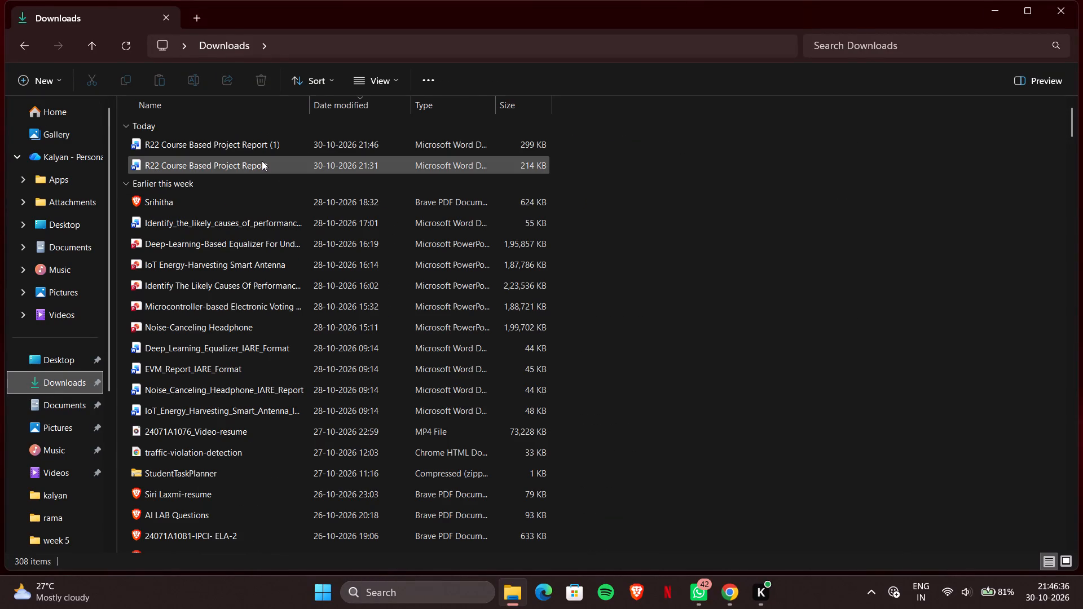
Open the original R22 Course Based Project Report template from Downloads in Word, glance over its first pages and enable editing.
double_click(262, 161)
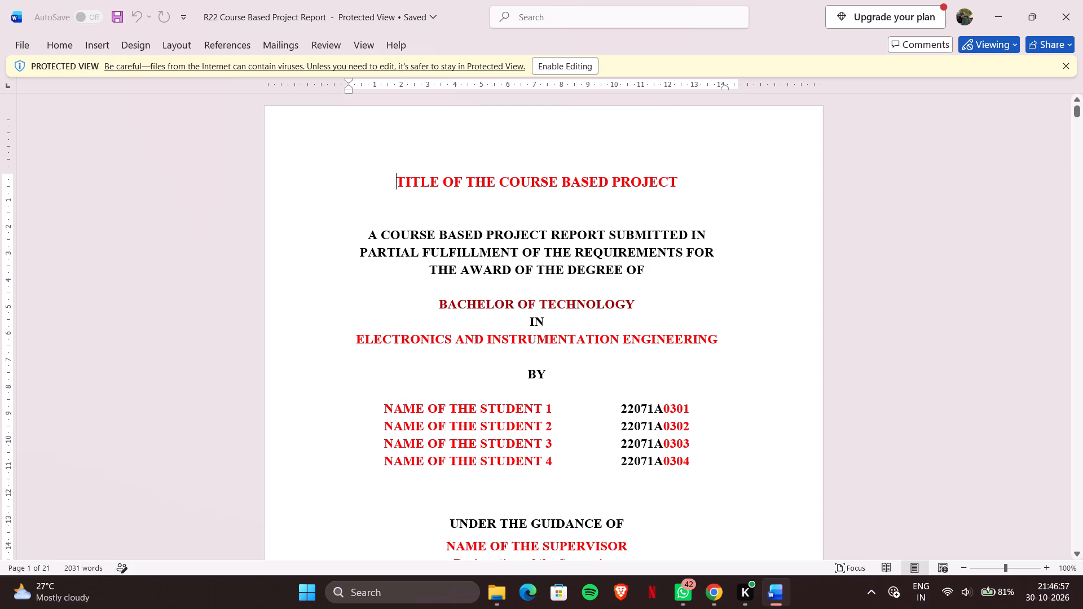
scroll(500, 369, "down", 6)
scroll(500, 369, "up", 1)
scroll(500, 369, "down", 1)
scroll(500, 369, "up", 1)
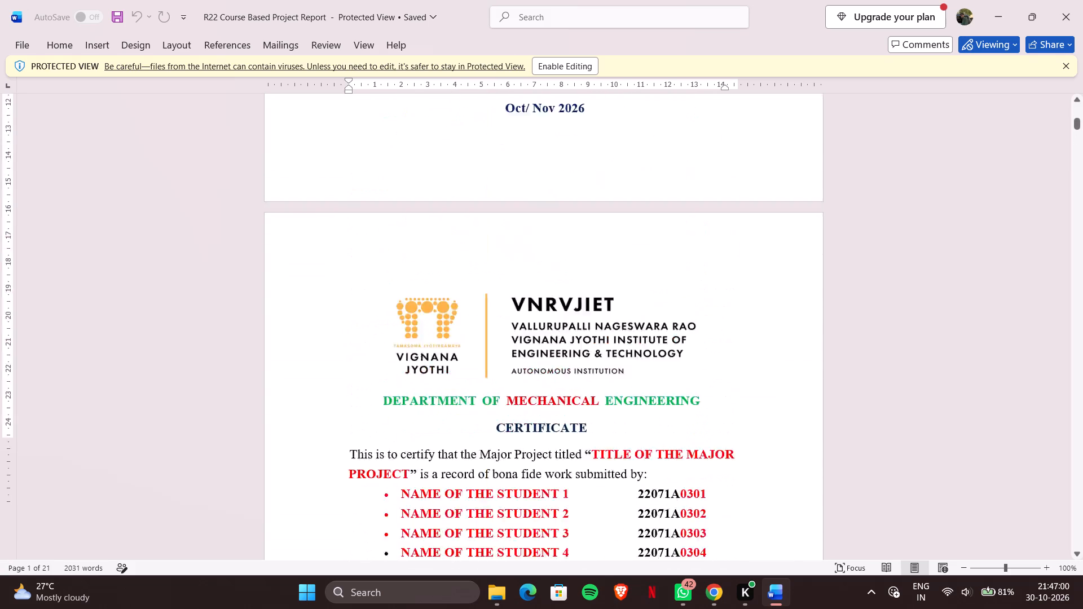
scroll(500, 369, "up", 1)
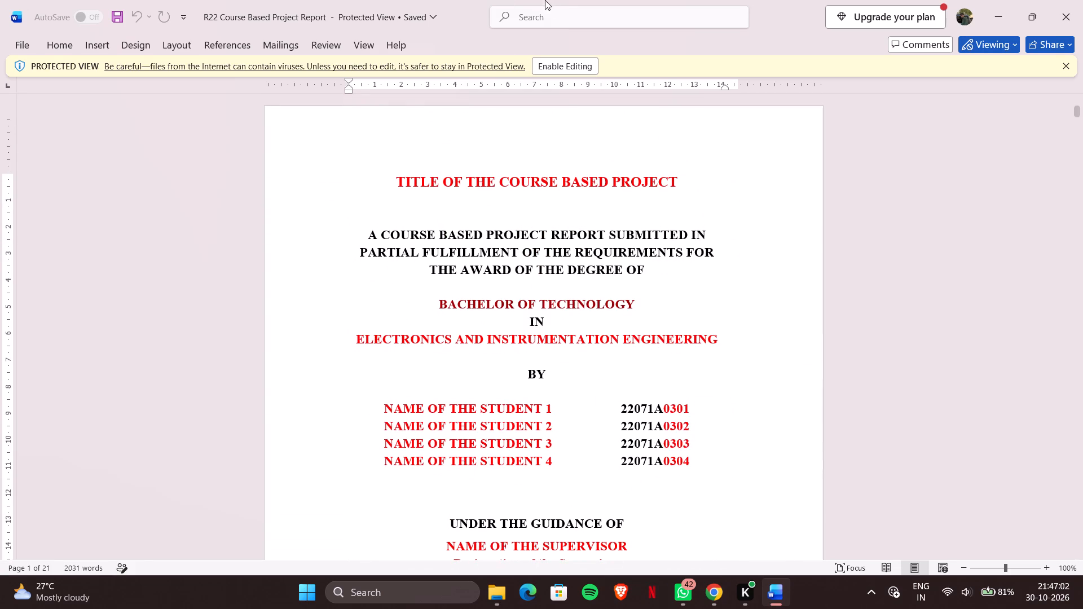
left_click(568, 68)
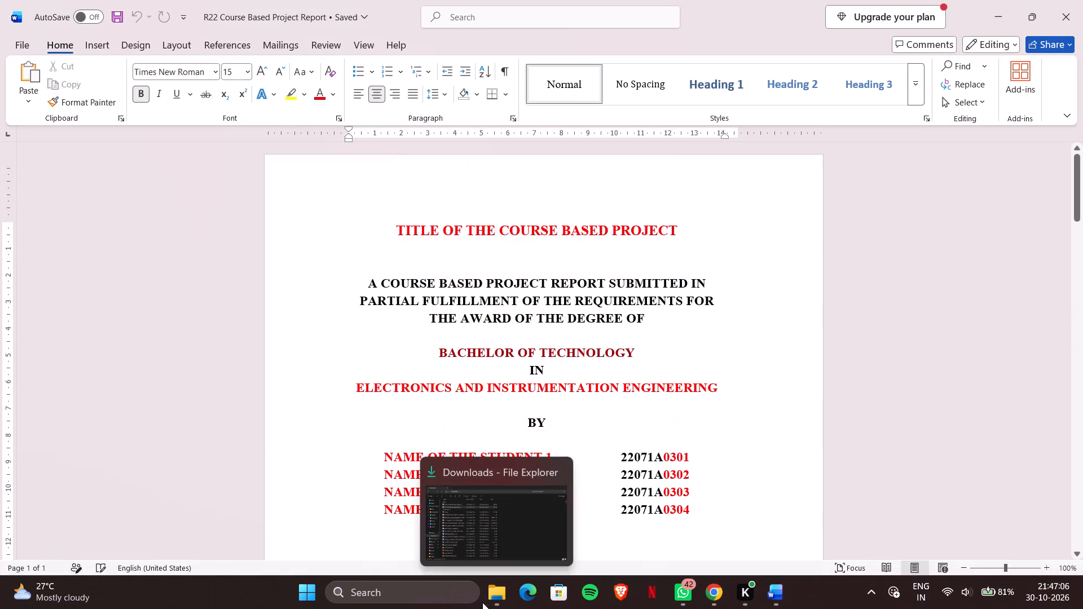
Open the generated report, R22 Course Based Project Report (1), from Downloads and enable editing.
left_click(488, 534)
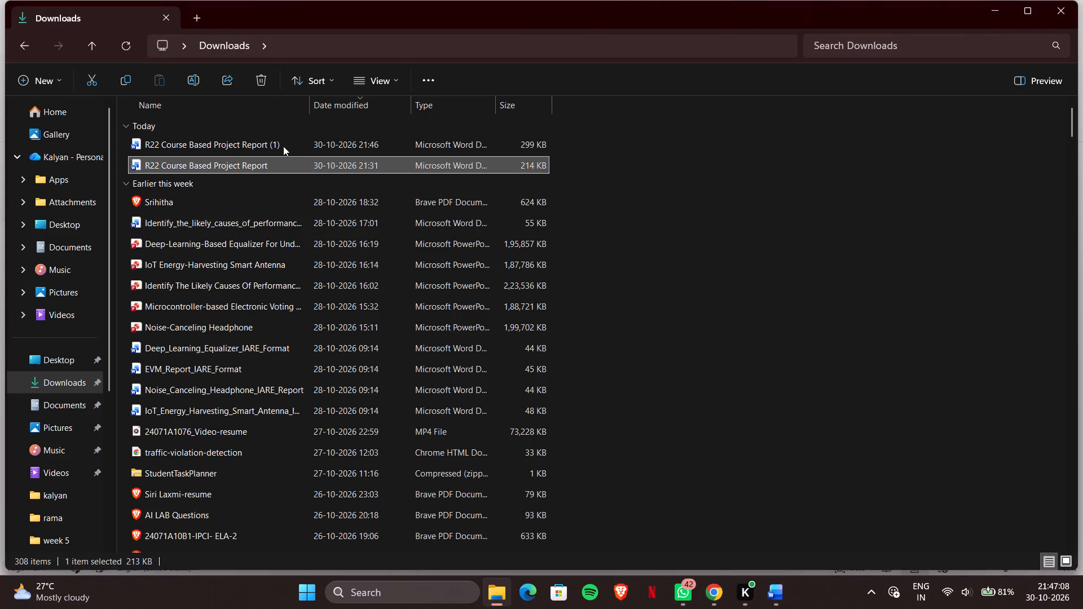
double_click(283, 146)
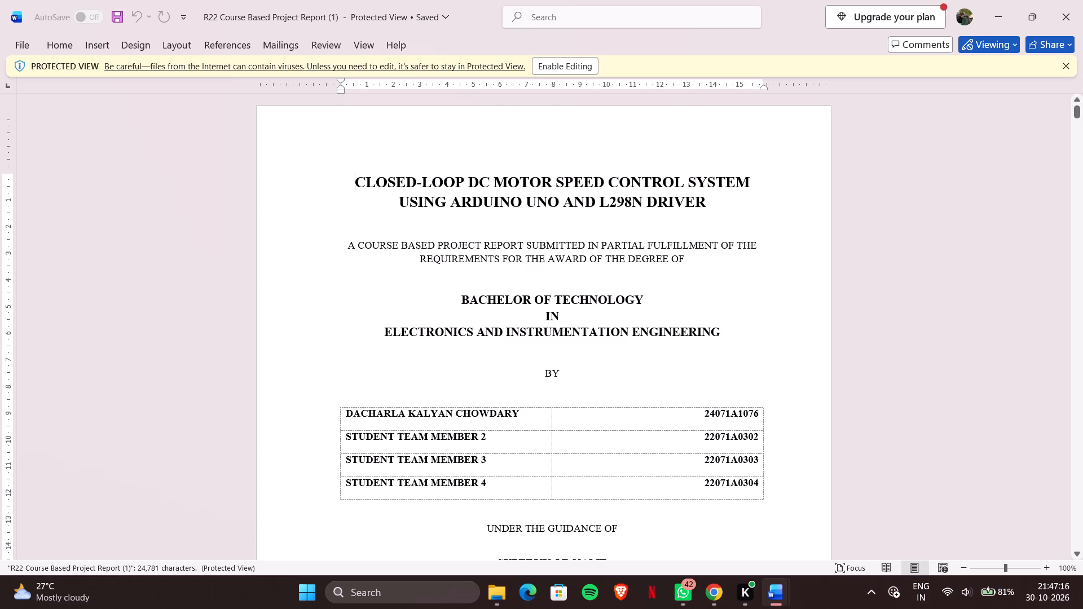
left_click(578, 60)
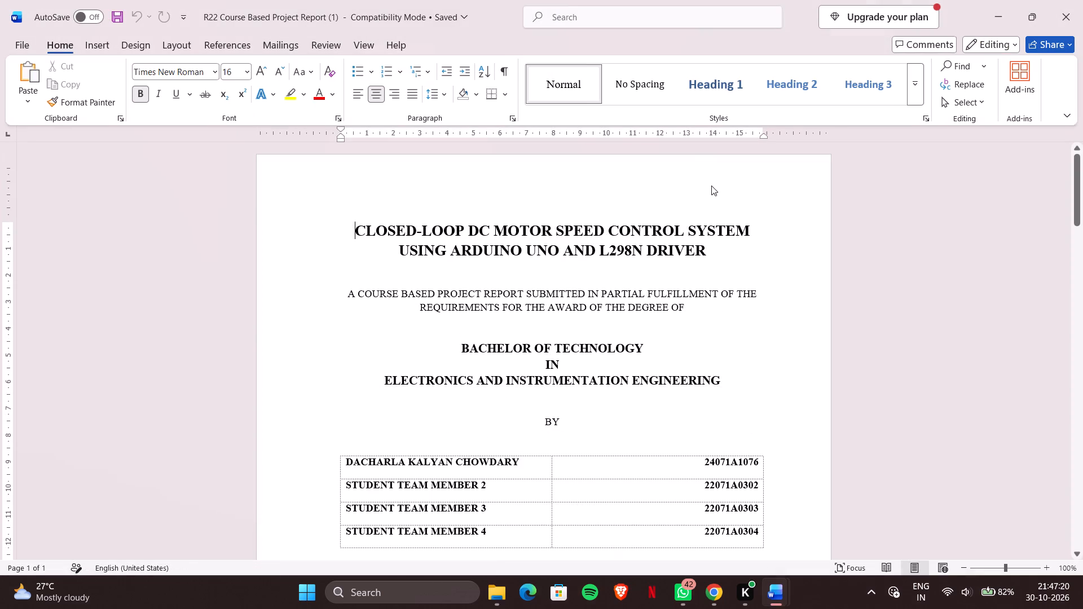
Copy the two-line project title from the generated report's cover and paste it over the template's cover title placeholder.
left_click_drag(715, 253, 532, 254)
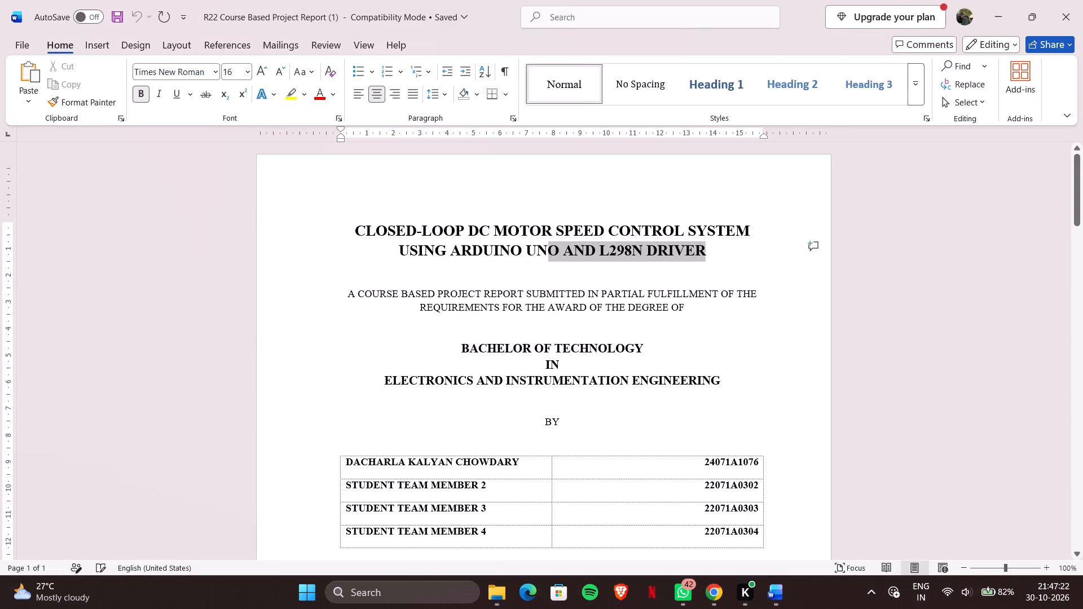
left_click_drag(532, 254, 338, 240)
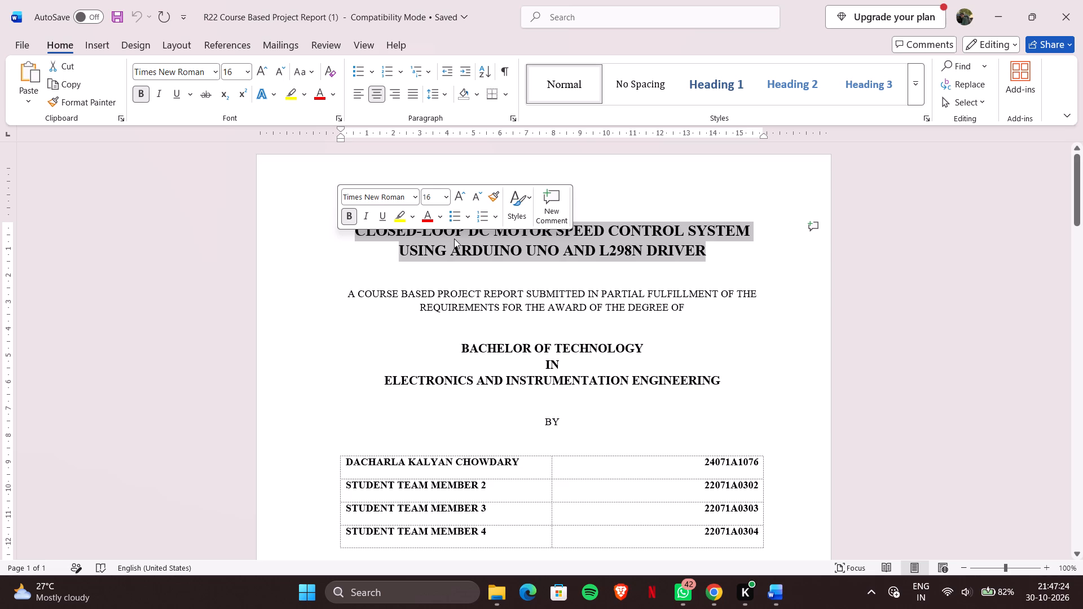
key("ctrl+c")
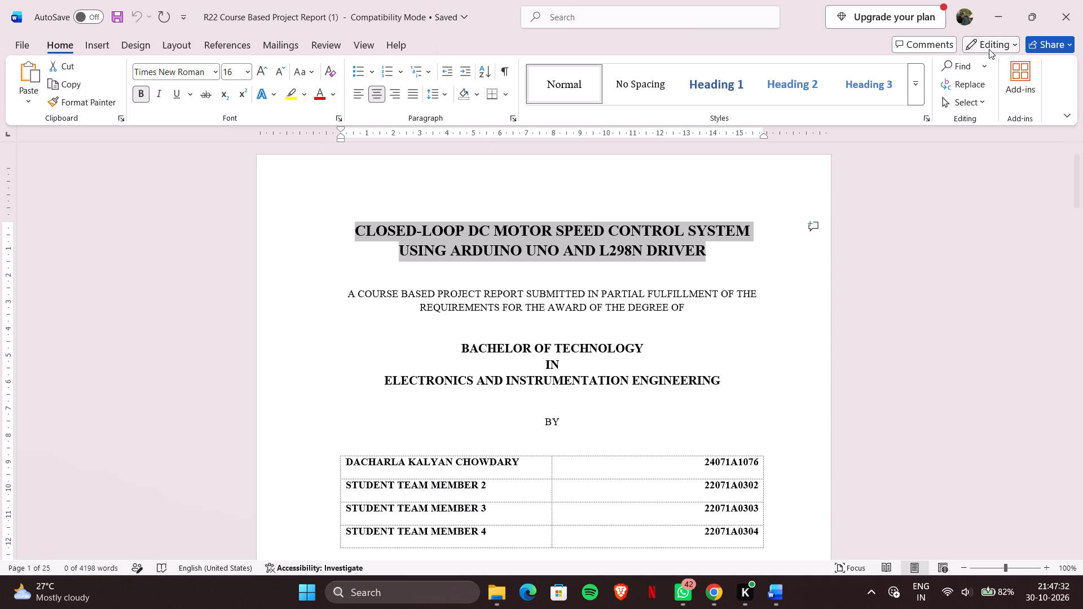
left_click(997, 20)
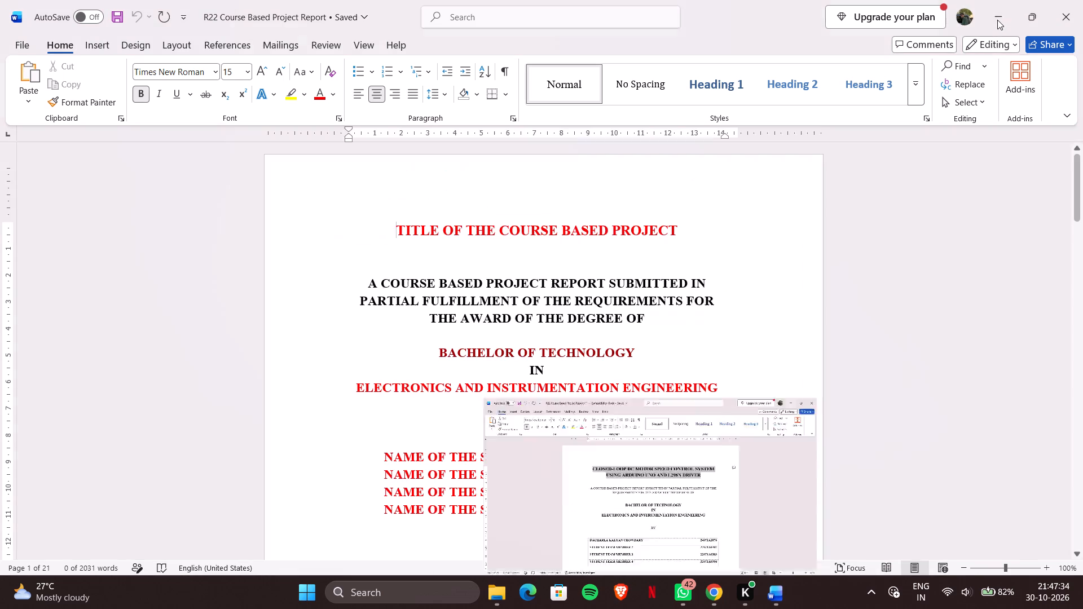
left_click_drag(681, 225, 381, 237)
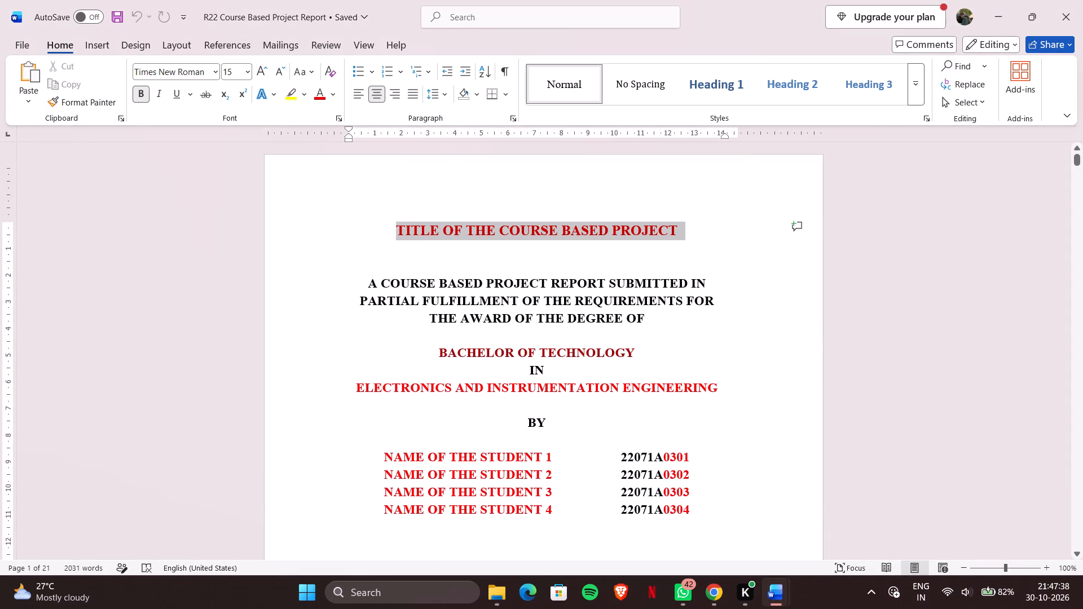
left_click_drag(381, 237, 406, 232)
key("ctrl+v")
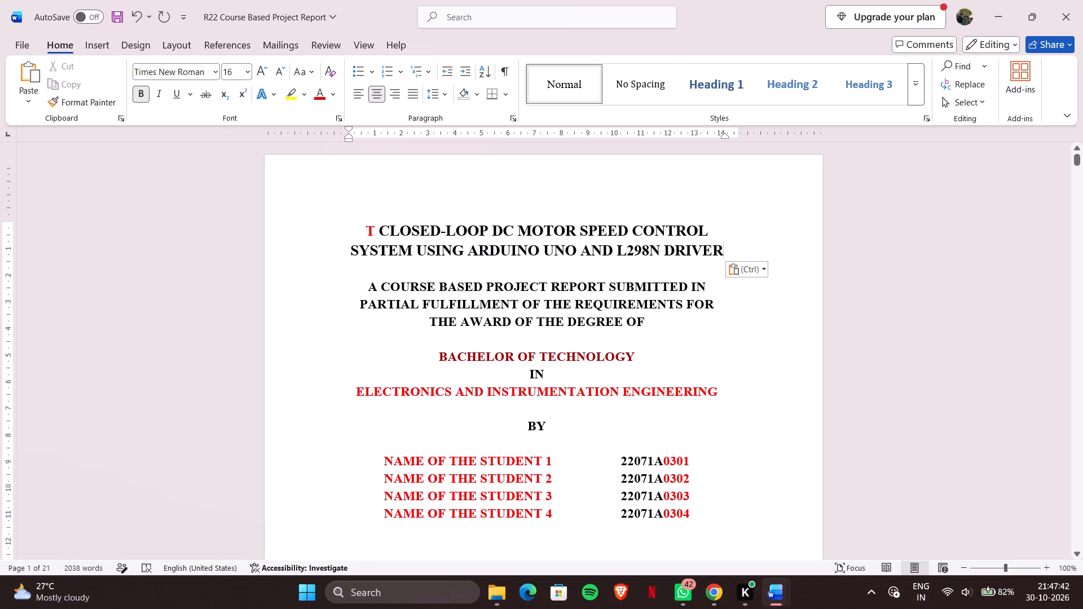
Change the font colour of the pasted cover title to red.
left_click_drag(378, 230, 425, 226)
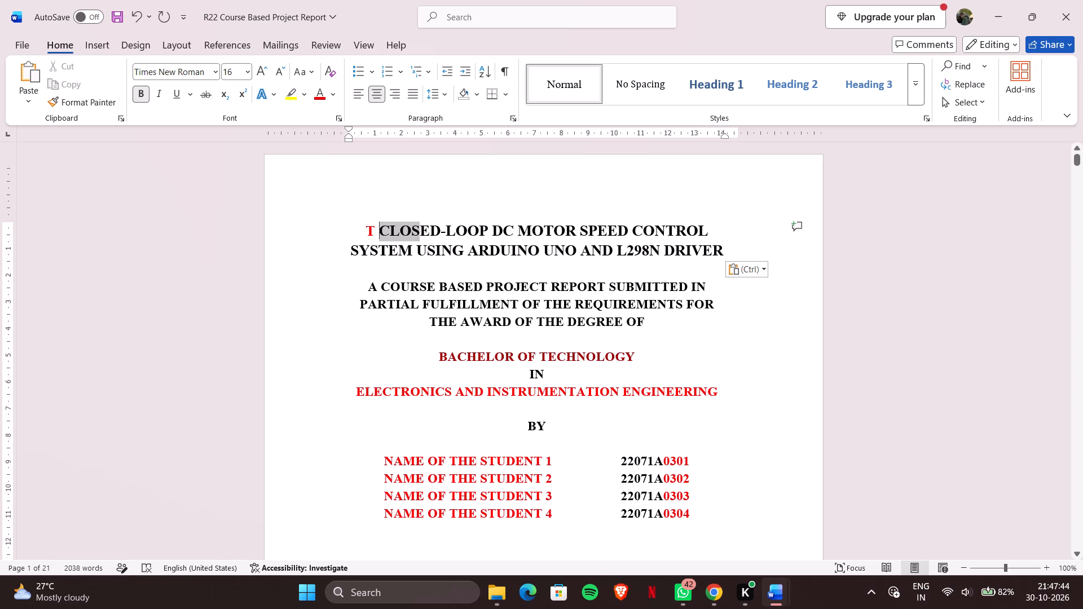
left_click_drag(425, 226, 698, 249)
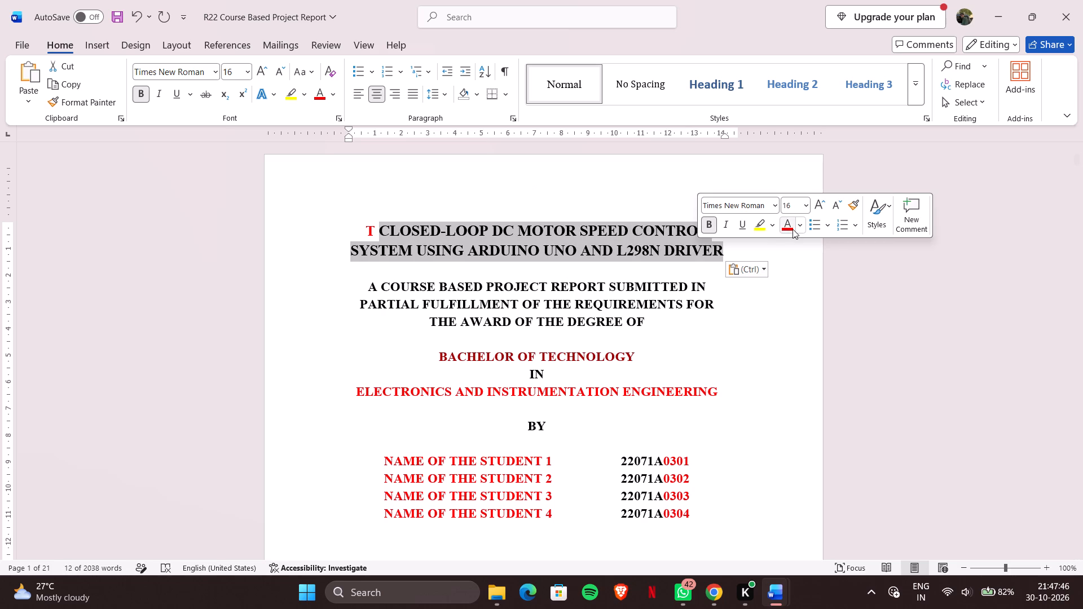
left_click(784, 225)
left_click(478, 214)
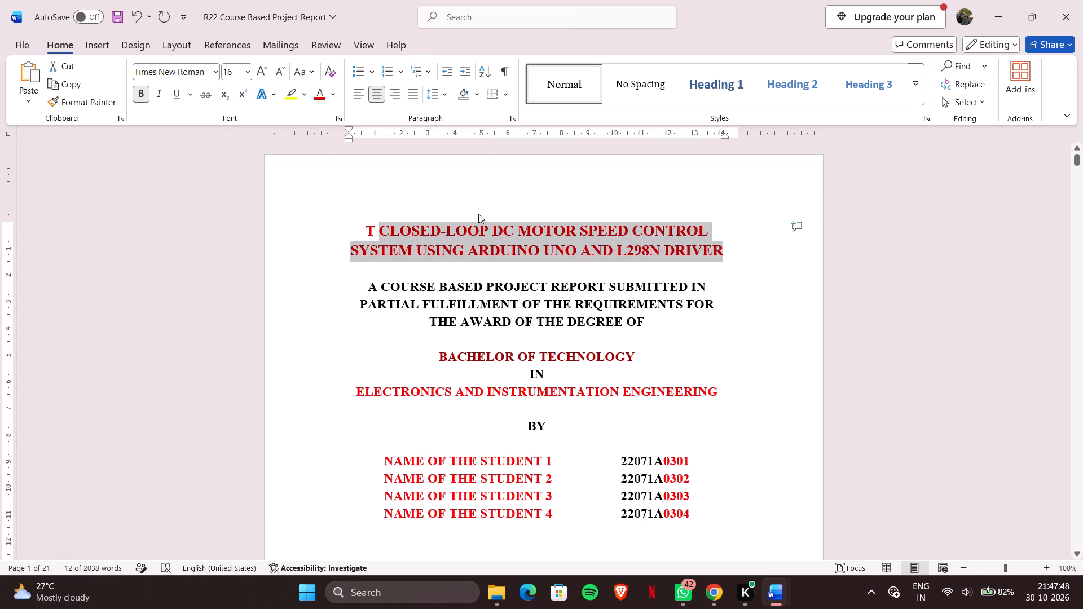
Delete the stray letter T and space in front of the cover title.
left_click(378, 231)
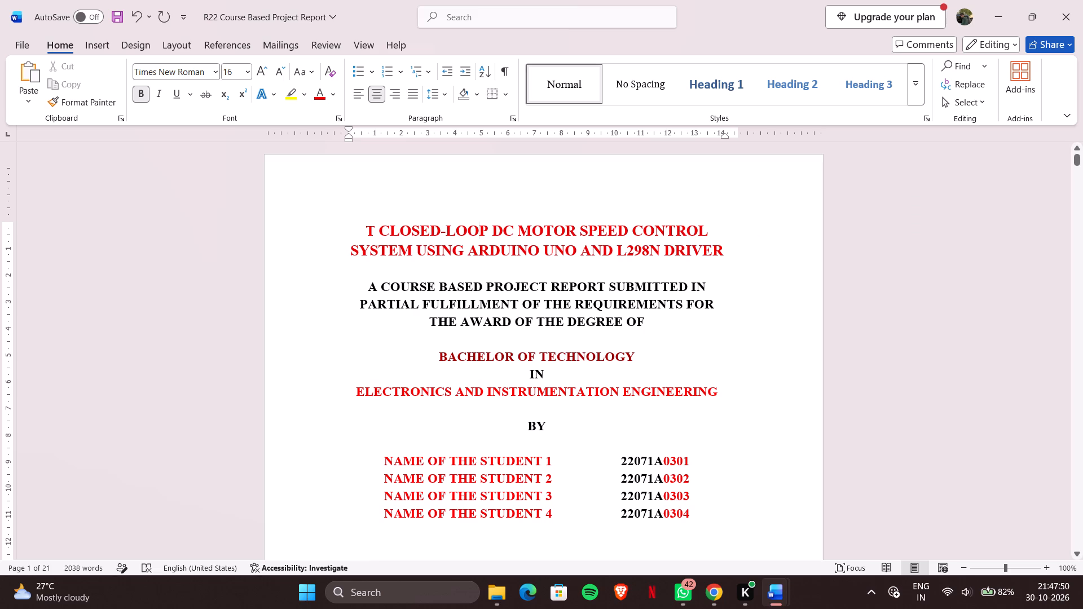
key("BackSpace")
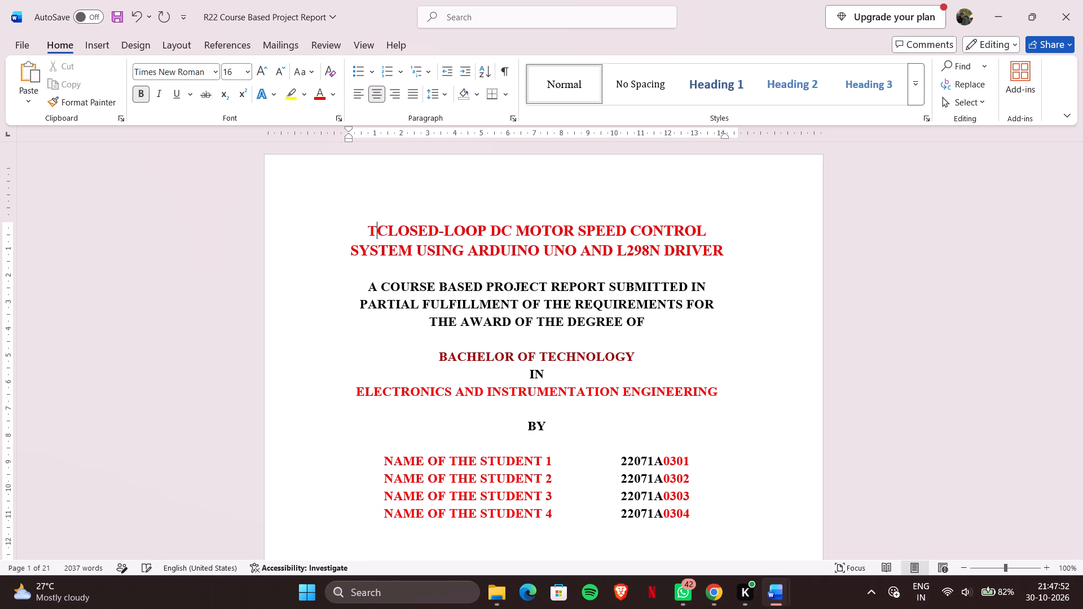
key("BackSpace")
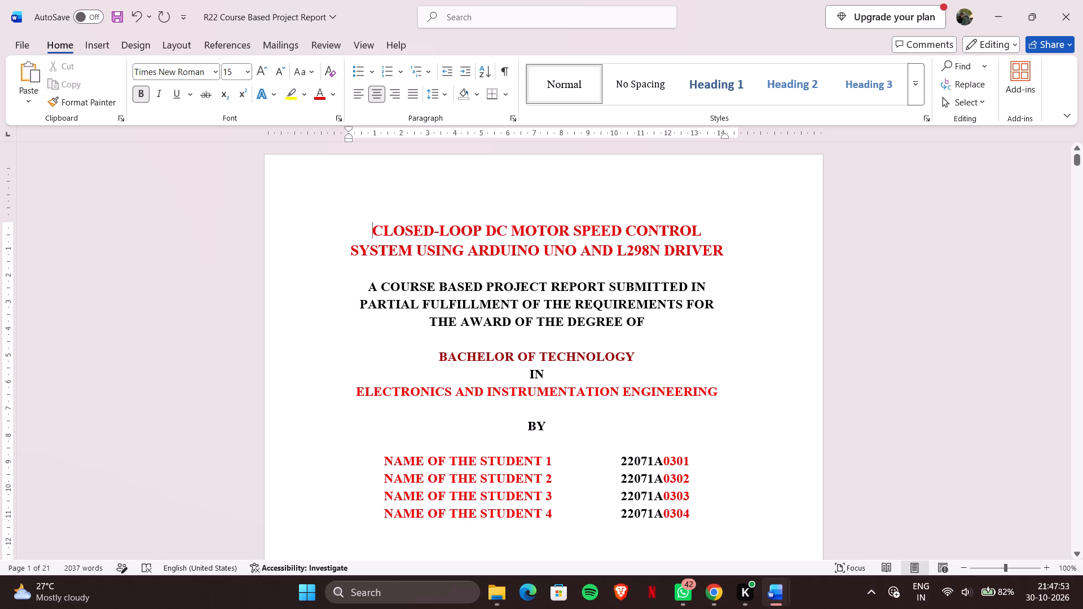
Reword the cover title as "DC MOTOR SPEED CONTROL SYSTEM USING PID CONTROLLER", dropping the closed-loop, Arduino Uno and L298N driver wording.
left_click_drag(483, 230, 362, 223)
key("BackSpace")
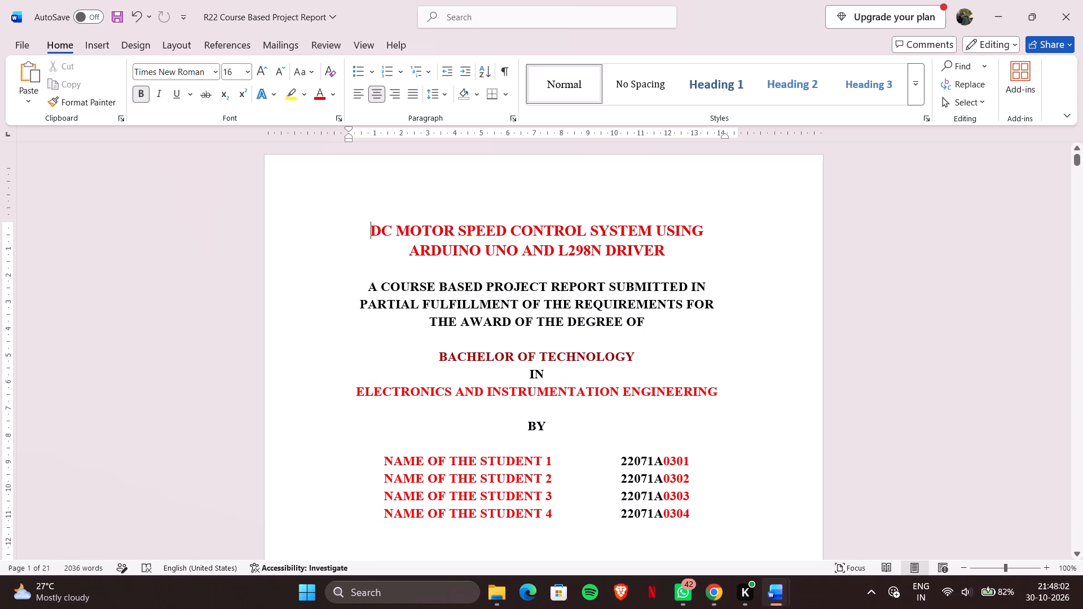
left_click_drag(667, 249, 446, 257)
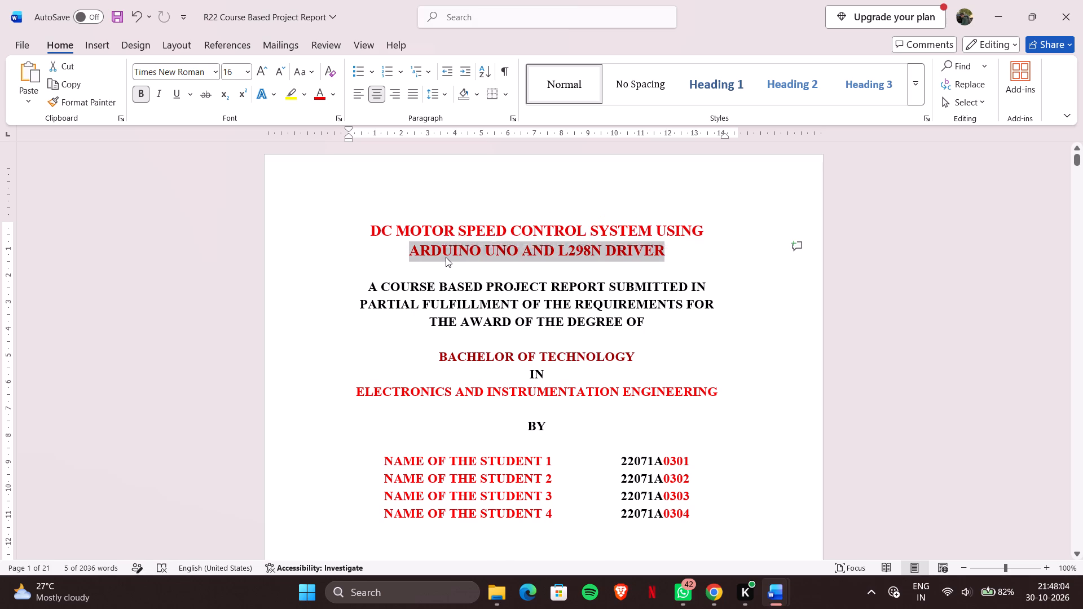
key("BackSpace")
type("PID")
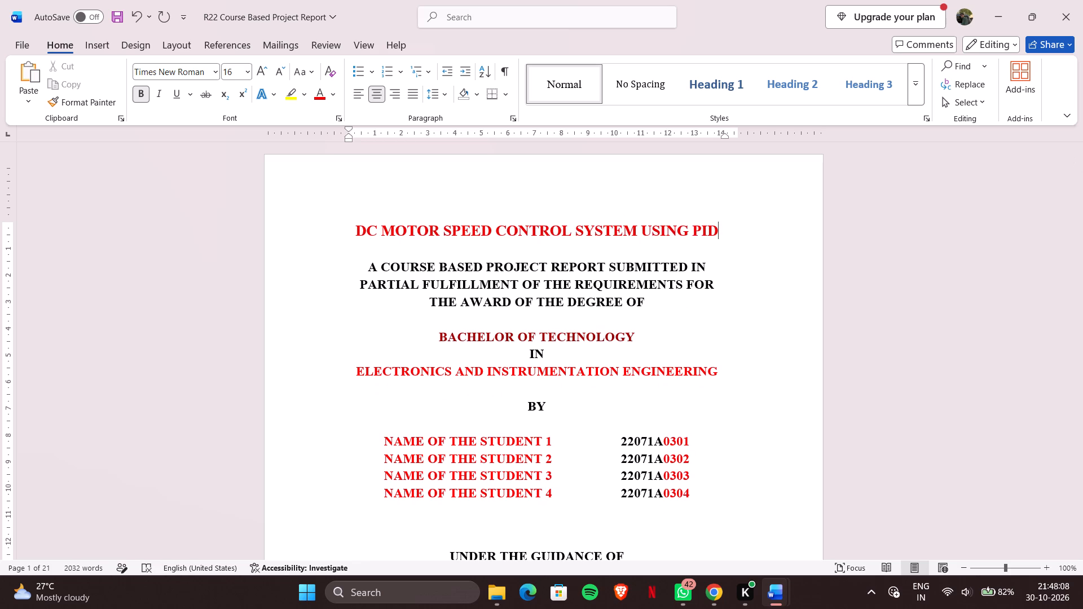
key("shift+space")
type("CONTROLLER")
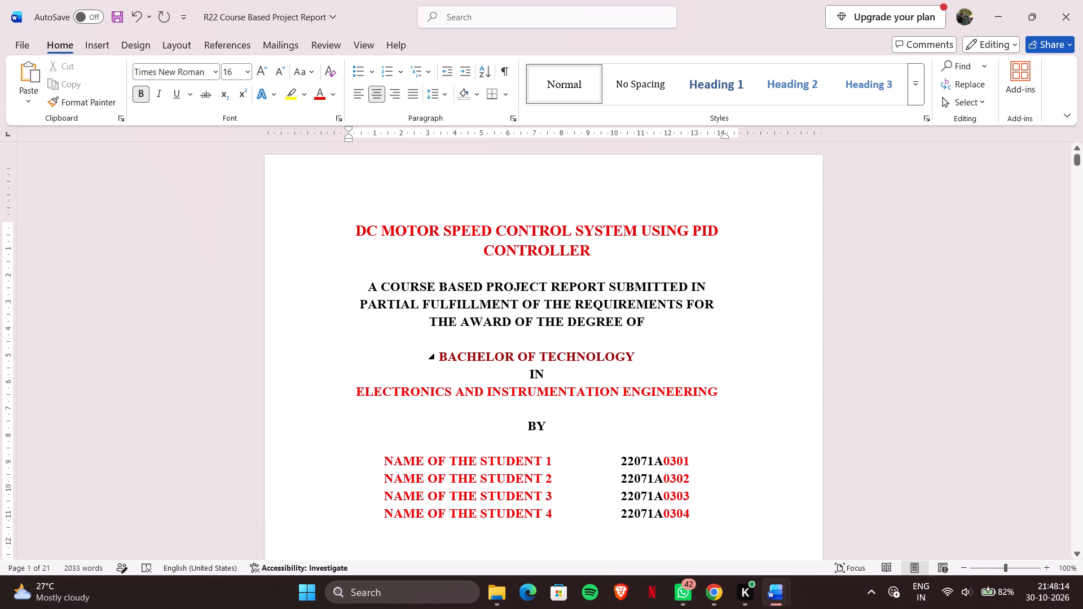
Delete the "NAME OF THE STUDENT 1" placeholder from the student list on the cover page.
scroll(526, 344, "down", 2)
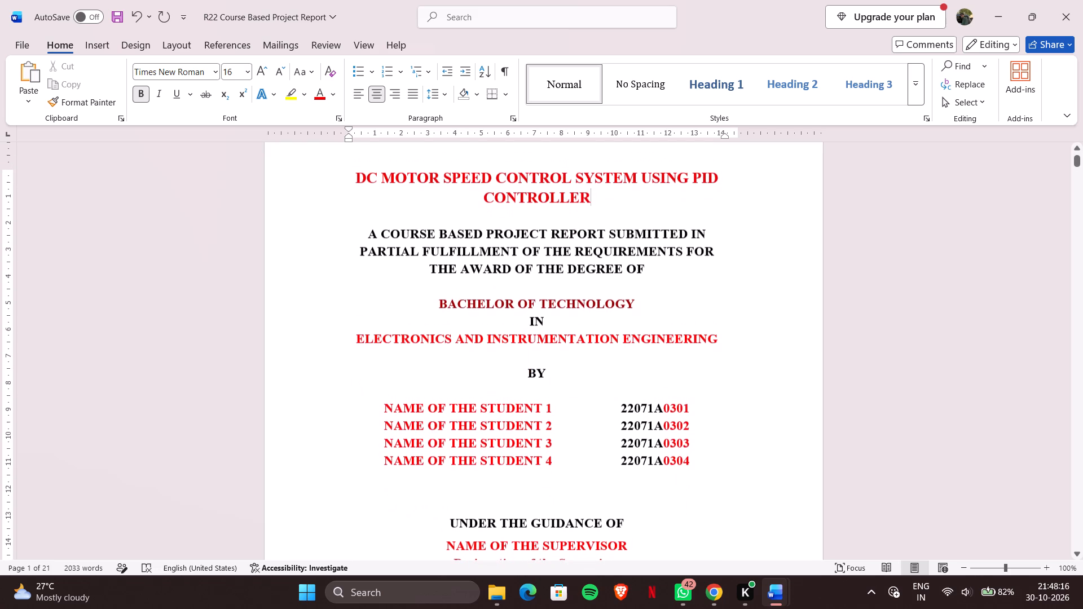
scroll(526, 344, "down", 1)
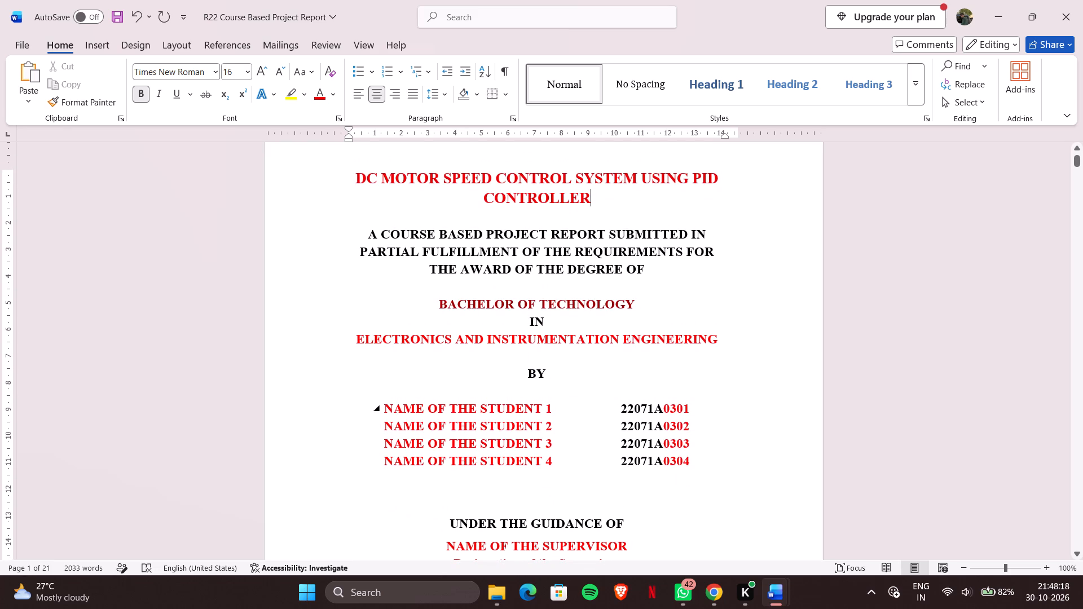
left_click_drag(554, 408, 399, 406)
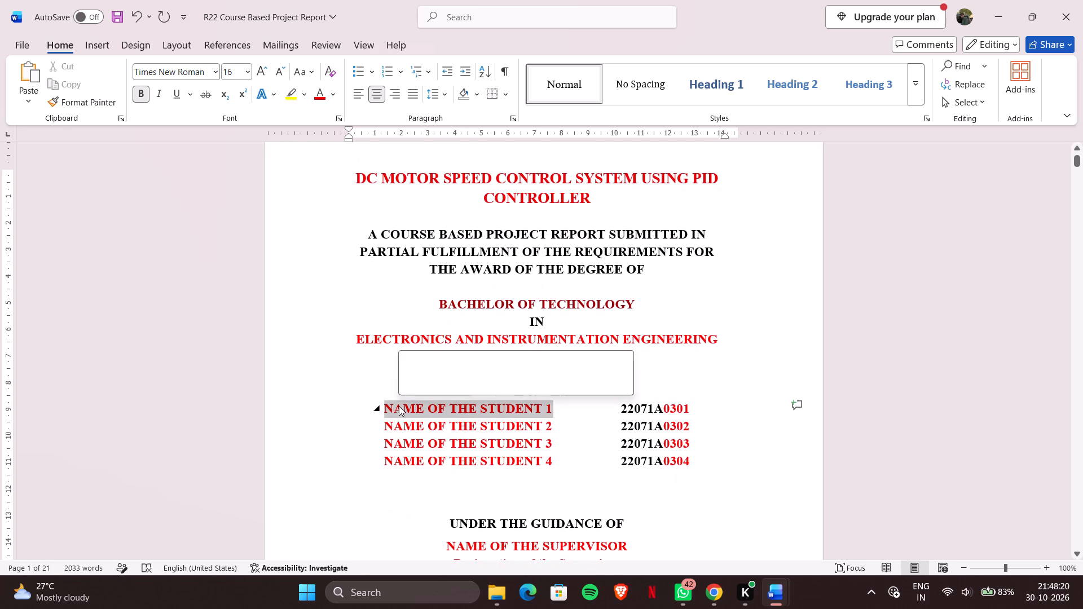
key("BackSpace")
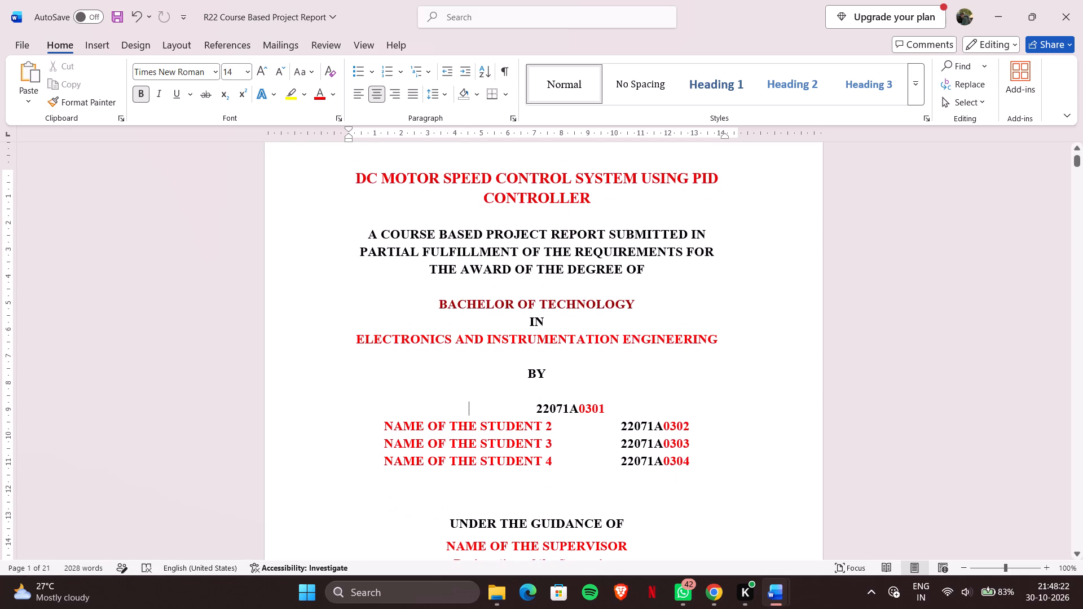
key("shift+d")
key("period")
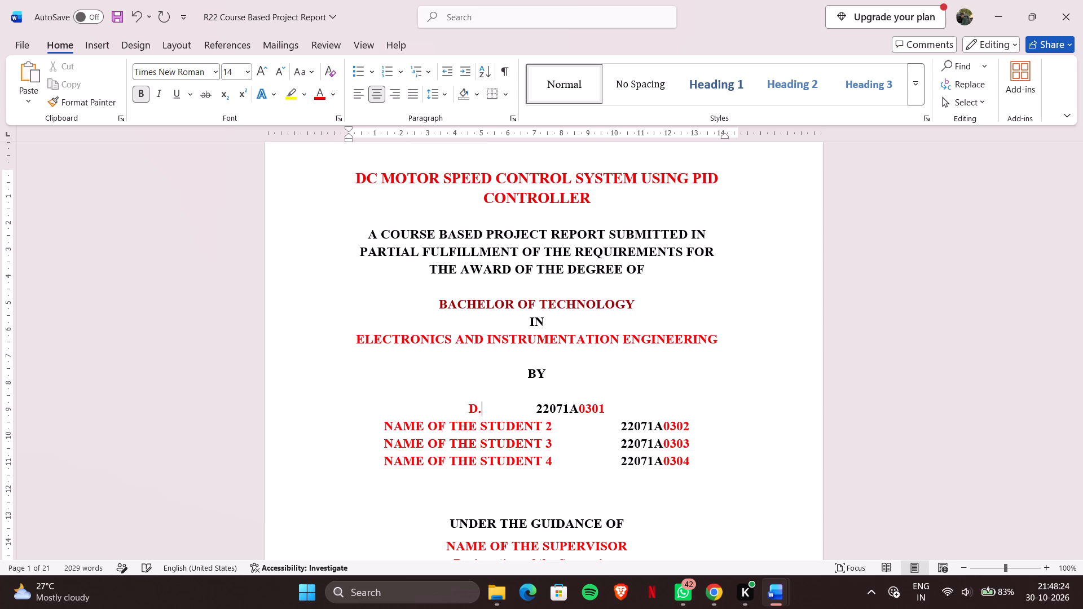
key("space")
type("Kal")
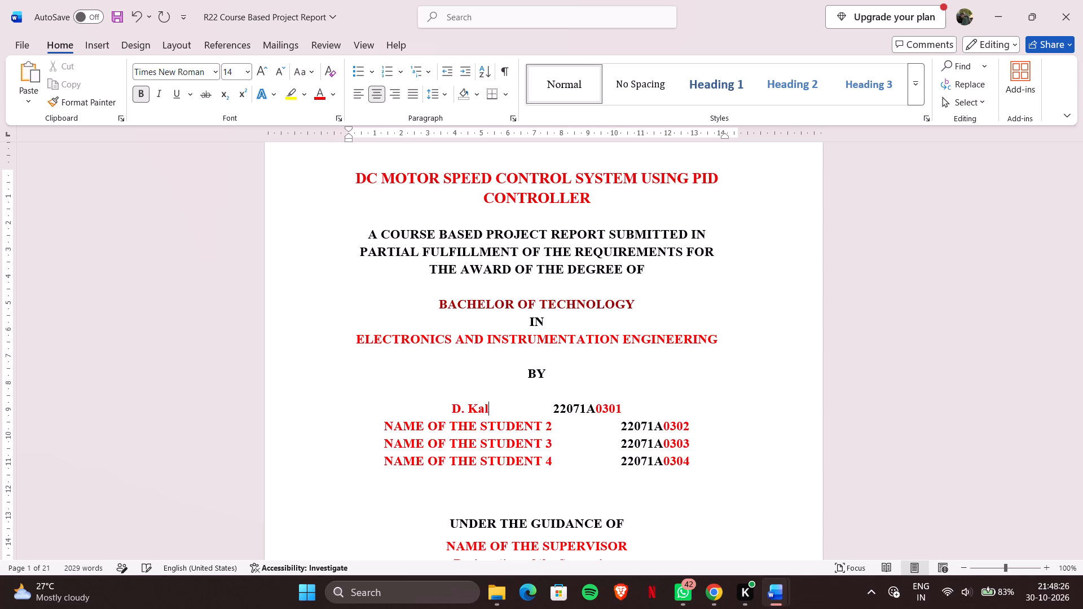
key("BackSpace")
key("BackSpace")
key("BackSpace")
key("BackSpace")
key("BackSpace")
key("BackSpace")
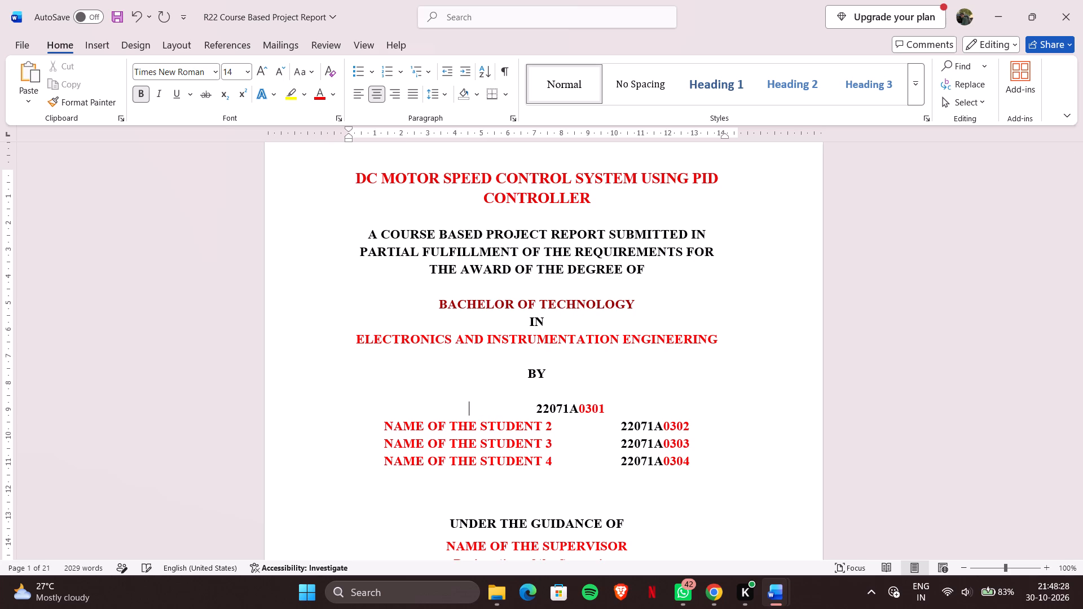
Enter the first team member's name, as initial and given name, in the emptied Student 1 space.
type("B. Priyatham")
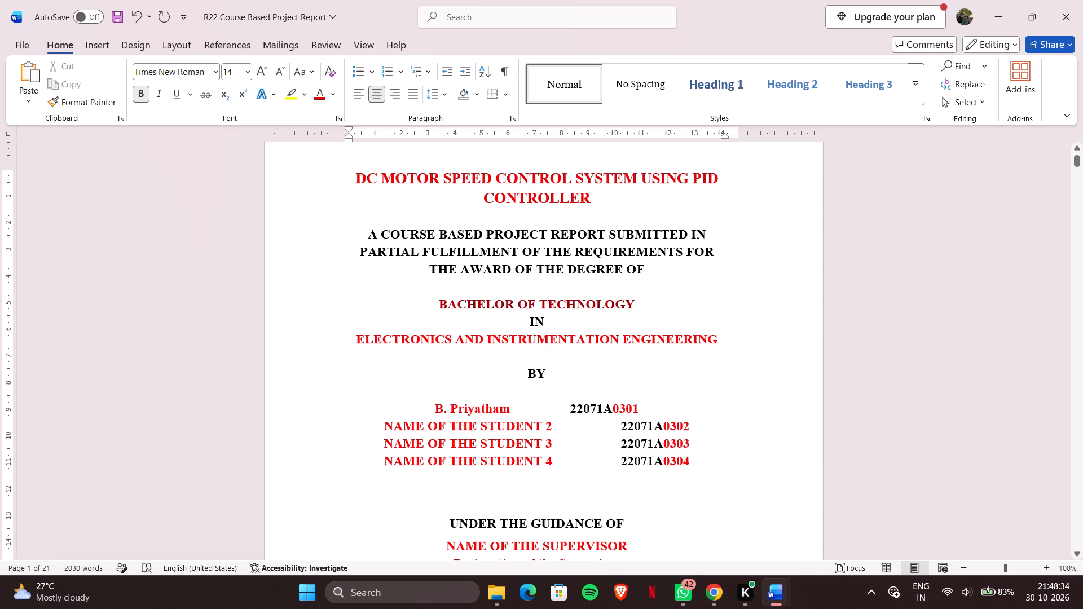
Make the first student's name on the cover page black and remove its bold formatting.
left_click_drag(523, 412, 456, 409)
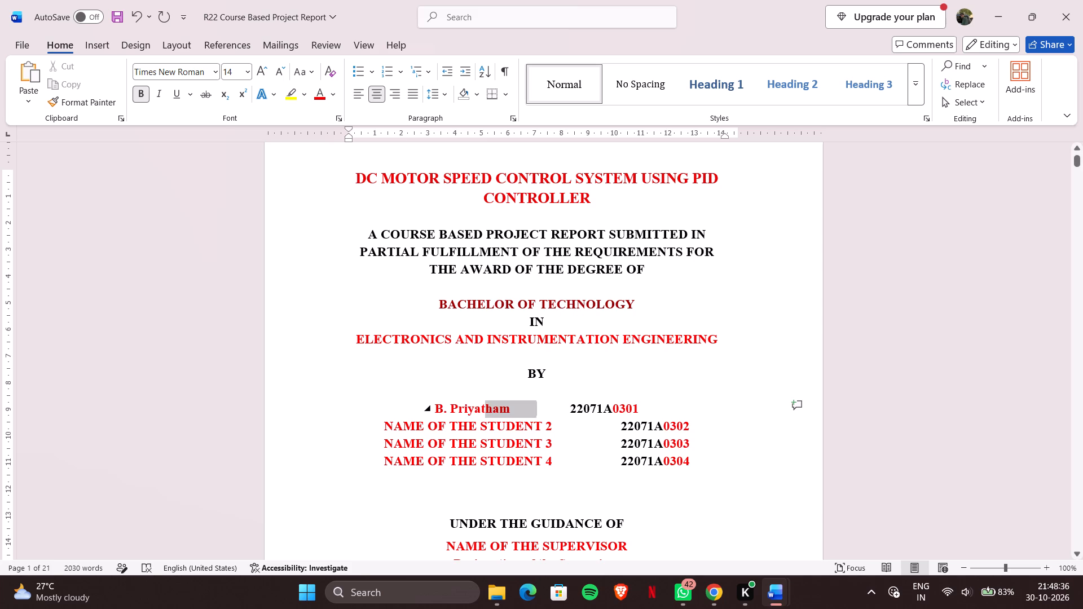
left_click_drag(456, 409, 428, 405)
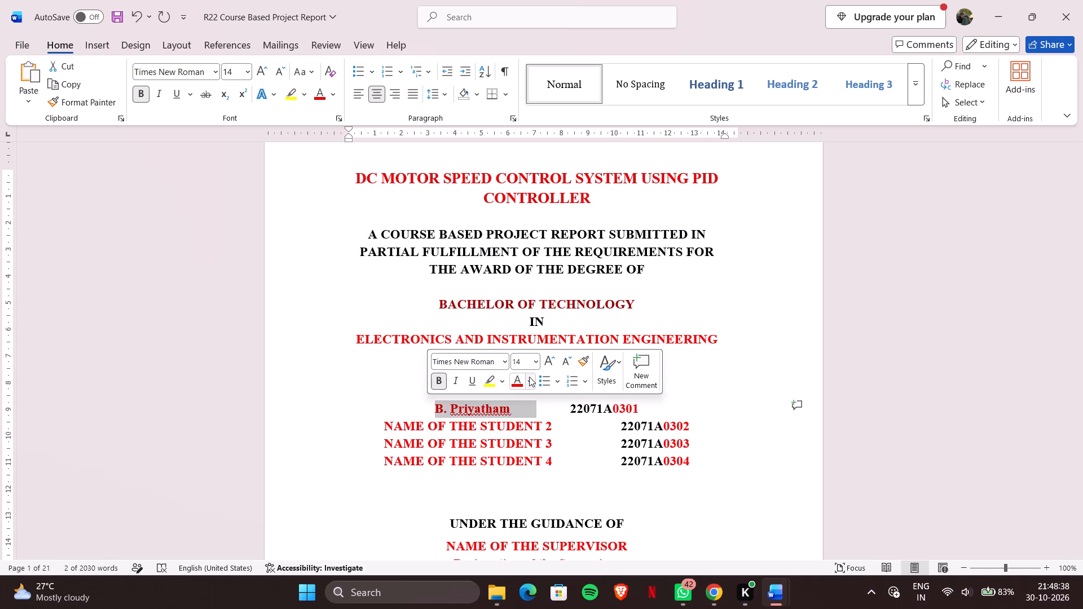
left_click(529, 377)
left_click(539, 167)
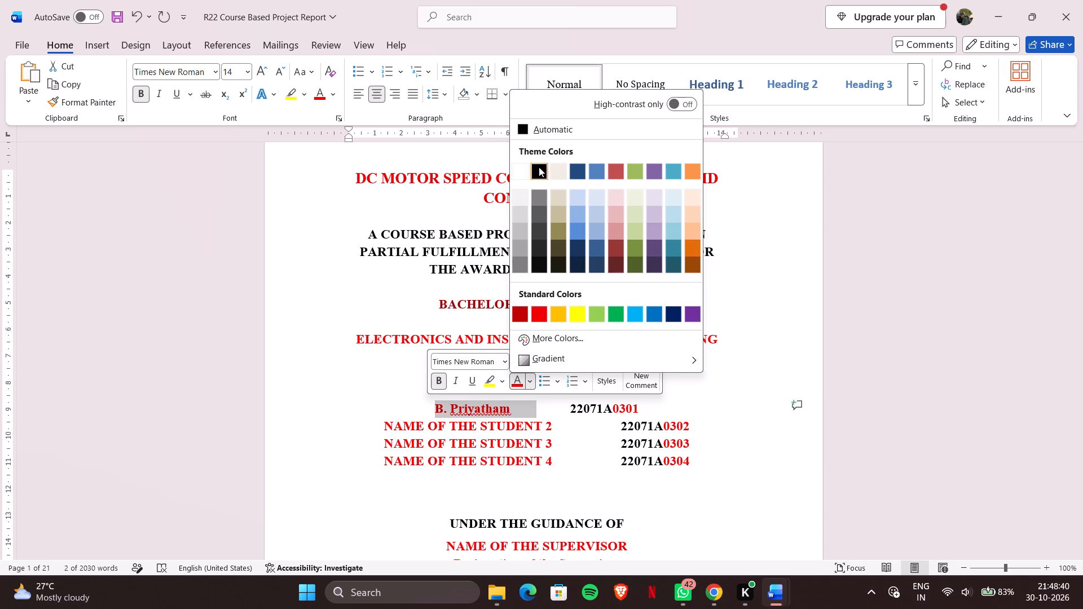
left_click(437, 383)
left_click(427, 408)
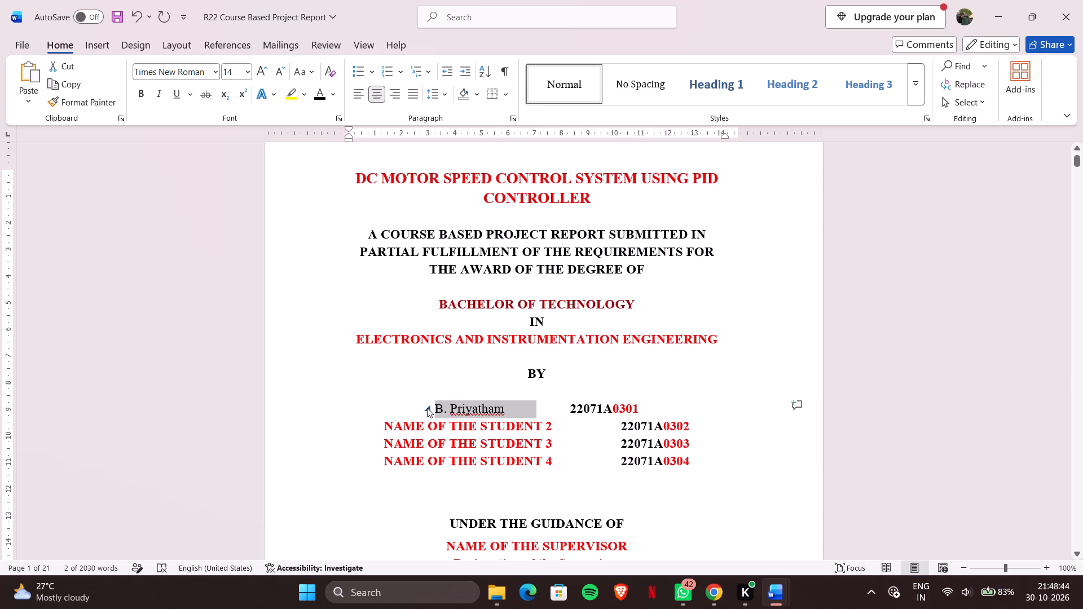
Remove the blank line between "BY" and the first student's row on the cover page.
left_click(421, 408)
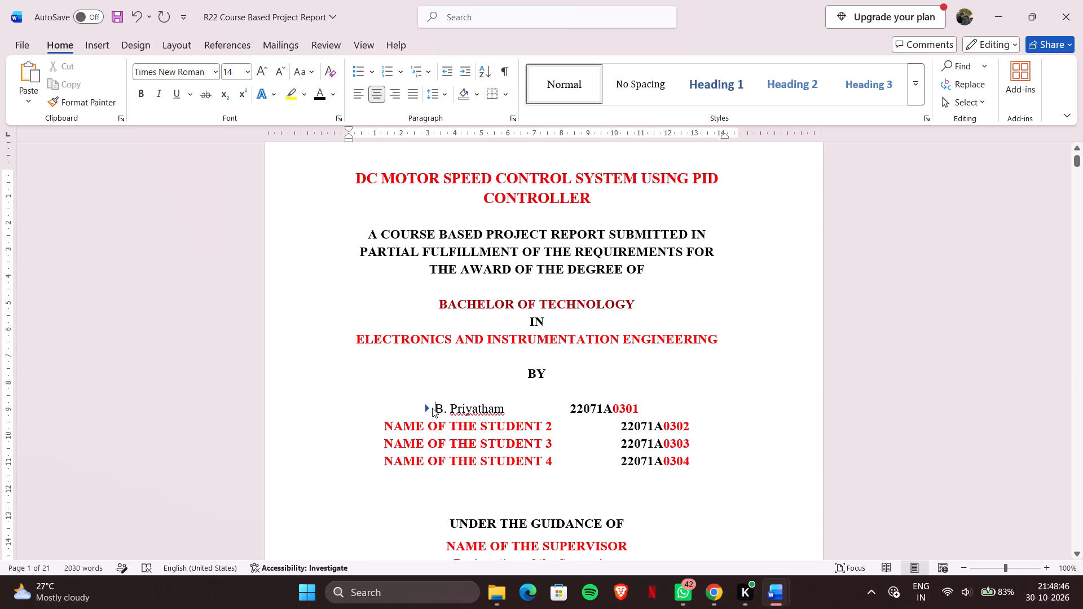
key("BackSpace")
key("BackSpace")
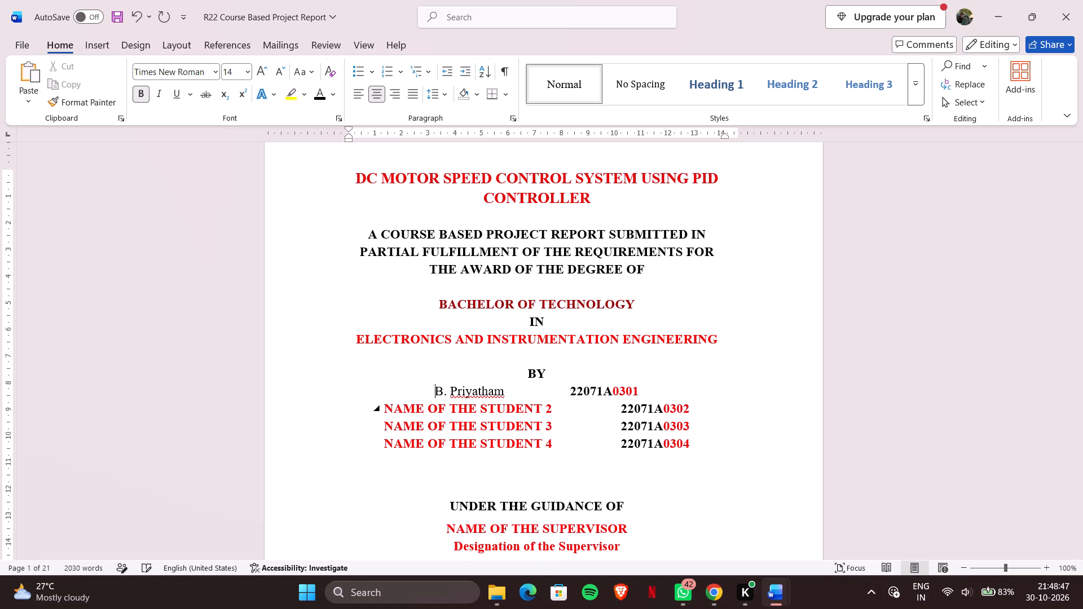
key("BackSpace")
key("ctrl+z")
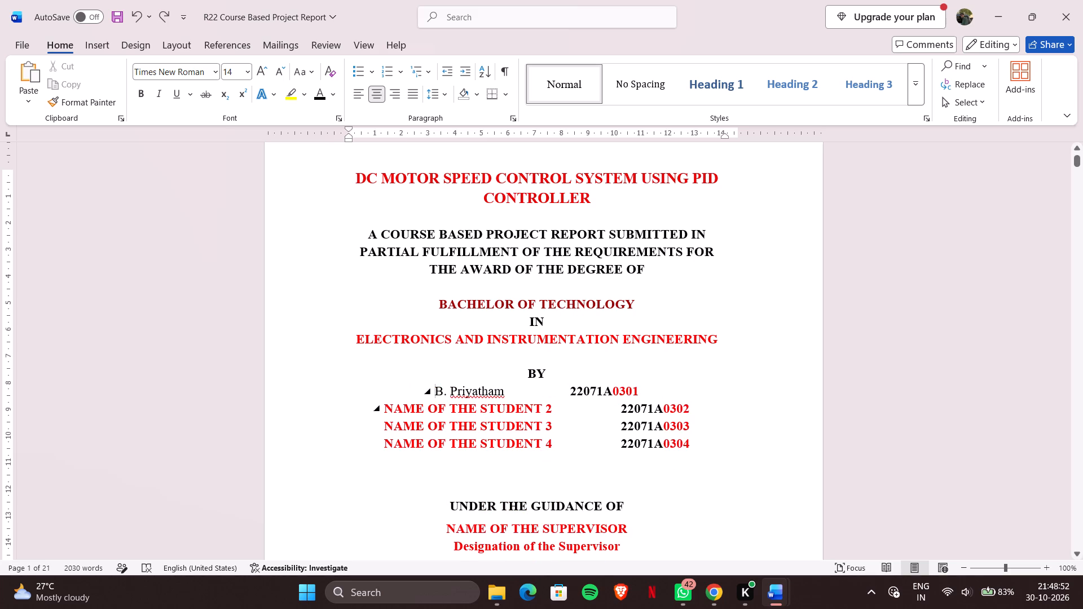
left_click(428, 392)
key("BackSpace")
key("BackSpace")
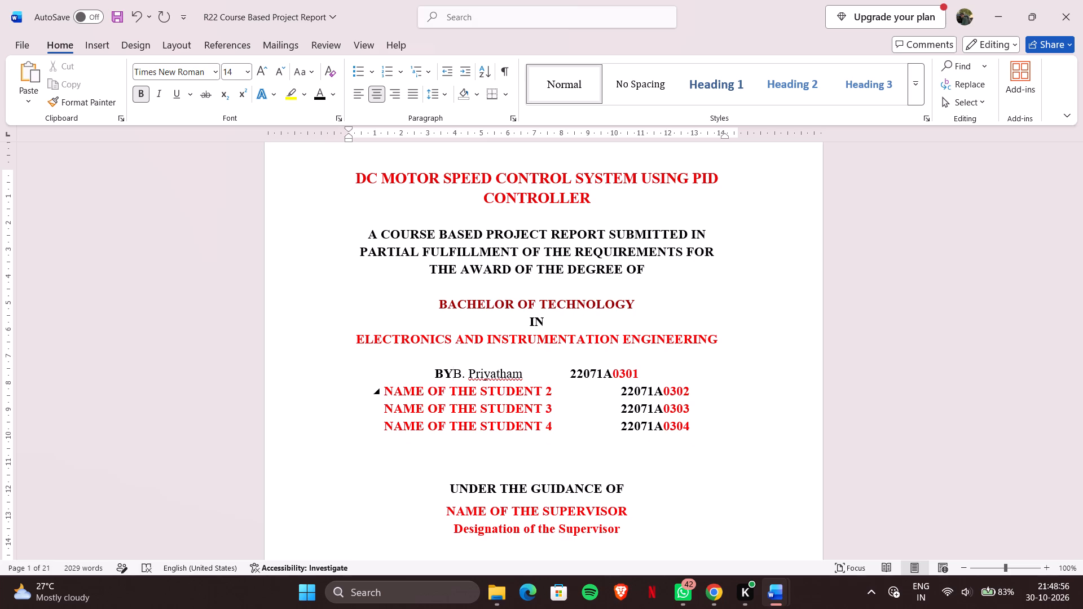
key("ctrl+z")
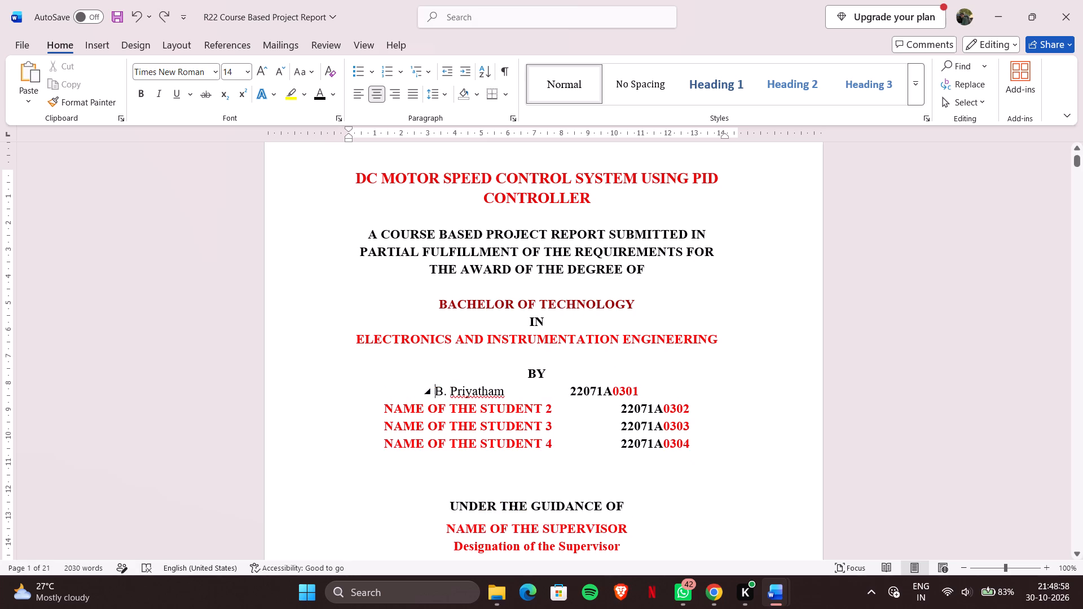
Add spaces before the first student's roll number until the row aligns with the student rows below it.
left_click(568, 391)
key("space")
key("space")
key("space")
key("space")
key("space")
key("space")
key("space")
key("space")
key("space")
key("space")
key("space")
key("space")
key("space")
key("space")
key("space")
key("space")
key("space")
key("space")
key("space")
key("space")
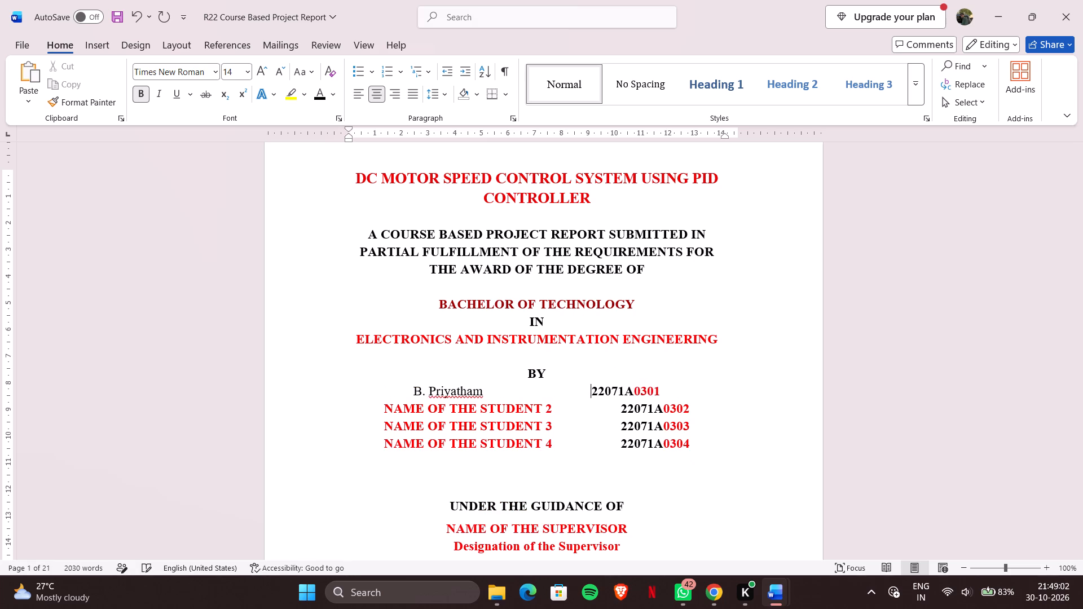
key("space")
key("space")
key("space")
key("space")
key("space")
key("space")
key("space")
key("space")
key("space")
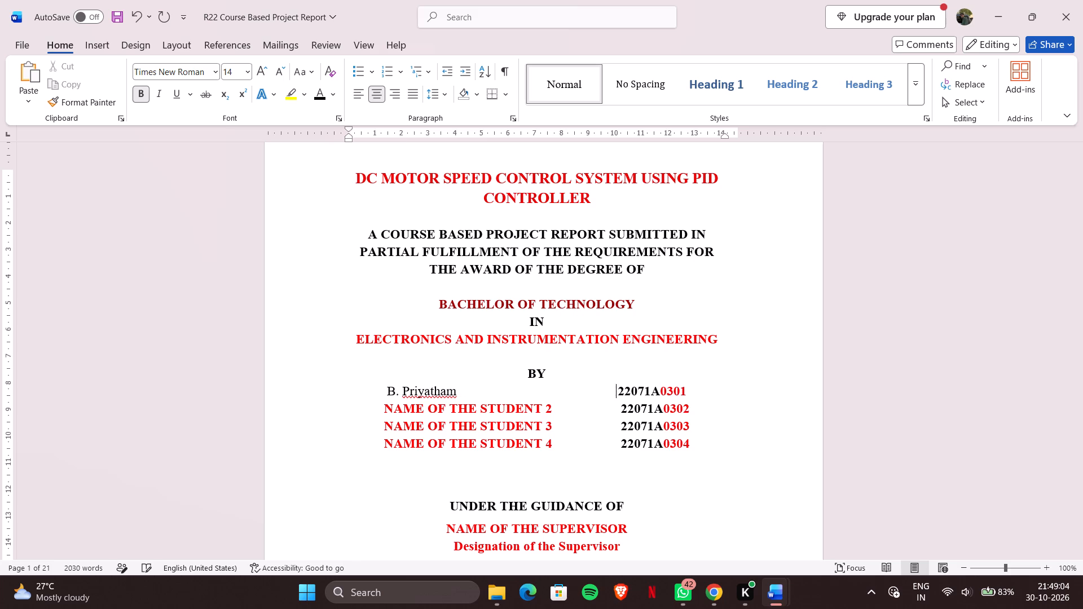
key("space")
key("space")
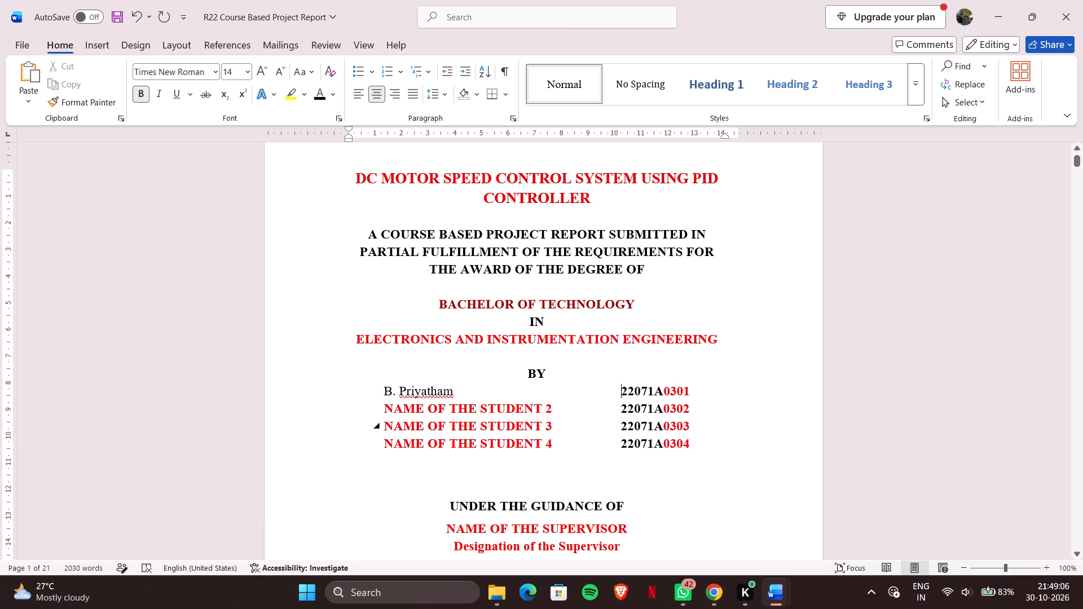
Replace the "NAME OF THE STUDENT 2" placeholder with the second team member's name, as initial and given name.
left_click(553, 412)
key("BackSpace")
key("BackSpace")
key("BackSpace")
key("BackSpace")
key("BackSpace")
key("BackSpace")
key("BackSpace")
key("BackSpace")
key("BackSpace")
key("BackSpace")
key("BackSpace")
key("BackSpace")
key("BackSpace")
key("BackSpace")
key("BackSpace")
key("BackSpace")
key("BackSpace")
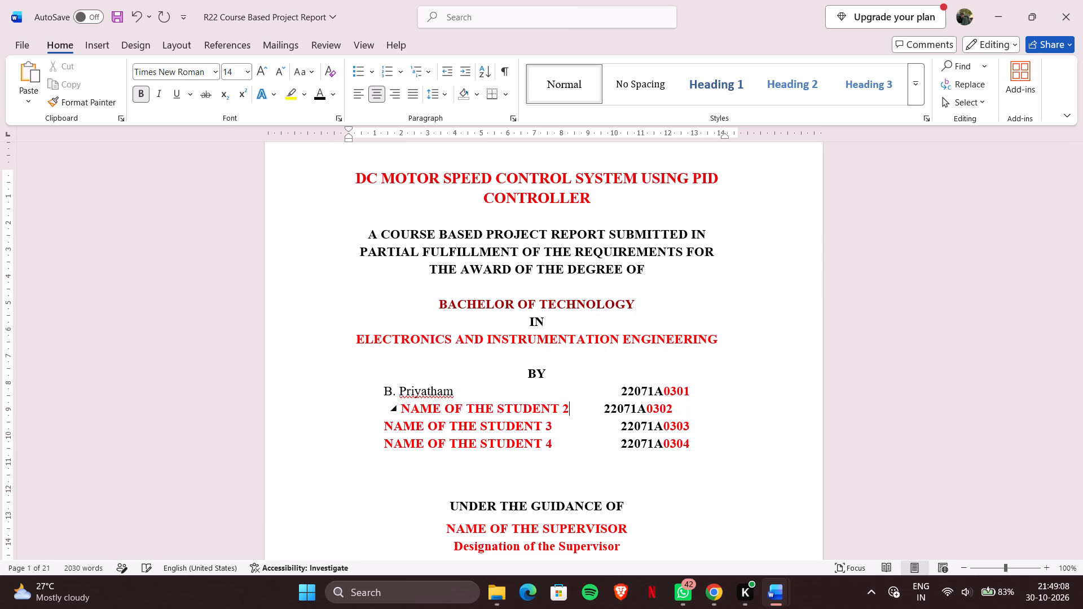
key("BackSpace")
key("BackSpace")
key("BackSpace")
key("BackSpace")
key("BackSpace")
key("BackSpace")
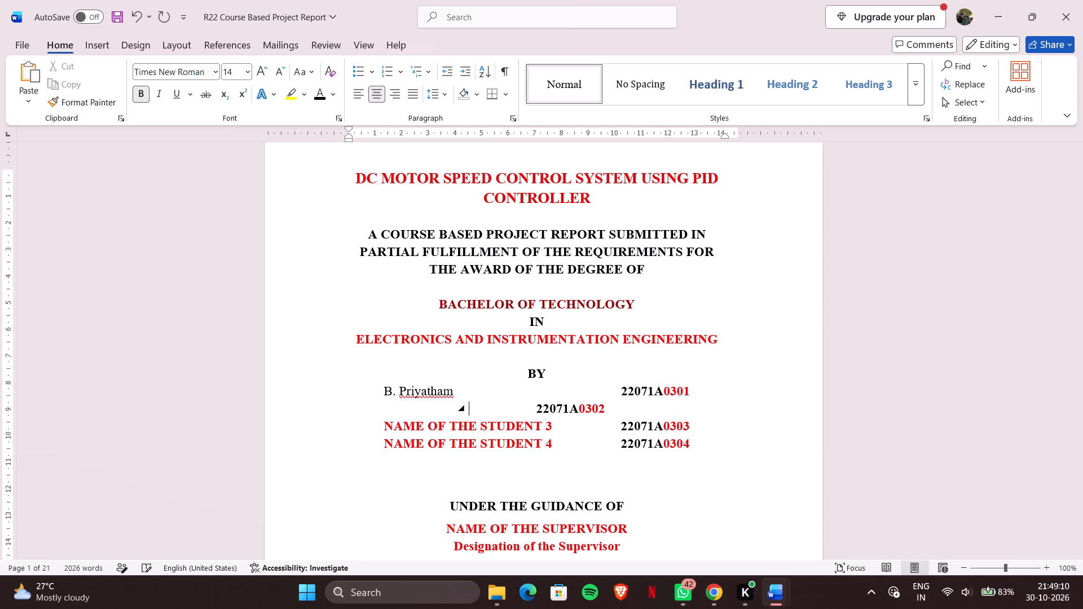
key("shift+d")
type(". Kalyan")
Widen the gap between the second student's name and roll number with spaces.
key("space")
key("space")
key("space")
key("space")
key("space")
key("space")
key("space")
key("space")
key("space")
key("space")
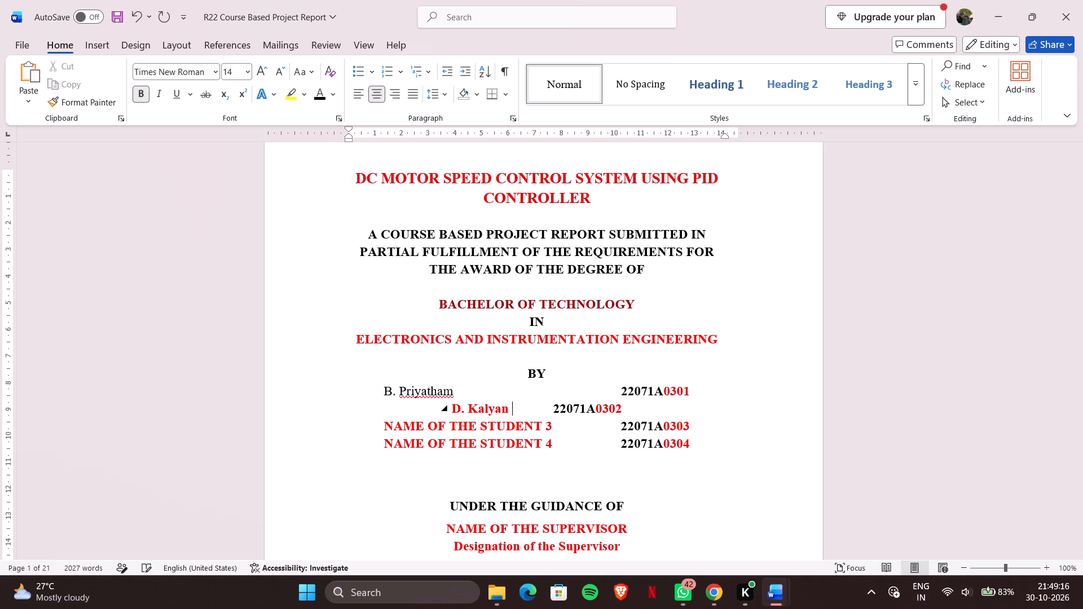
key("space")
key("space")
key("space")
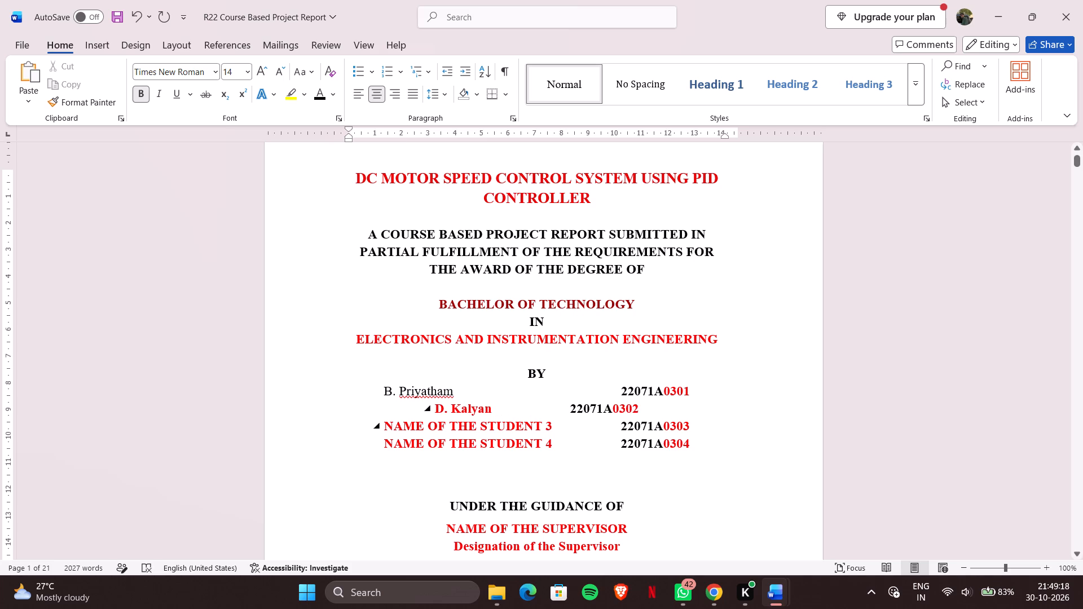
Make the second student's name on the cover page black and remove its bold formatting.
left_click_drag(494, 411, 438, 411)
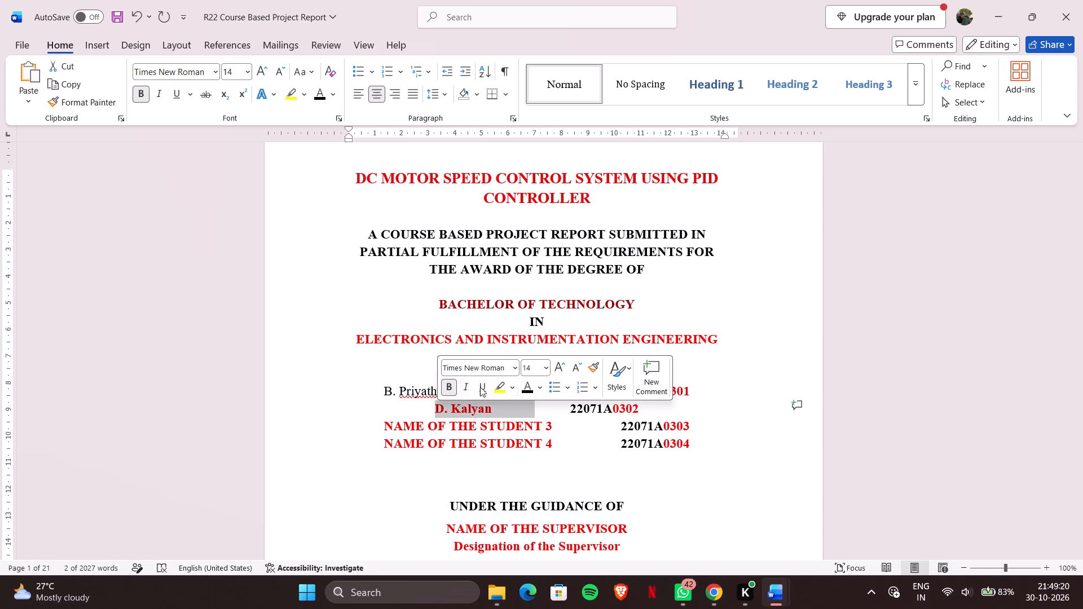
left_click(531, 389)
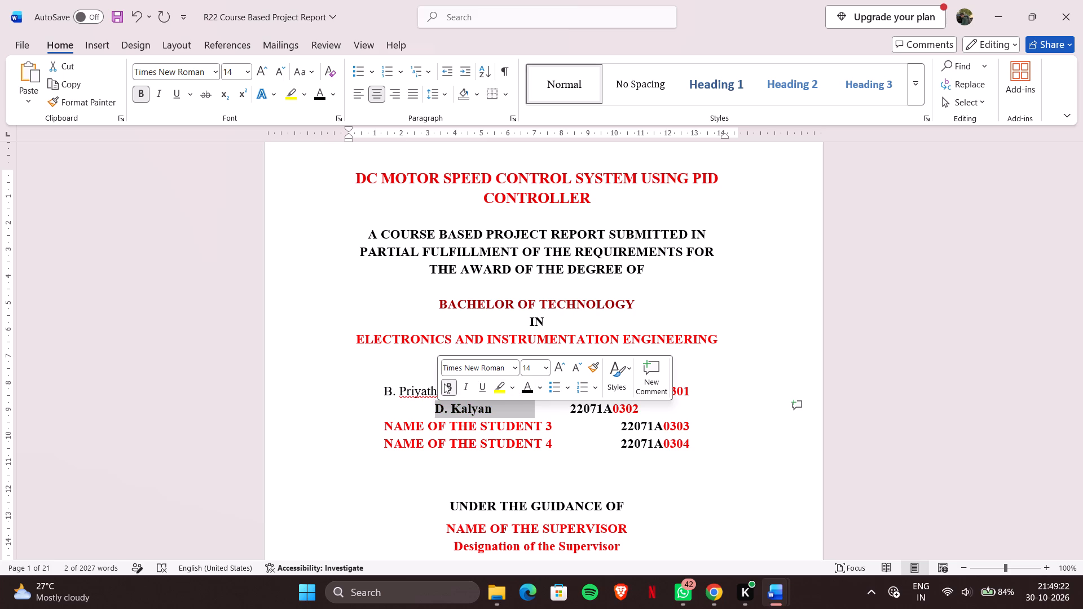
left_click(447, 385)
Add more spaces after the second student's name until its row aligns with the first student's row.
left_click(544, 413)
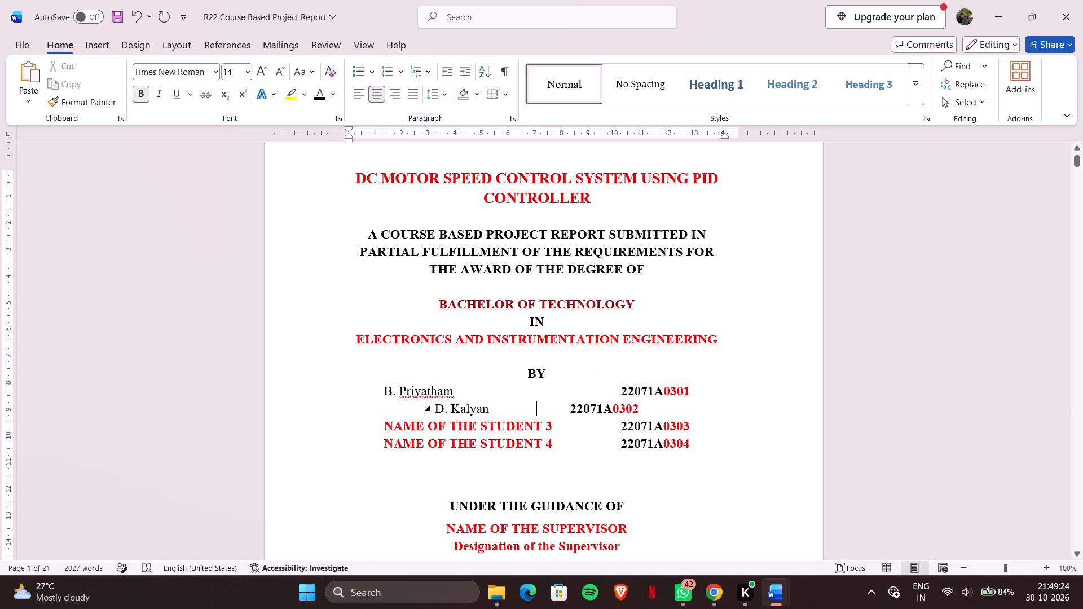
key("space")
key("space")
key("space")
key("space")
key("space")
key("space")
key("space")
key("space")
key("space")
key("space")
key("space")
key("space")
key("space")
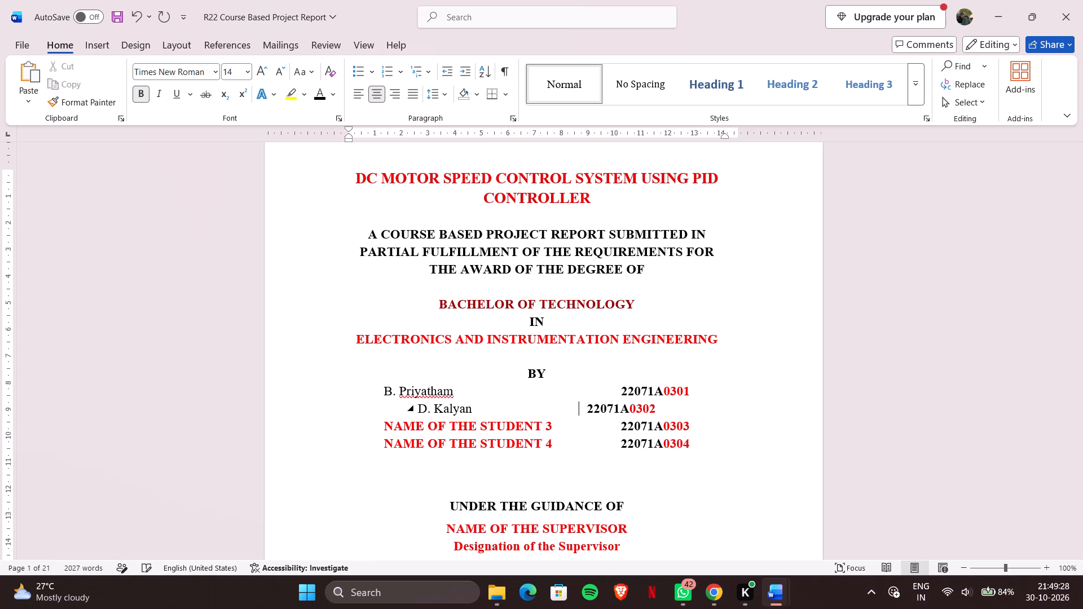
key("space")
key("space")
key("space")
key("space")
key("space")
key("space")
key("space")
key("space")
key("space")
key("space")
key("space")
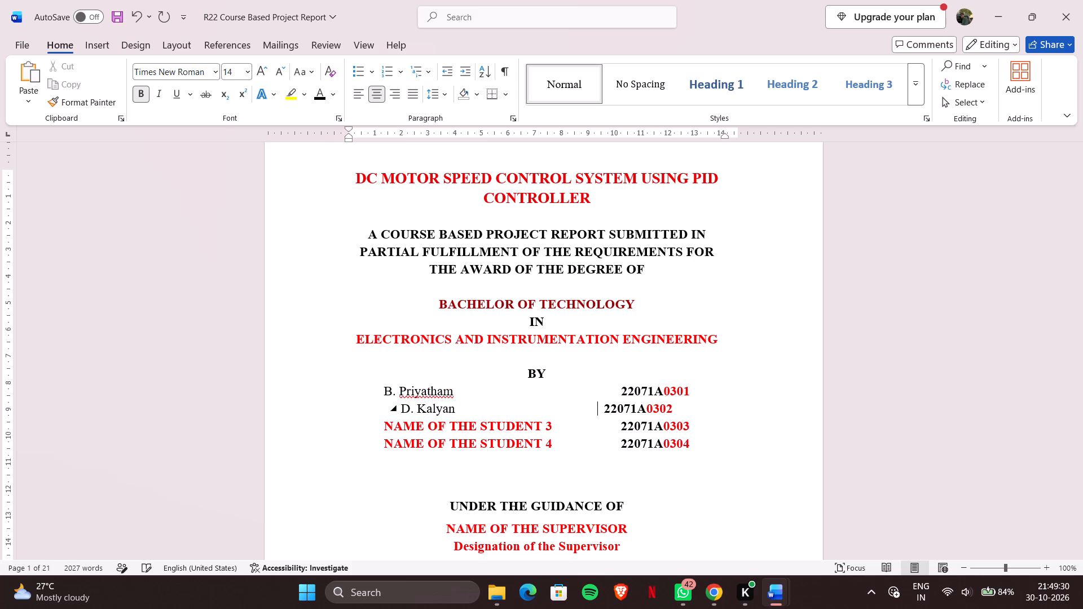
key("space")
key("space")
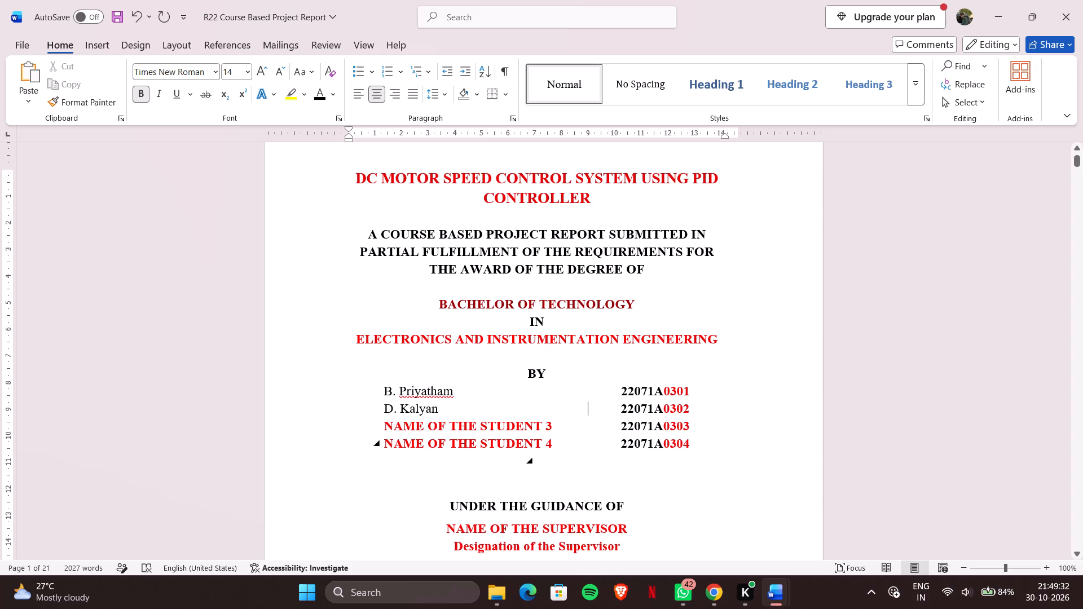
Replace the "NAME OF THE STUDENT 3" placeholder with the third team member's name, as initial and given name.
left_click(553, 431)
key("BackSpace")
key("BackSpace")
key("BackSpace")
key("BackSpace")
key("BackSpace")
key("BackSpace")
key("BackSpace")
key("BackSpace")
key("BackSpace")
key("BackSpace")
key("BackSpace")
key("BackSpace")
key("BackSpace")
key("BackSpace")
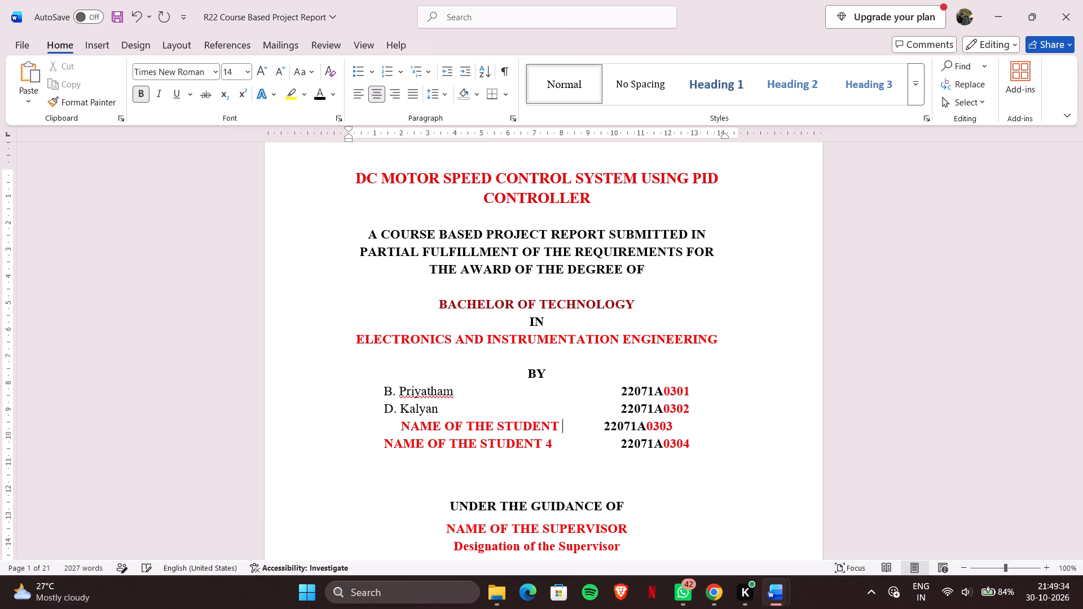
key("BackSpace")
key("BackSpace")
key("BackSpace")
key("BackSpace")
key("BackSpace")
key("BackSpace")
key("BackSpace")
key("BackSpace")
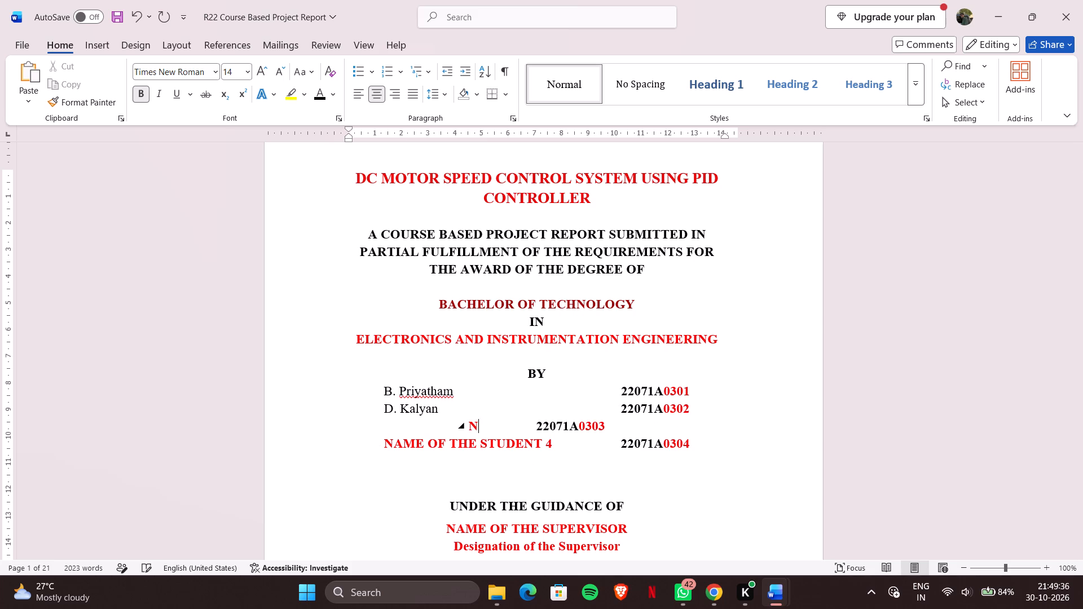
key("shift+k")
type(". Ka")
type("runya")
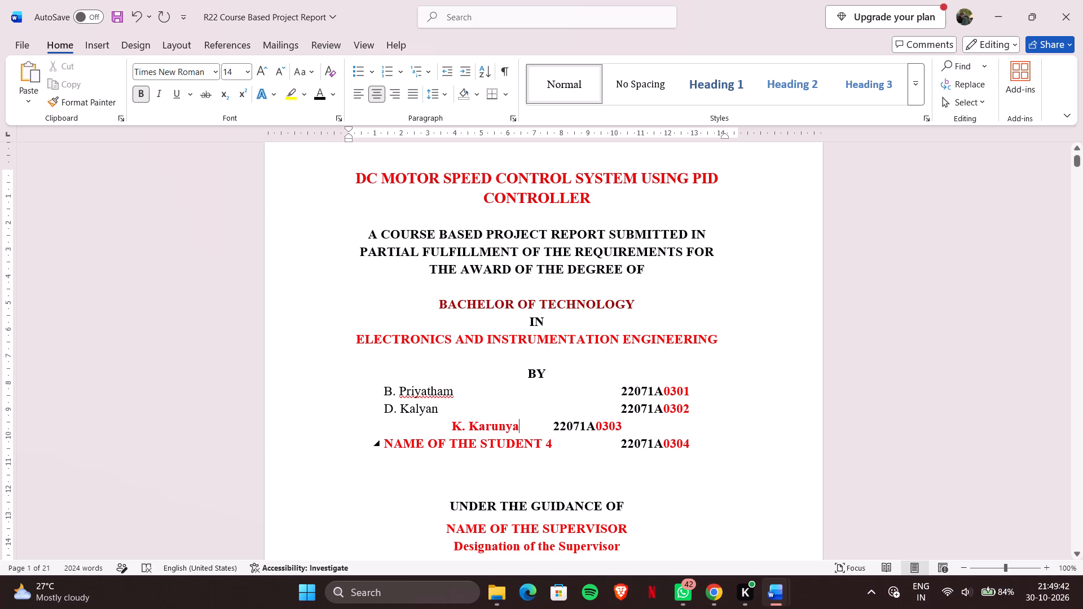
Delete the "NAME OF THE STUDENT 4" placeholder from the student list on the cover page.
left_click(561, 445)
key("BackSpace")
key("BackSpace")
key("BackSpace")
key("BackSpace")
key("BackSpace")
key("BackSpace")
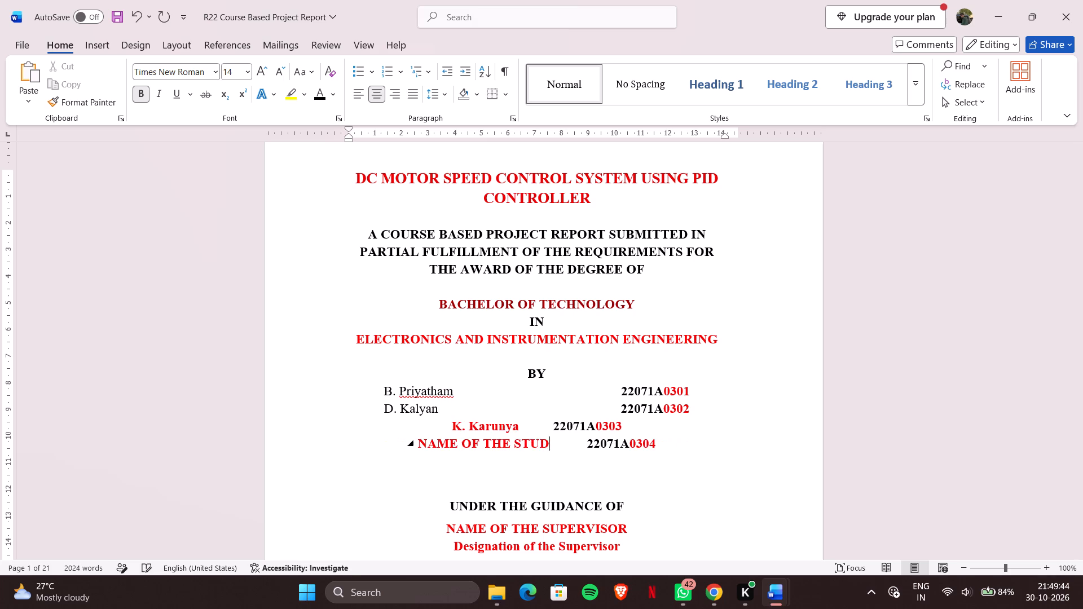
key("BackSpace")
key("BackSpace")
key("BackSpace")
key("BackSpace")
key("BackSpace")
key("BackSpace")
key("BackSpace")
key("BackSpace")
key("BackSpace")
key("BackSpace")
key("BackSpace")
key("BackSpace")
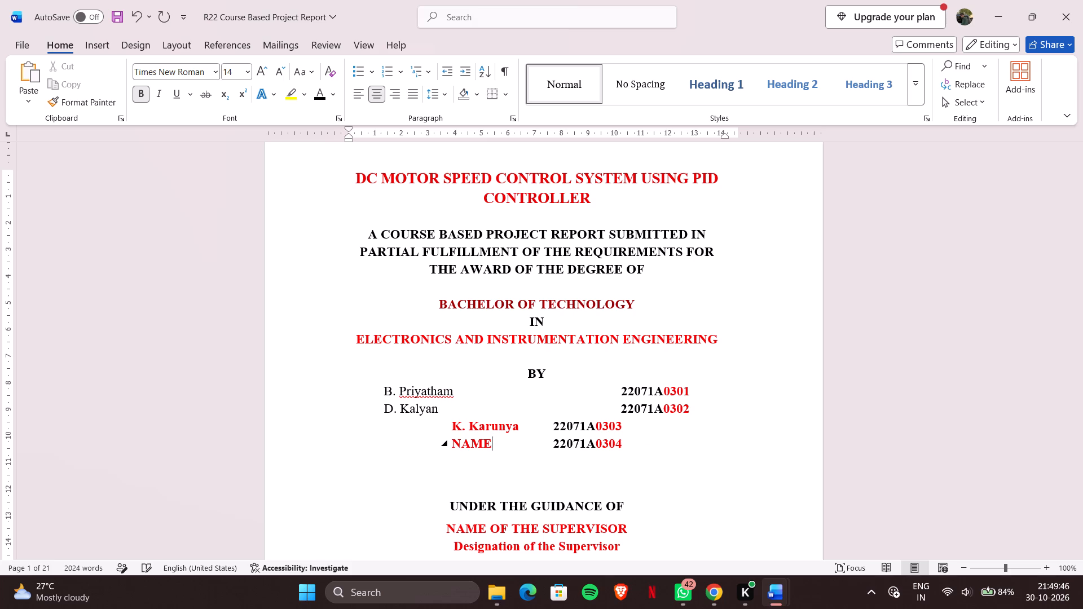
key("BackSpace")
key("BackSpace")
key("BackSpace")
key("BackSpace")
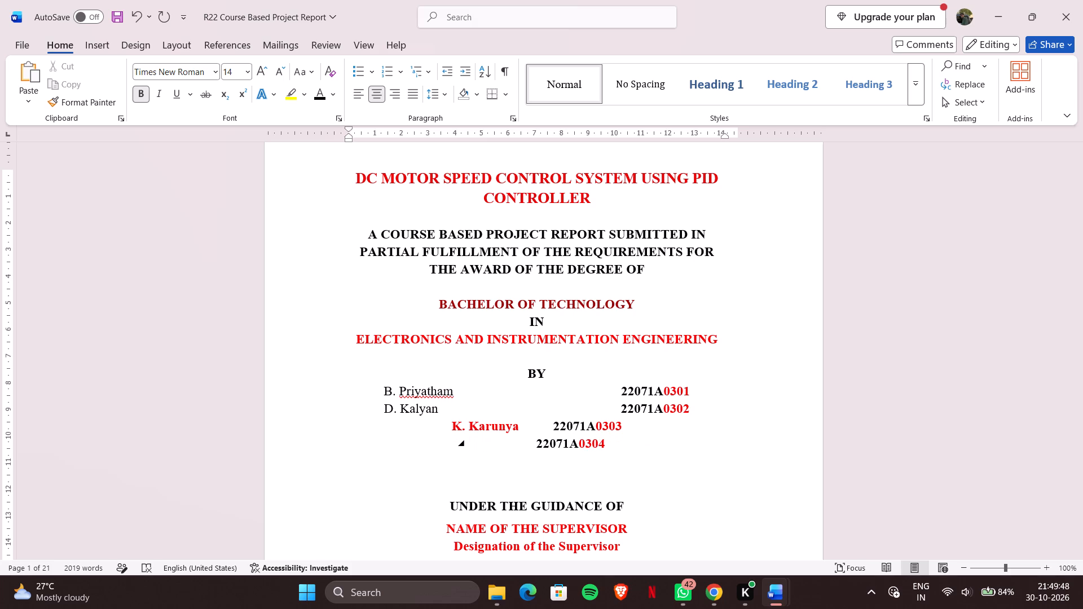
Enter the fourth team member's name, as initial and given name, before the fourth roll number on the cover page.
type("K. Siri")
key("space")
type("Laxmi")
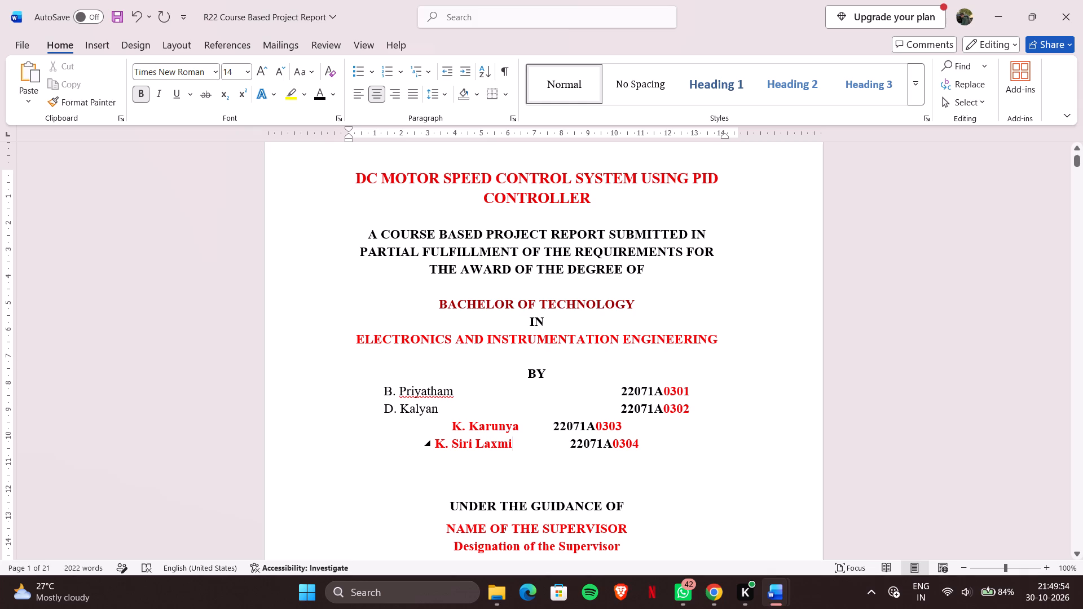
Remove the bold formatting from the third and fourth student rows, names and roll numbers included, and make their text black.
left_click_drag(651, 447, 446, 429)
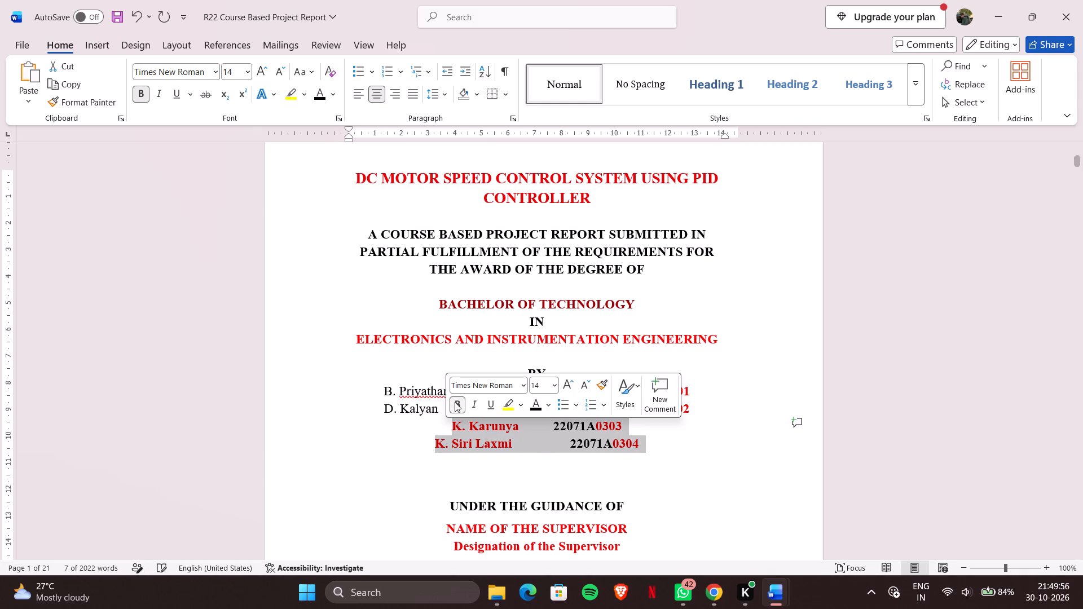
left_click(455, 400)
left_click(536, 400)
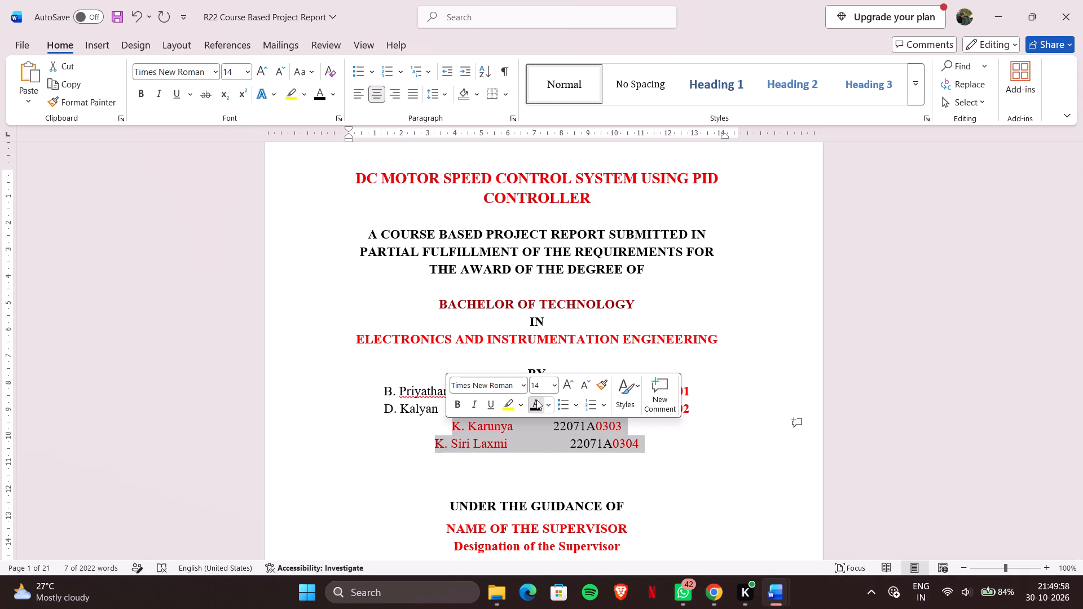
left_click(704, 433)
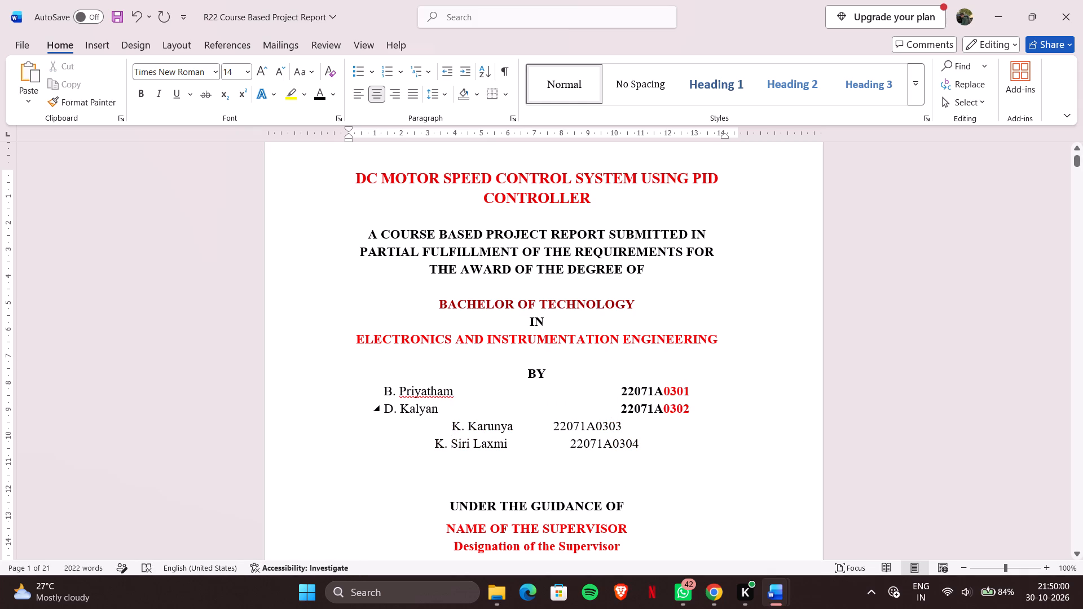
Add spaces after the third student's name until its row aligns with the first two student rows.
left_click(521, 429)
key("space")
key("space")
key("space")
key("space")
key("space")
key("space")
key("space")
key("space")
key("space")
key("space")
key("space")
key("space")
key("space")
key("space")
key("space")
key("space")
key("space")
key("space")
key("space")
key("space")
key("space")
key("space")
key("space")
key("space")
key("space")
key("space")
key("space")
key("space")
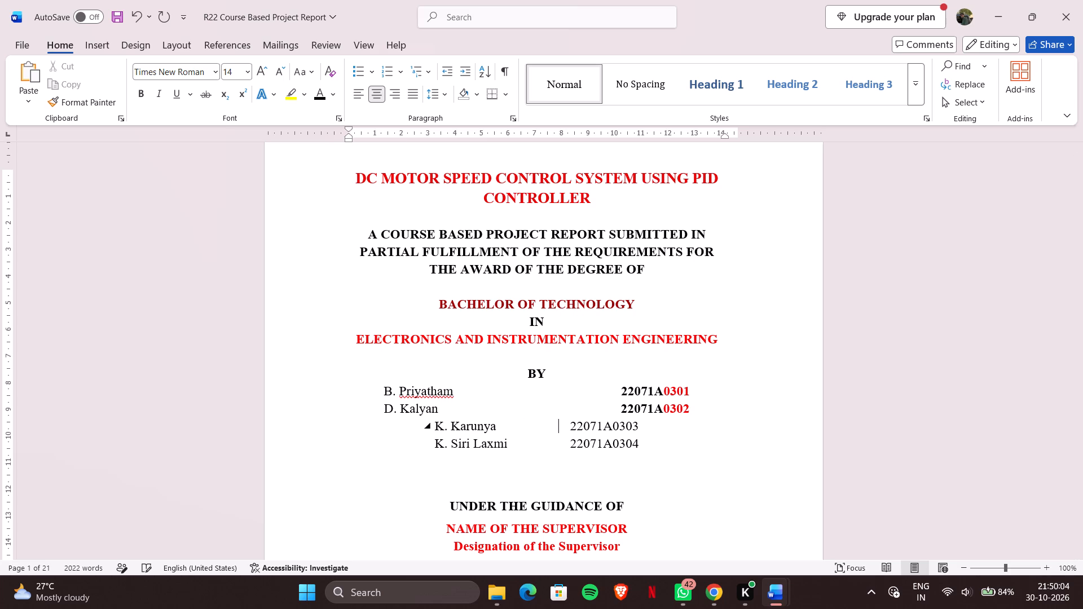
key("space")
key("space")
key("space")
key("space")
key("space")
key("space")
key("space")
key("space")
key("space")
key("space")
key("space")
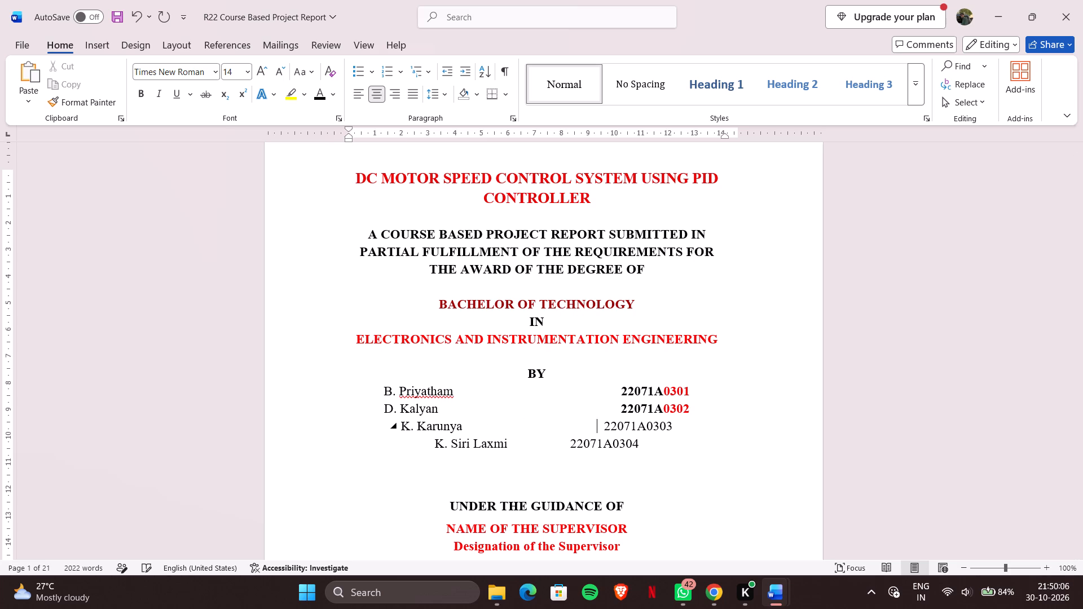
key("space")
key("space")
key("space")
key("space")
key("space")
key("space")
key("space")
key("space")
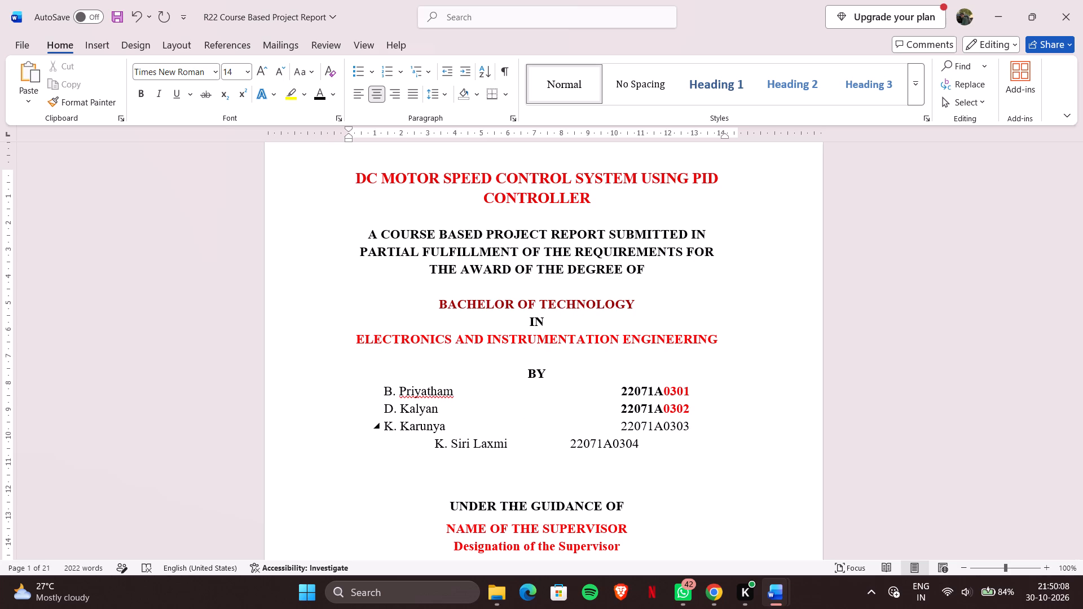
Add spaces after the fourth student's name until its row aligns with the three student rows above.
left_click(532, 444)
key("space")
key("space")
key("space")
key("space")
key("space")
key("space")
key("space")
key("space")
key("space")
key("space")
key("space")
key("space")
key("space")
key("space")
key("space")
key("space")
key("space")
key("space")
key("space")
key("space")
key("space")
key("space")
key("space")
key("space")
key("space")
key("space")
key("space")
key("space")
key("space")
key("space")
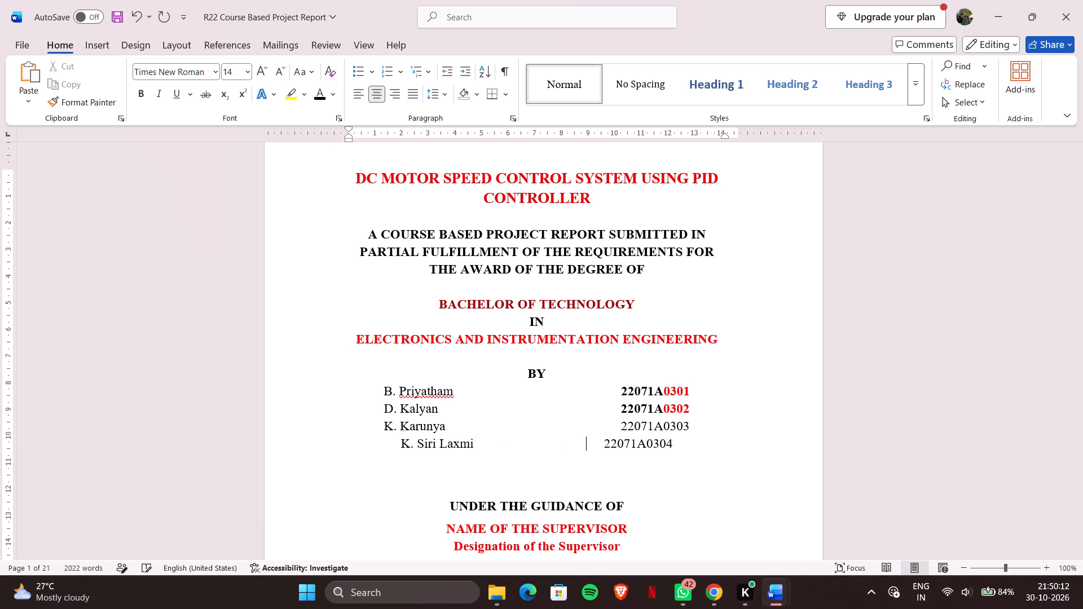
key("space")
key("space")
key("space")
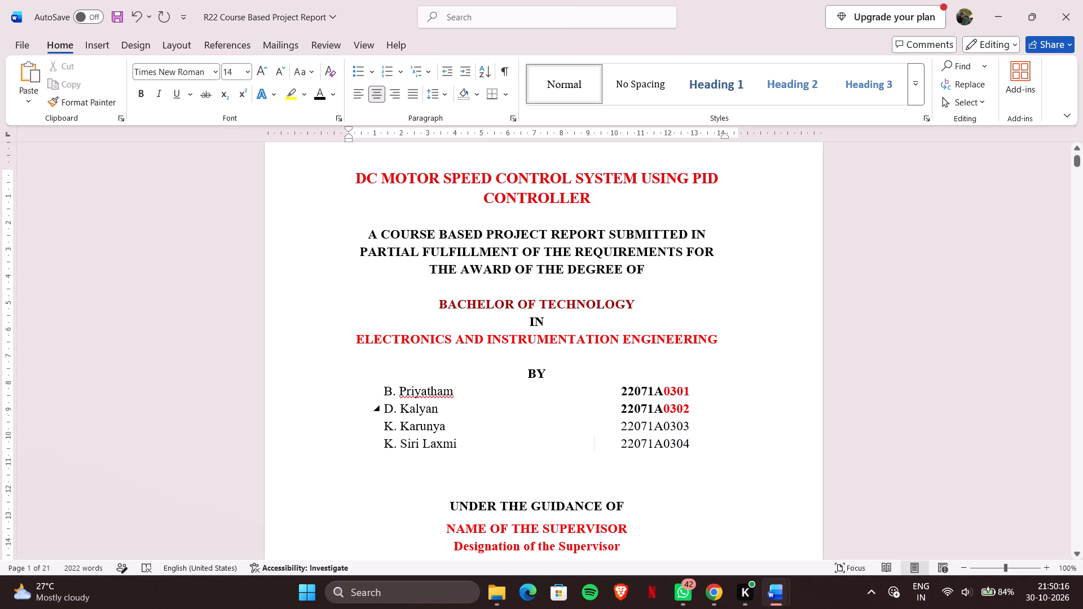
Remove the bold formatting from the first and second students' roll numbers and make them fully black.
left_click_drag(695, 409, 611, 389)
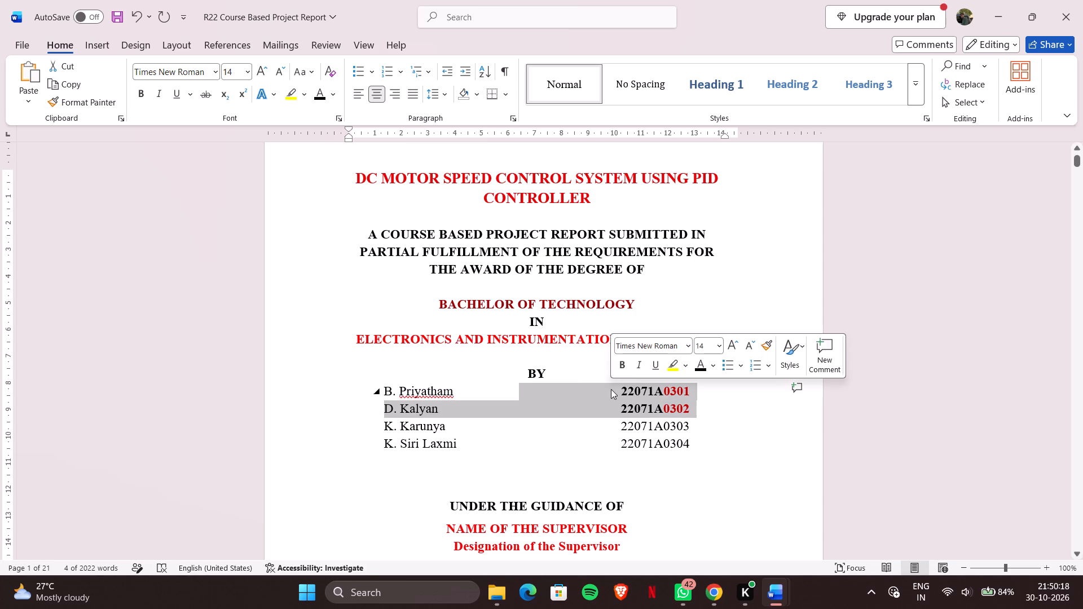
left_click(627, 369)
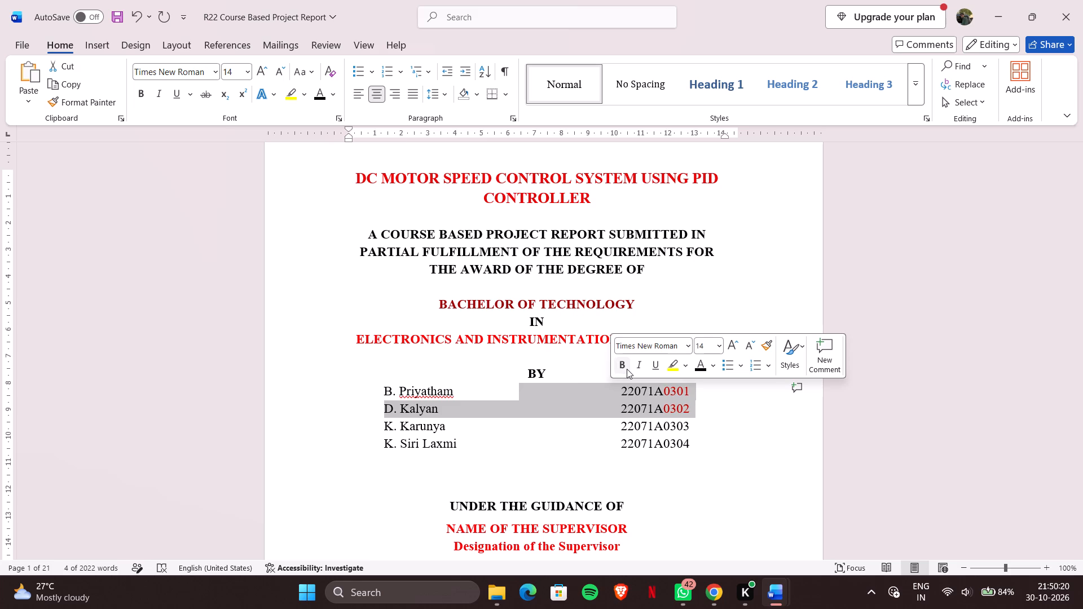
left_click(627, 369)
left_click(627, 369)
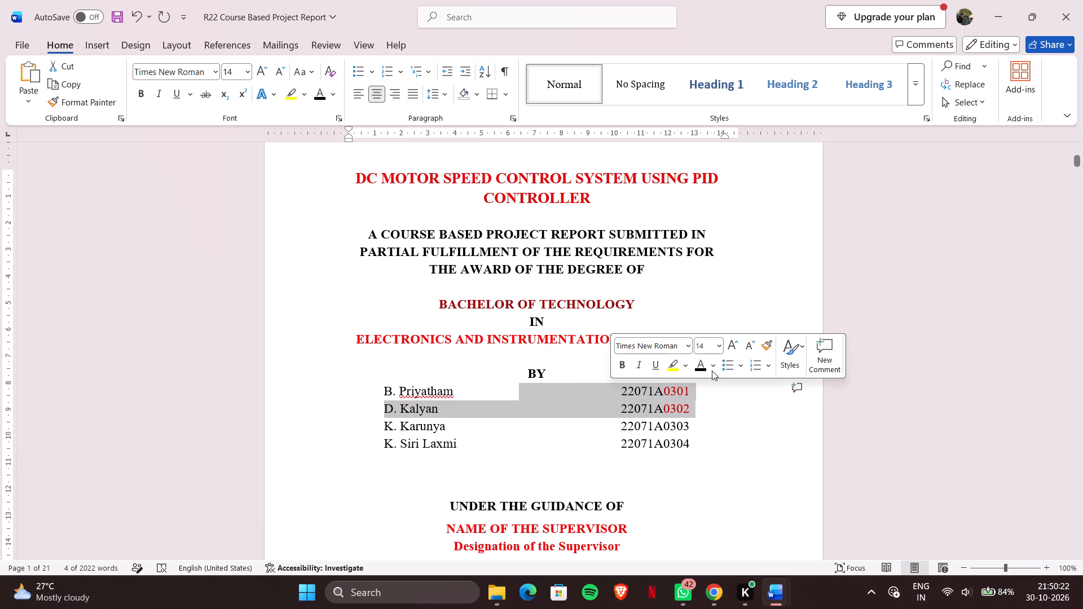
left_click(699, 368)
left_click(724, 399)
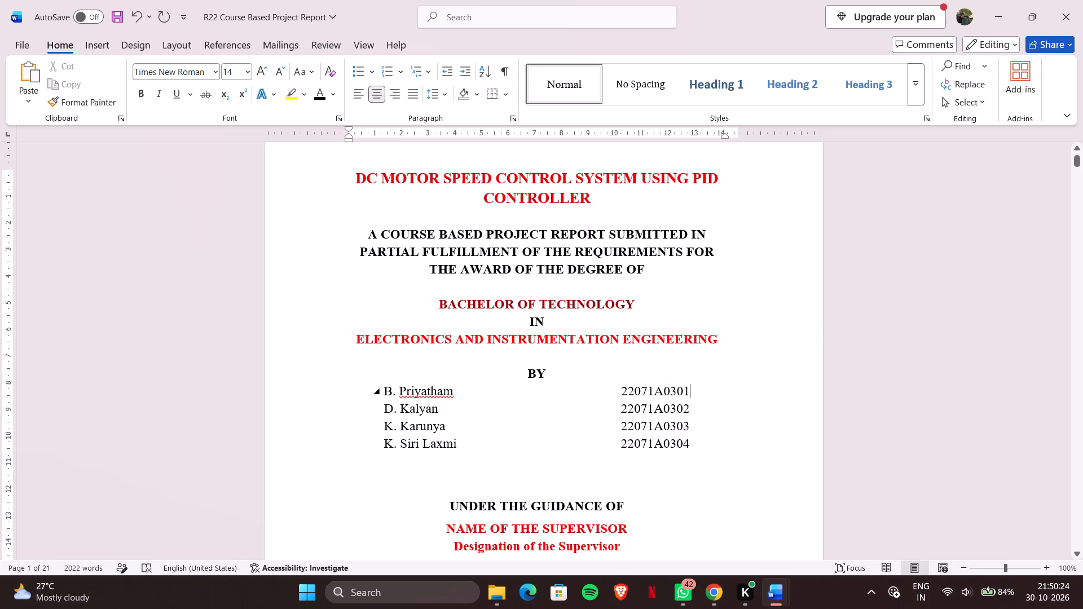
Correct the first student's roll number by entering its actual last four digits and changing the year prefix to 24.
left_click(701, 392)
key("BackSpace")
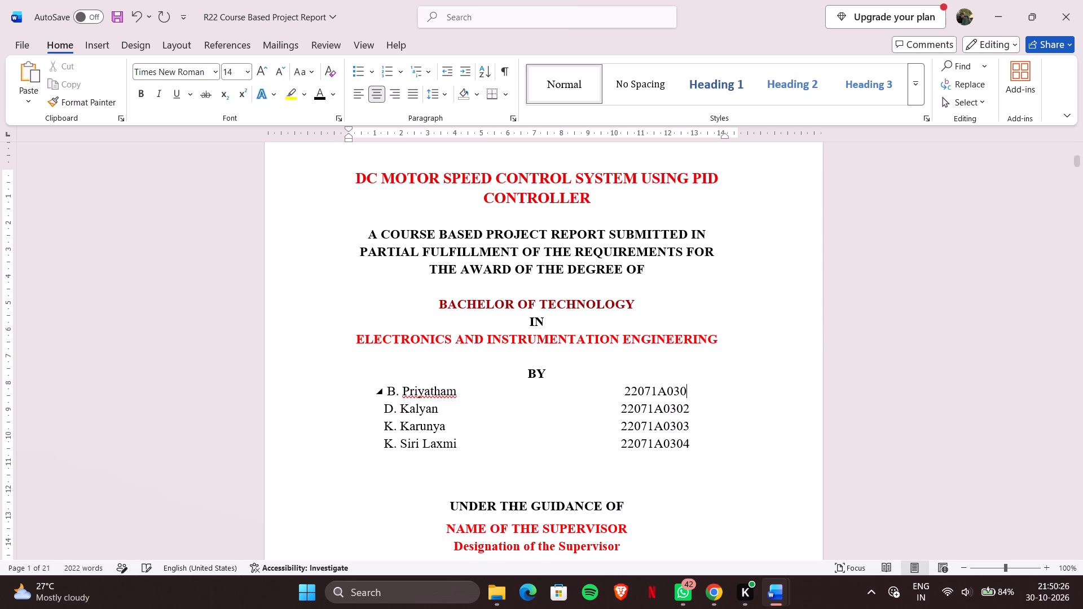
key("BackSpace")
key("BackSpace")
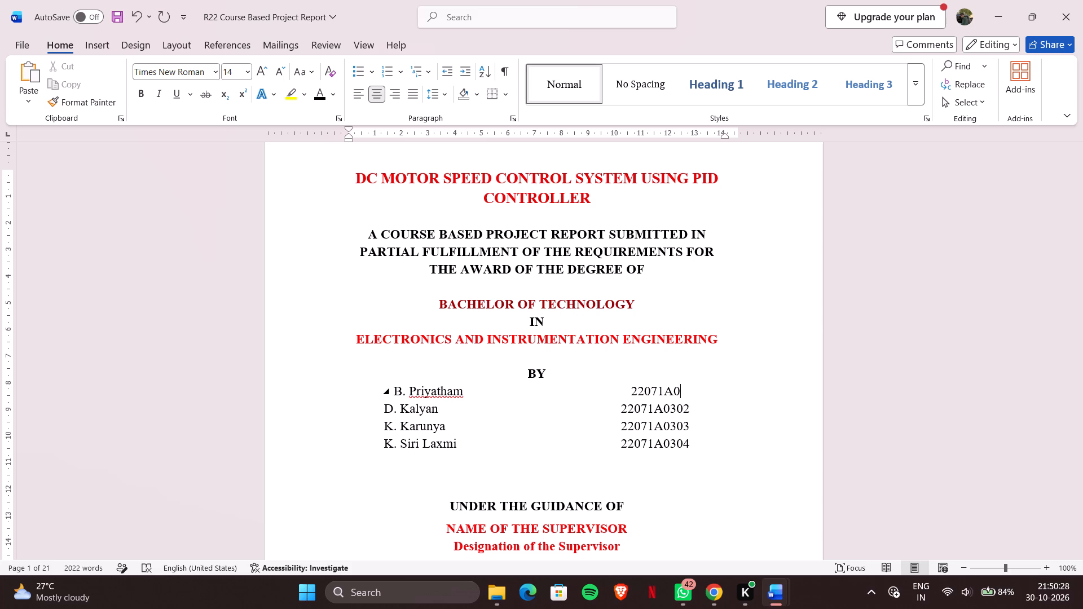
key("BackSpace")
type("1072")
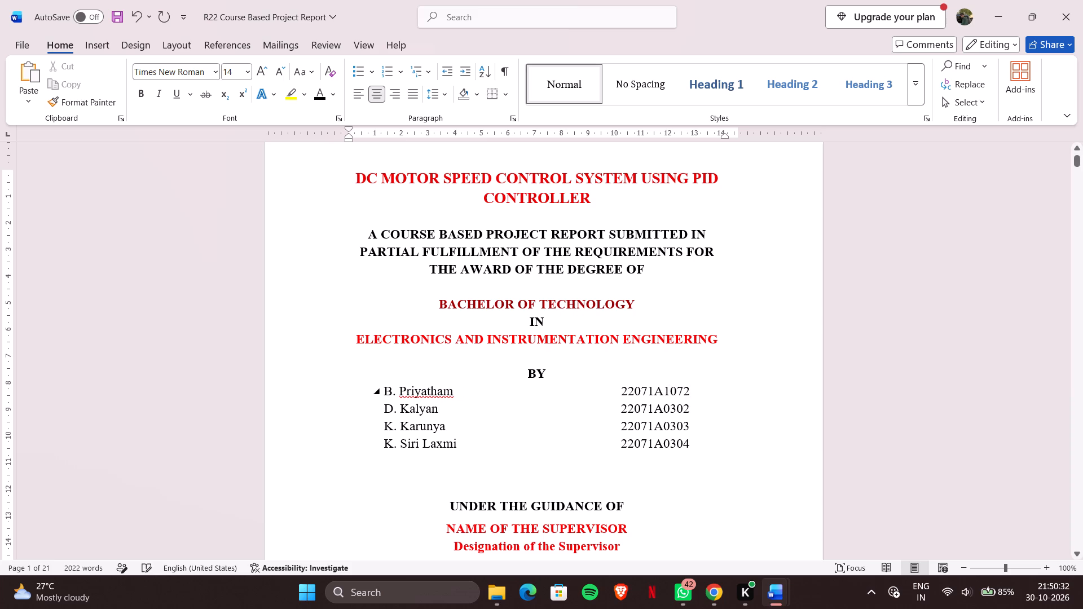
left_click(634, 390)
key("BackSpace")
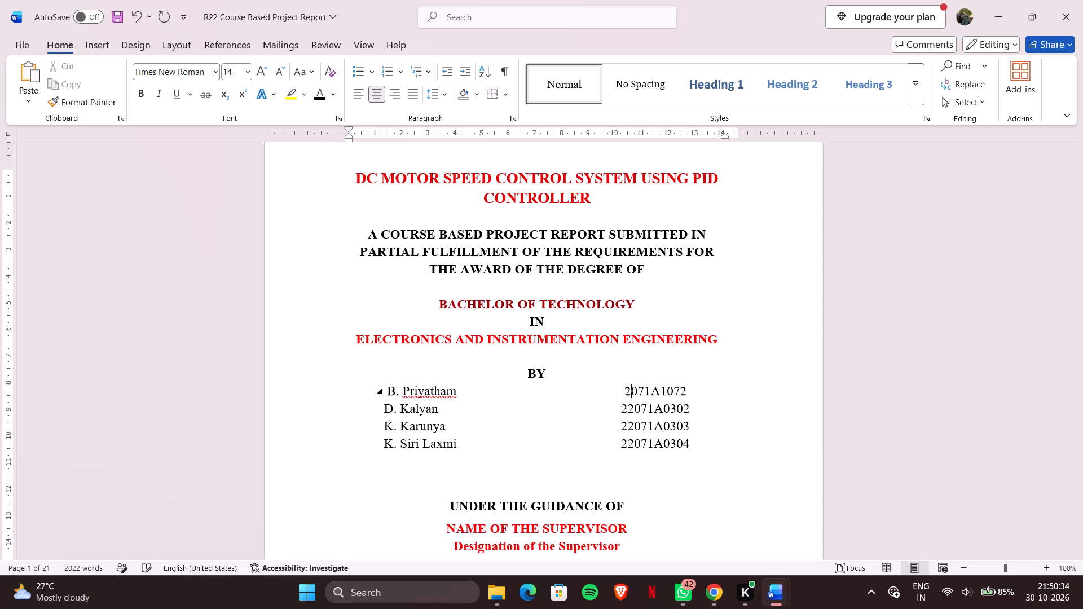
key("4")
Change the year prefix to 24 in the second, third and fourth students' roll numbers.
left_click(633, 413)
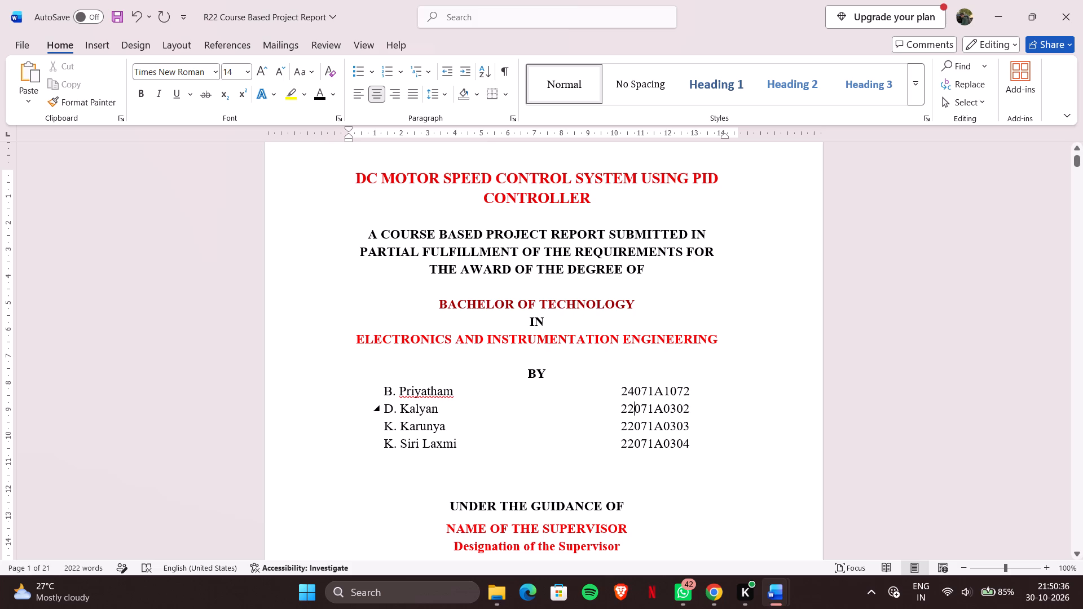
key("BackSpace")
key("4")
key("Down")
key("BackSpace")
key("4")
key("Down")
key("BackSpace")
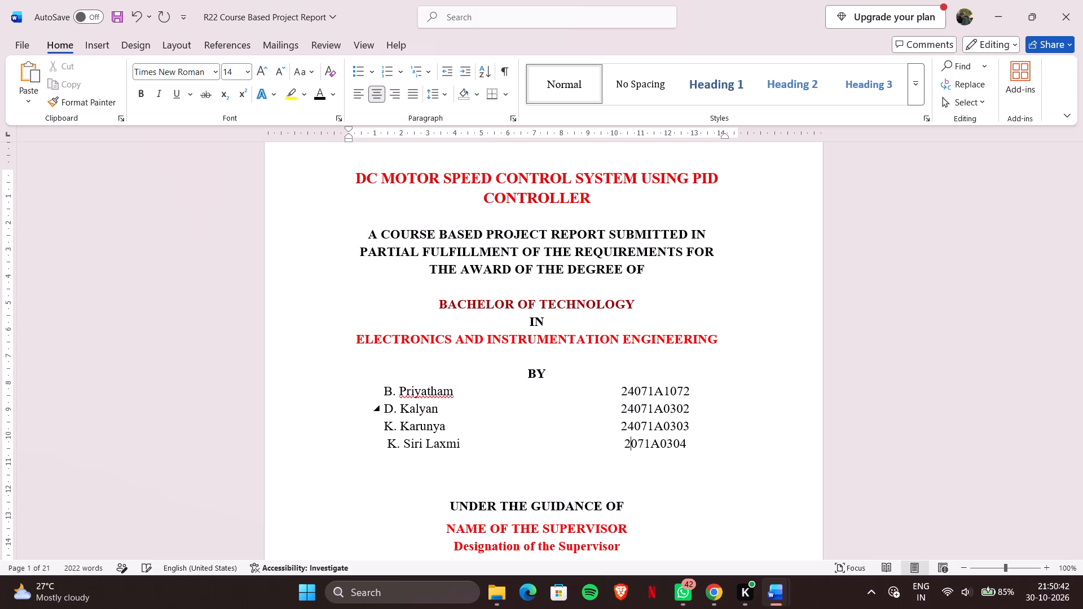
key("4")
Replace the last four digits of the second student's roll number with that student's actual digits.
left_click(692, 408)
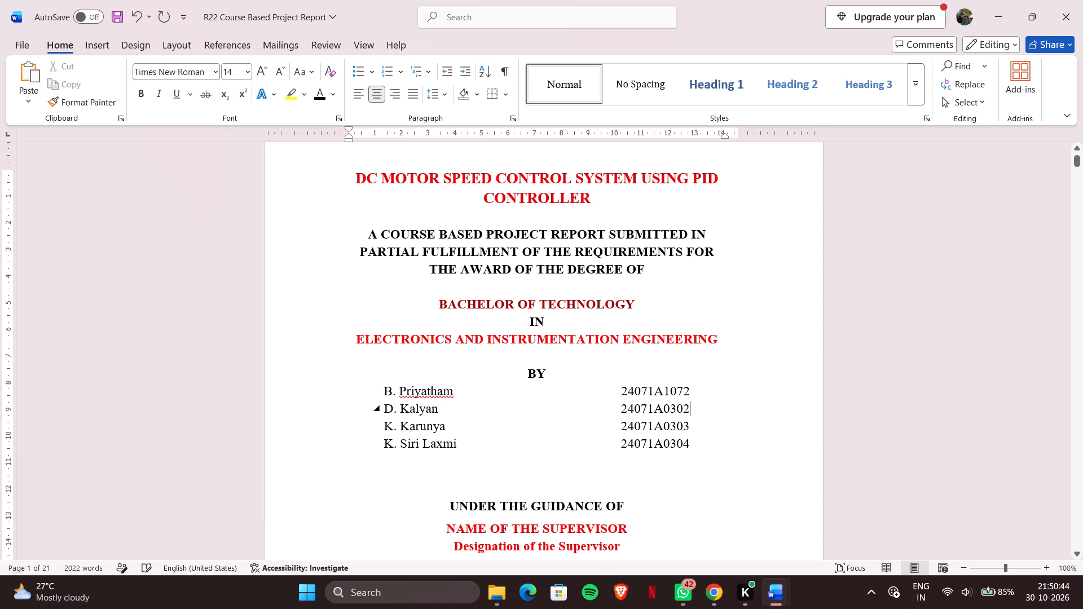
key("BackSpace")
key("BackSpace")
key("BackSpace")
key("BackSpace")
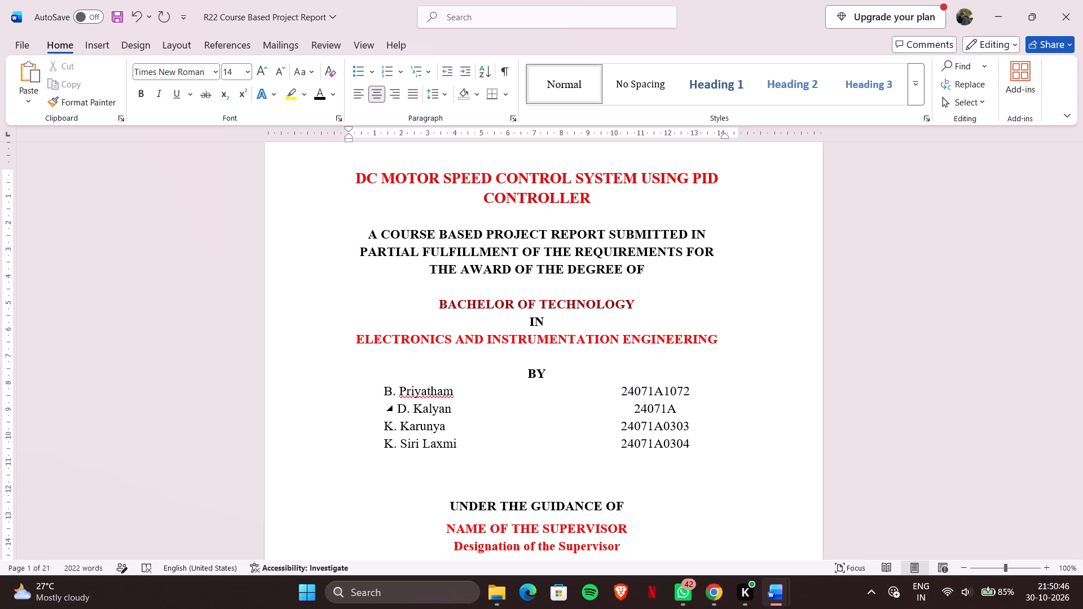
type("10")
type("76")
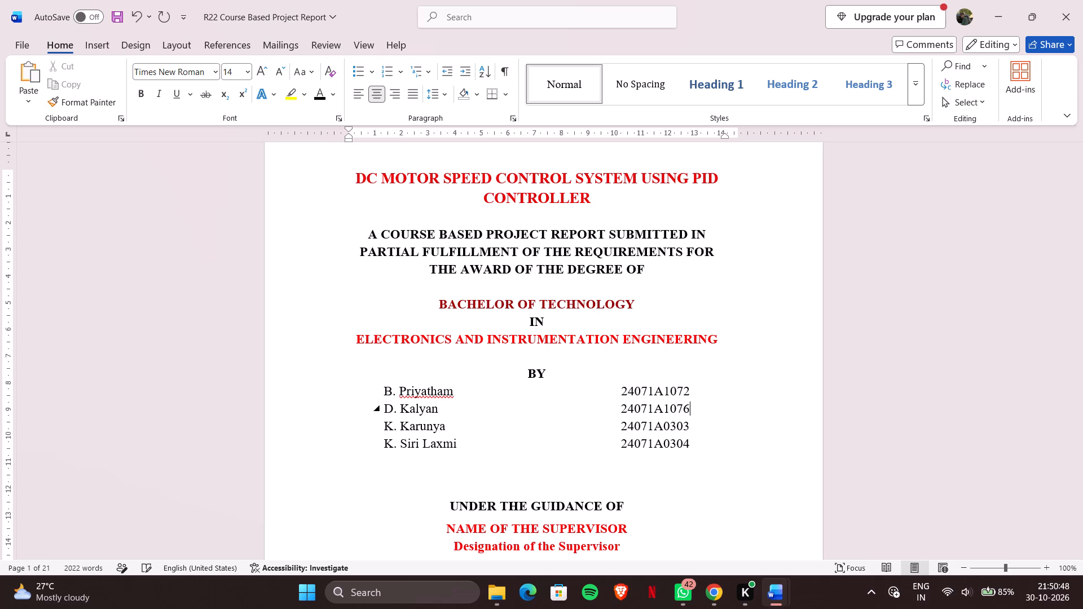
Replace the last four digits of the third student's roll number with that student's actual digits.
left_click(690, 429)
key("BackSpace")
key("BackSpace")
key("BackSpace")
key("BackSpace")
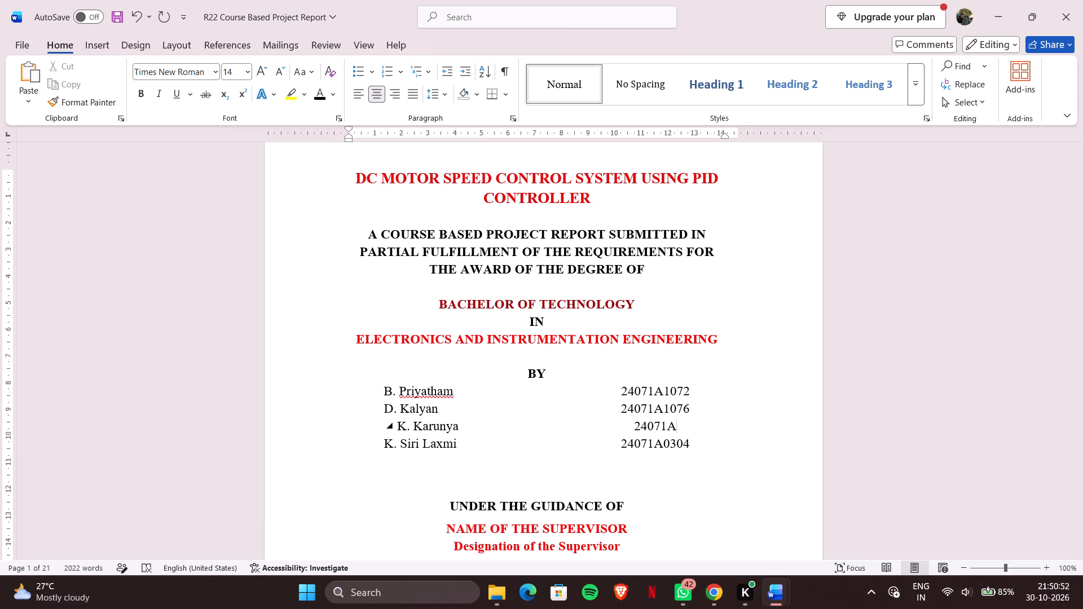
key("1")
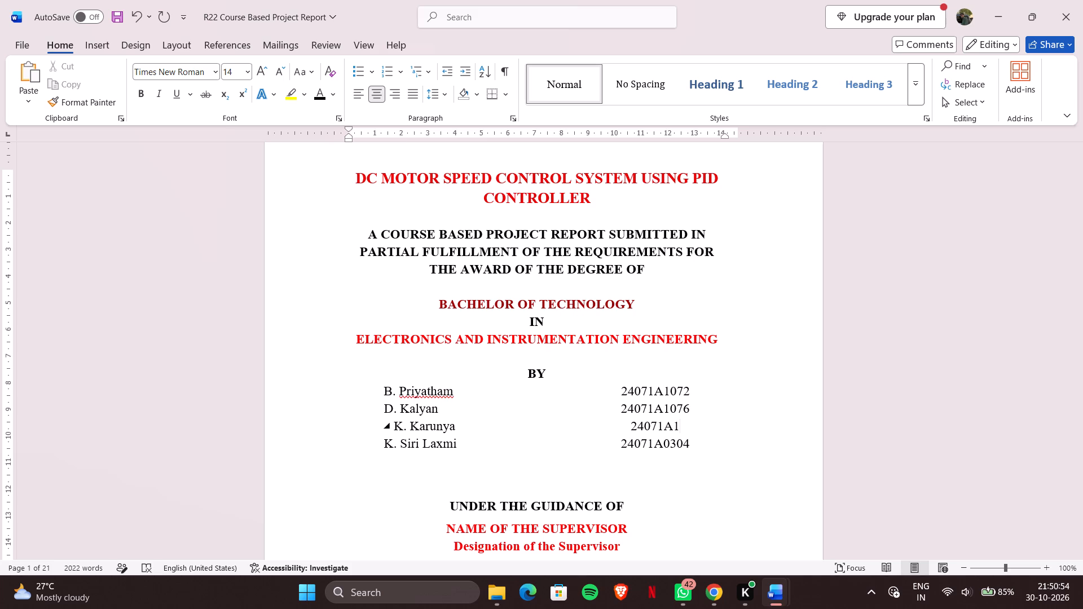
Complete the third student's roll number by entering its remaining digits.
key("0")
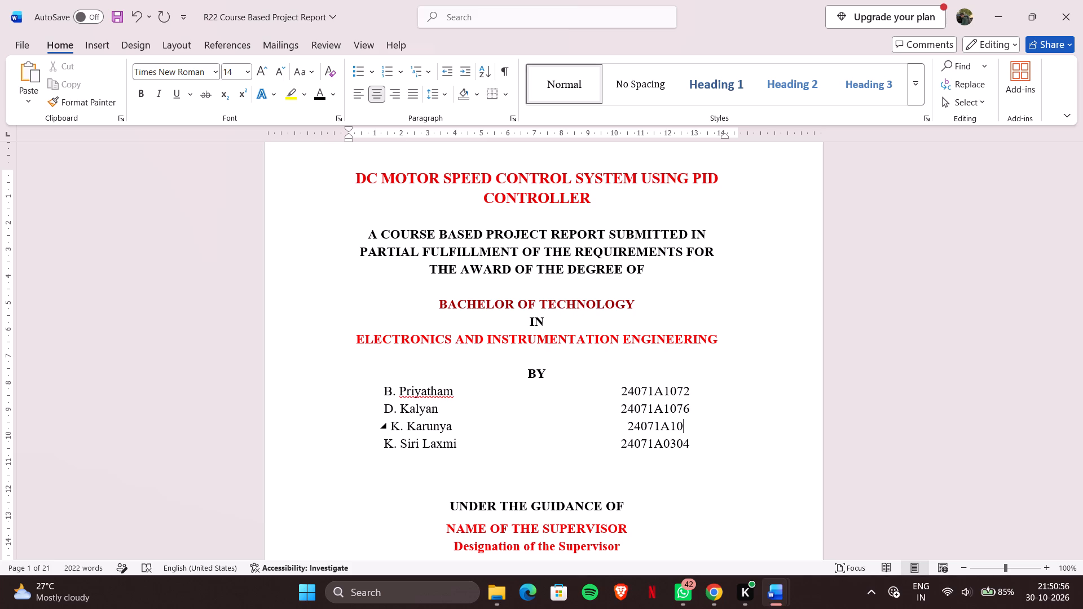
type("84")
Replace the last four digits of the fourth student's roll number with that student's actual digits.
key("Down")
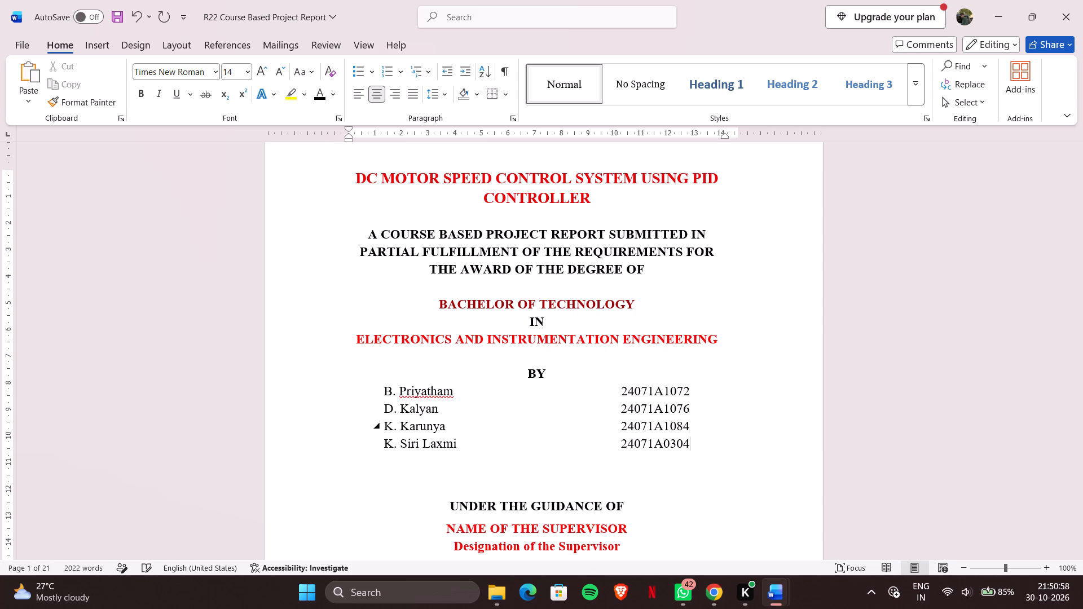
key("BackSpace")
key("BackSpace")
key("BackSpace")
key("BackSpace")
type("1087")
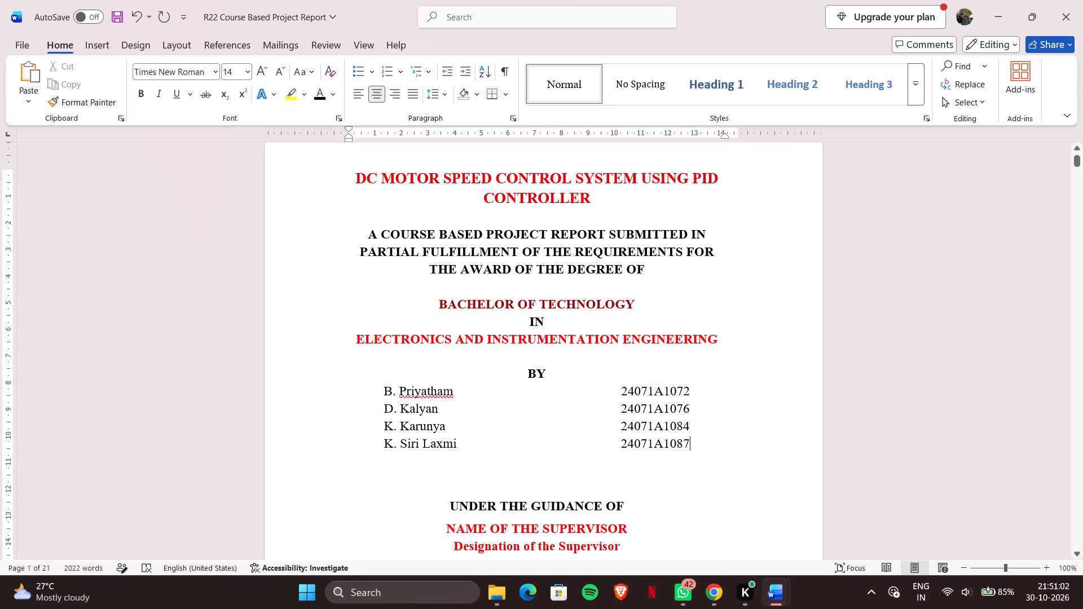
Copy the full list of four student names and roll numbers under BY on the title page.
left_click_drag(382, 385, 615, 420)
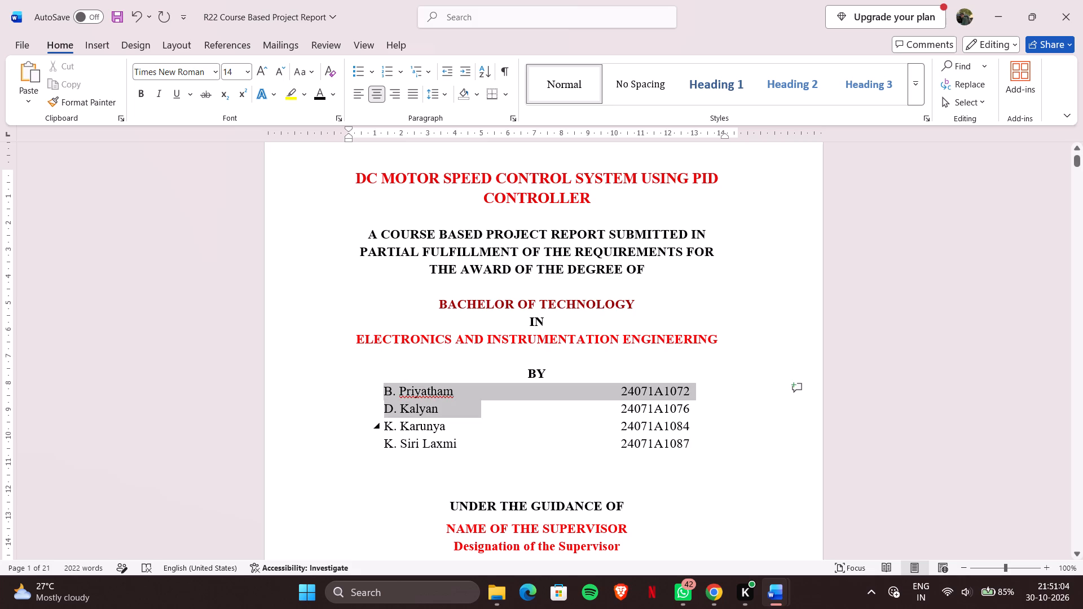
left_click_drag(615, 420, 698, 447)
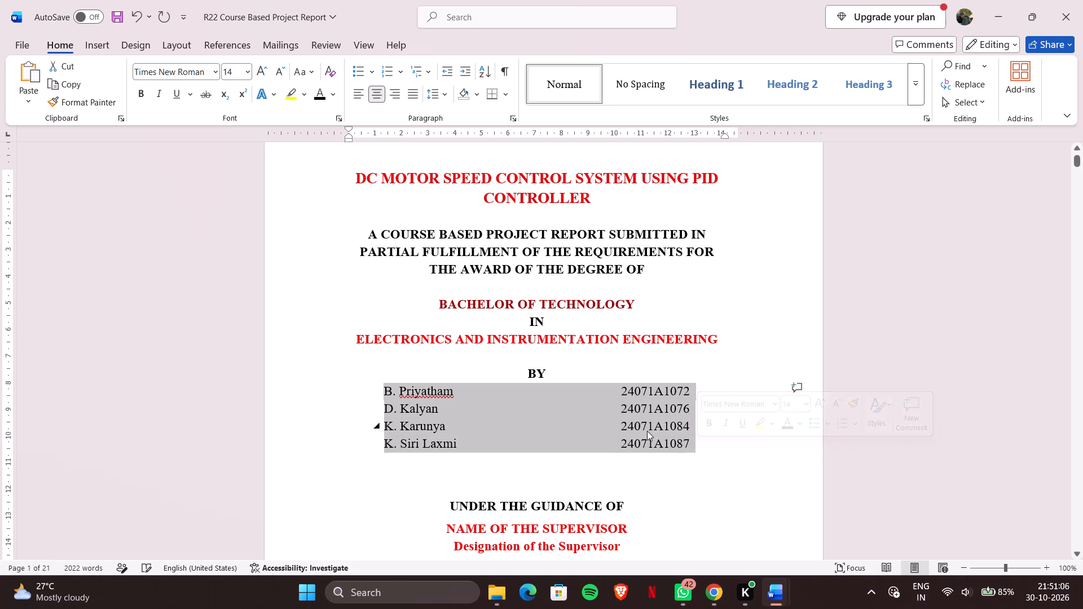
key("ctrl+c")
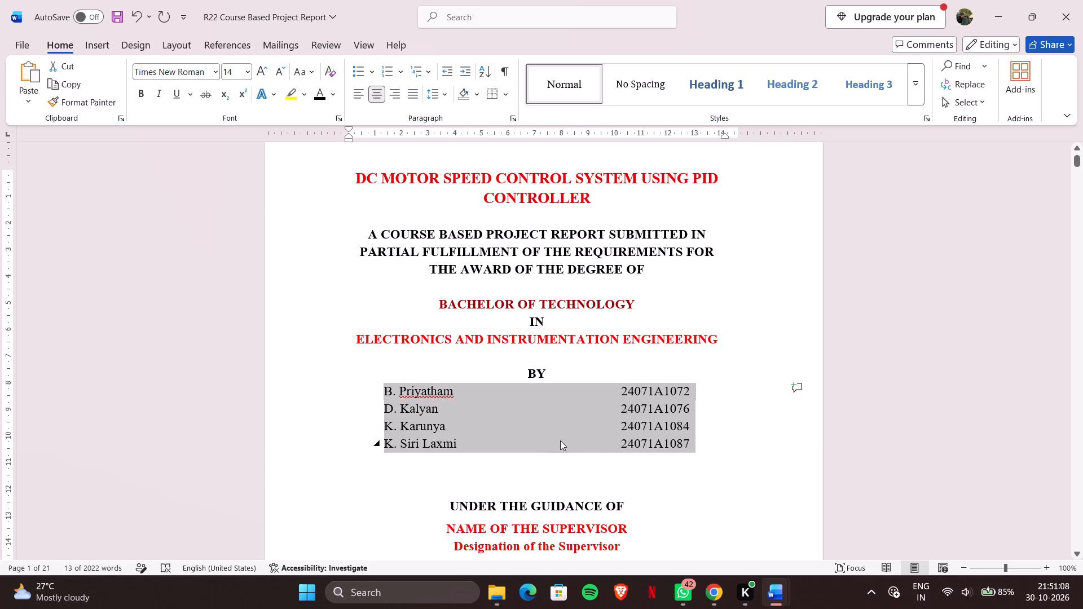
left_click(760, 487)
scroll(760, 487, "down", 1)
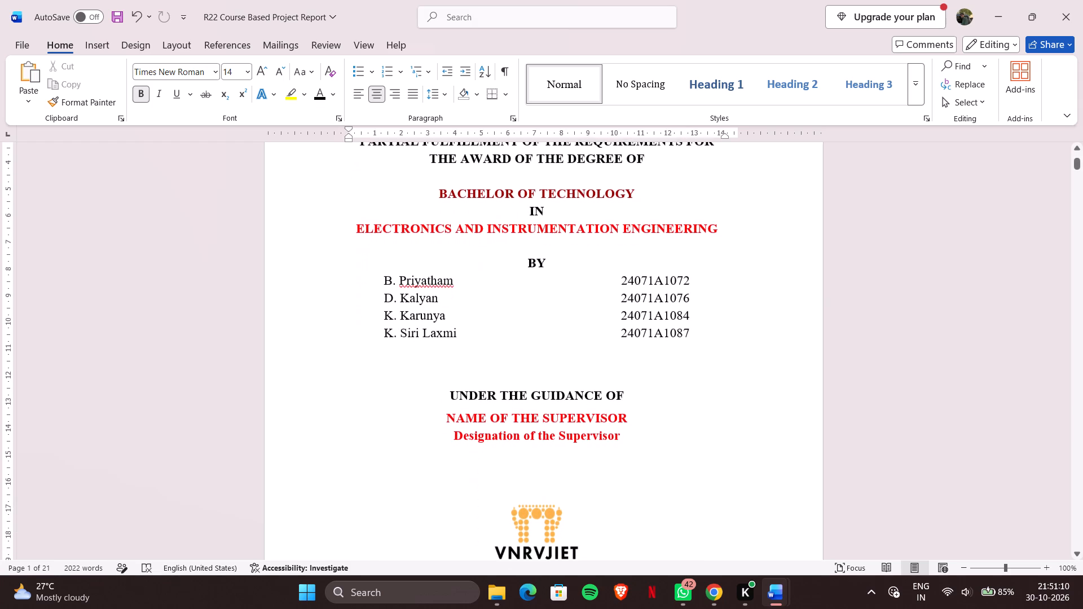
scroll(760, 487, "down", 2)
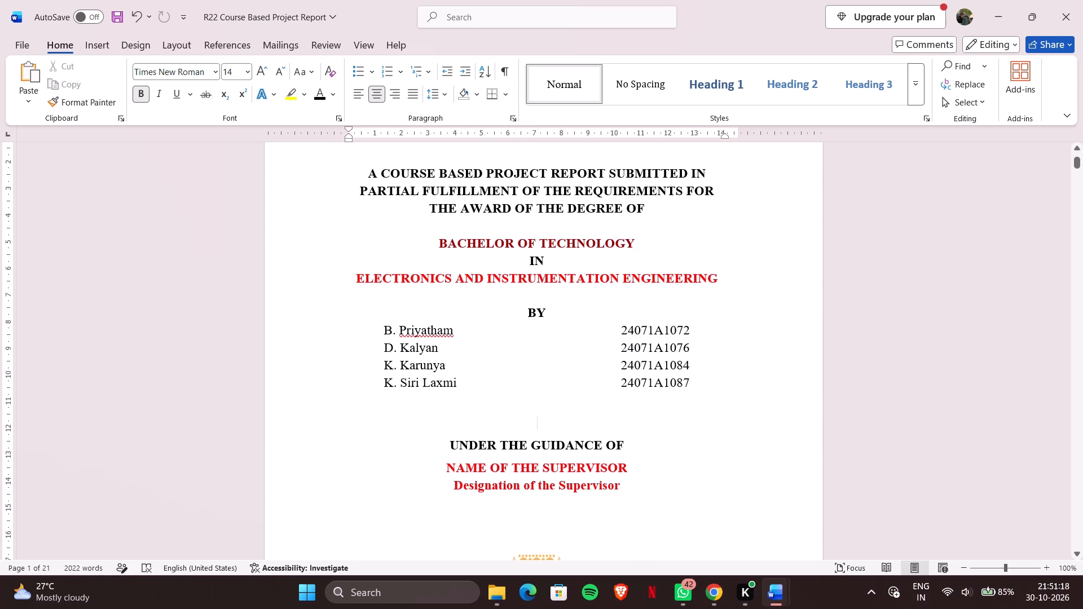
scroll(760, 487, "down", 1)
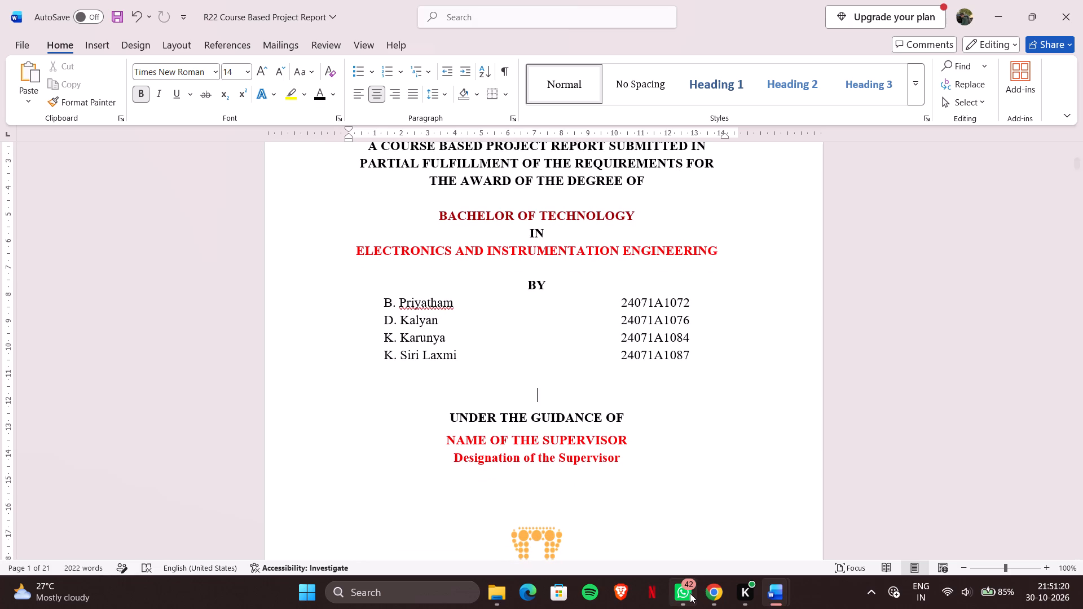
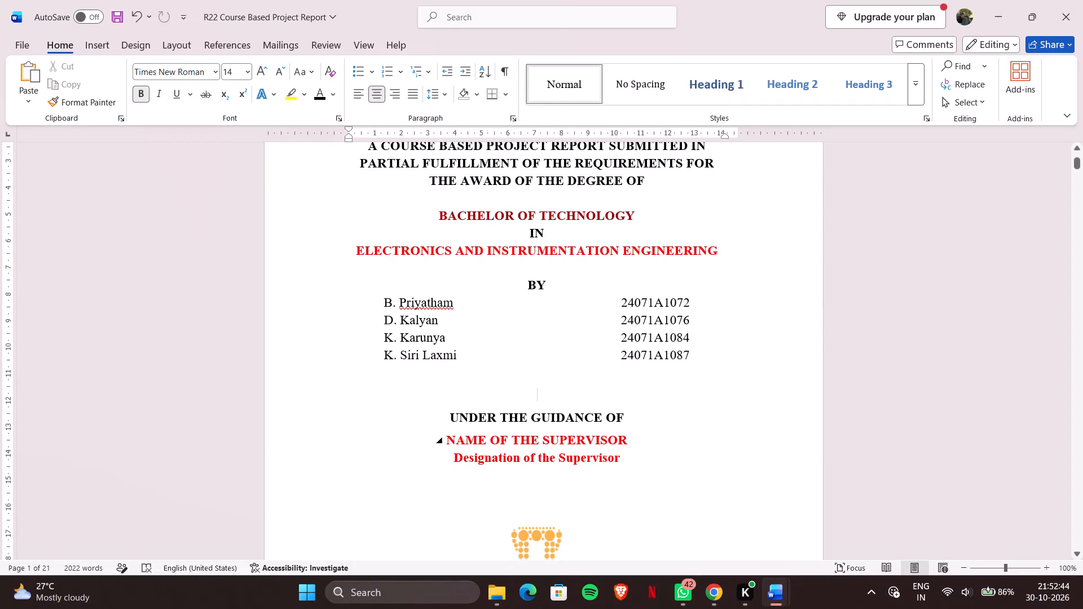
Replace the supervisor name placeholder under the guidance heading on the title page with the copied names of the three supervisors.
left_click_drag(446, 439, 500, 443)
left_click_drag(500, 443, 610, 431)
left_click(633, 444)
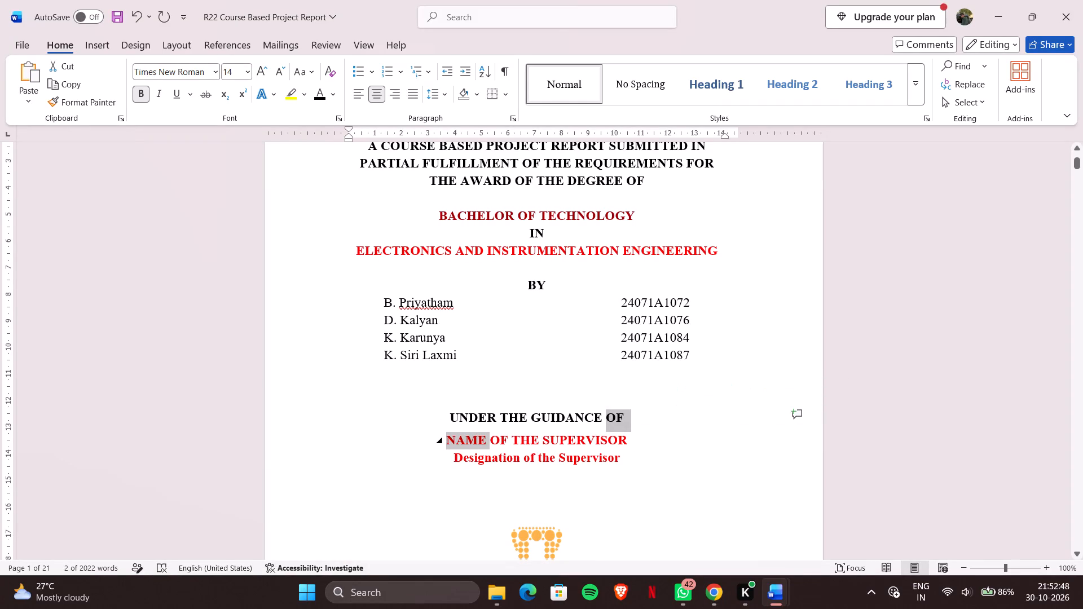
left_click_drag(633, 444, 458, 444)
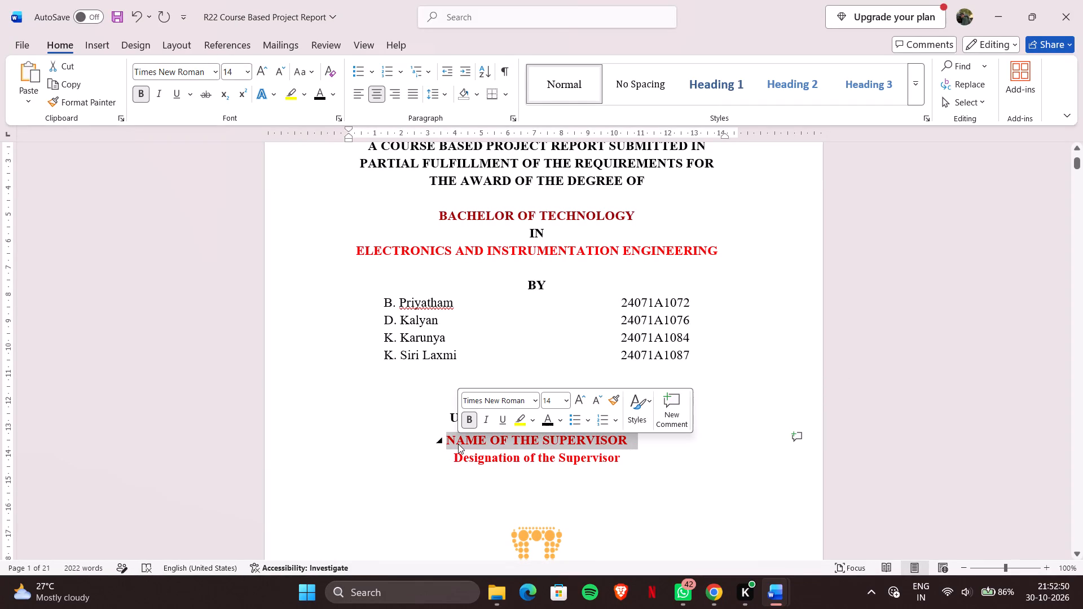
key("ctrl+v")
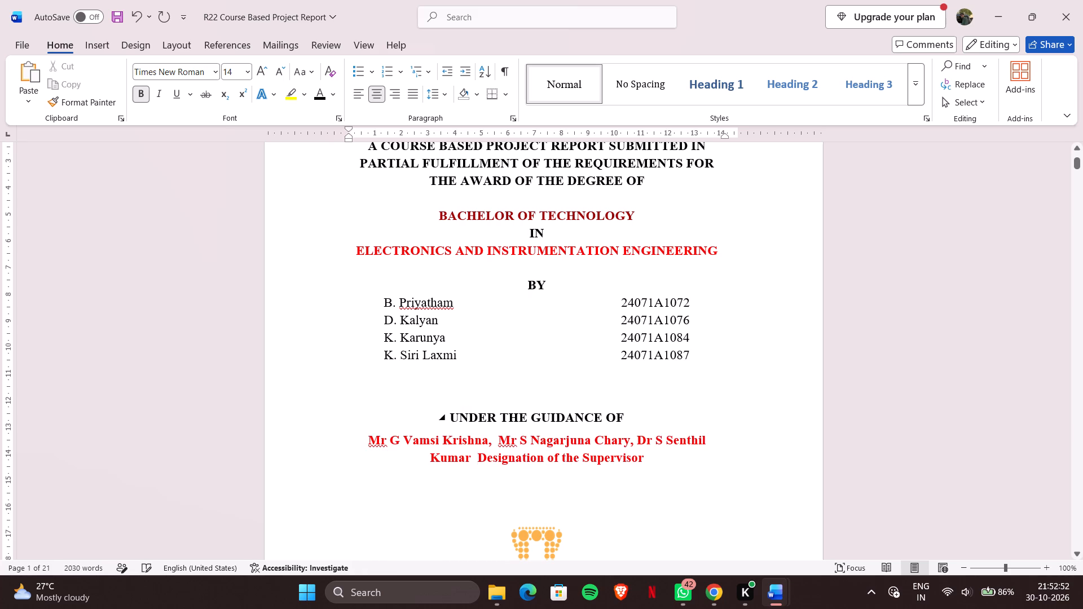
Delete the second and third supervisors' names under the guidance heading, keeping the first, and put the designation placeholder on its own line.
left_click_drag(489, 442, 688, 439)
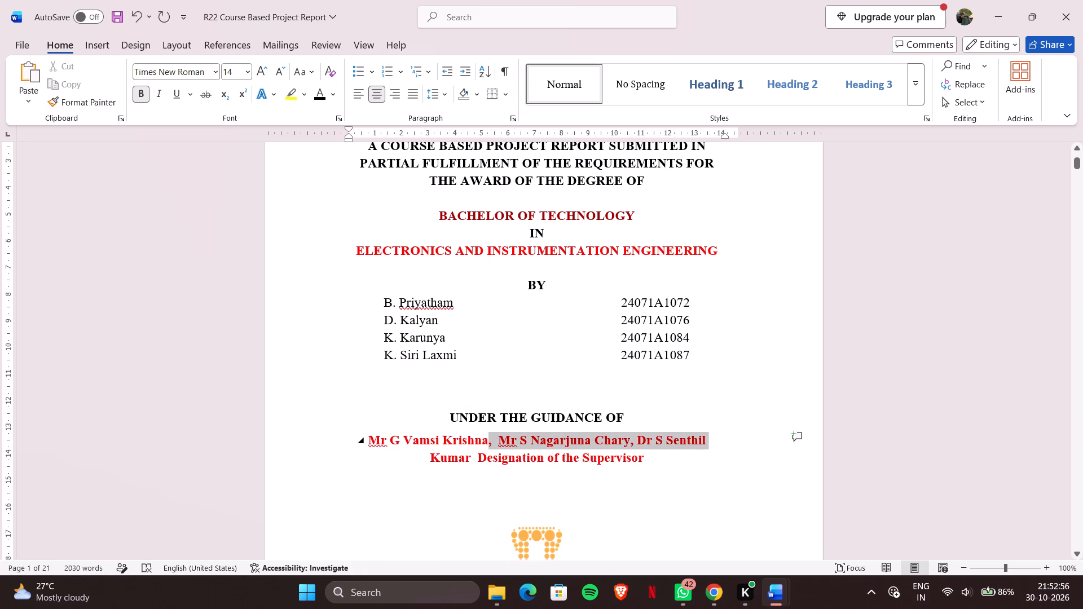
left_click_drag(688, 439, 691, 439)
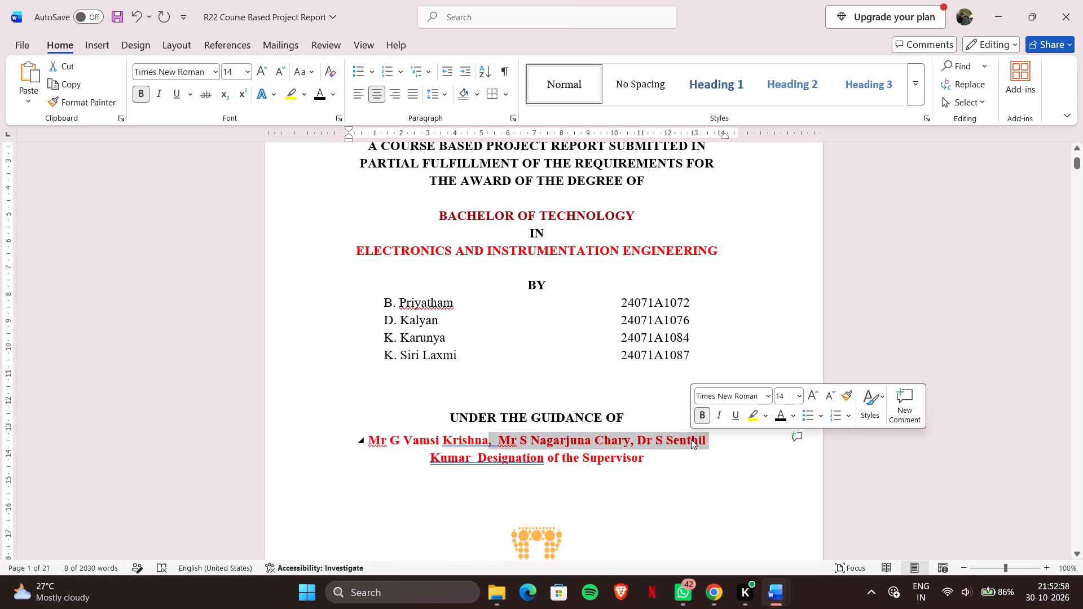
key("BackSpace")
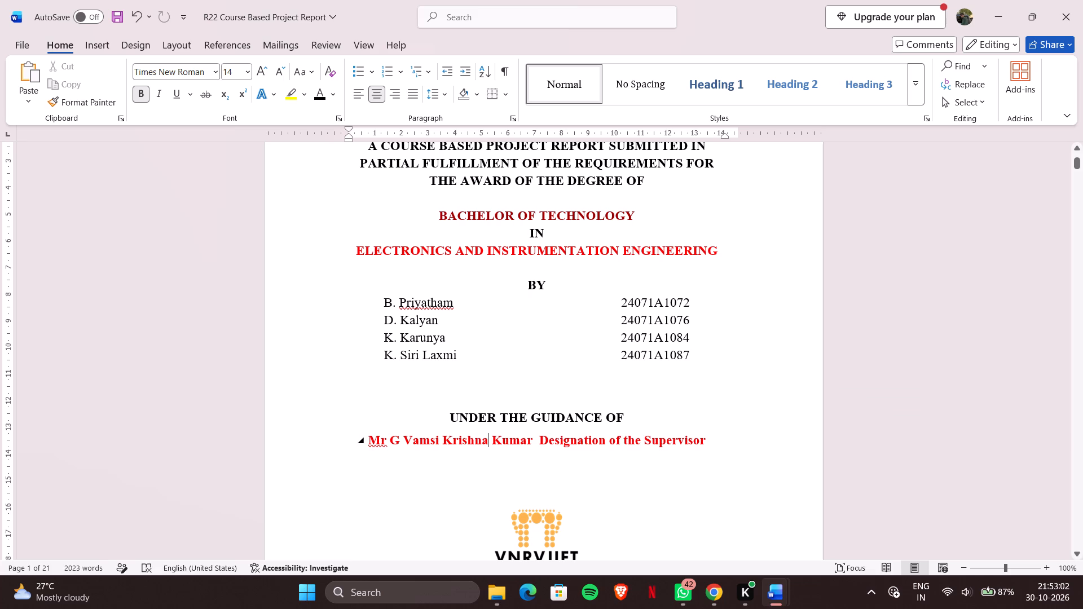
left_click_drag(535, 440, 474, 440)
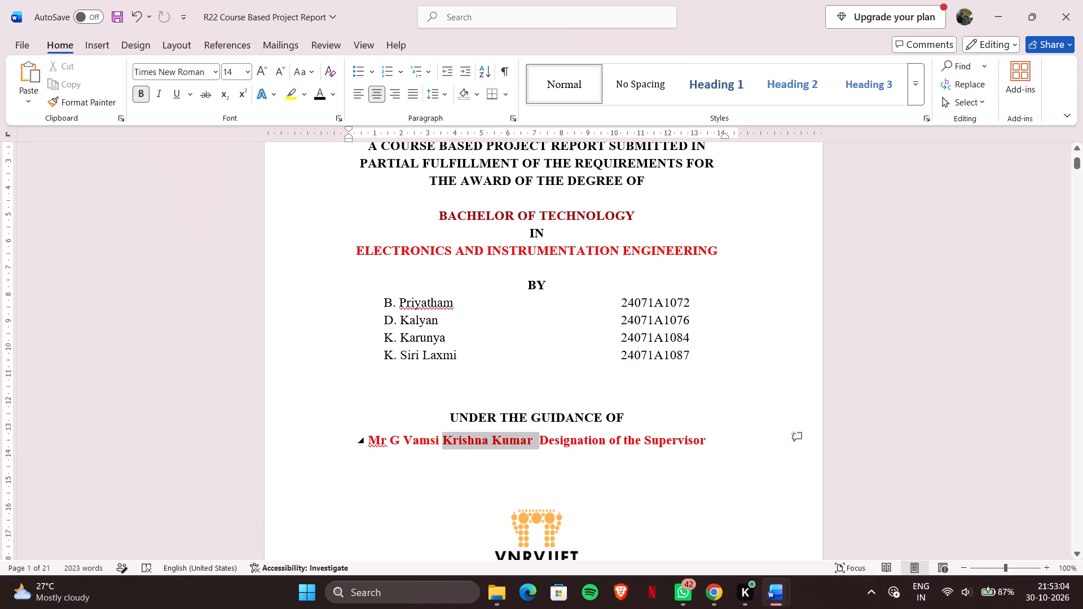
left_click_drag(474, 440, 492, 439)
key("BackSpace")
key("Return")
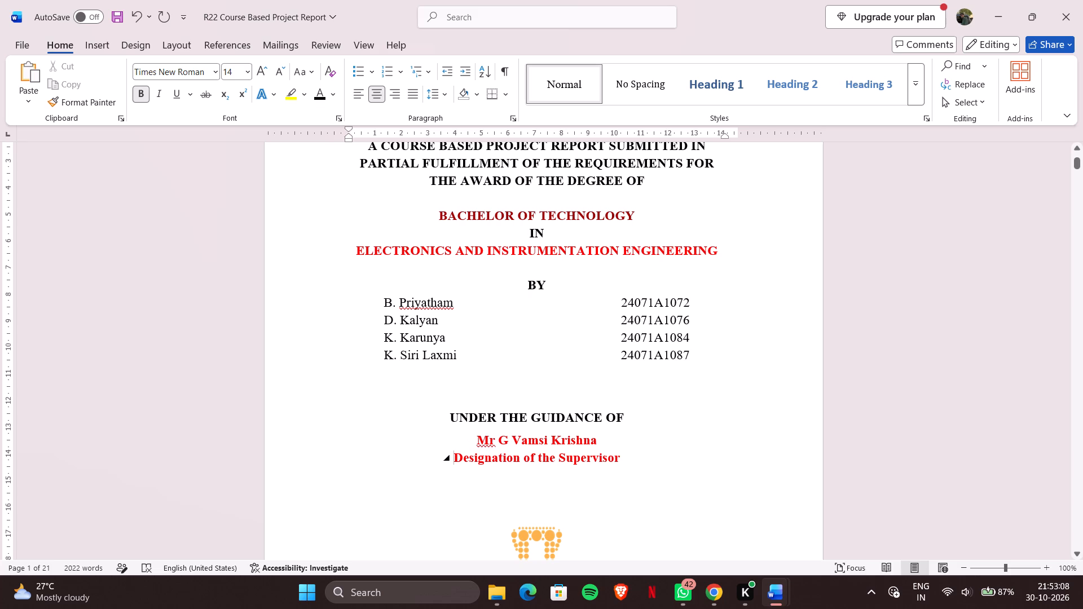
Colour the supervisor designation line light blue.
left_click_drag(624, 455, 483, 460)
left_click(585, 435)
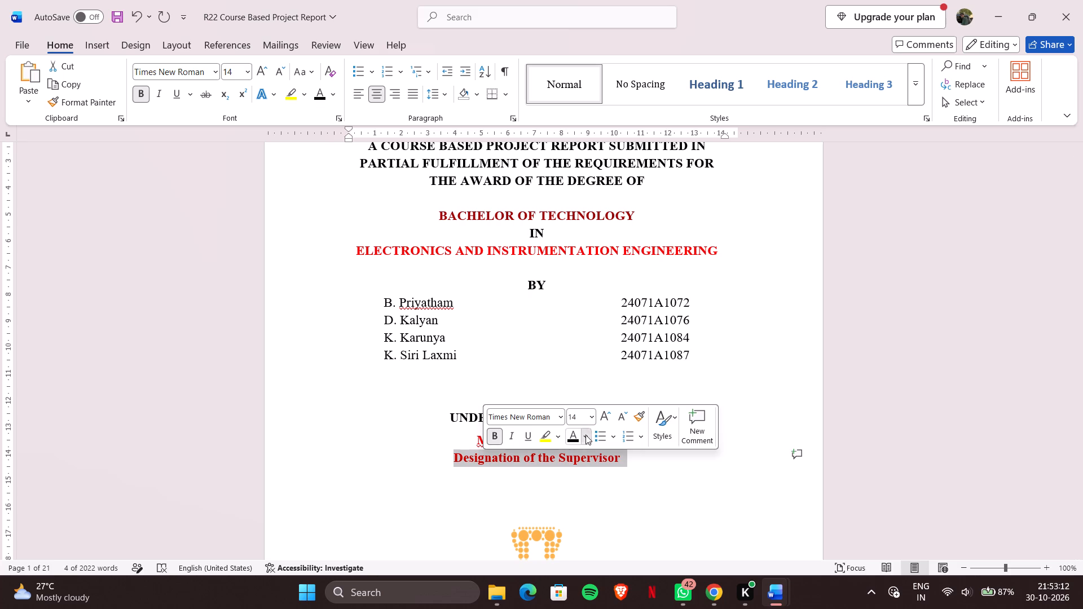
left_click(689, 369)
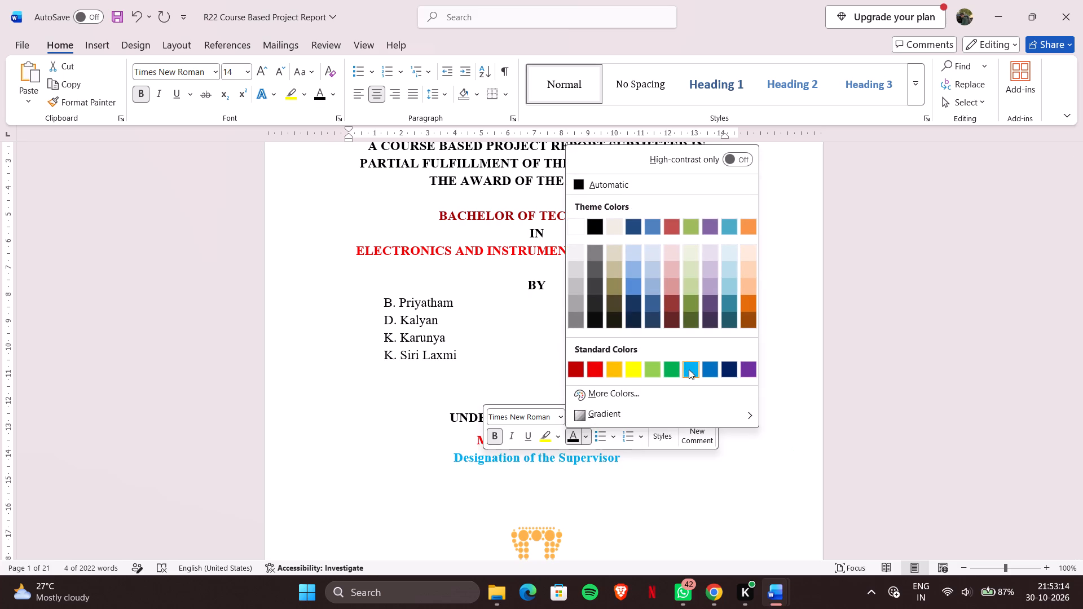
Replace the supervisor designation placeholder with "(Assistant Professor)".
left_click(644, 466)
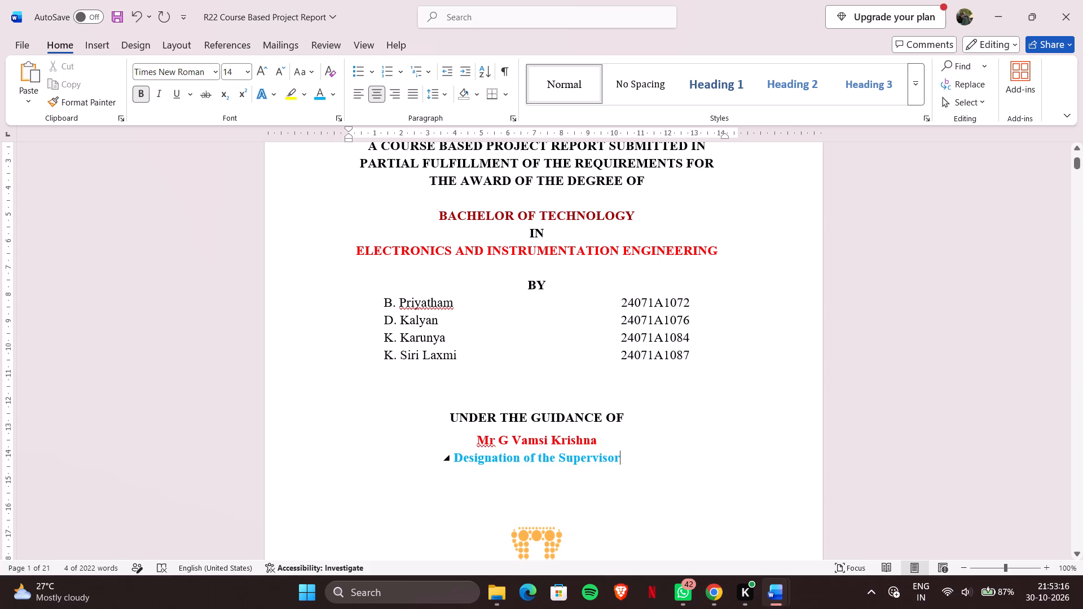
key("BackSpace")
key("BackSpace")
key("BackSpace")
key("BackSpace")
key("BackSpace")
key("BackSpace")
key("BackSpace")
key("BackSpace")
key("BackSpace")
key("BackSpace")
key("BackSpace")
key("BackSpace")
key("BackSpace")
key("BackSpace")
key("BackSpace")
key("BackSpace")
key("BackSpace")
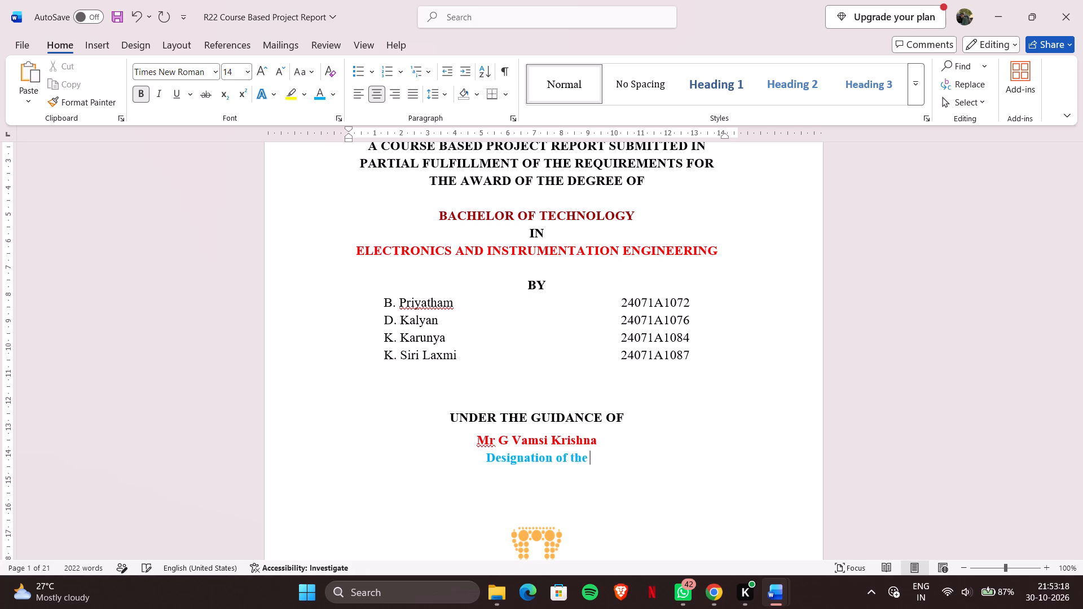
key("BackSpace")
key("BackSpace")
key("BackSpace")
key("BackSpace")
key("BackSpace")
key("BackSpace")
key("BackSpace")
key("BackSpace")
key("BackSpace")
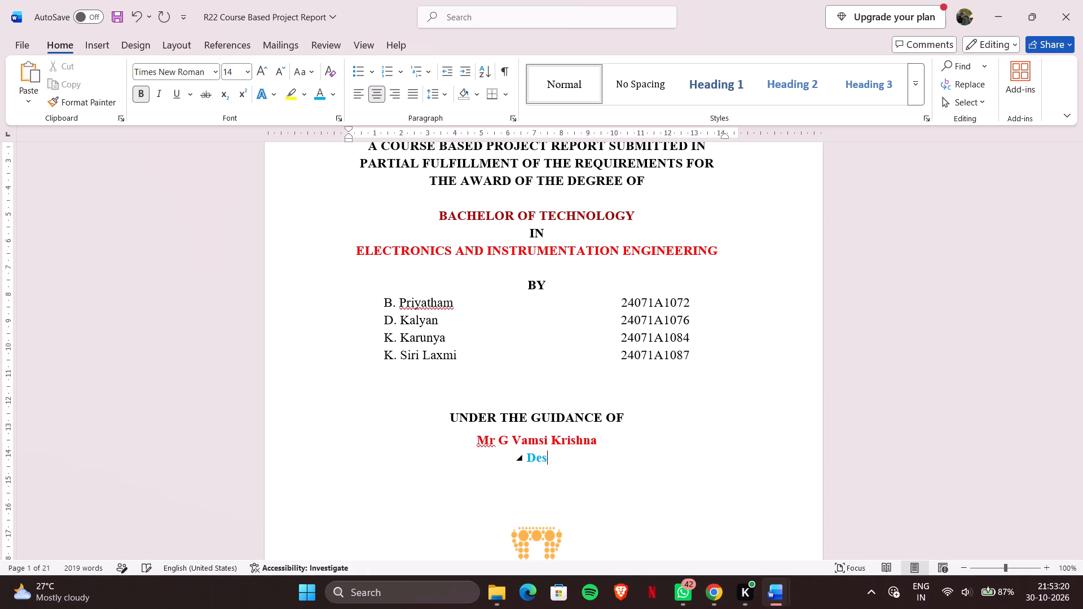
key("BackSpace")
key("BackSpace")
key("shift+parenleft")
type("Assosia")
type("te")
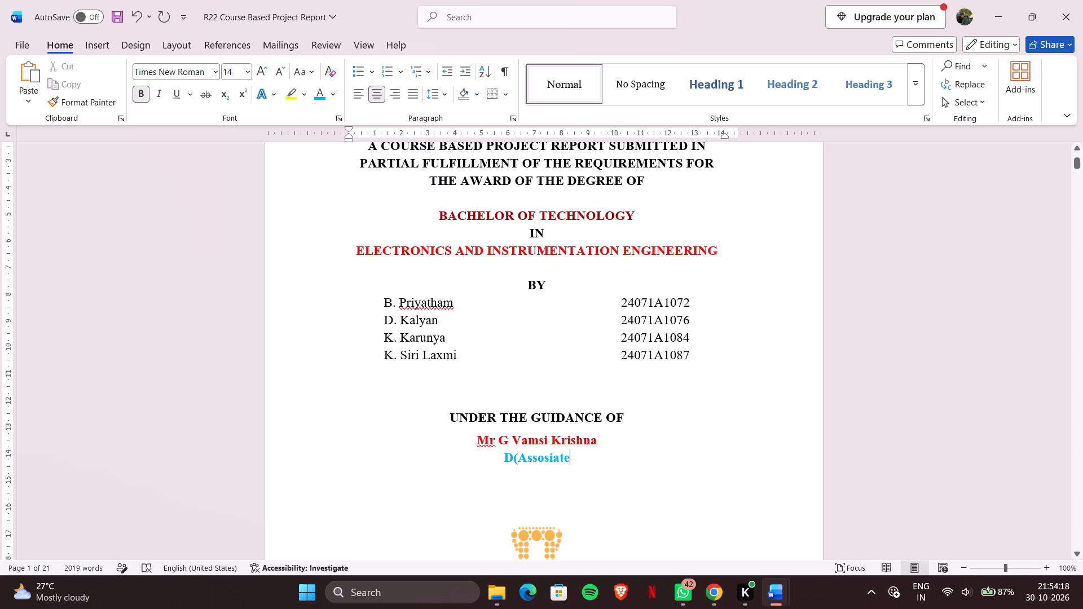
left_click(615, 479)
left_click(576, 460)
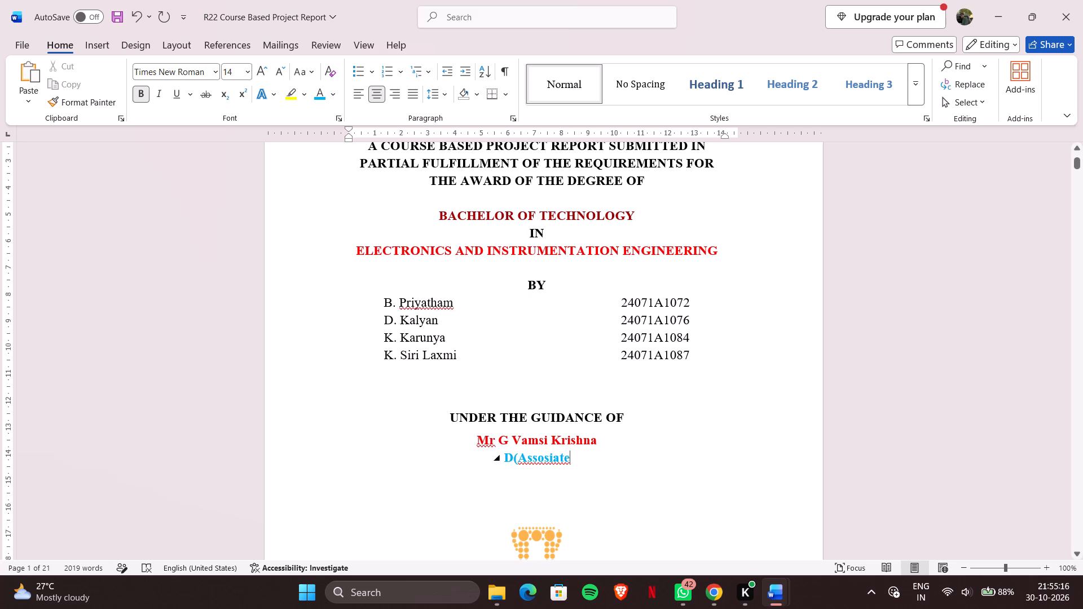
key("BackSpace")
key("BackSpace")
key("BackSpace")
key("BackSpace")
key("BackSpace")
key("BackSpace")
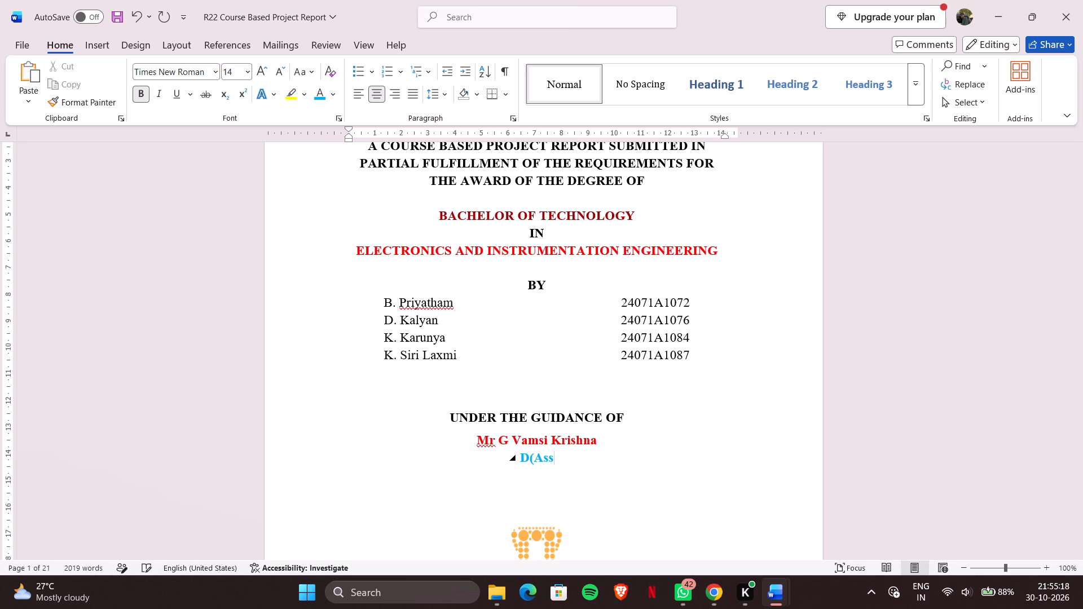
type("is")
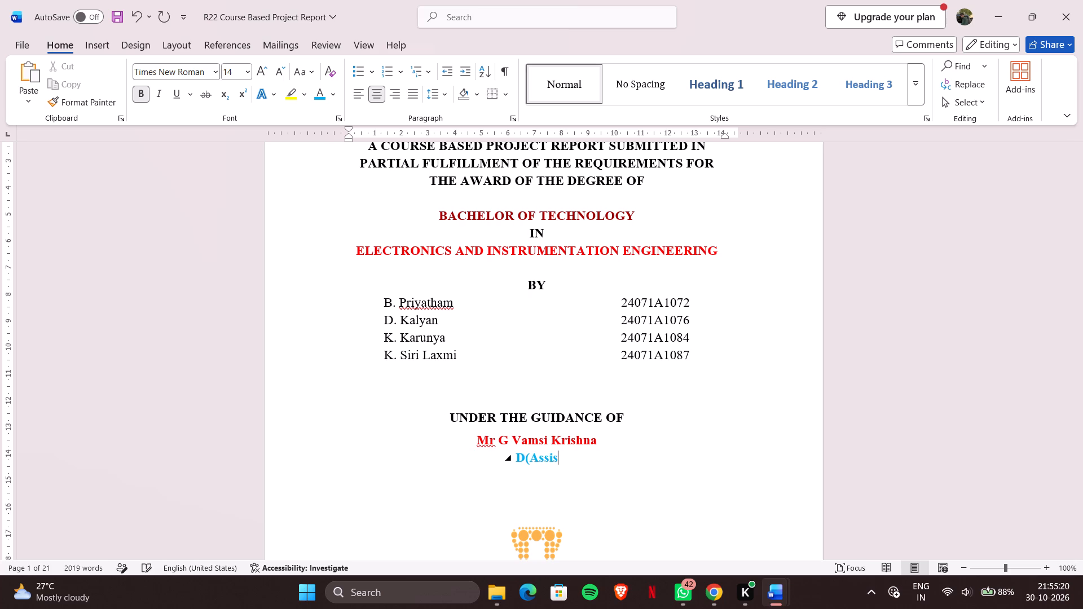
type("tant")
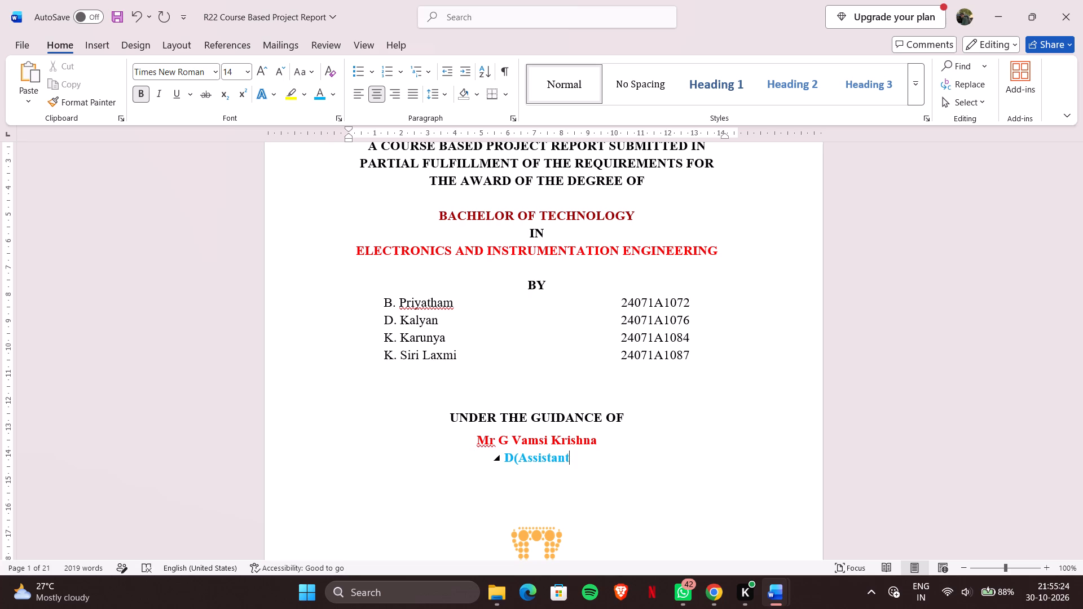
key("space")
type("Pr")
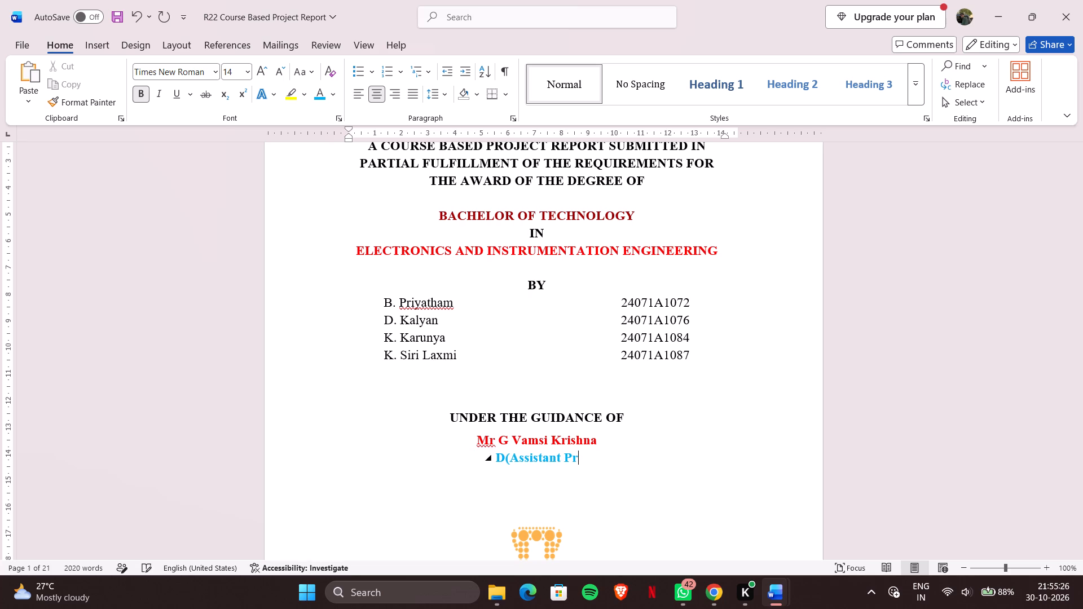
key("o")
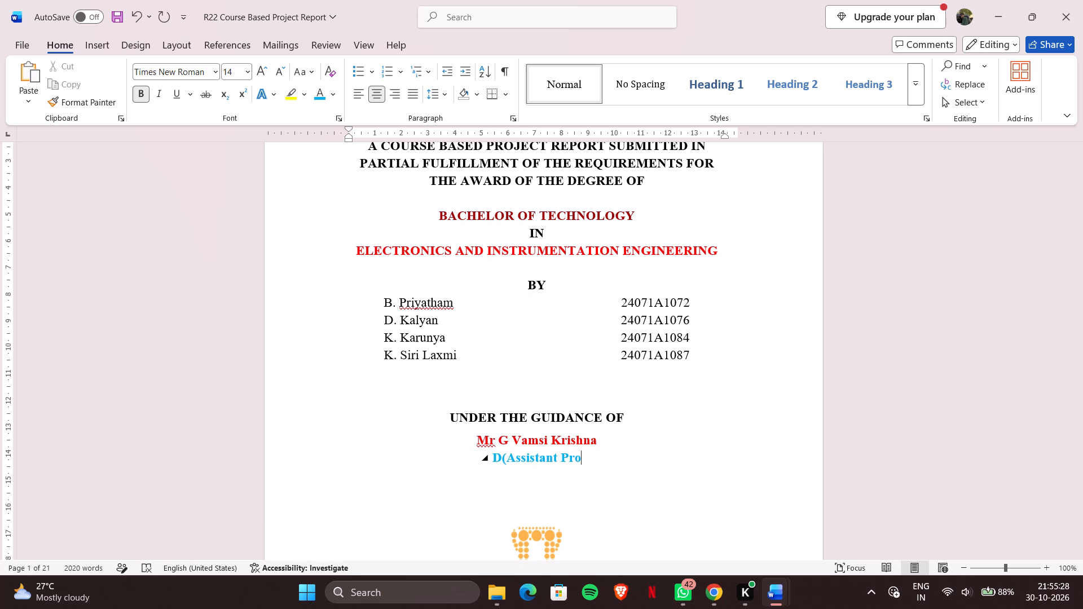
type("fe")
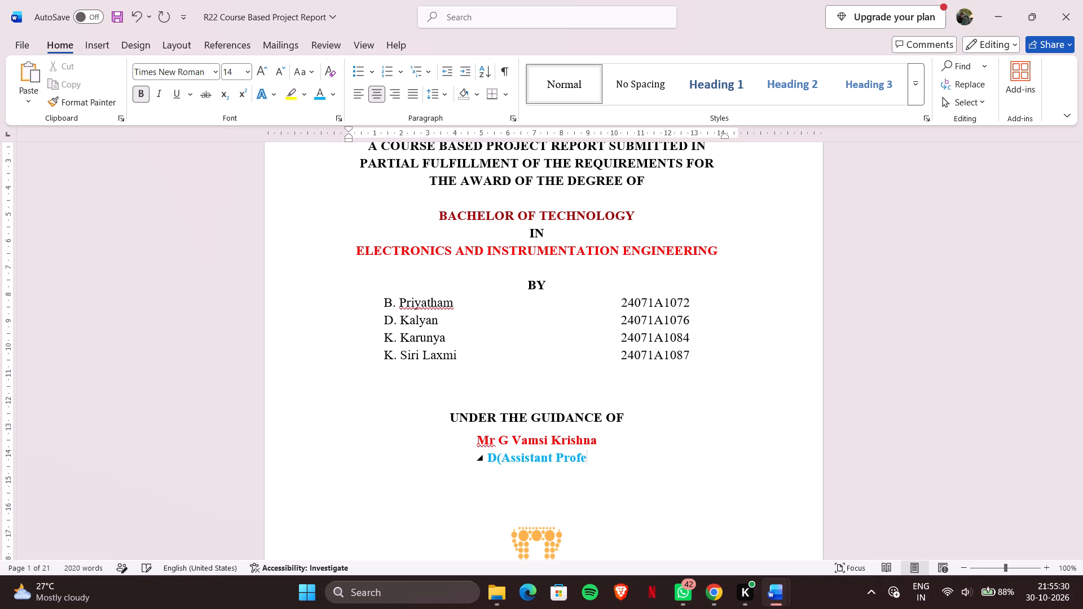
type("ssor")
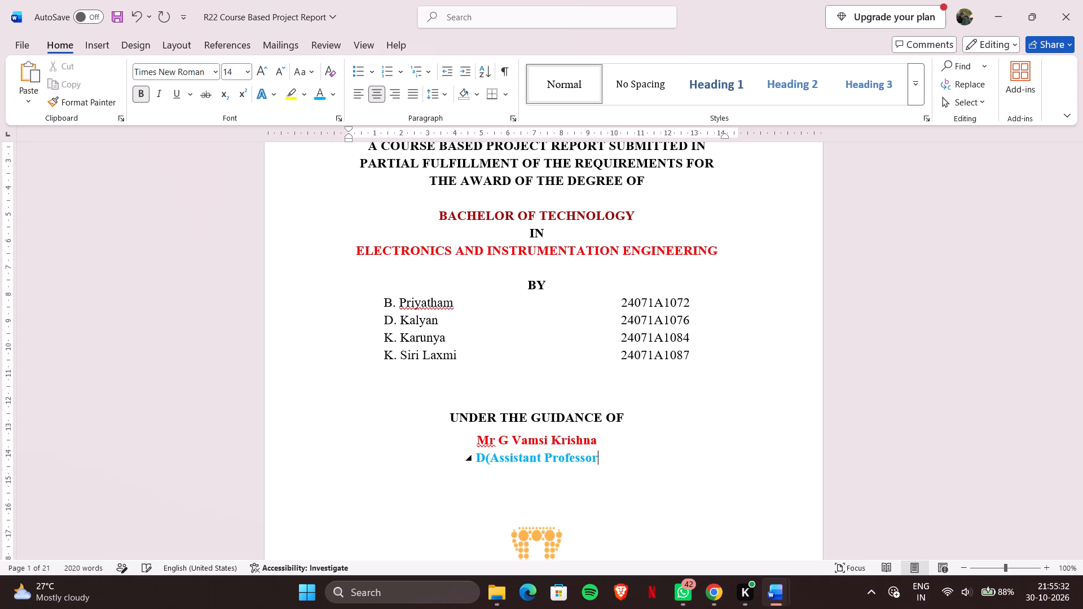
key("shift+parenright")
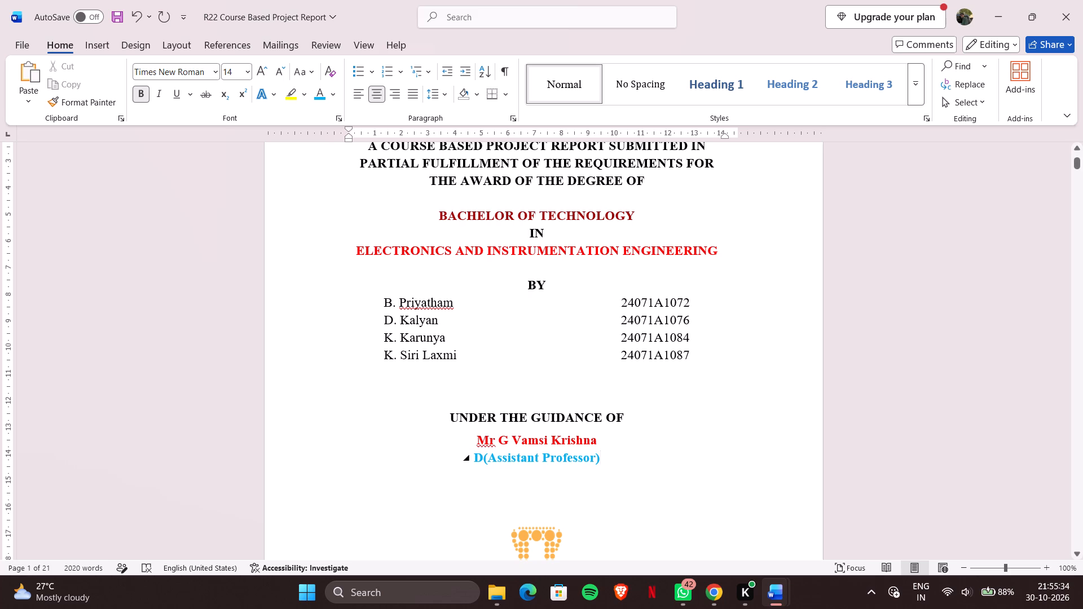
left_click(482, 456)
key("BackSpace")
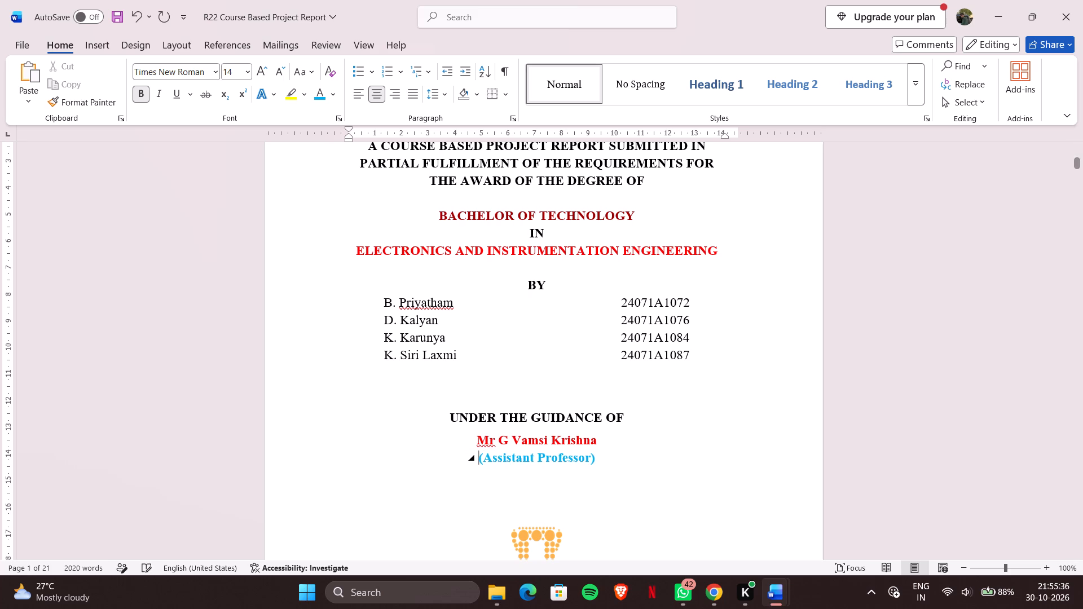
Delete one empty line above the college logo on the cover page.
left_click(620, 467)
scroll(620, 467, "down", 2)
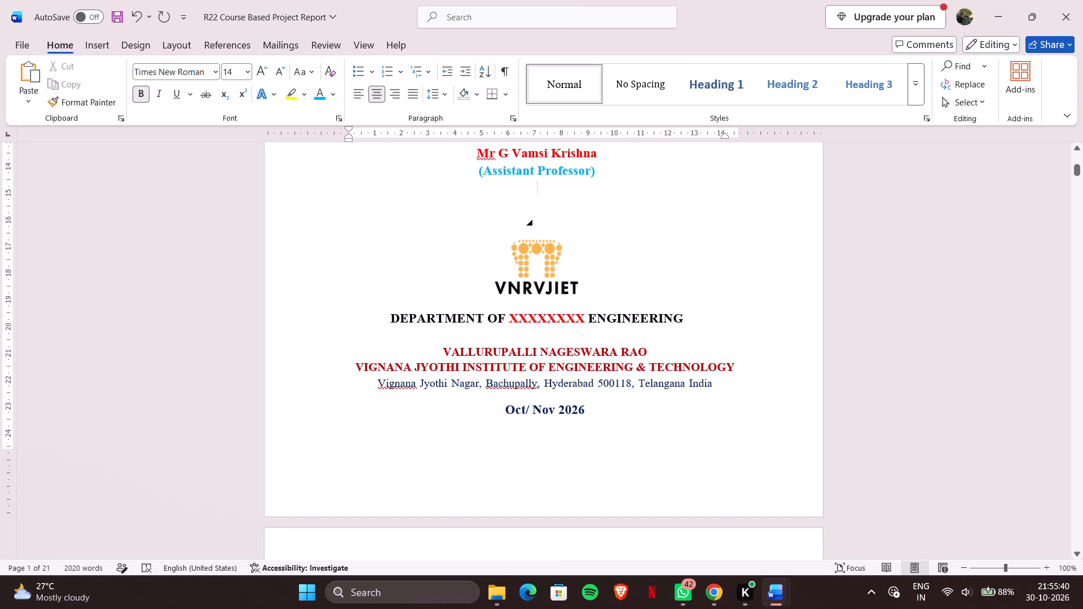
left_click(498, 221)
key("BackSpace")
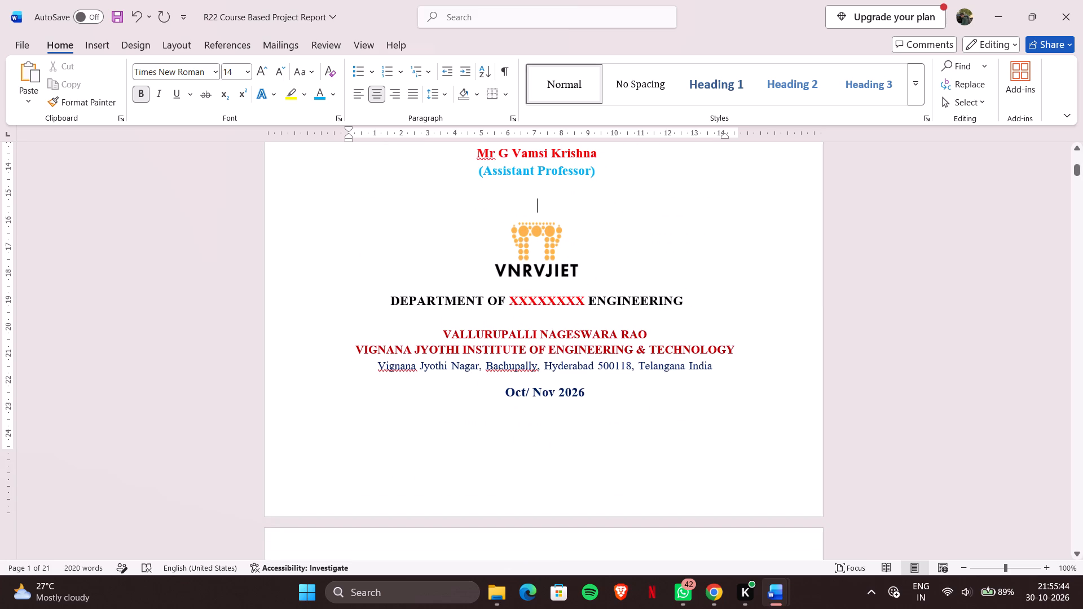
Delete the red XXXXXXXX placeholder from the cover page's department line.
left_click(588, 302)
key("BackSpace")
key("BackSpace")
key("BackSpace")
key("BackSpace")
key("BackSpace")
key("BackSpace")
key("BackSpace")
key("BackSpace")
key("BackSpace")
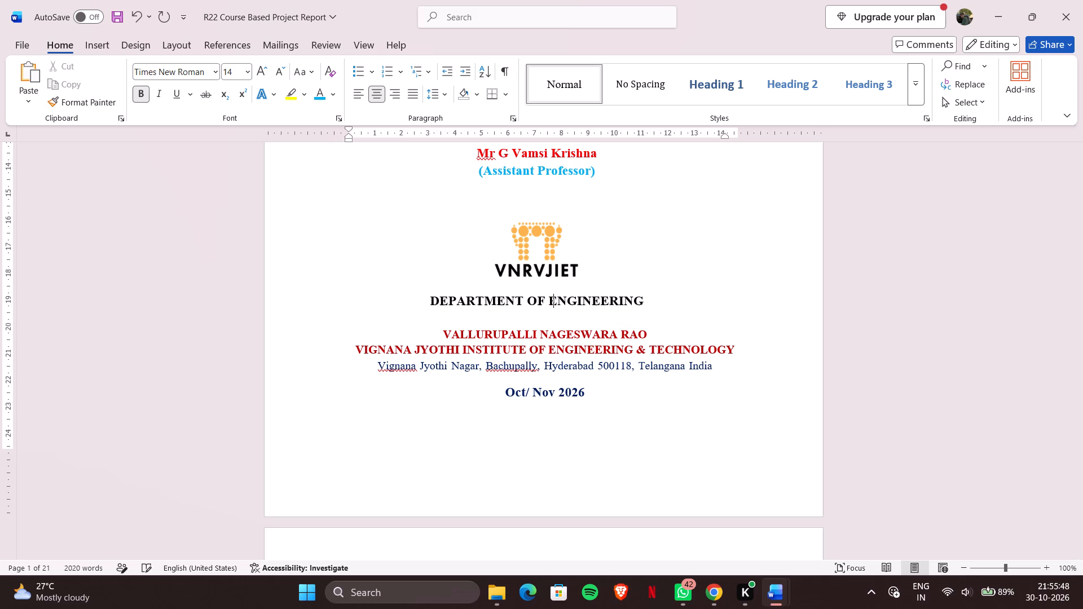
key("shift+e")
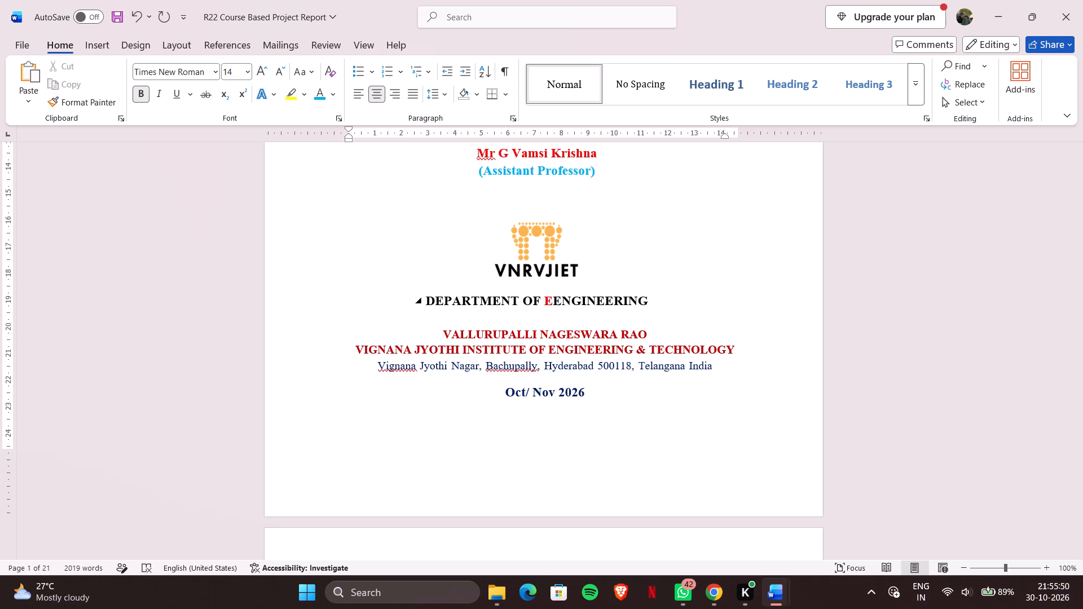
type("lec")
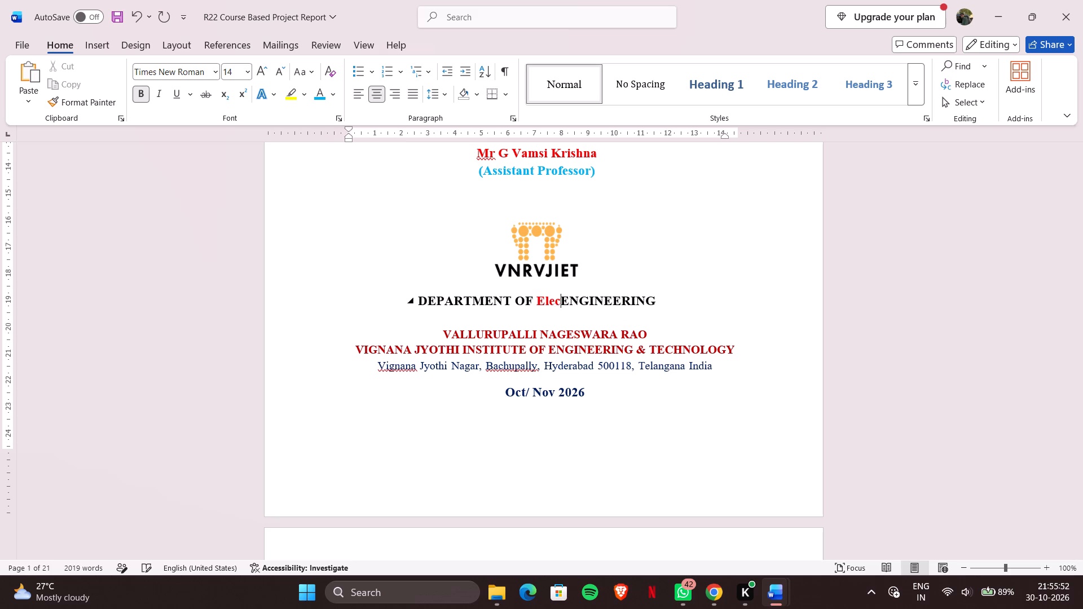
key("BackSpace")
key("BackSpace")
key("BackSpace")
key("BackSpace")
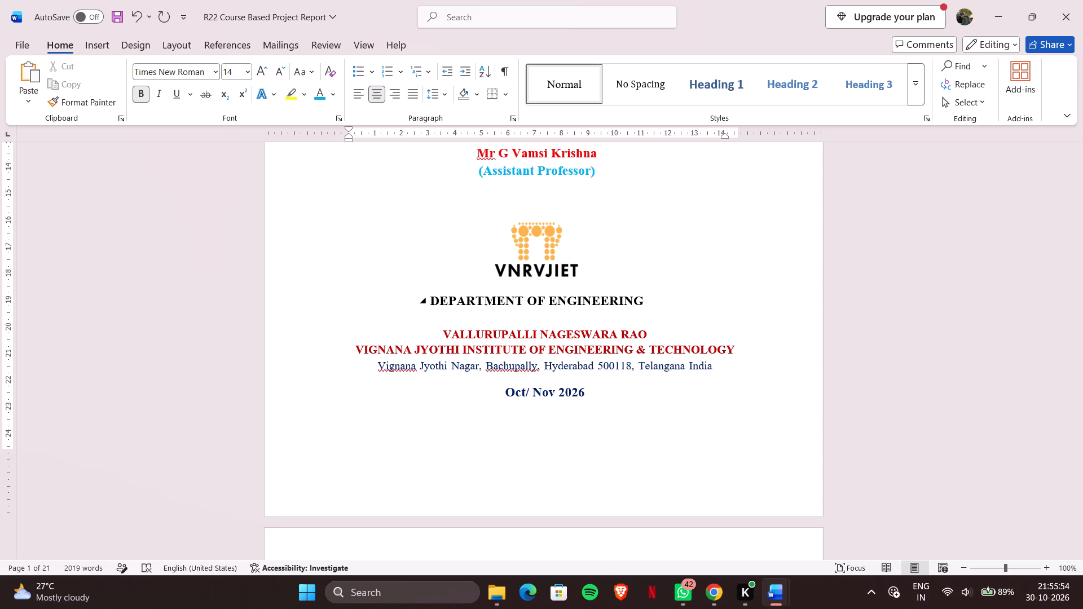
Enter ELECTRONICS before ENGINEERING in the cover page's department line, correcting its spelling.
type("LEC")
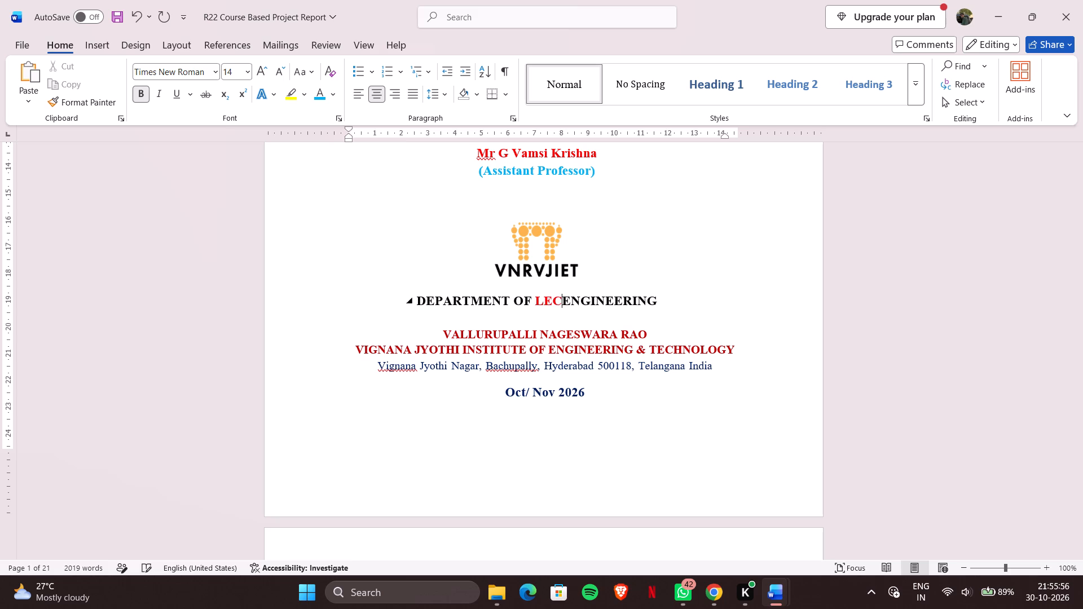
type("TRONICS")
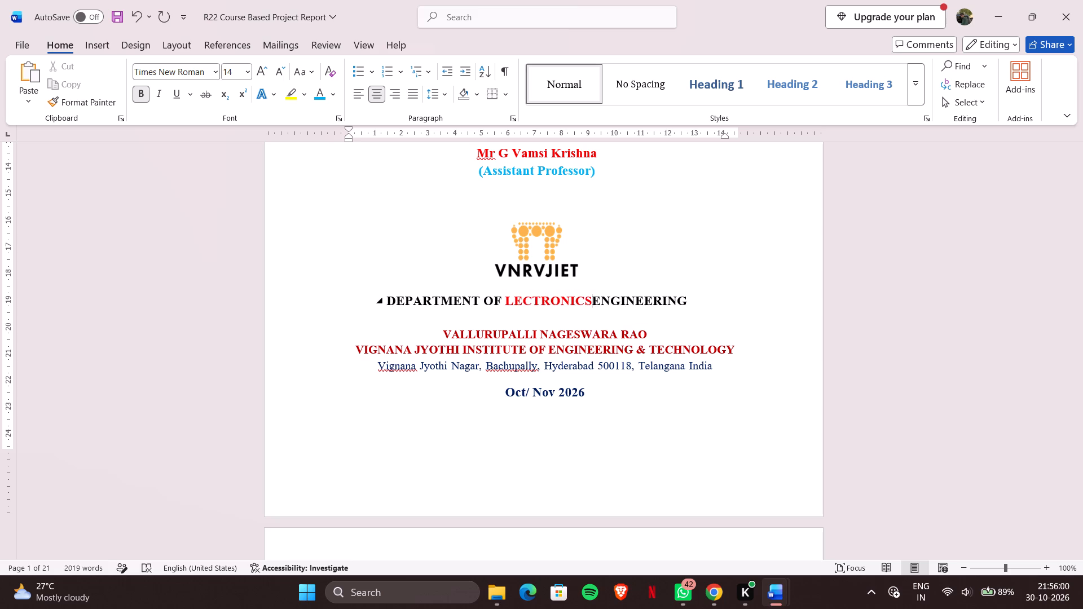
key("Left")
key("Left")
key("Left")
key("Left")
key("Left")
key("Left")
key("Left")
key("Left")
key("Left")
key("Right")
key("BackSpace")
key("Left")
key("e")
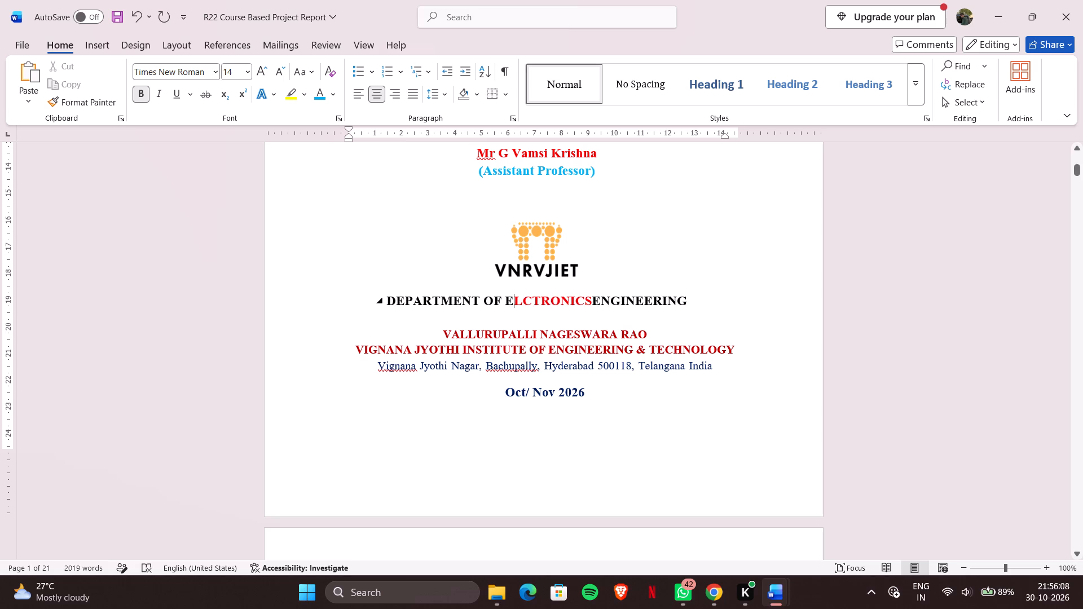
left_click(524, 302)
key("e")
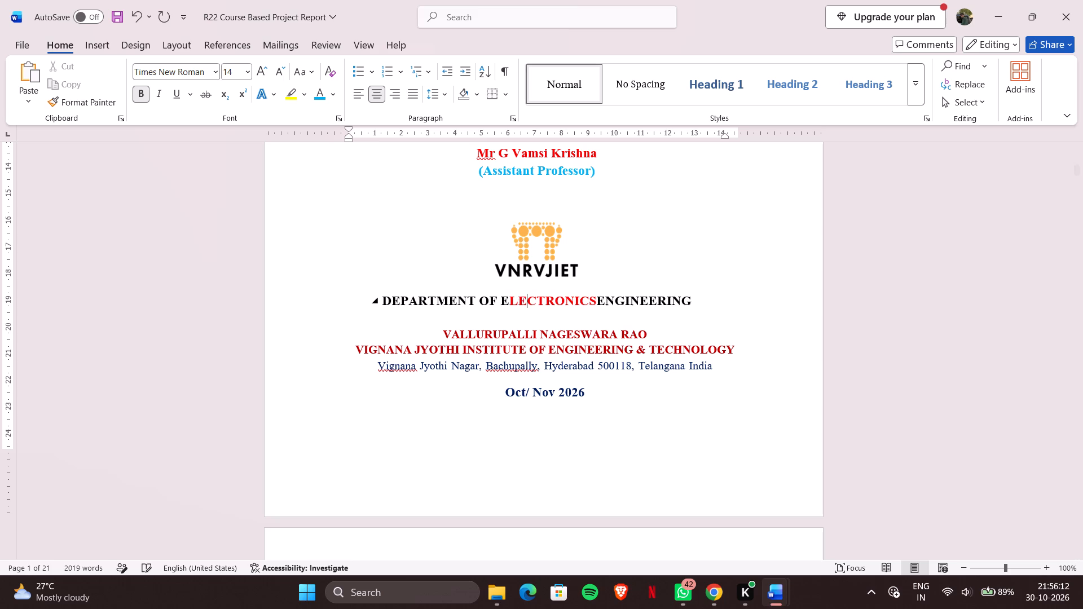
Replace ELECTRONICS in the cover page's department line with "ELECTRONICS AND INSTRUMENTATION" copied from the degree branch line.
scroll(600, 294, "up", 11)
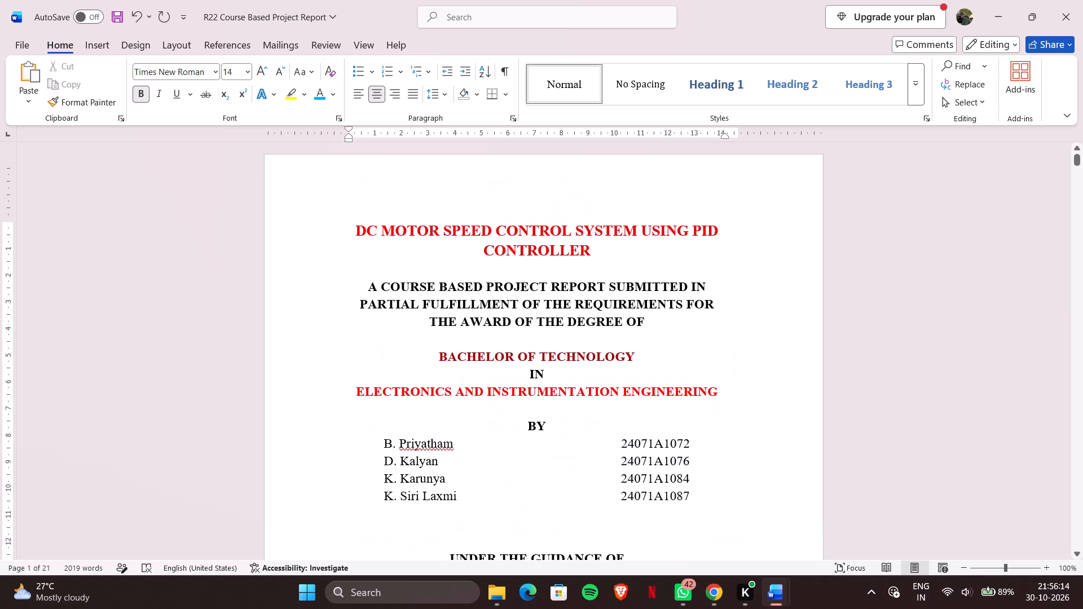
scroll(600, 294, "down", 2)
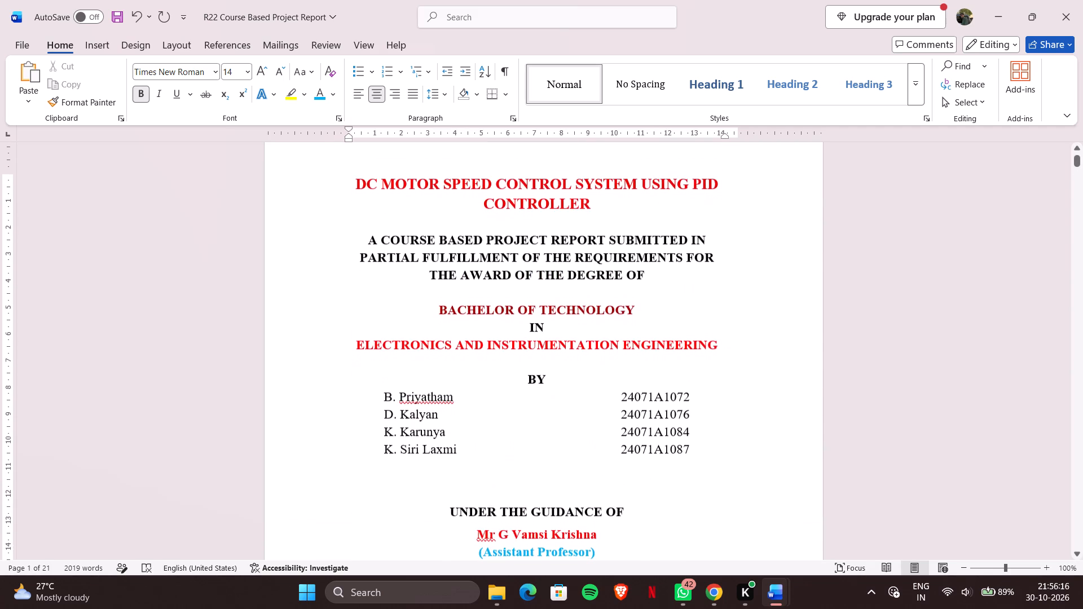
scroll(600, 294, "down", 1)
left_click_drag(620, 331, 370, 338)
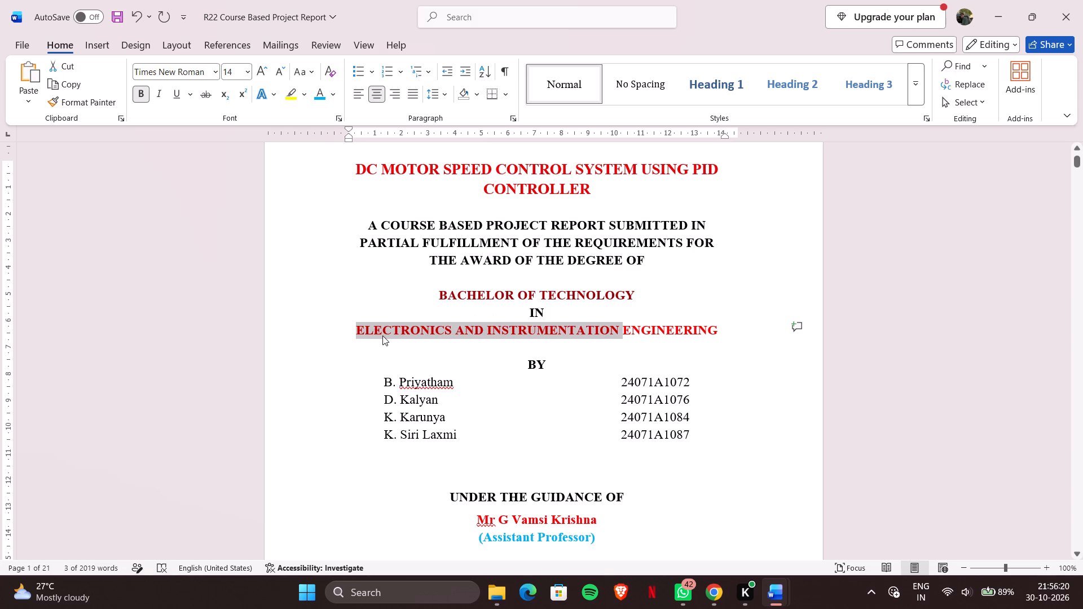
key("ctrl+c")
scroll(544, 456, "down", 2)
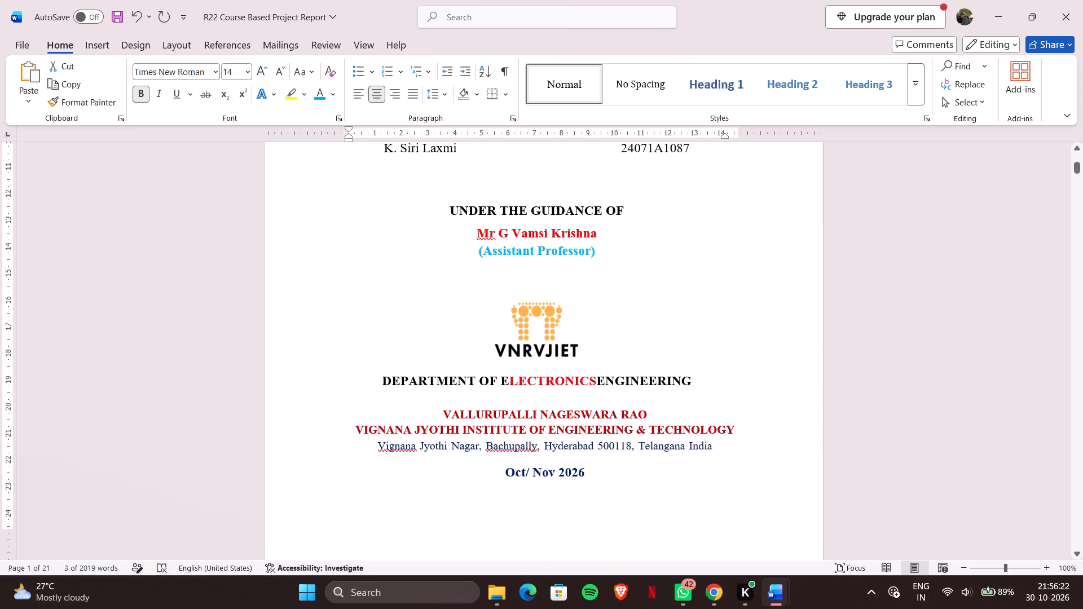
left_click_drag(595, 381, 503, 375)
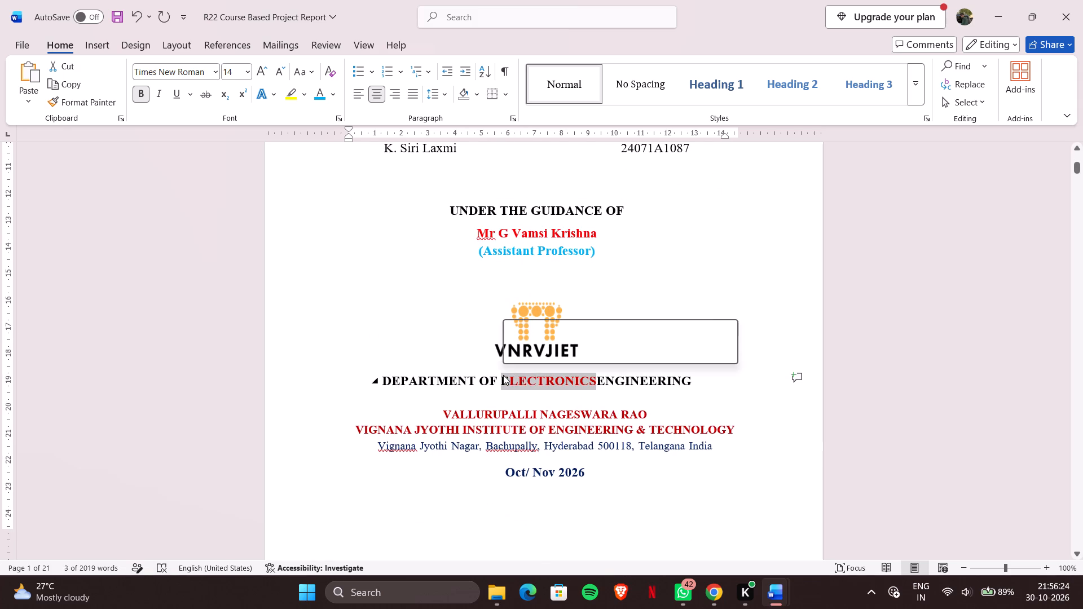
key("ctrl+v")
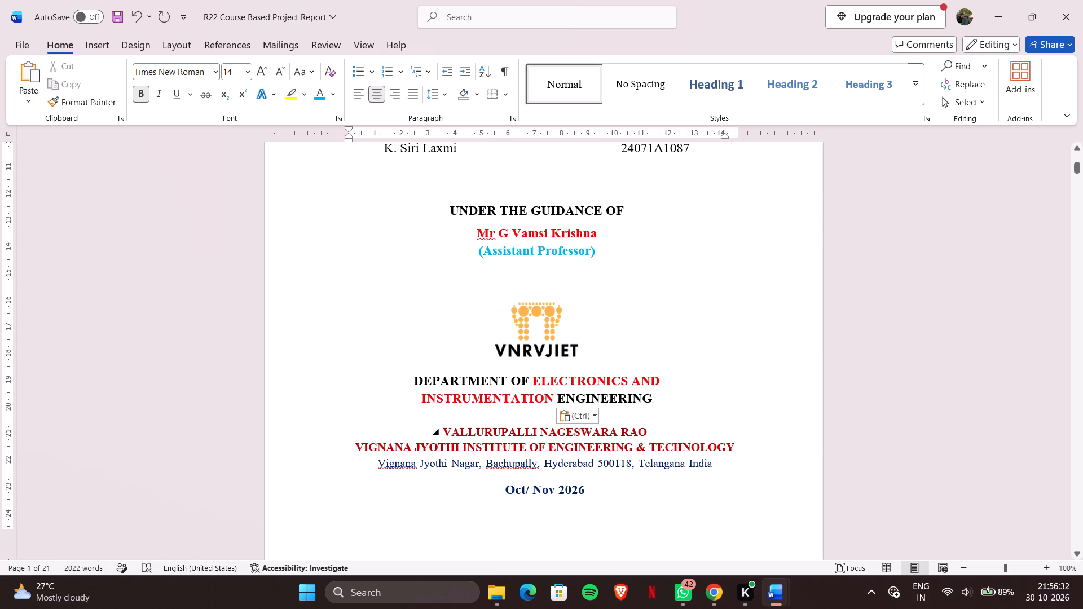
Delete one empty line above the college logo on the cover page.
scroll(578, 340, "up", 1)
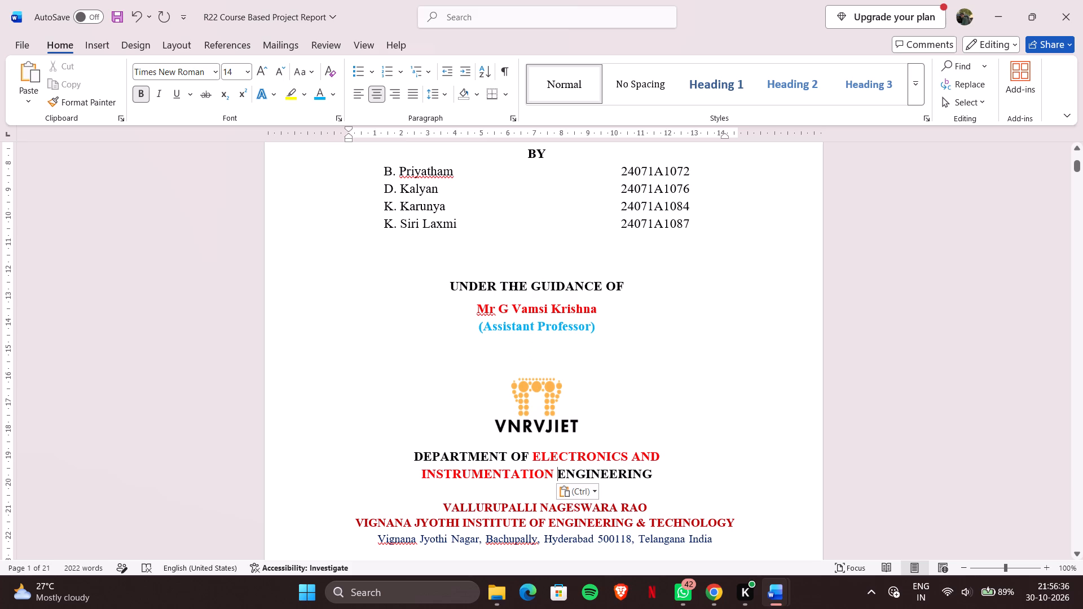
left_click(499, 367)
key("BackSpace")
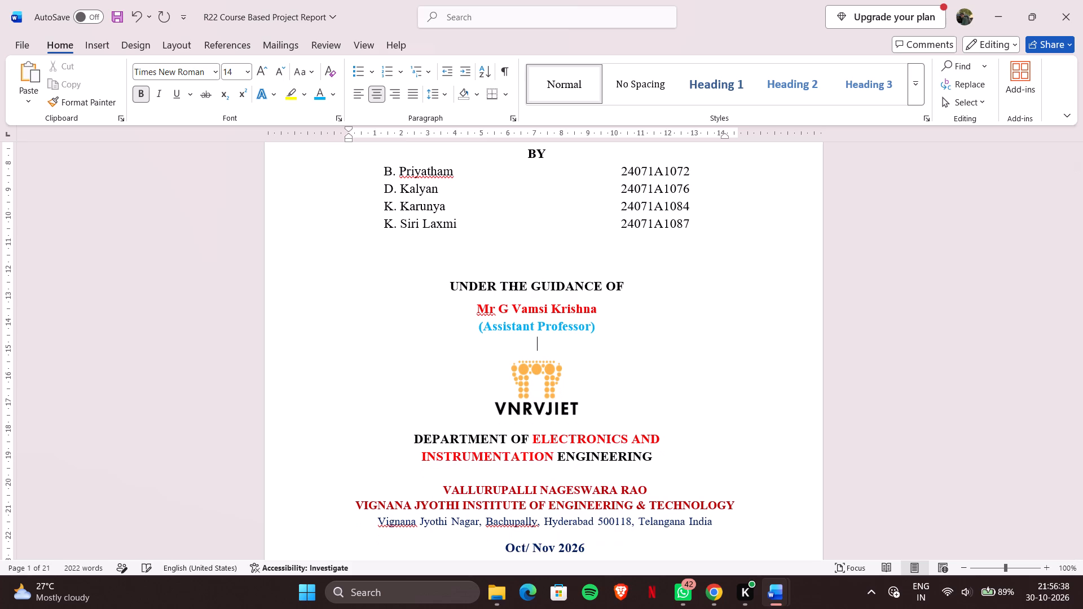
Replace MECHANICAL in the certificate page's department heading with the copied "ELECTRONICS AND INSTRUMENTATION".
scroll(576, 423, "down", 1)
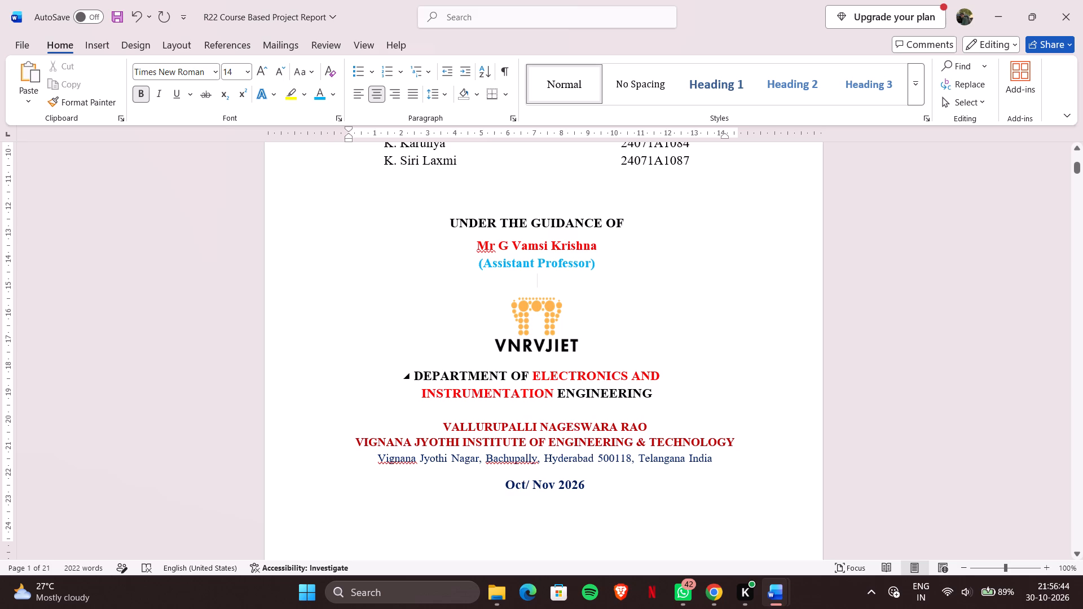
scroll(661, 405, "down", 1)
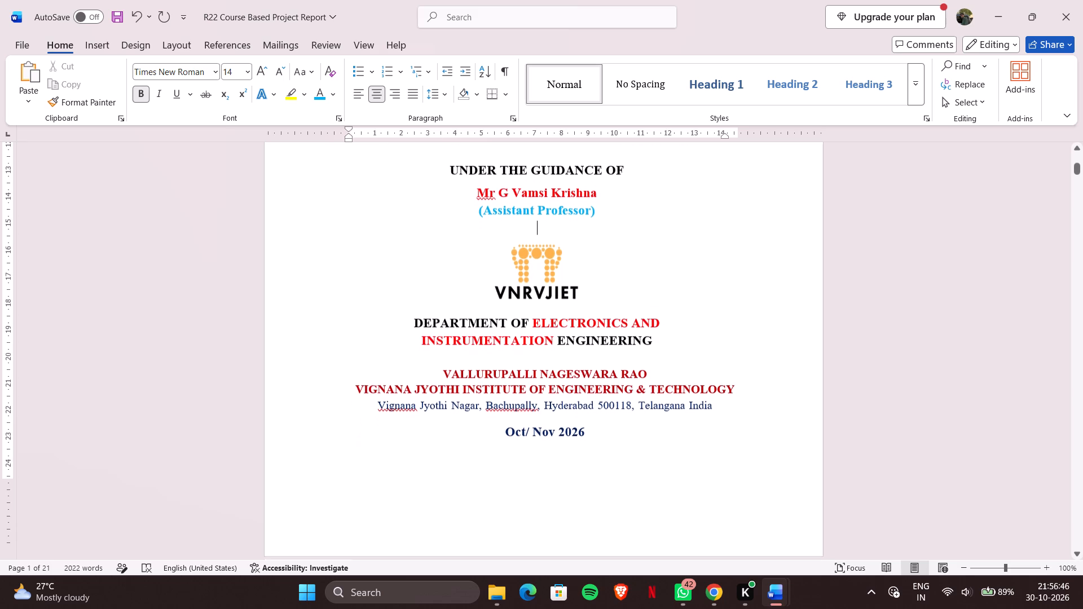
scroll(661, 405, "down", 4)
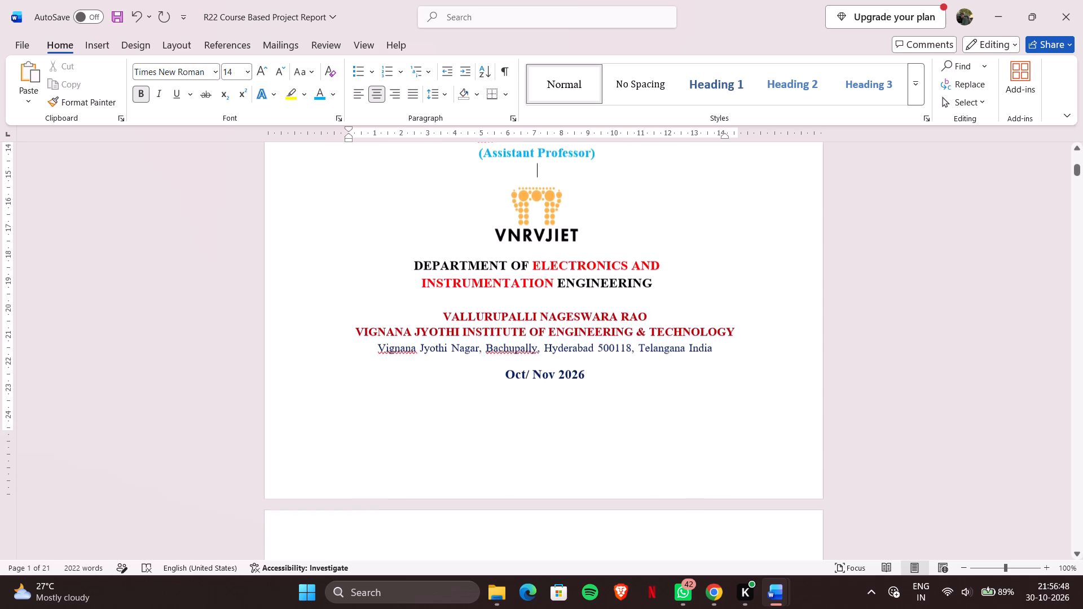
scroll(661, 405, "down", 3)
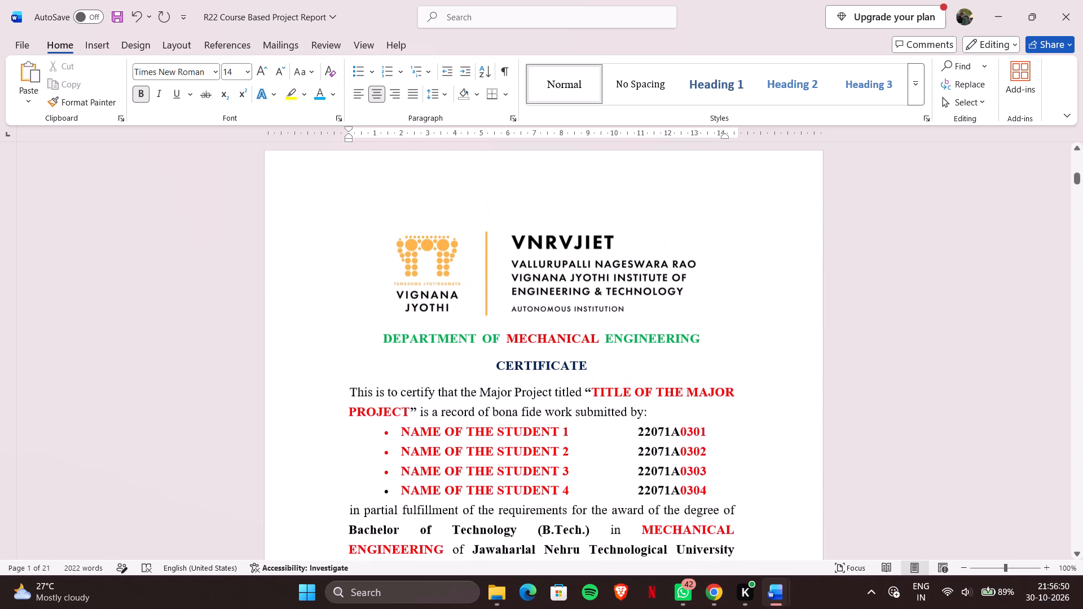
left_click_drag(598, 338, 512, 336)
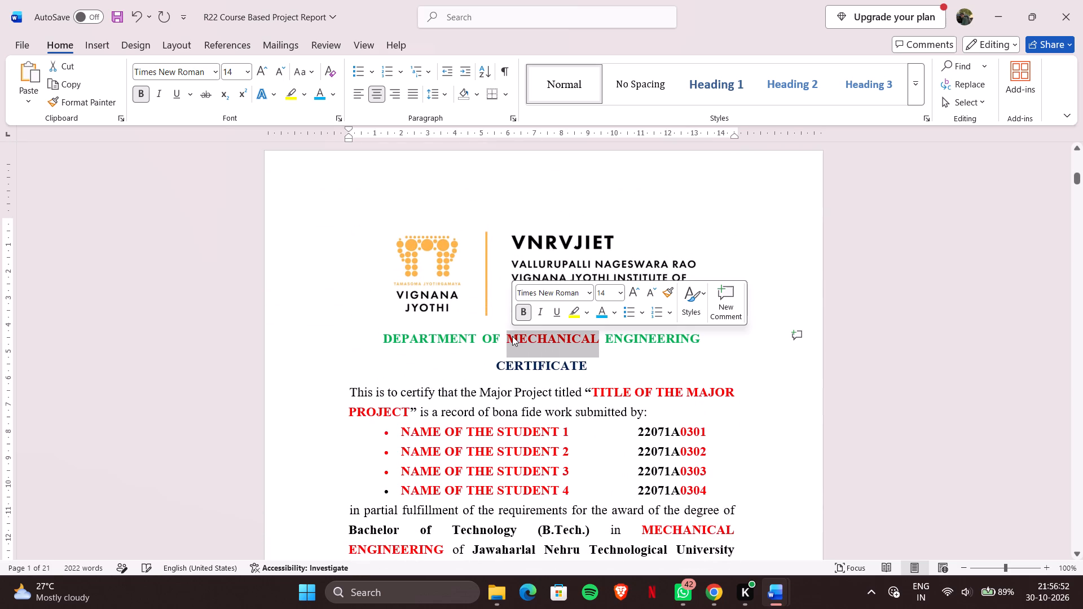
key("ctrl+v")
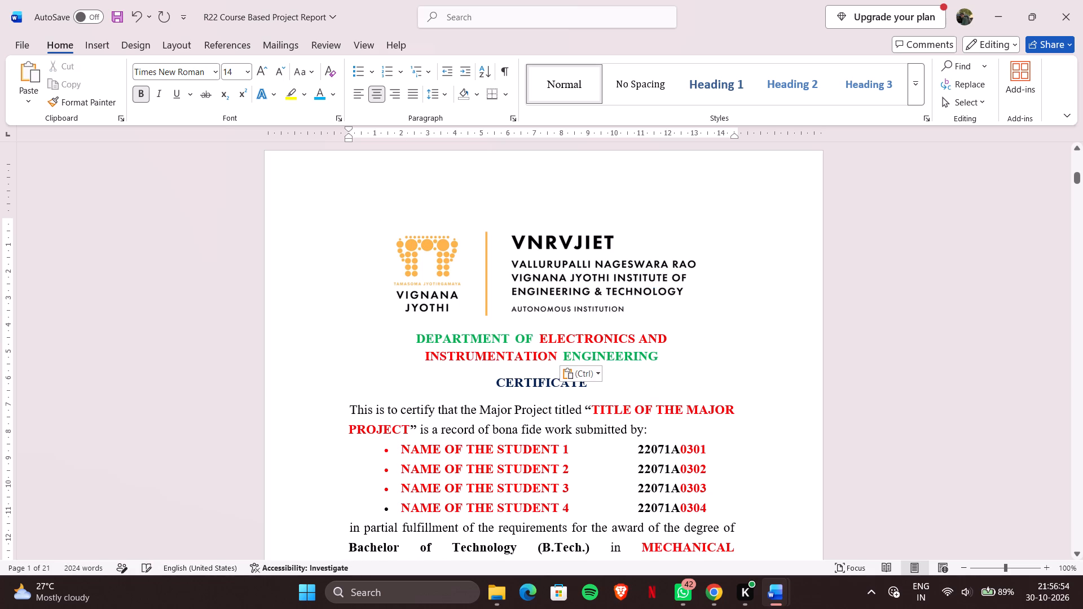
Colour "ELECTRONICS AND INSTRUMENTATION" in the certificate page's department heading standard green, matching the rest of the heading.
left_click_drag(560, 355, 542, 343)
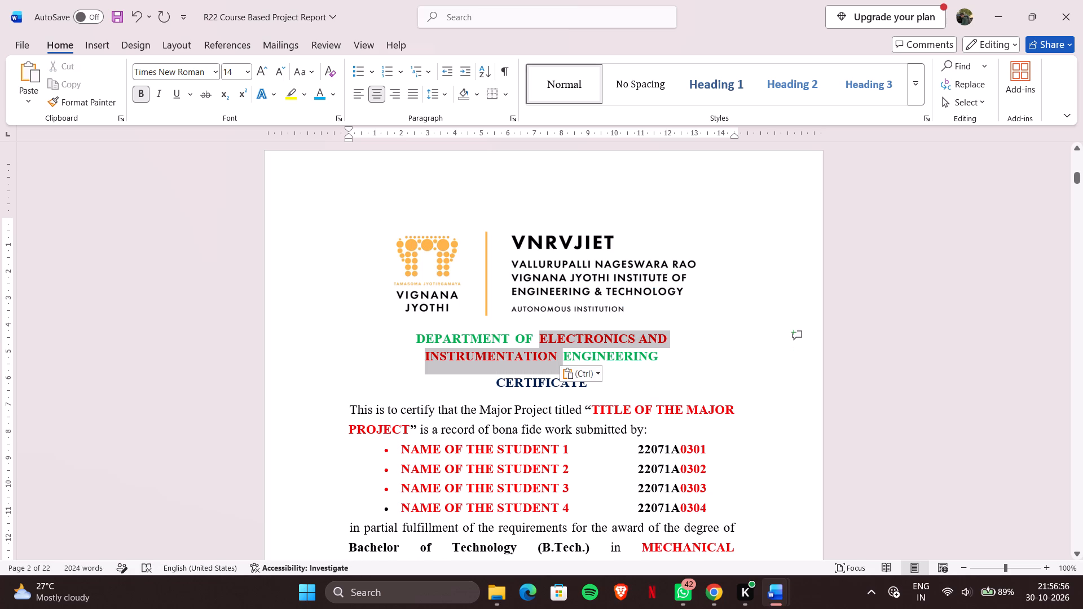
left_click_drag(542, 343, 542, 343)
left_click(641, 319)
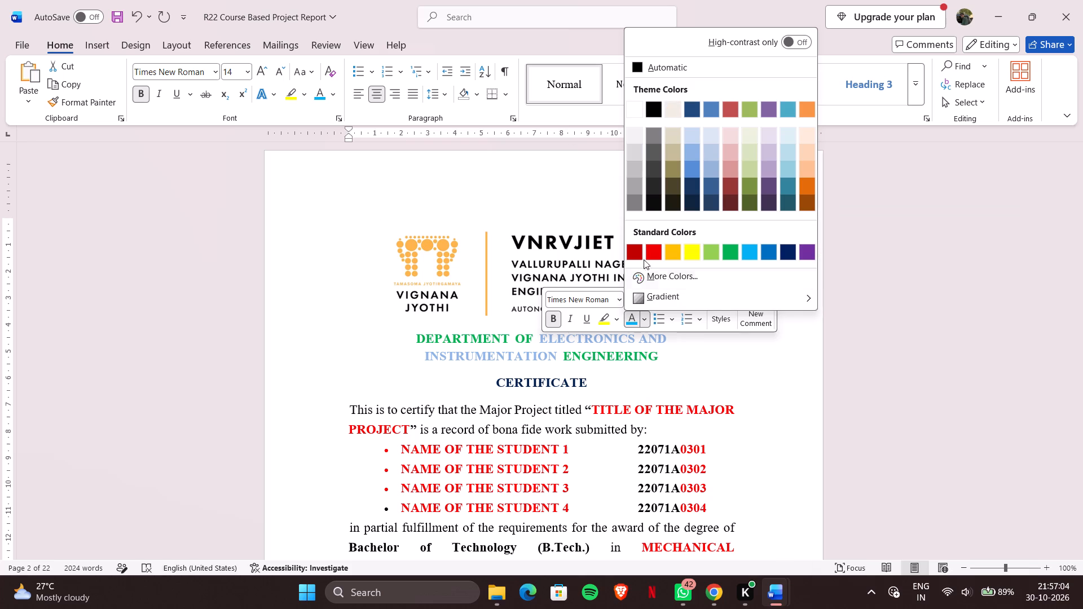
left_click(713, 251)
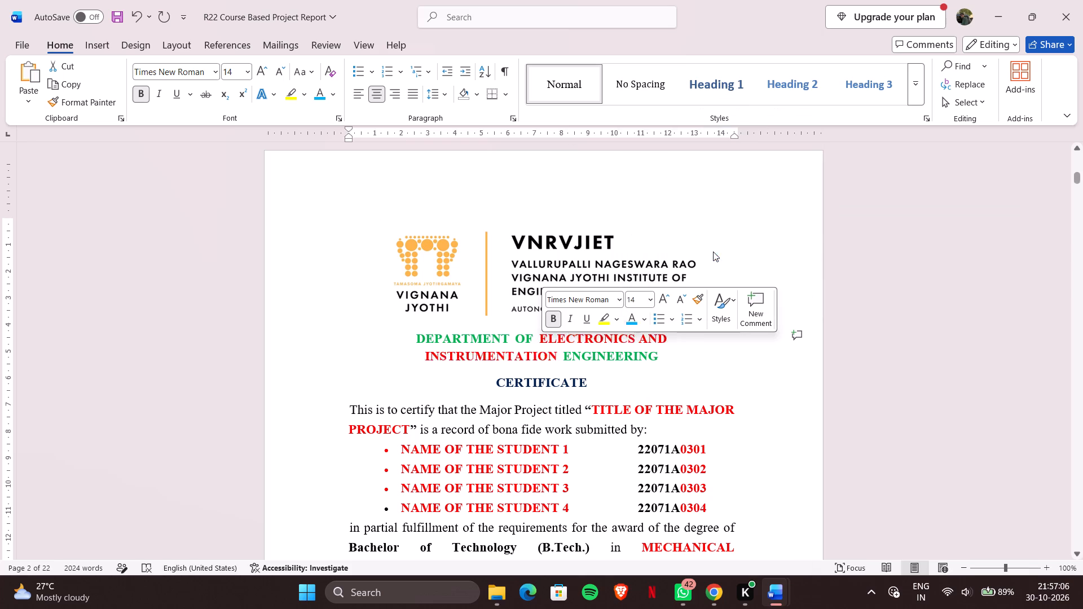
left_click(644, 319)
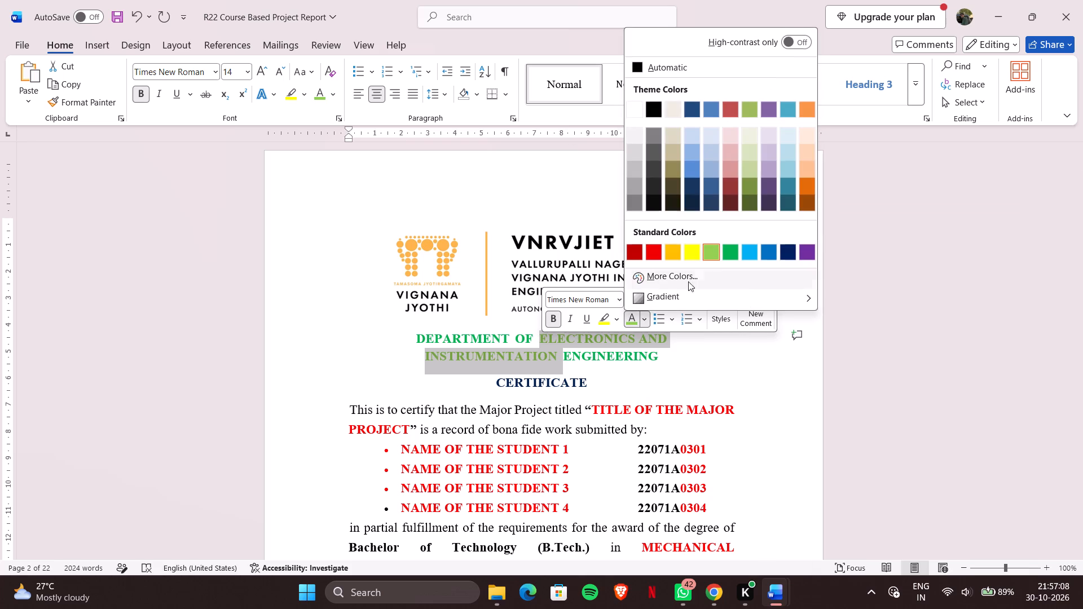
left_click(726, 254)
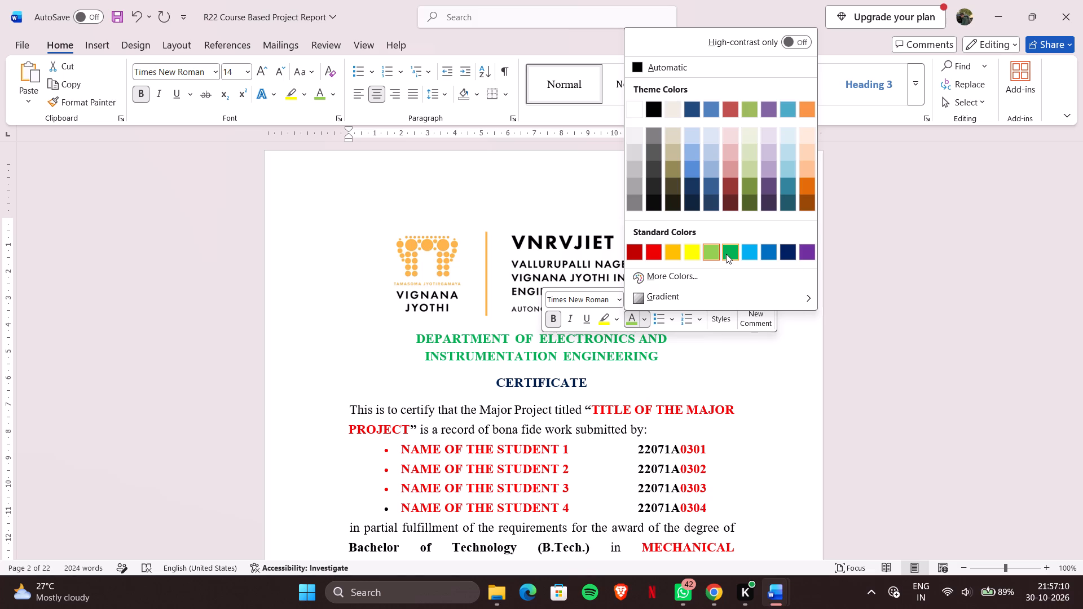
left_click(694, 351)
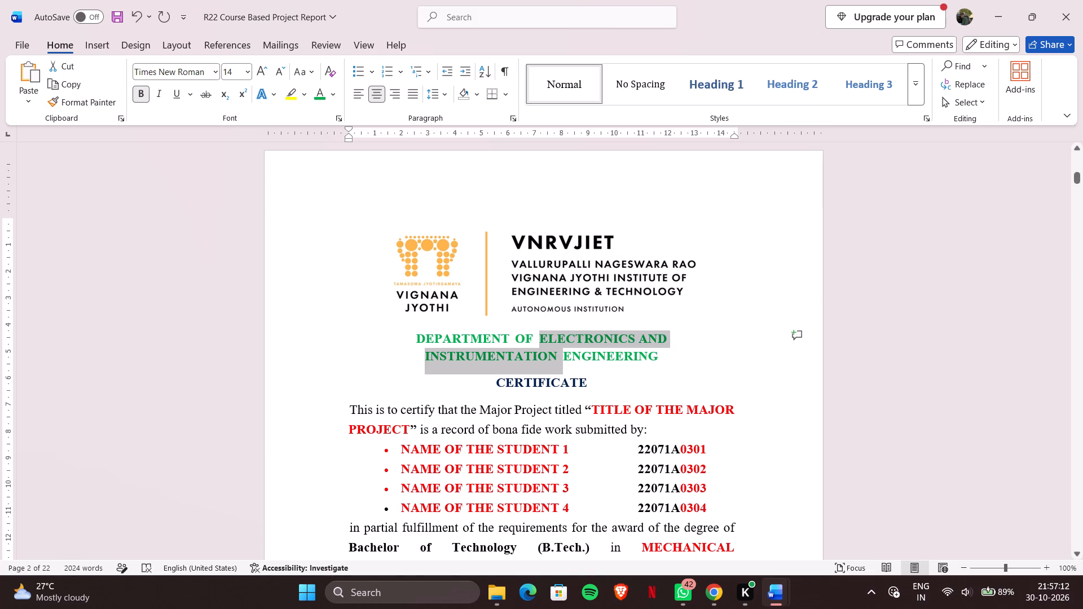
Replace the TITLE OF THE MAJOR PROJECT placeholder on the certificate page with the DC motor project title copied from the cover page.
scroll(604, 348, "down", 1)
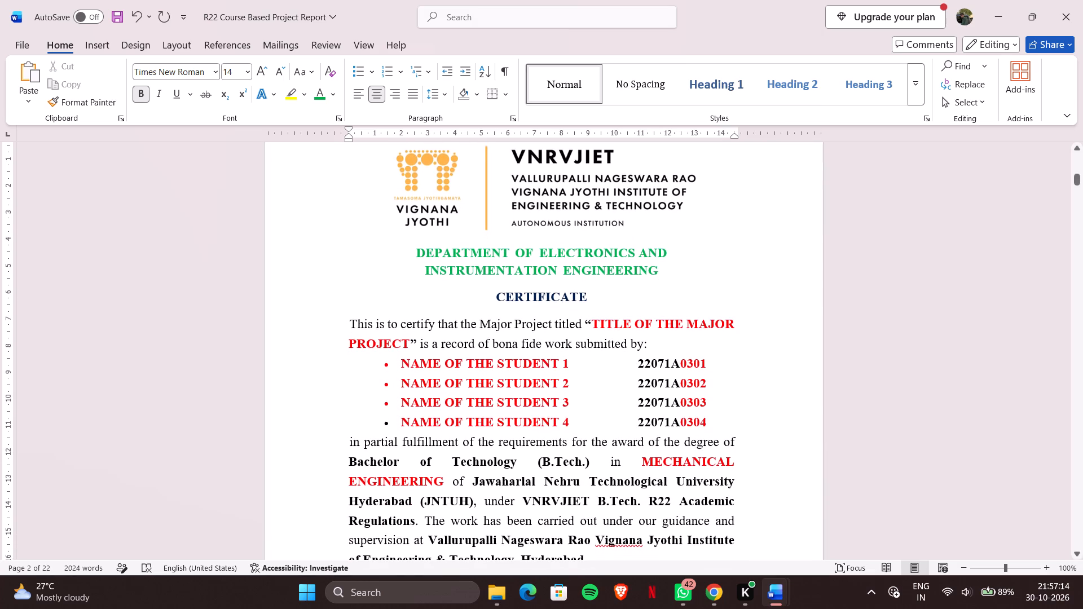
left_click_drag(593, 324, 443, 354)
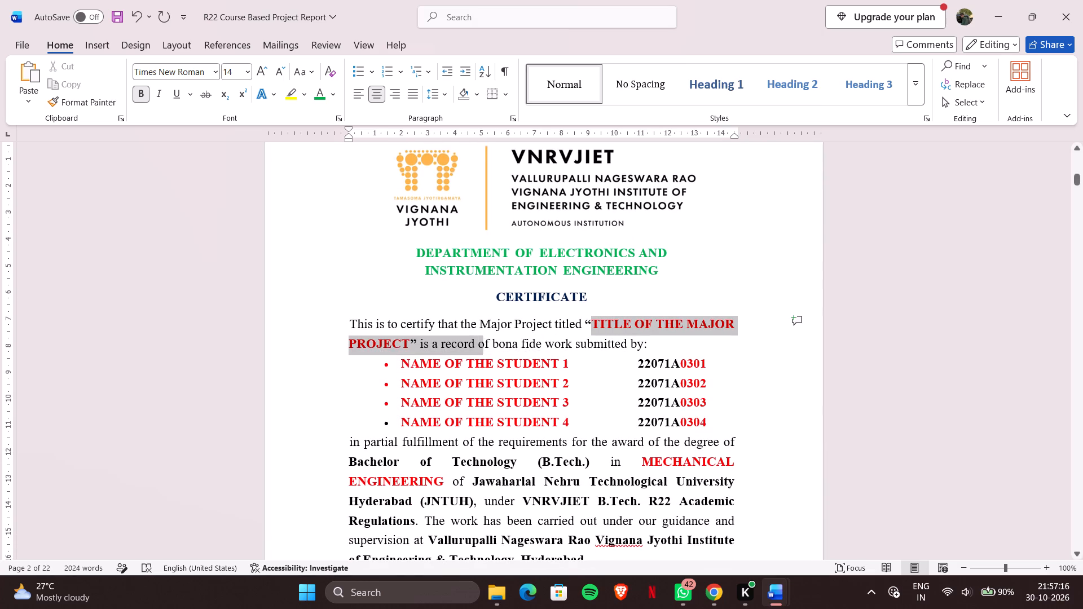
left_click_drag(443, 354, 407, 345)
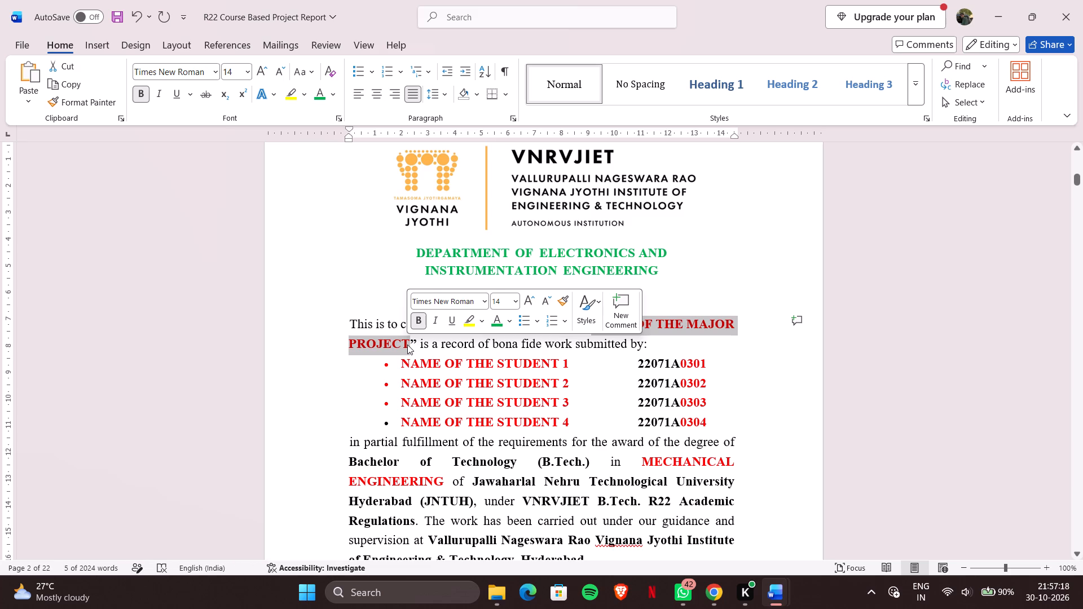
scroll(505, 248, "up", 5)
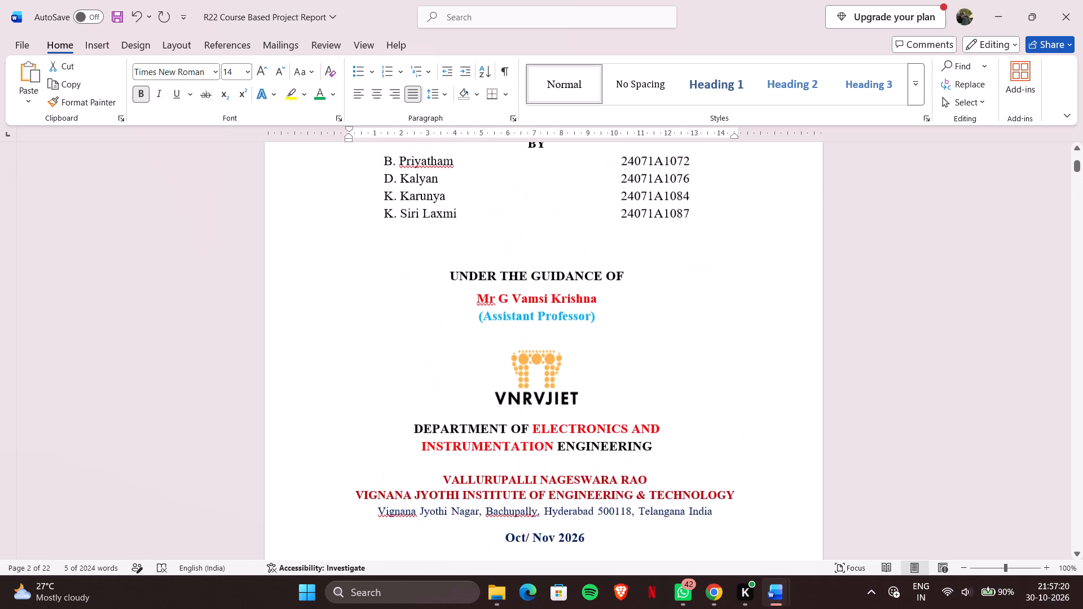
scroll(505, 248, "up", 2)
left_click_drag(595, 250, 362, 225)
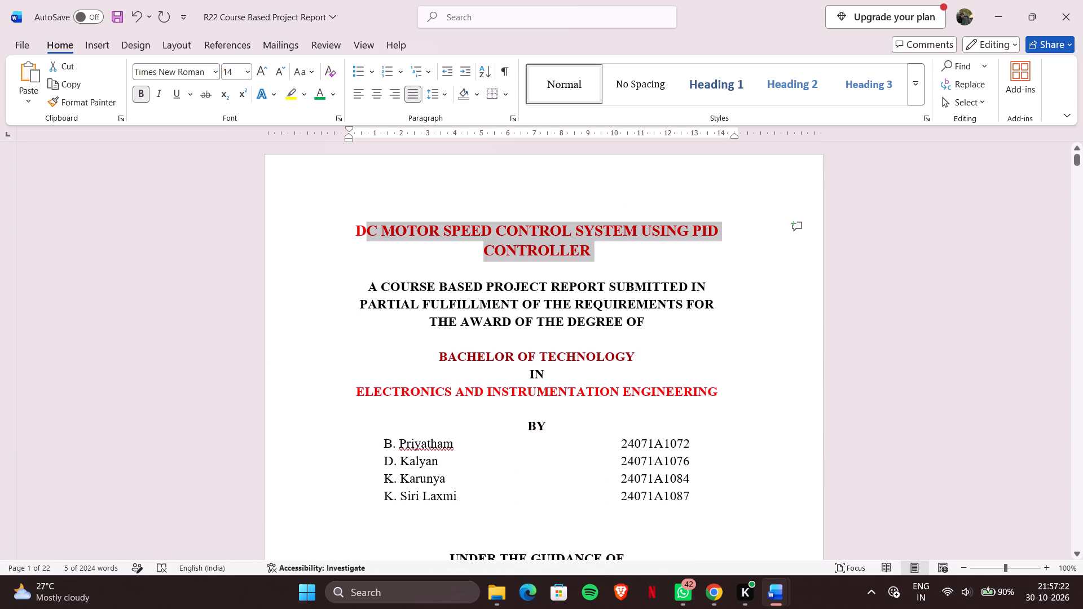
left_click_drag(362, 225, 358, 225)
key("ctrl+c")
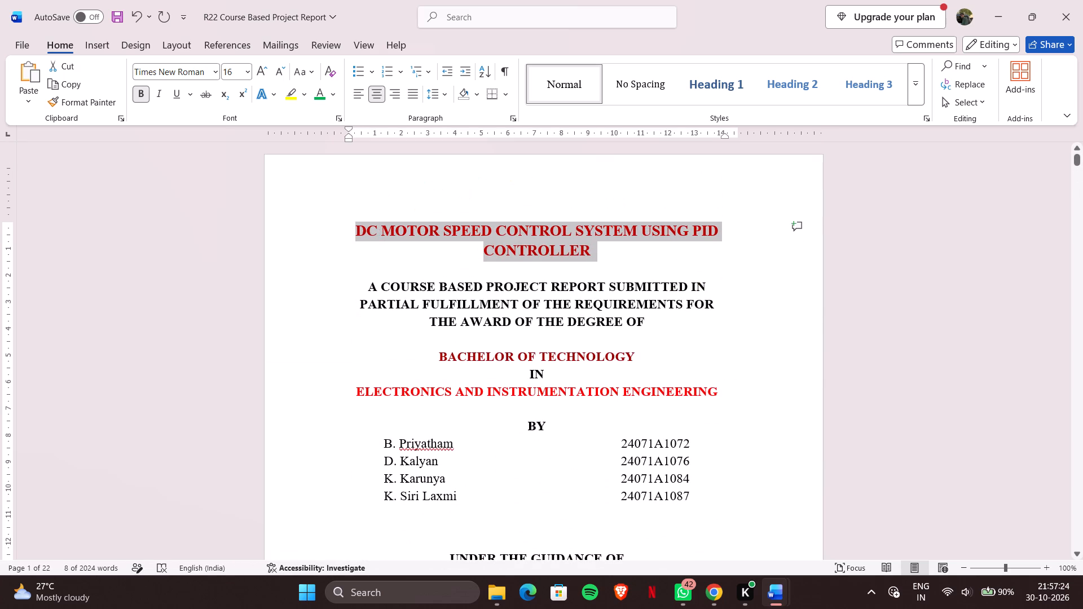
scroll(514, 307, "down", 7)
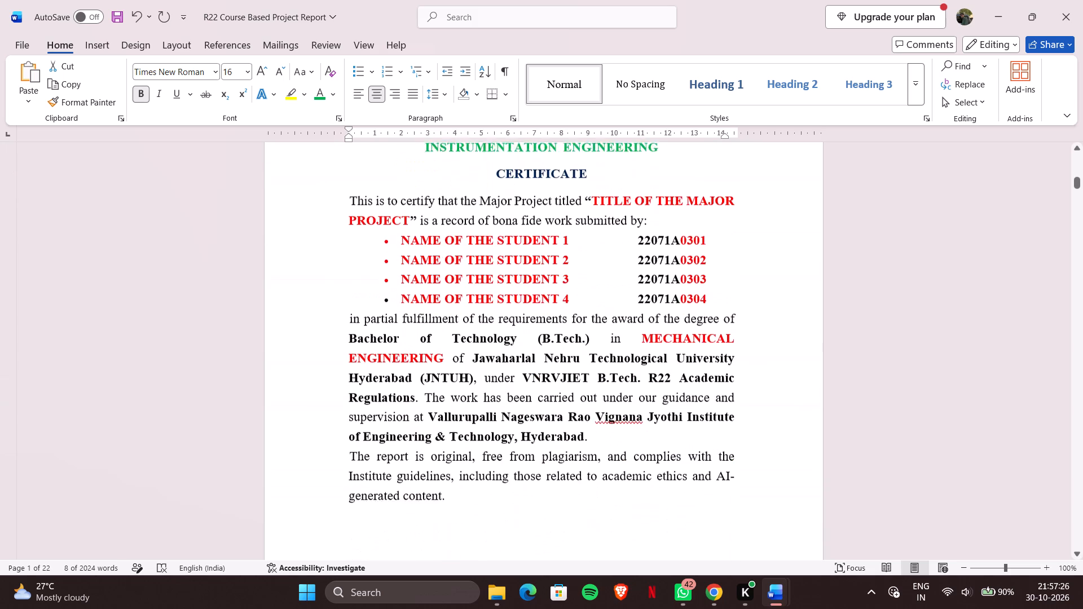
scroll(514, 307, "up", 1)
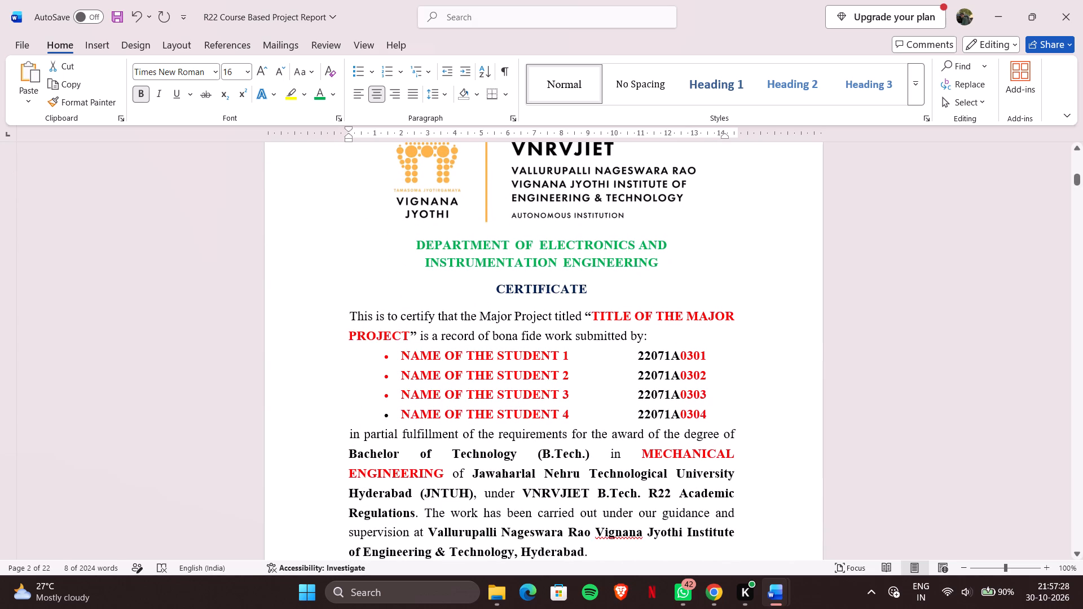
left_click_drag(592, 313, 397, 337)
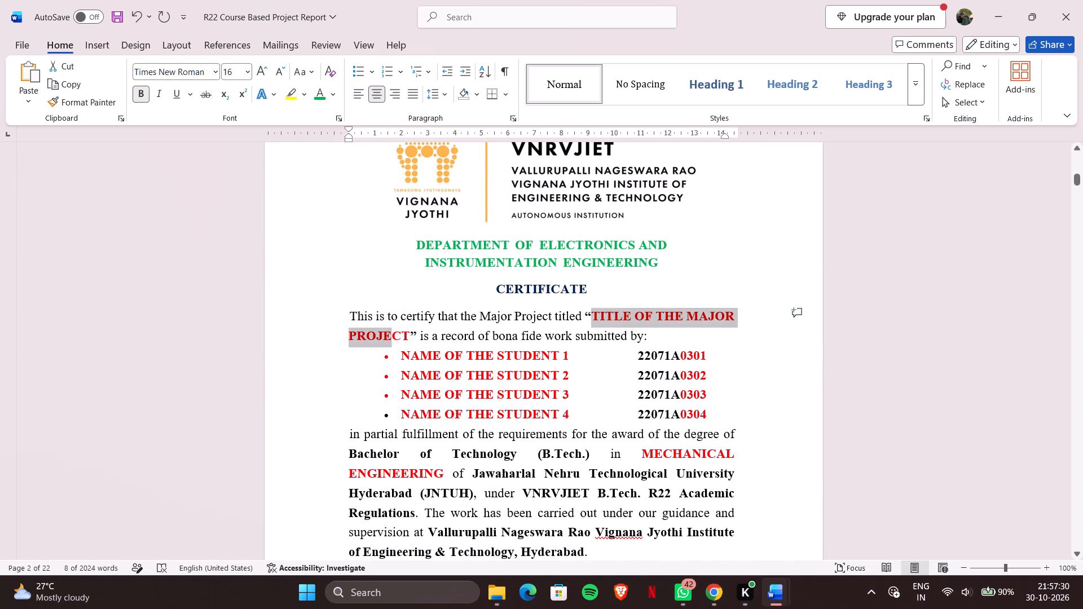
left_click_drag(397, 337, 410, 337)
key("ctrl+v")
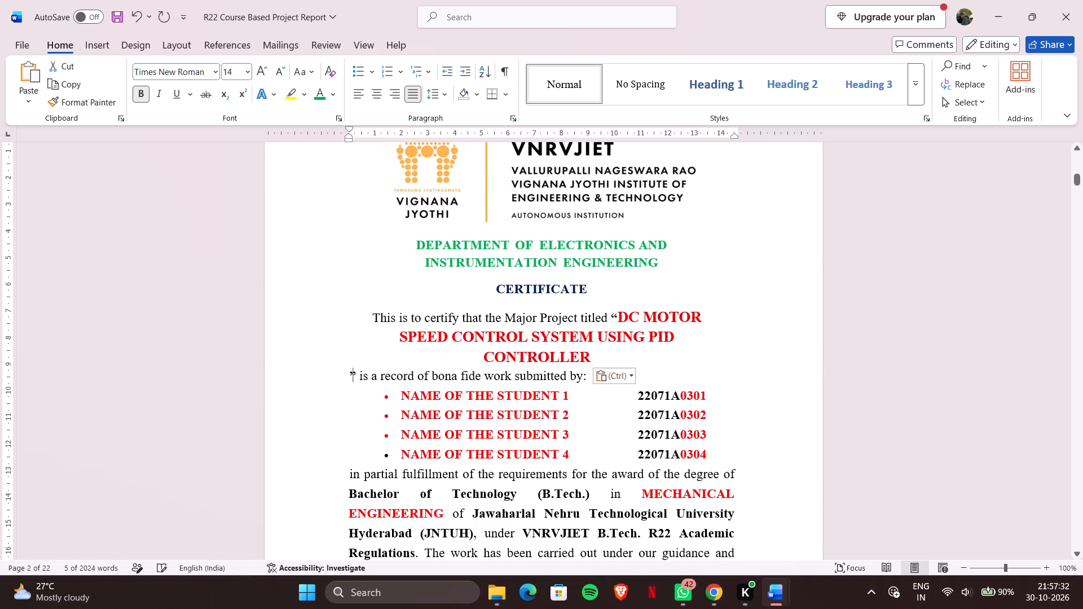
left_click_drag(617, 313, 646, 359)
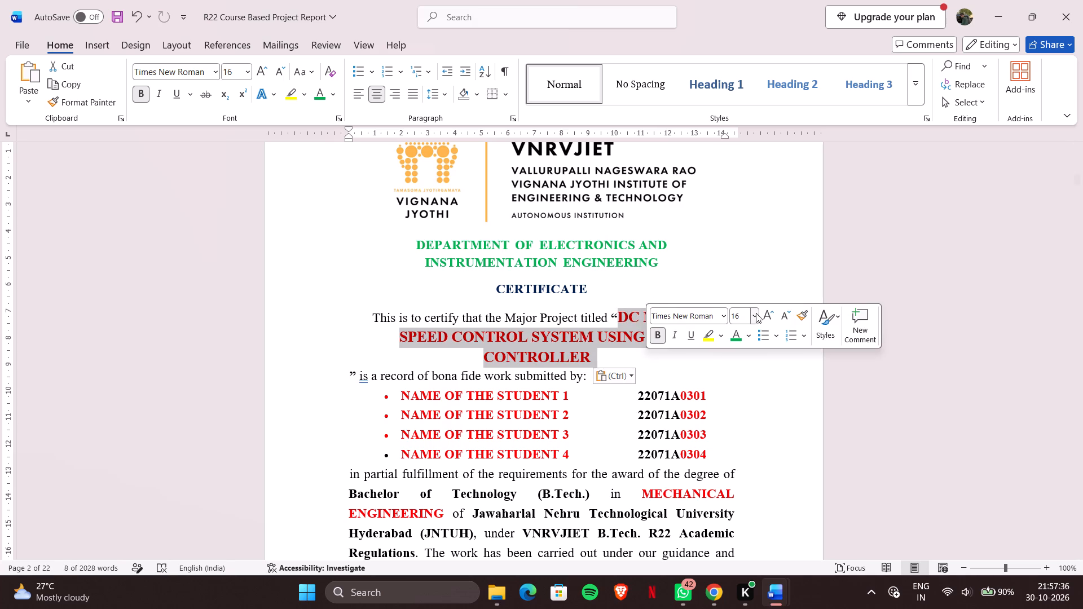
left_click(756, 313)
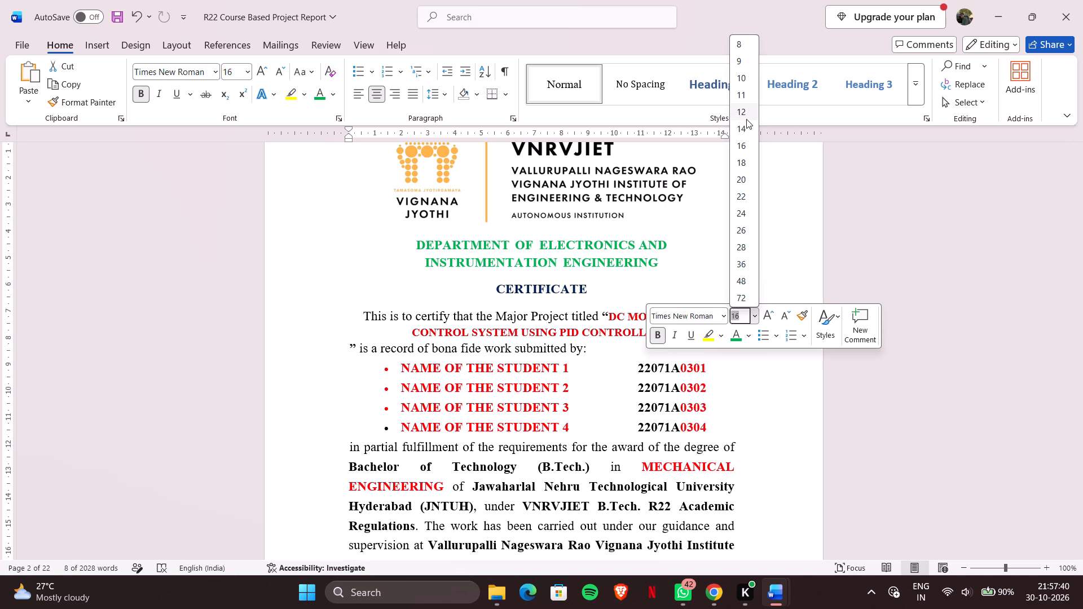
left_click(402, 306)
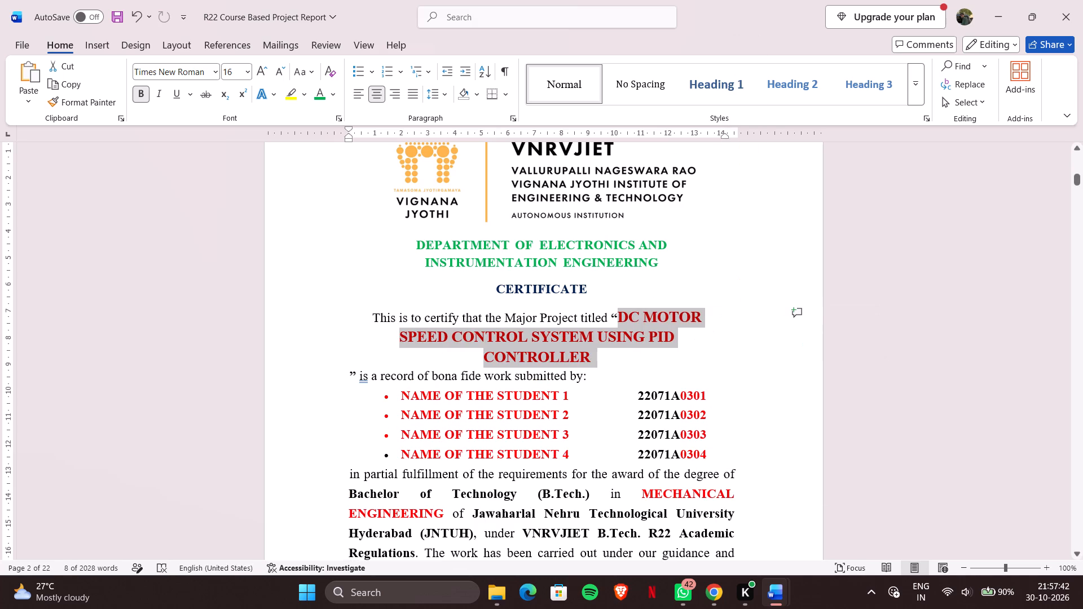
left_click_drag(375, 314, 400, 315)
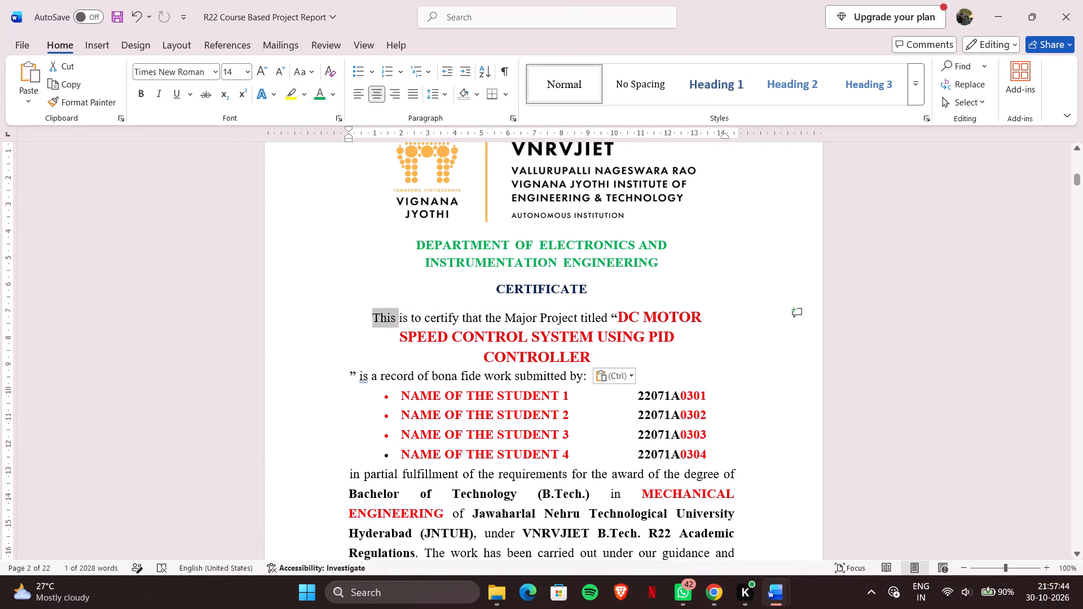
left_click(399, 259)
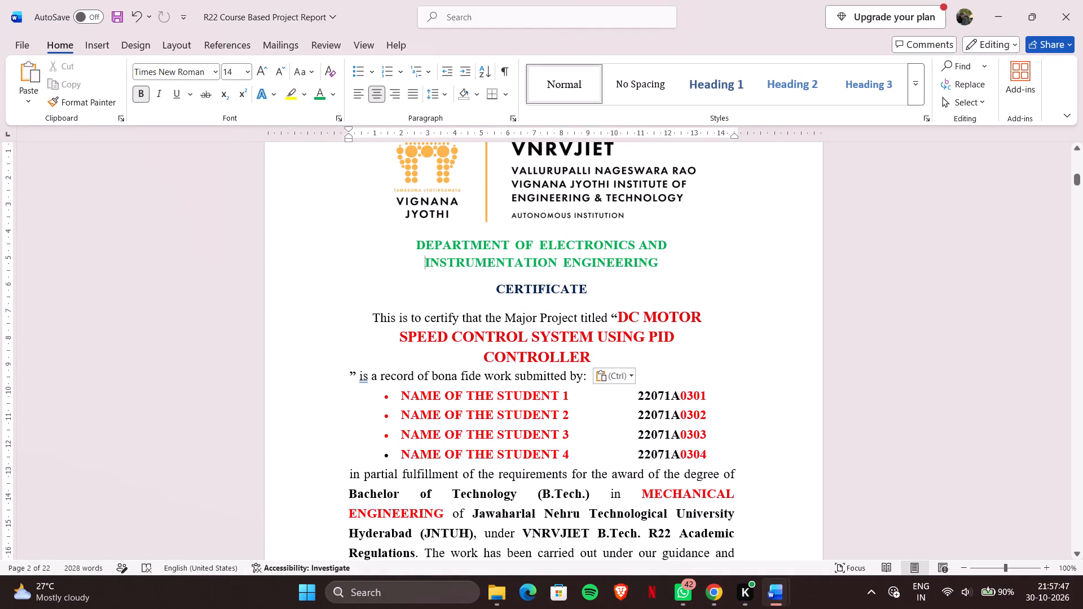
Format the pasted project title in the certificate sentence as 14 pt, non-bold, black text.
left_click_drag(617, 318, 591, 353)
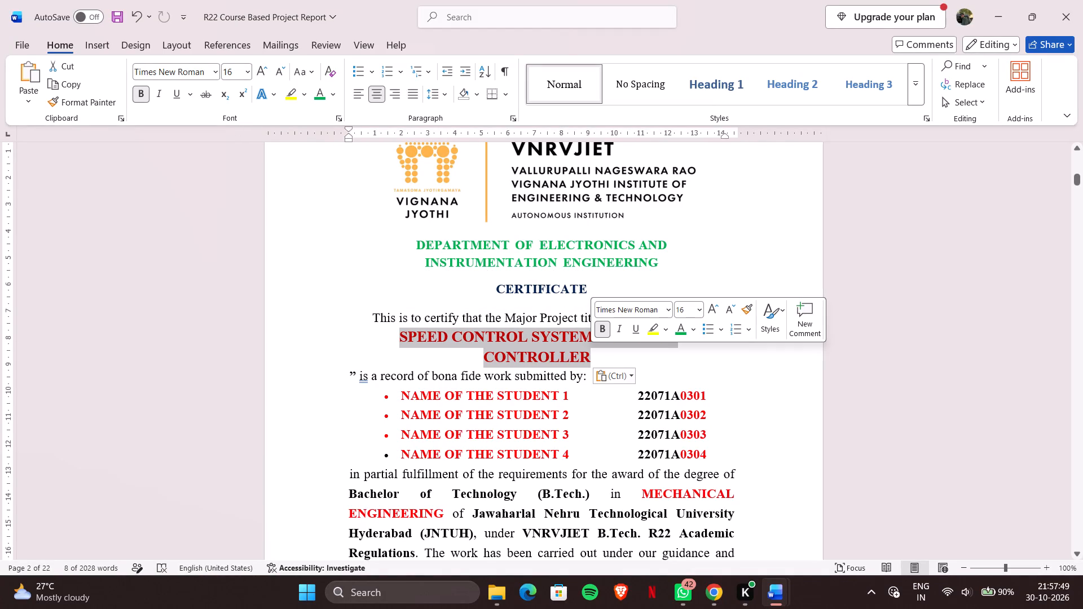
left_click(695, 313)
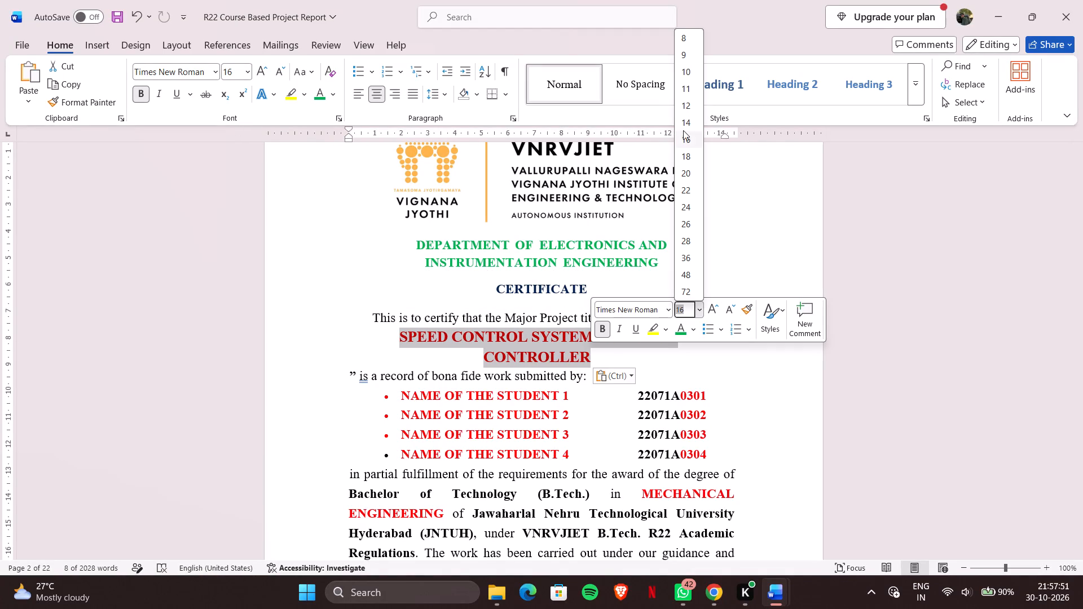
left_click(688, 128)
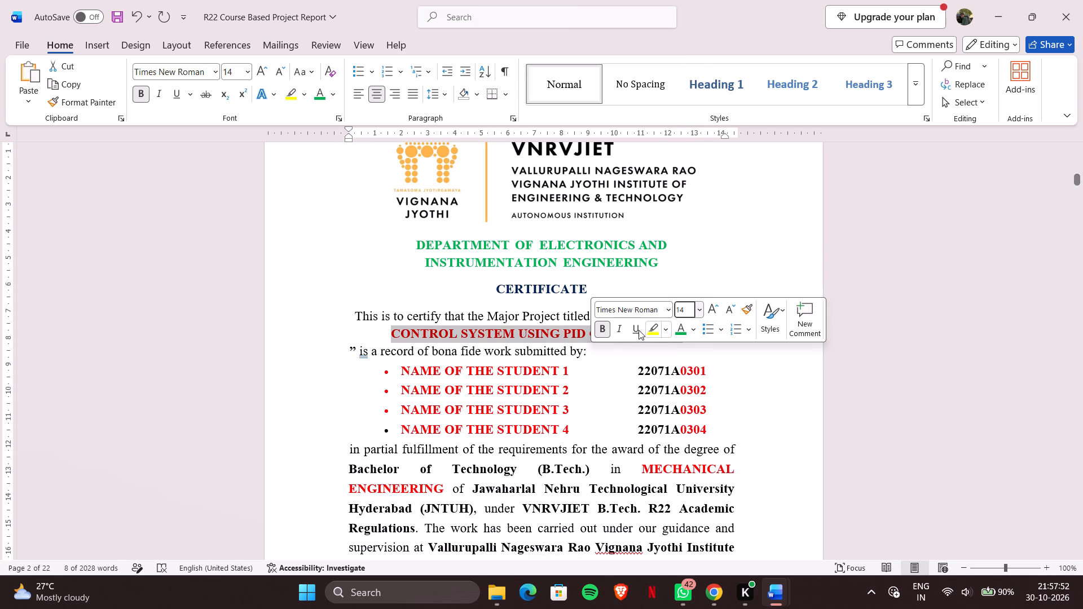
left_click(608, 329)
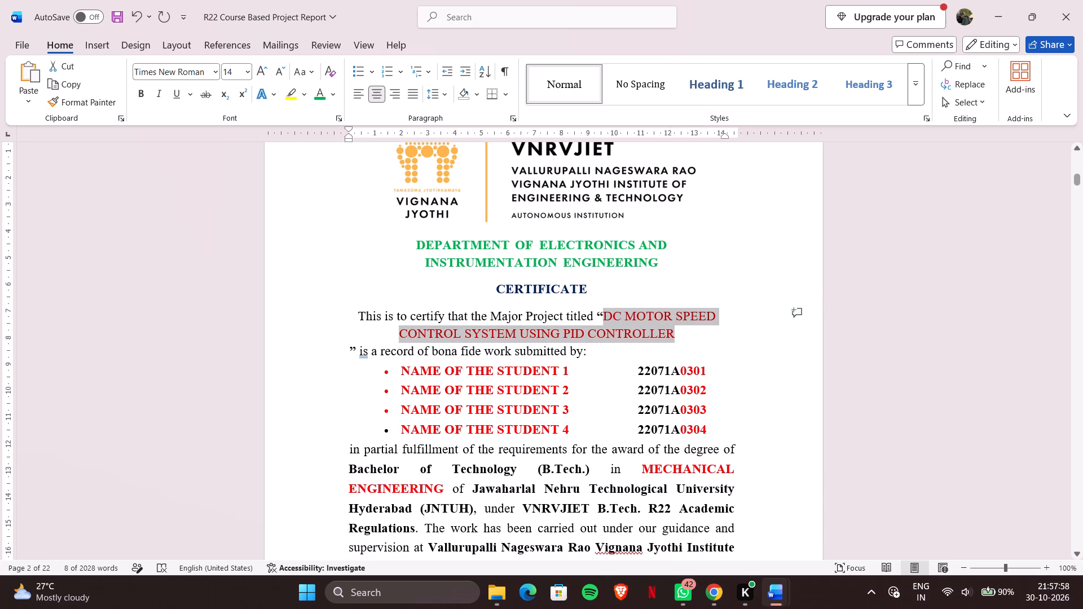
left_click(332, 95)
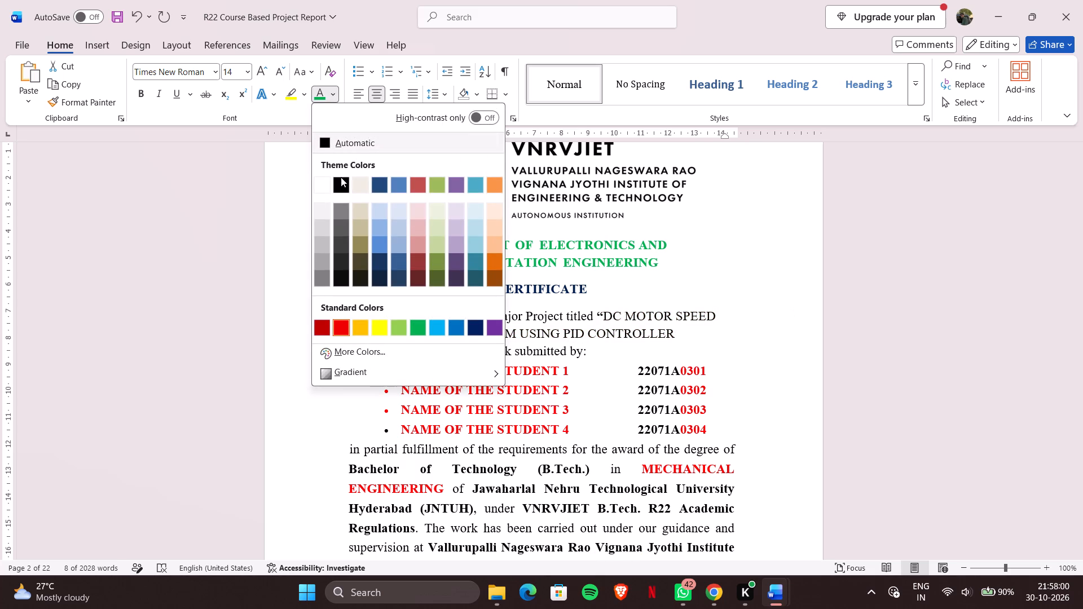
left_click(343, 184)
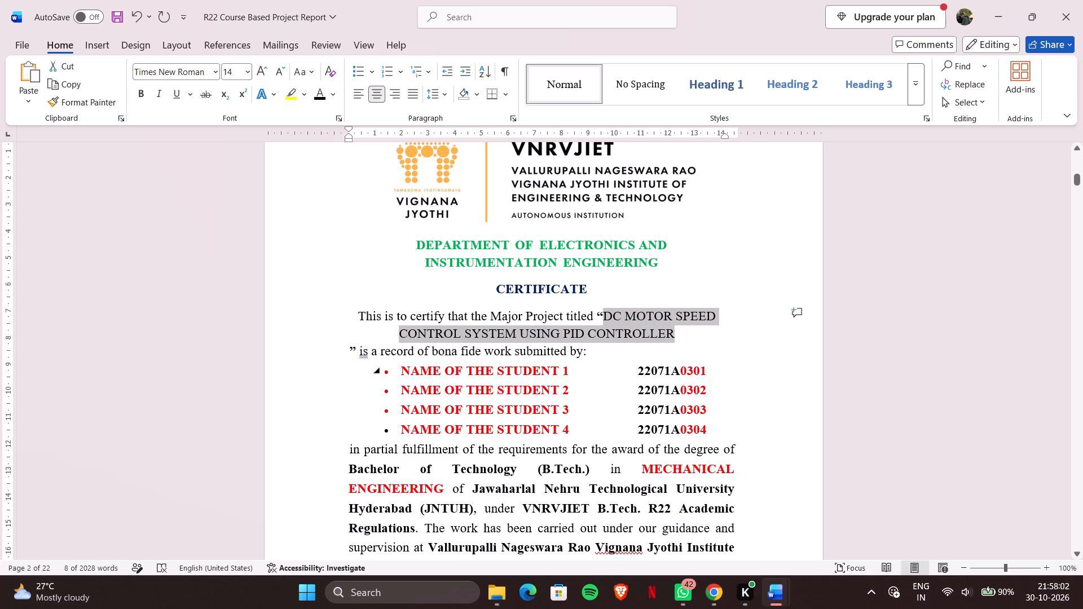
Change MOTOR to "Motor" in the certificate sentence's project title.
left_click(688, 336)
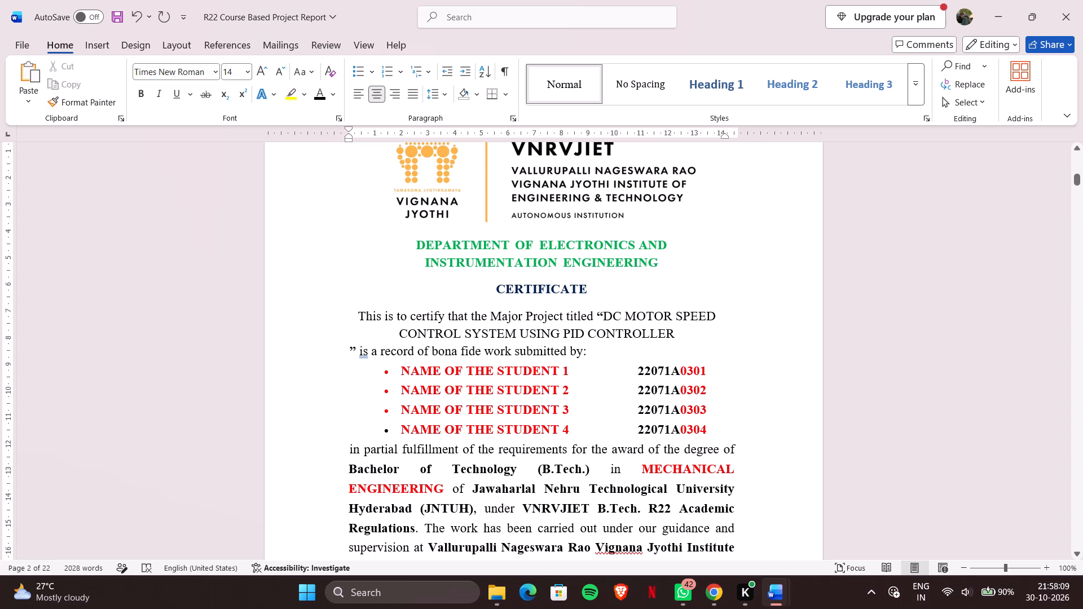
left_click(672, 315)
key("BackSpace")
key("BackSpace")
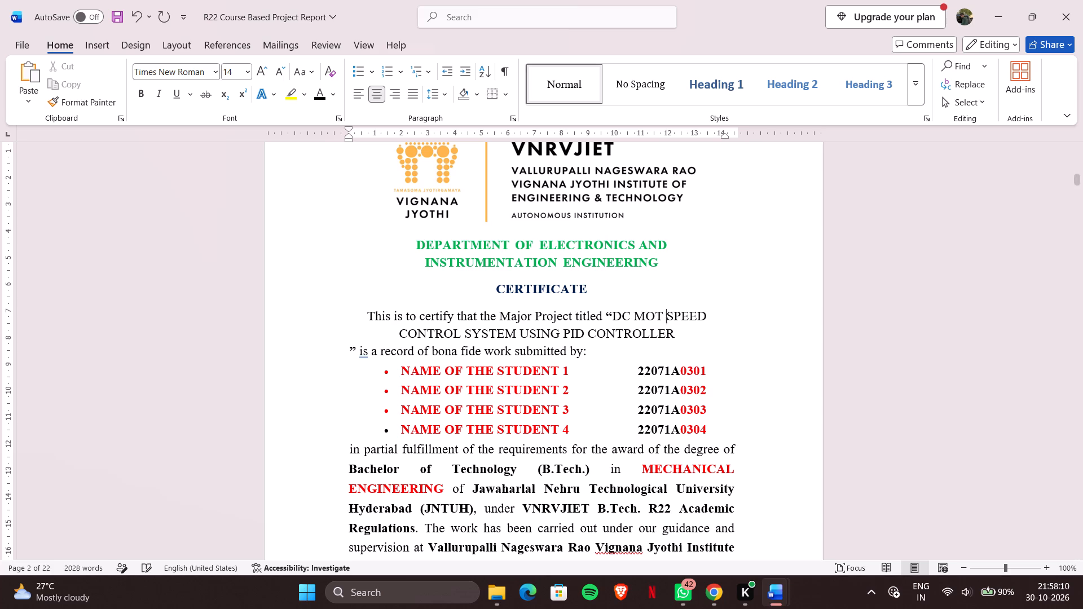
key("BackSpace")
key("BackSpace")
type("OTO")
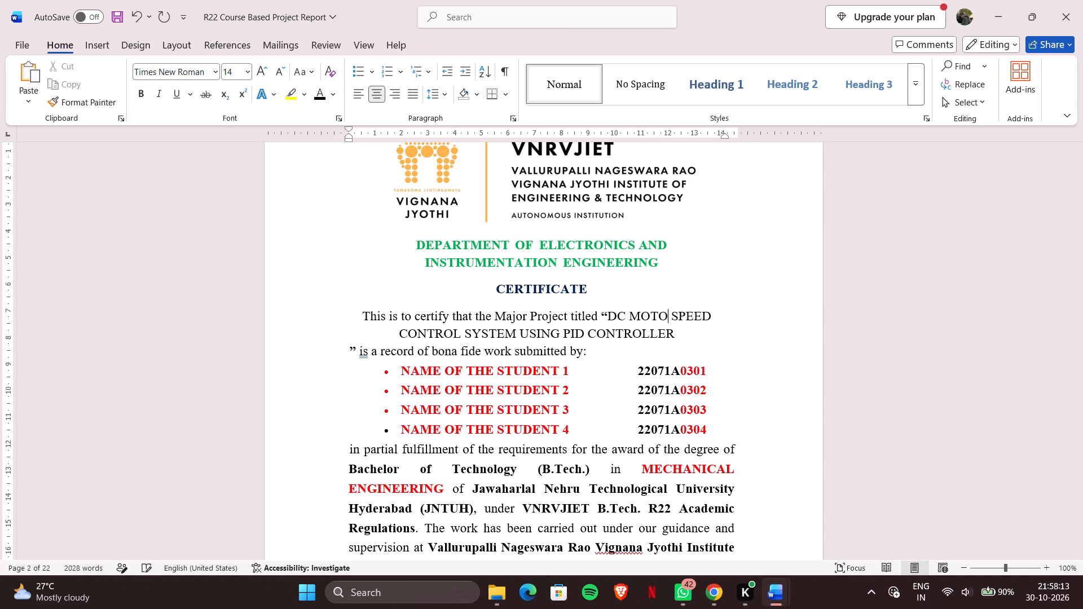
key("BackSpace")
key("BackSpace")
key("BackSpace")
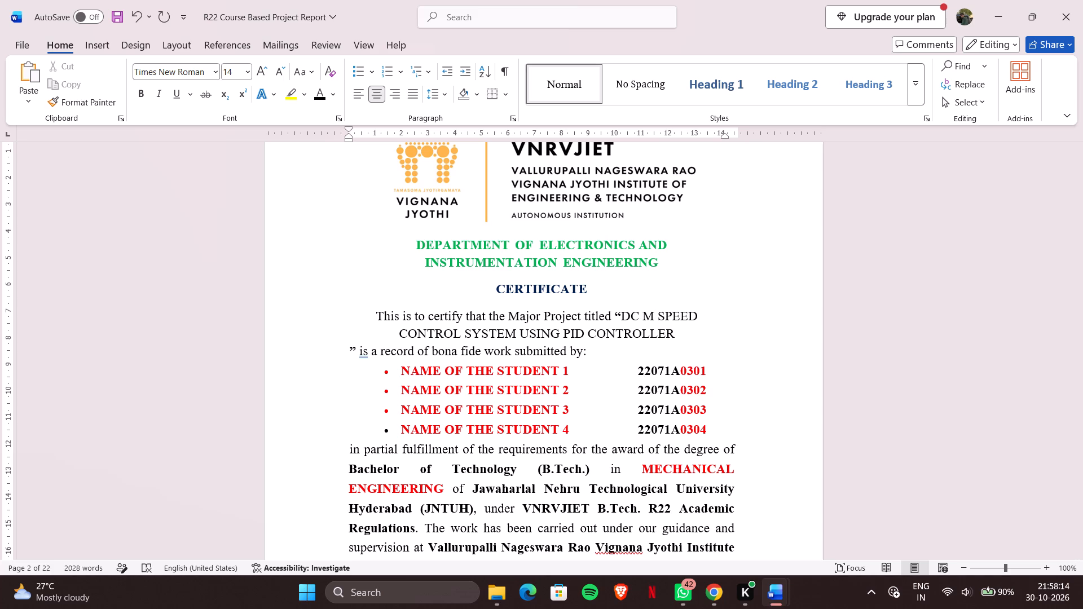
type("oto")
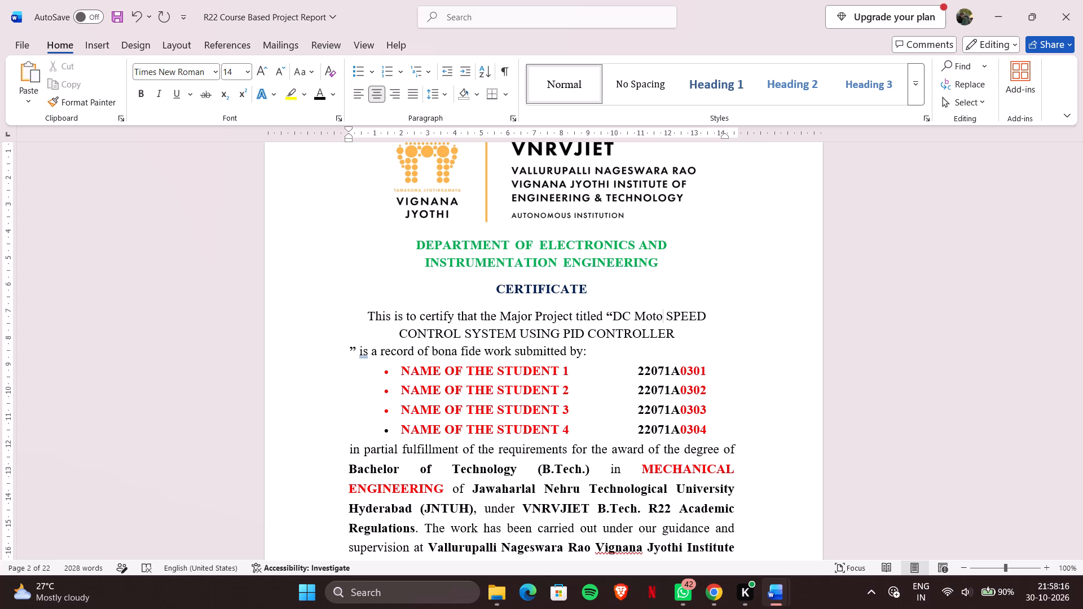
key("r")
Change SPEED to "Speed" in the certificate sentence's project title, keeping a space before the following word.
left_click(711, 318)
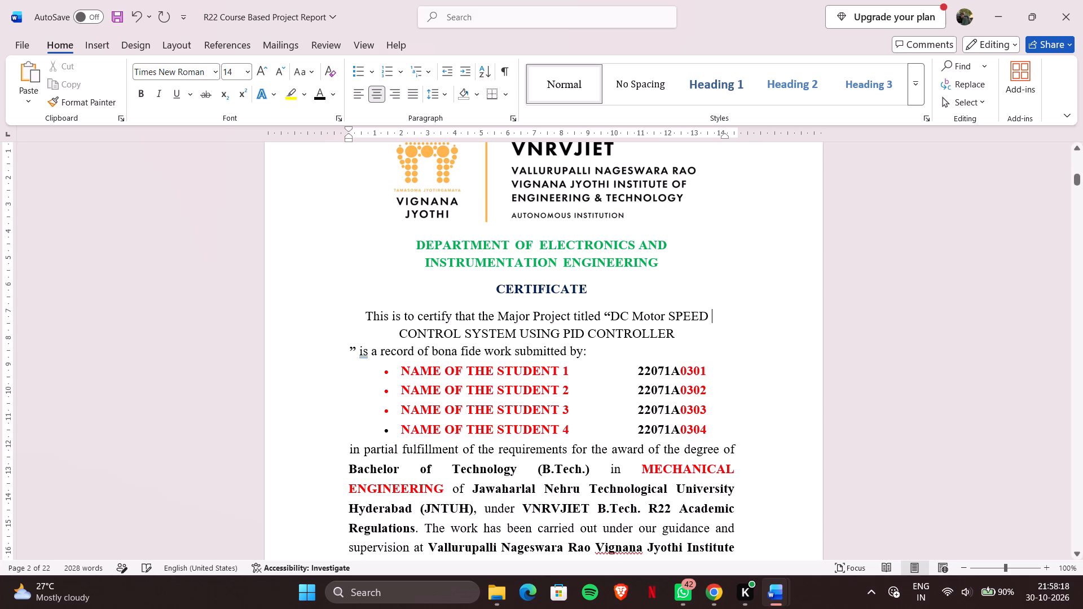
key("BackSpace")
key("BackSpace")
key("BackSpace")
key("BackSpace")
key("BackSpace")
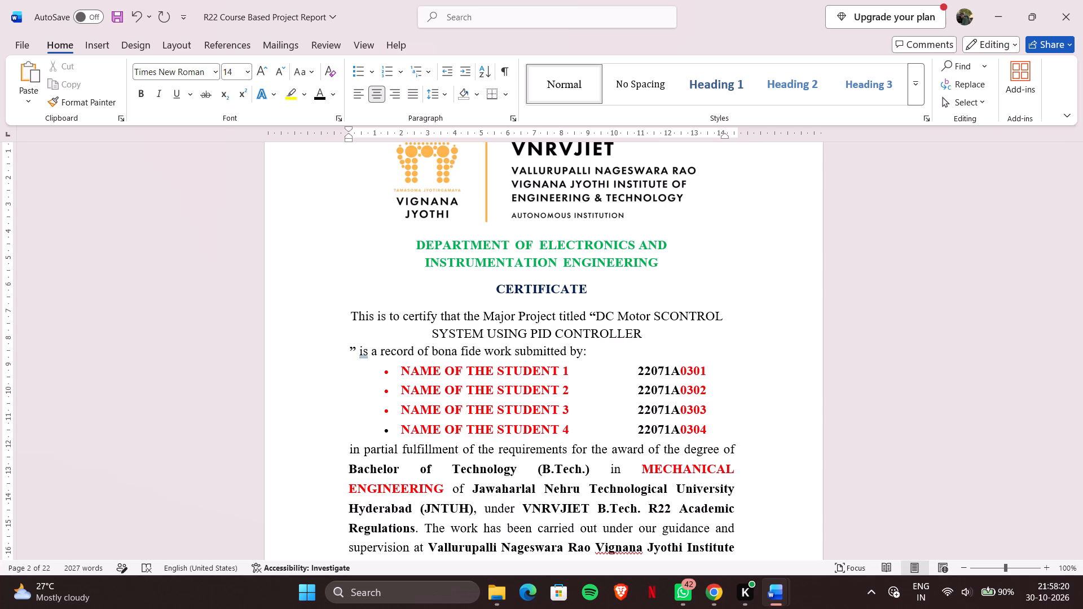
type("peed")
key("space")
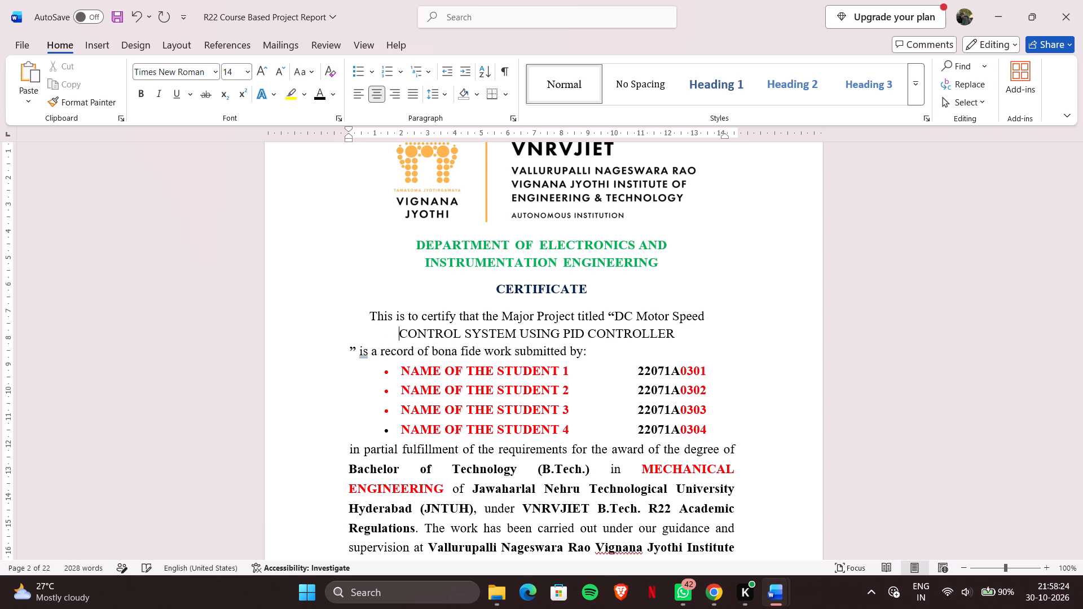
Change CONTROL to "Control" in the certificate sentence's project title.
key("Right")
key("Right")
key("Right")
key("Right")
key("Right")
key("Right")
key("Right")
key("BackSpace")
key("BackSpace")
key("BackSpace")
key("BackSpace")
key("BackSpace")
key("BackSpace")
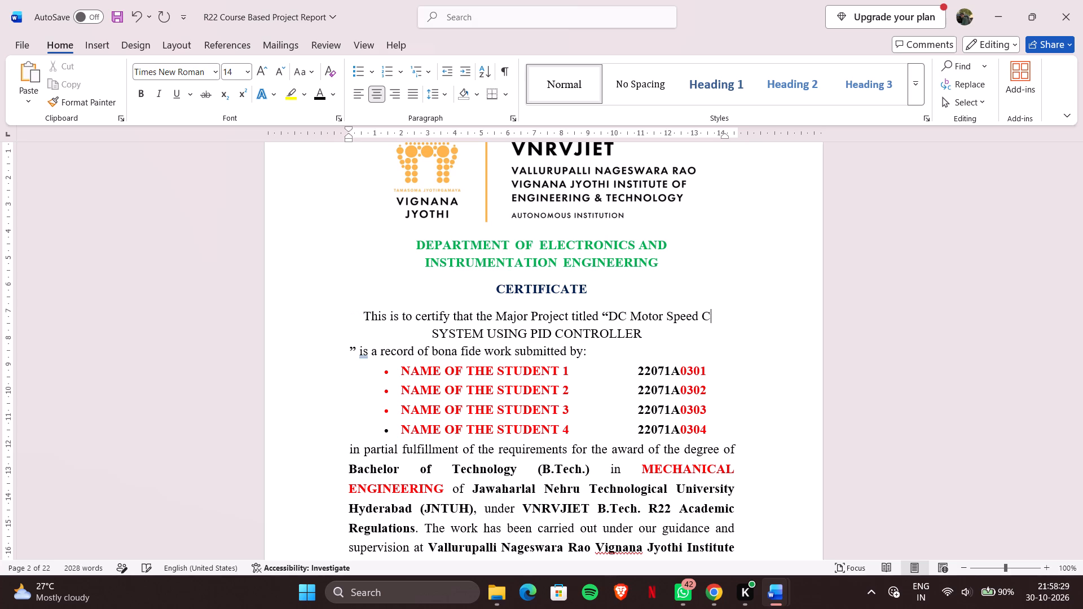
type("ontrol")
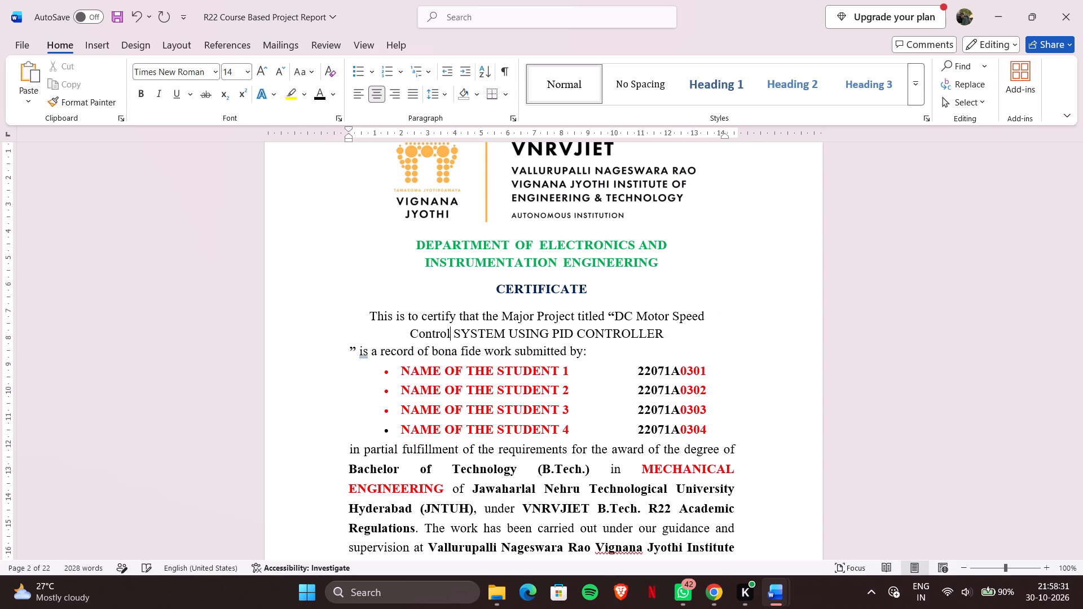
Change SYSTEM to "System" in the certificate sentence's project title.
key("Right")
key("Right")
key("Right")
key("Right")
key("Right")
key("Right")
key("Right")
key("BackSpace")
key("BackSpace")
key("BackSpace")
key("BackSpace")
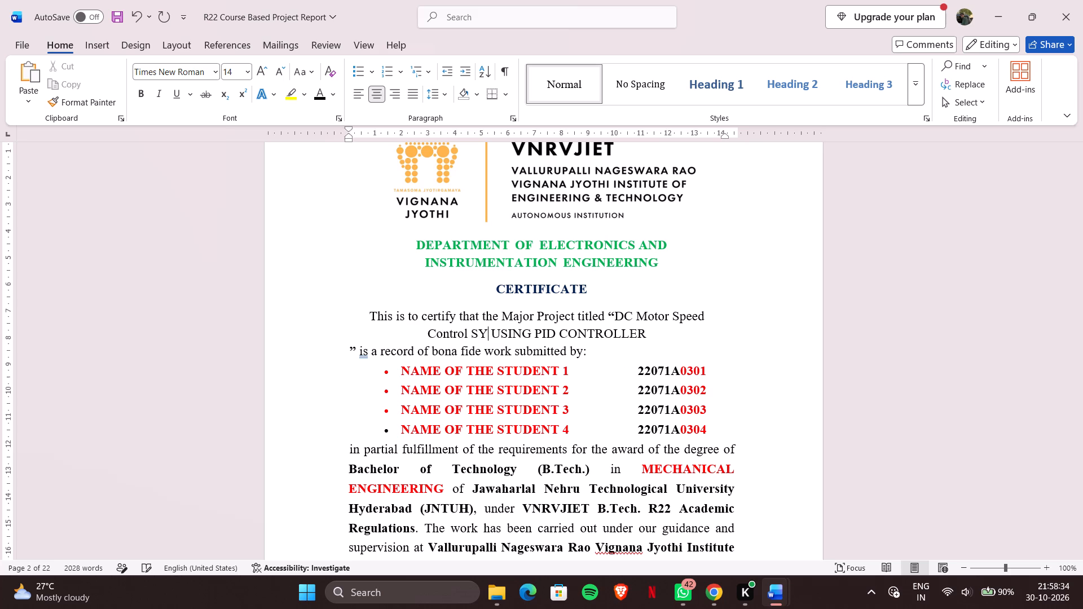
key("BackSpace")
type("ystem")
Change USING to "using" in the certificate sentence's project title.
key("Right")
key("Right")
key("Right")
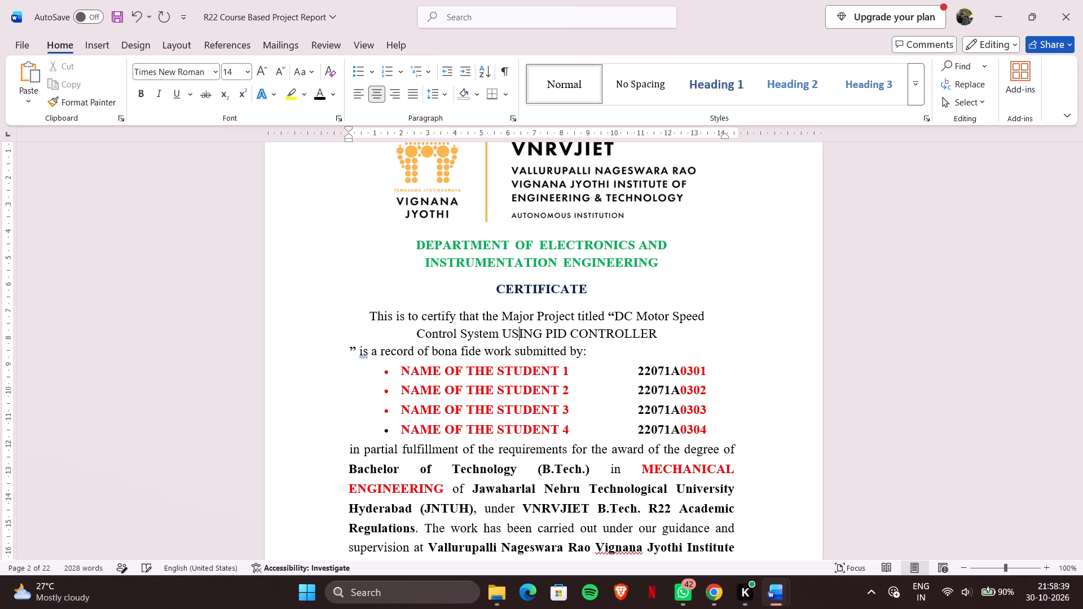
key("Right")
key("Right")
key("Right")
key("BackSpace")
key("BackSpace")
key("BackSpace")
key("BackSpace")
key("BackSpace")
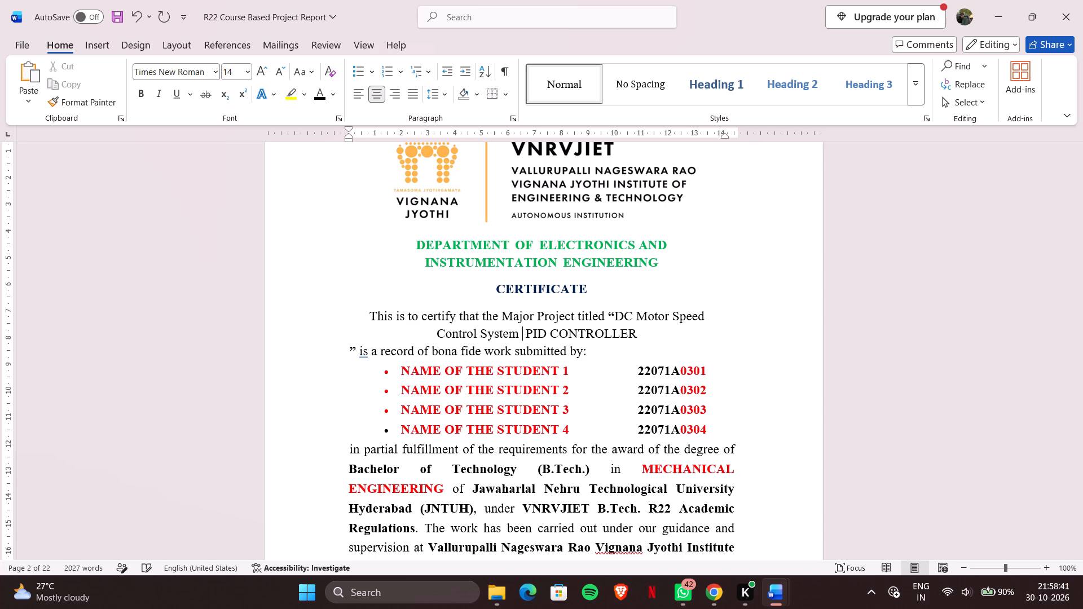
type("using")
Change CONTROLLER to "Controller" in the certificate sentence's project title.
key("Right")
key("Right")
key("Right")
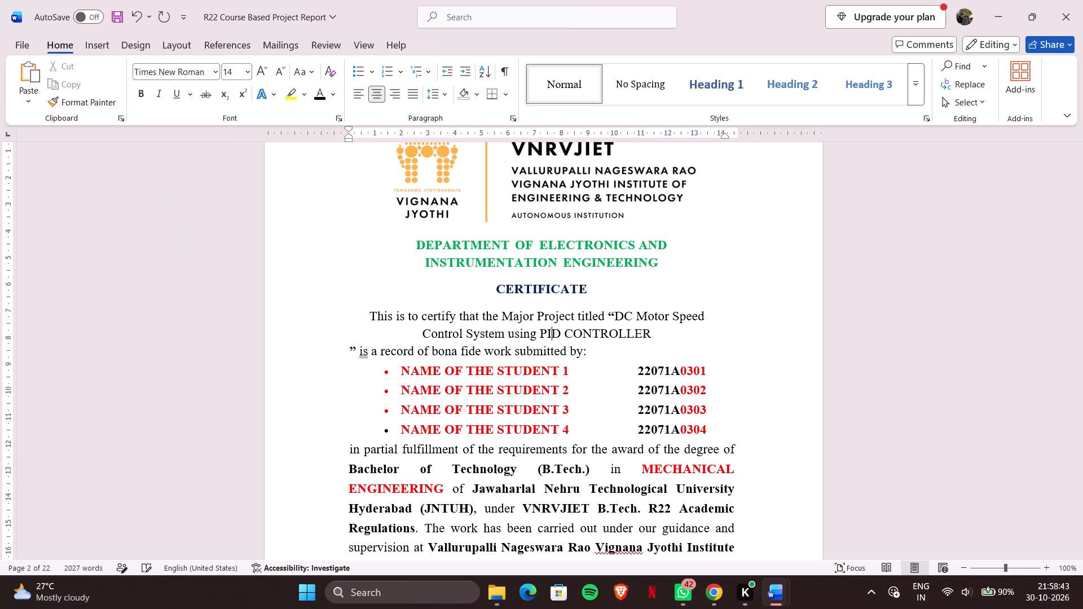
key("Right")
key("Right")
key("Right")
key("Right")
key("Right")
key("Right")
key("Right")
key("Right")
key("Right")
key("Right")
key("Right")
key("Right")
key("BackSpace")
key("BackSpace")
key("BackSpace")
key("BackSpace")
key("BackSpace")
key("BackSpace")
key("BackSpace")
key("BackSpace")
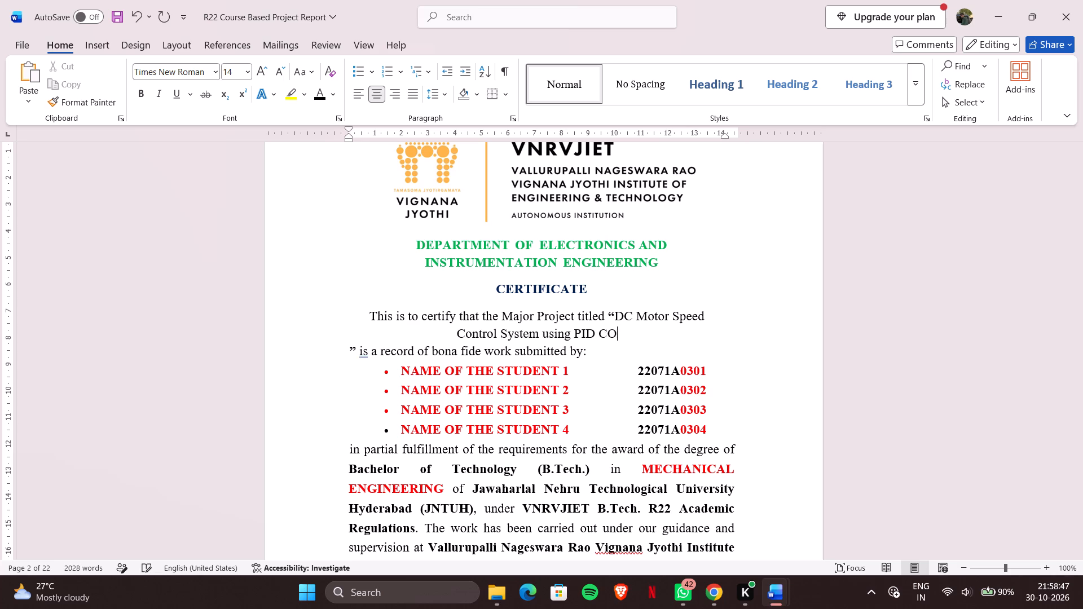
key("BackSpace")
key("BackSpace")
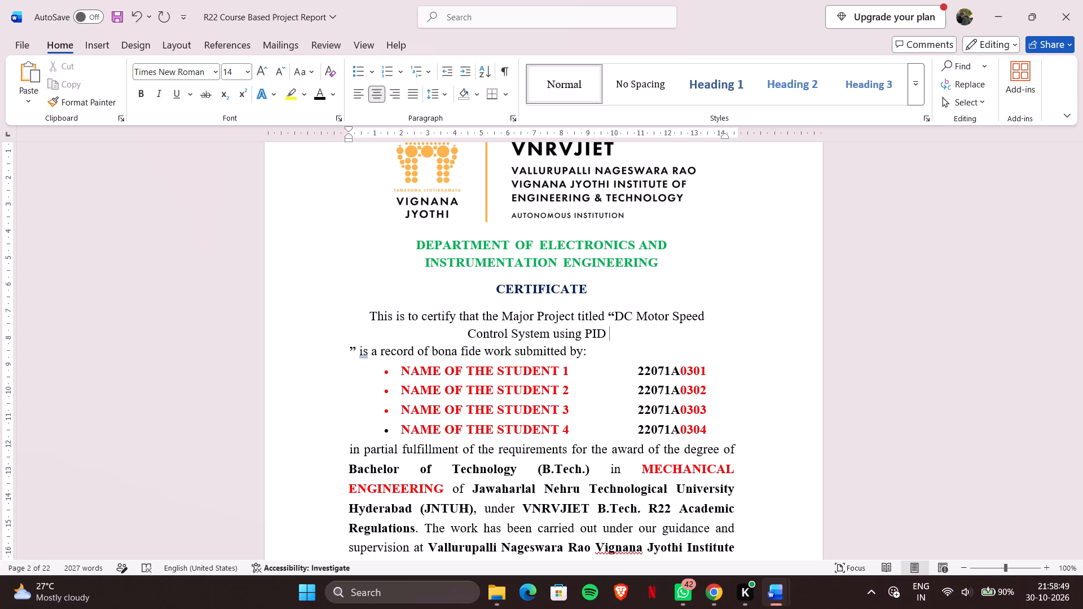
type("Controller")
Join the line starting with the closing quotation mark to the project title so the certificate sentence runs on.
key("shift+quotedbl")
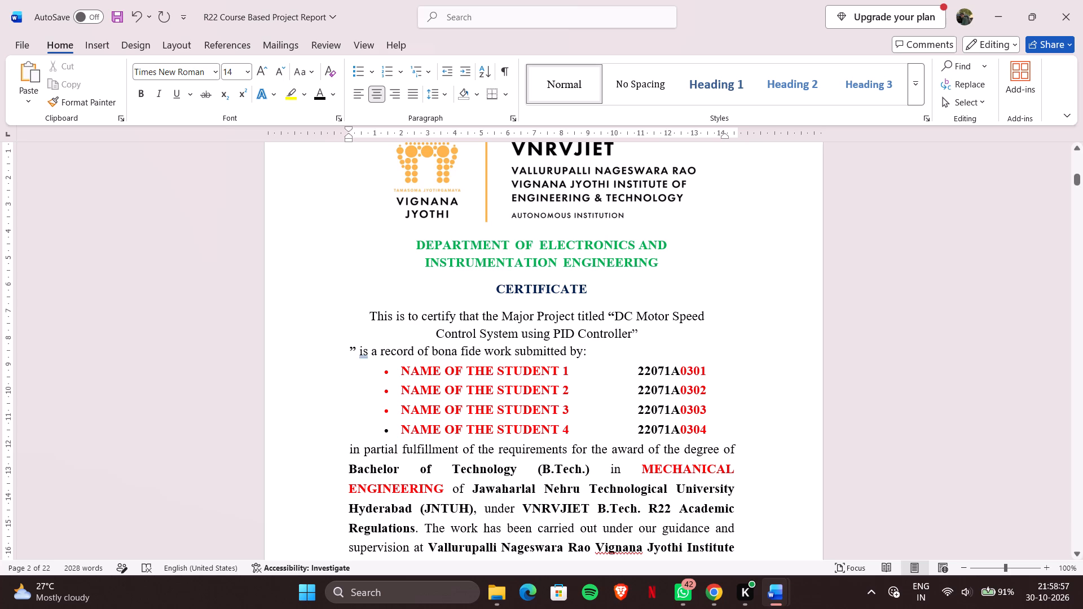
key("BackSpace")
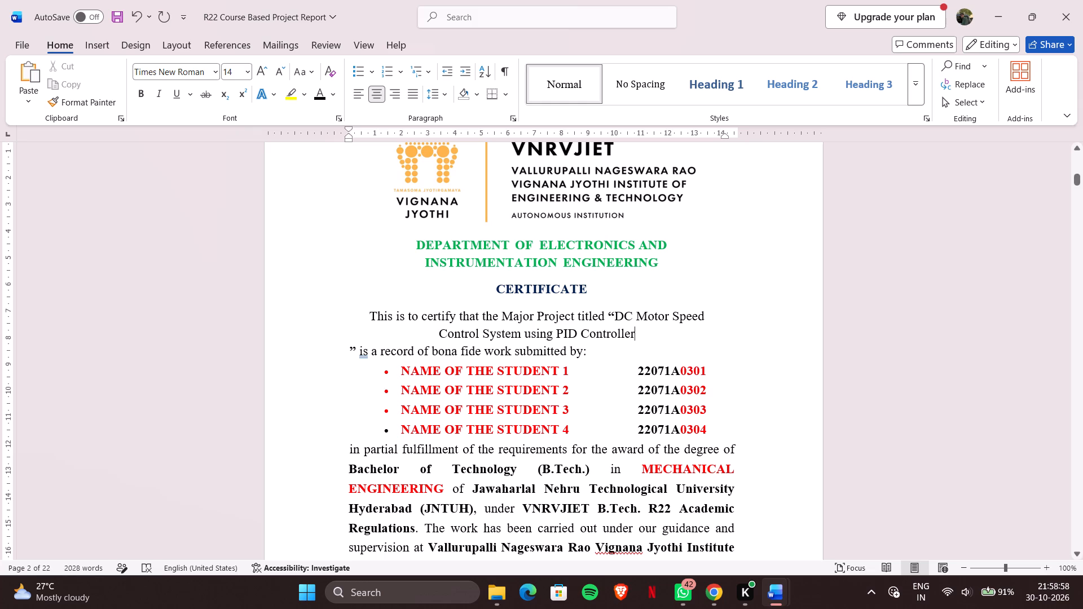
left_click(344, 350)
key("BackSpace")
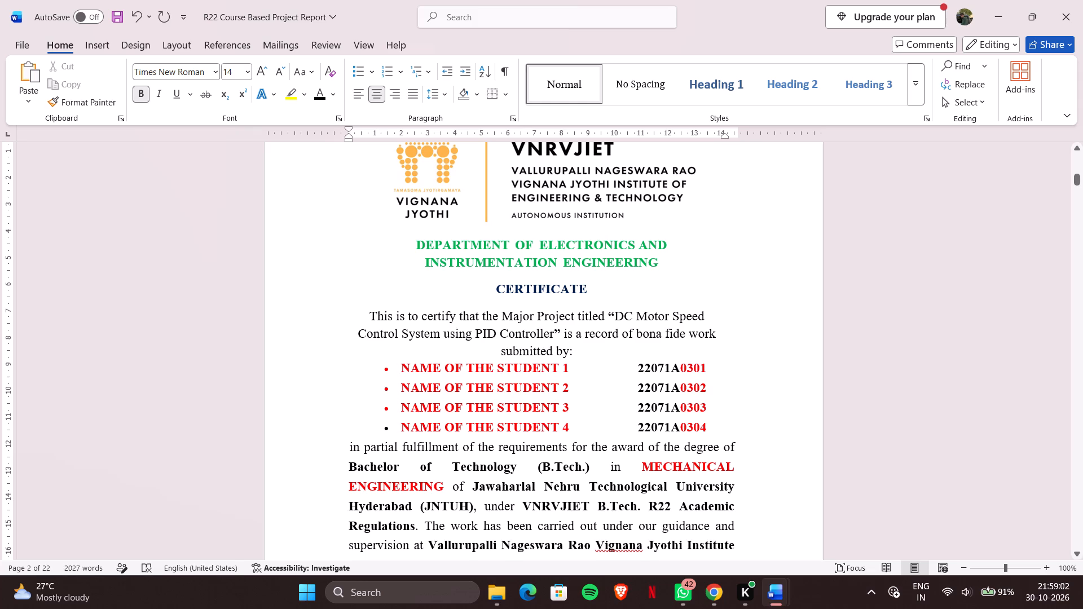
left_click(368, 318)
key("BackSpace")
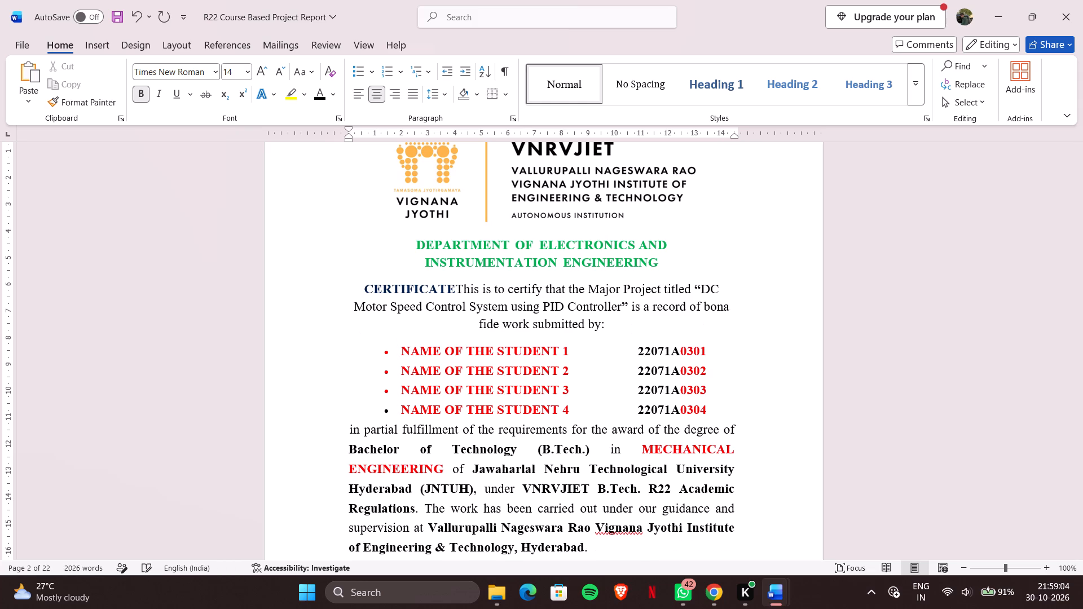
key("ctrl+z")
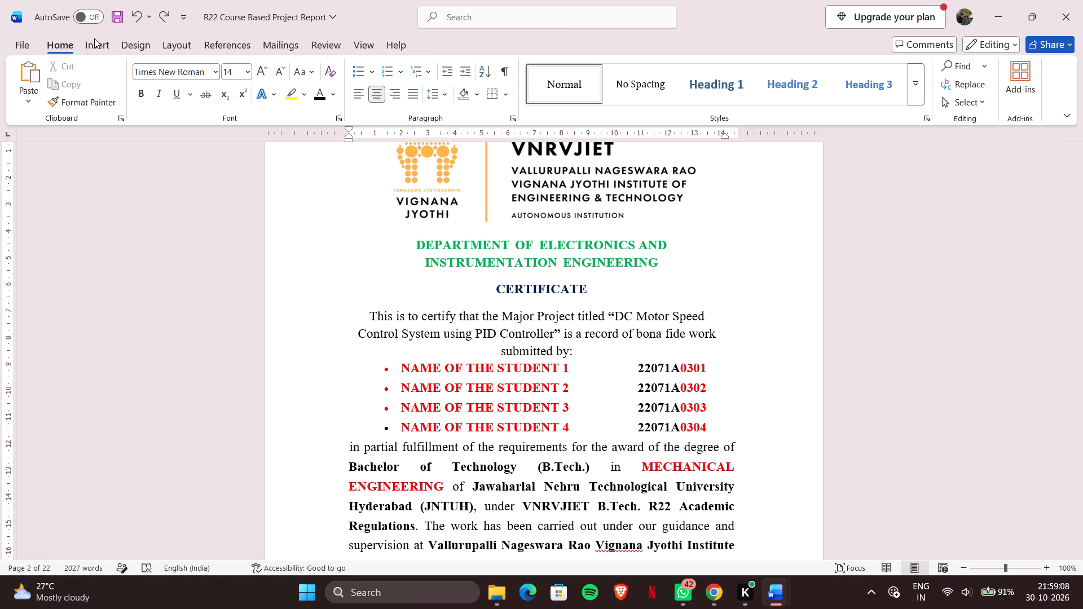
Set the page margins to Normal, 2.54 cm on all four sides.
left_click(178, 47)
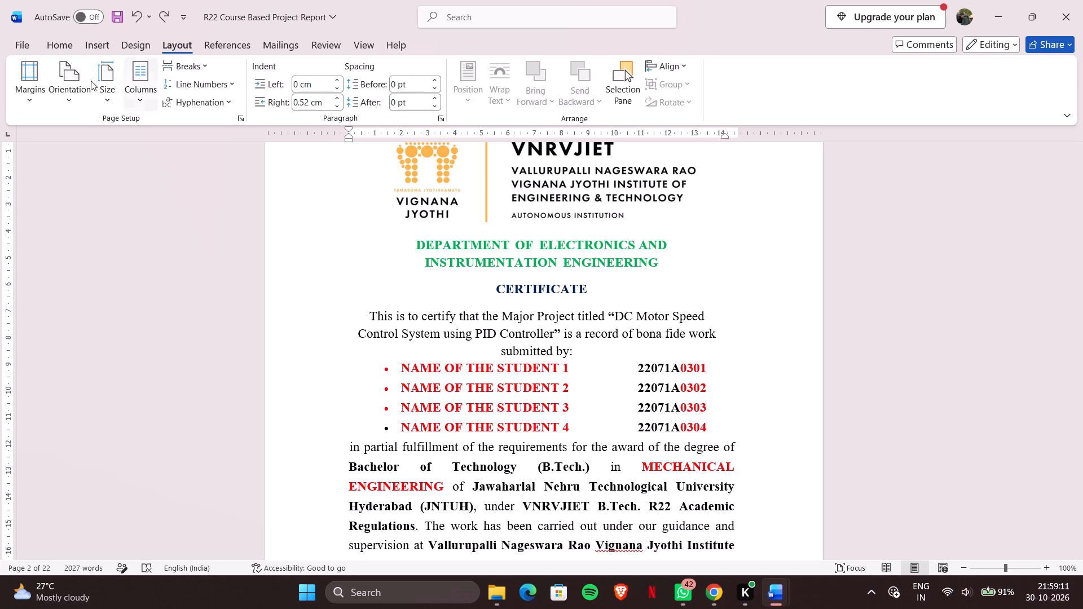
left_click(37, 99)
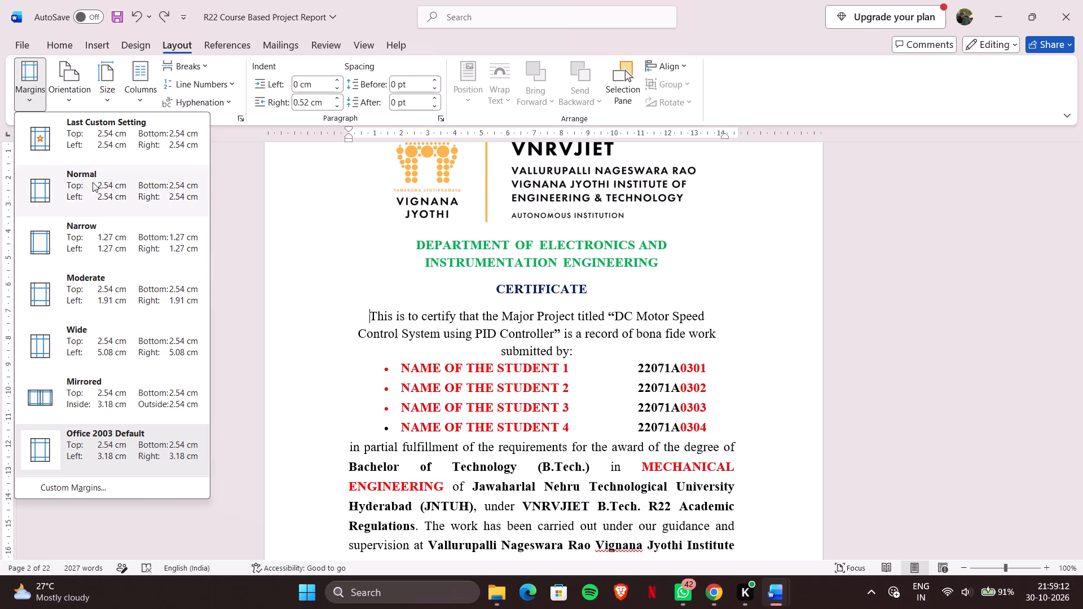
left_click(93, 182)
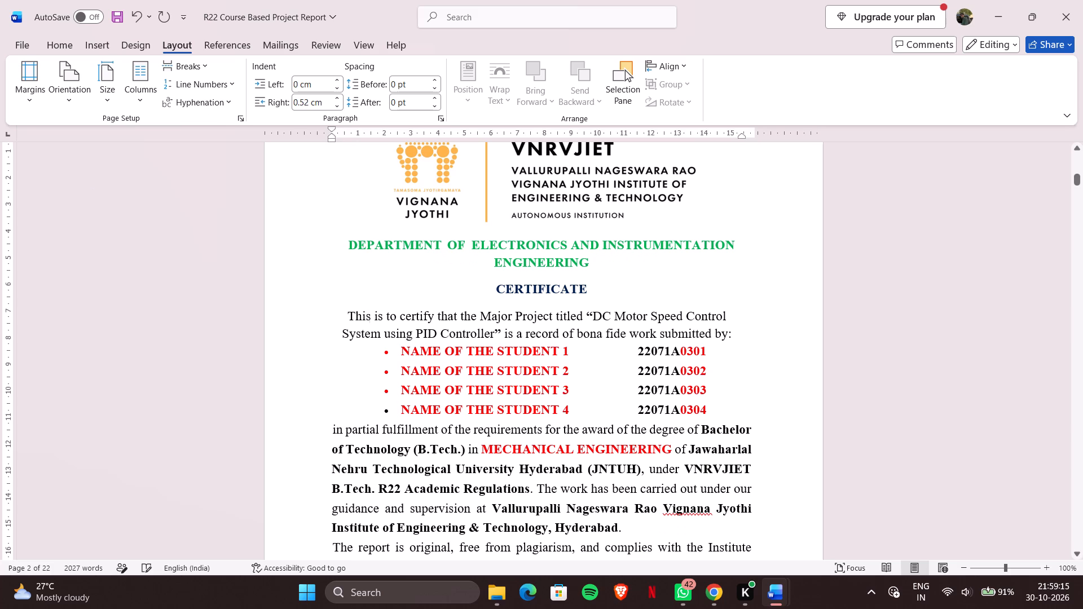
Replace the certificate's four placeholder student rows with the team's names and roll numbers from the clipboard history.
scroll(334, 254, "up", 5)
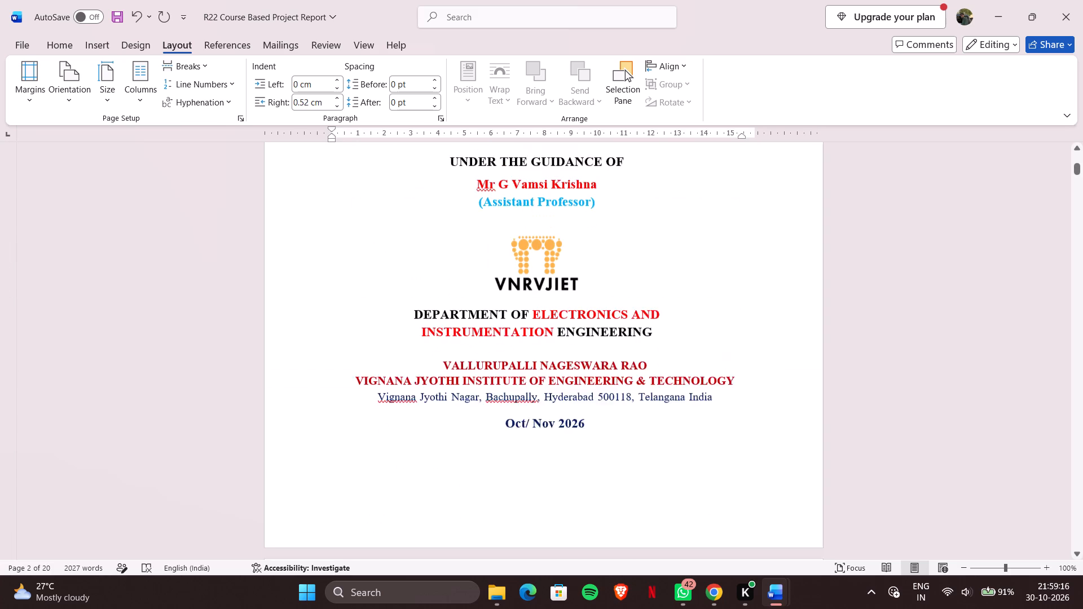
scroll(334, 254, "down", 2)
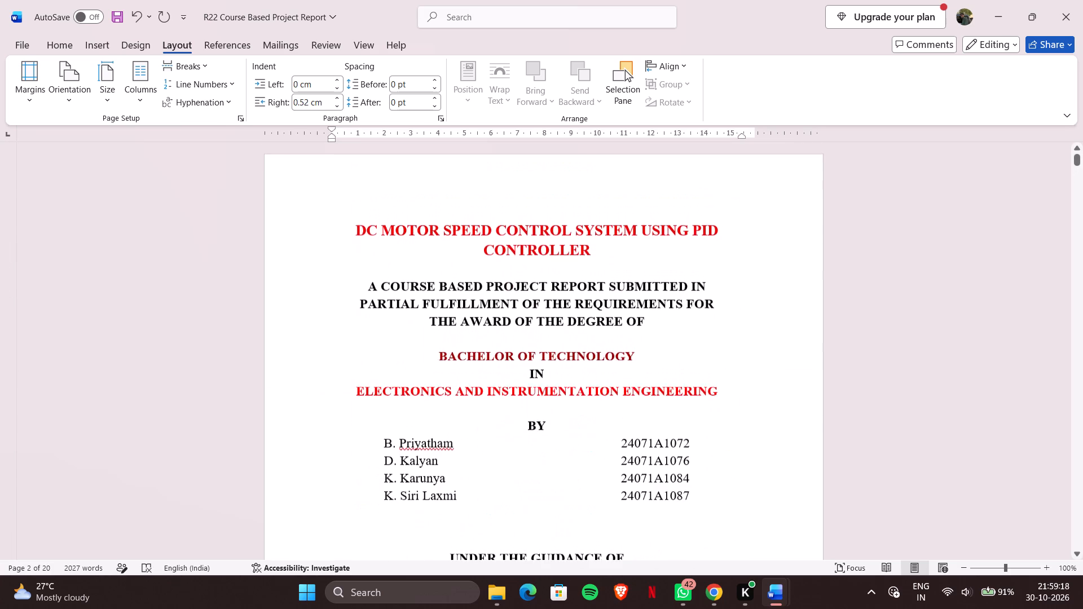
scroll(334, 254, "down", 1)
scroll(334, 254, "up", 2)
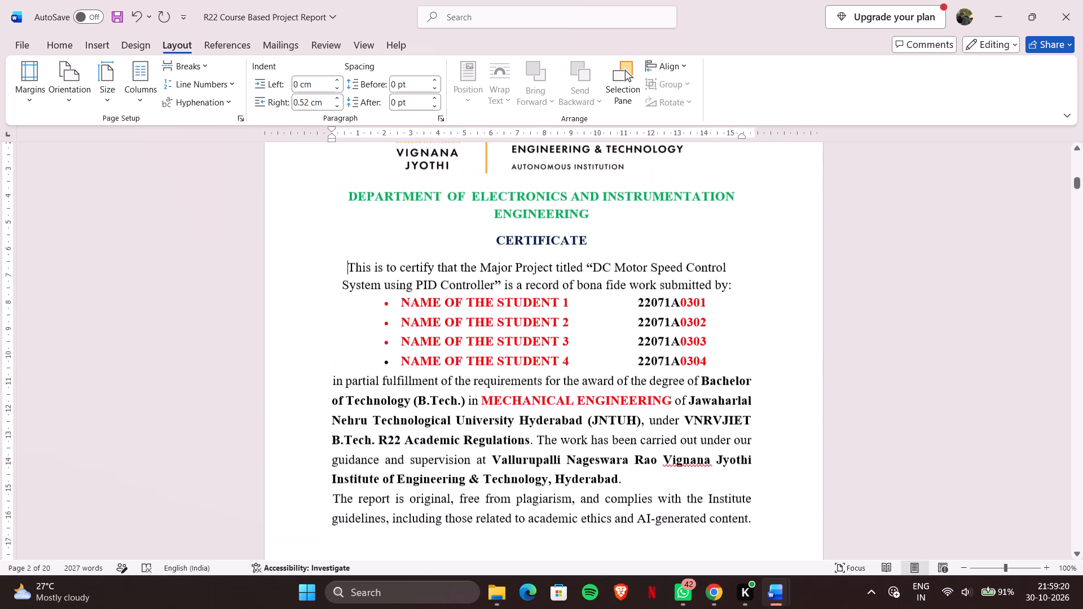
scroll(334, 254, "up", 1)
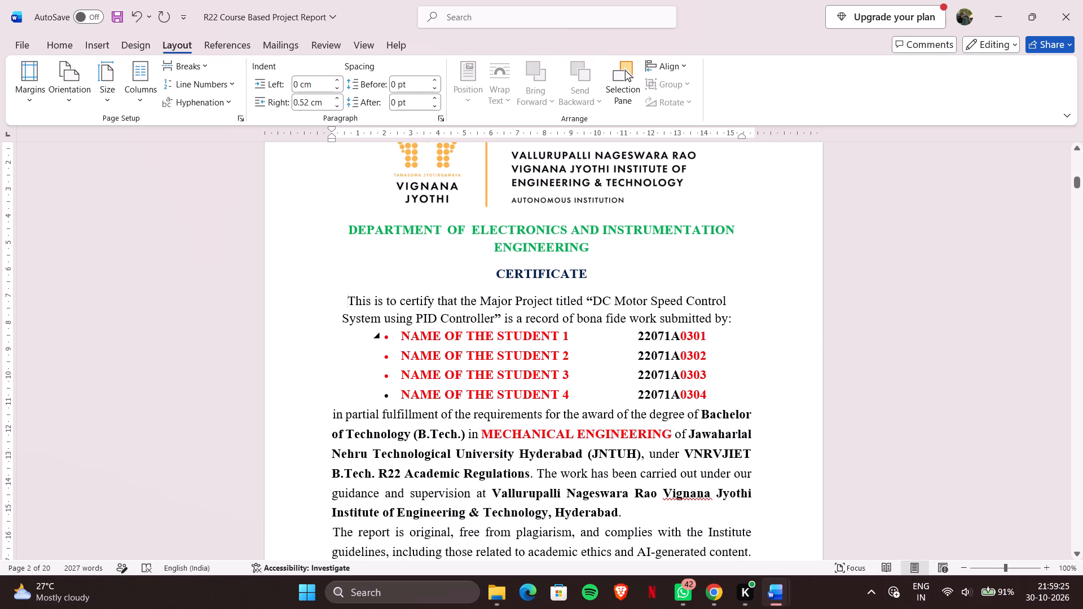
left_click_drag(394, 334, 668, 361)
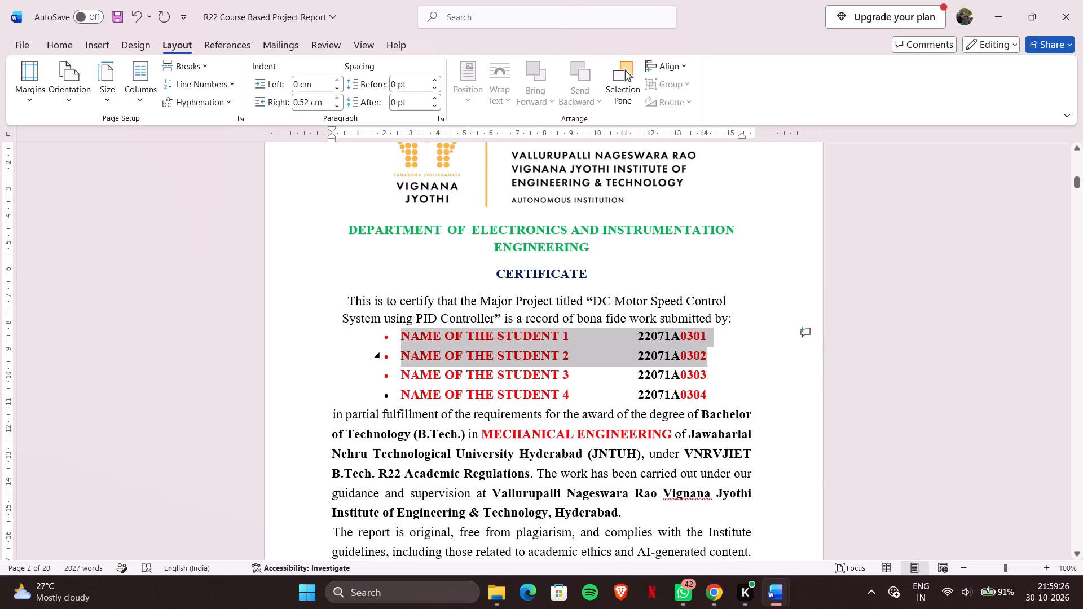
left_click_drag(668, 361, 717, 394)
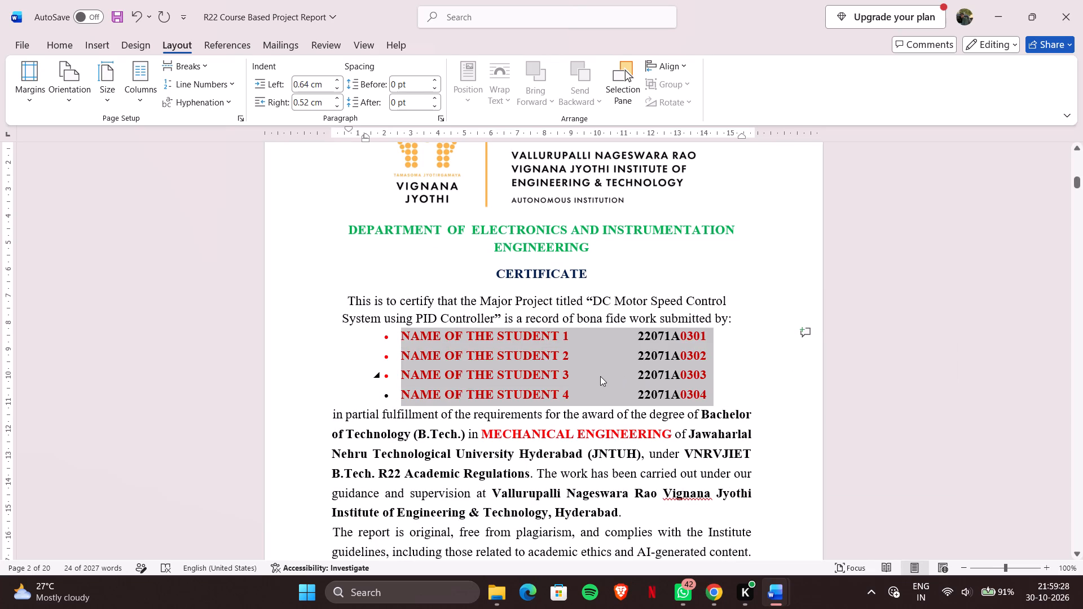
key("super+v")
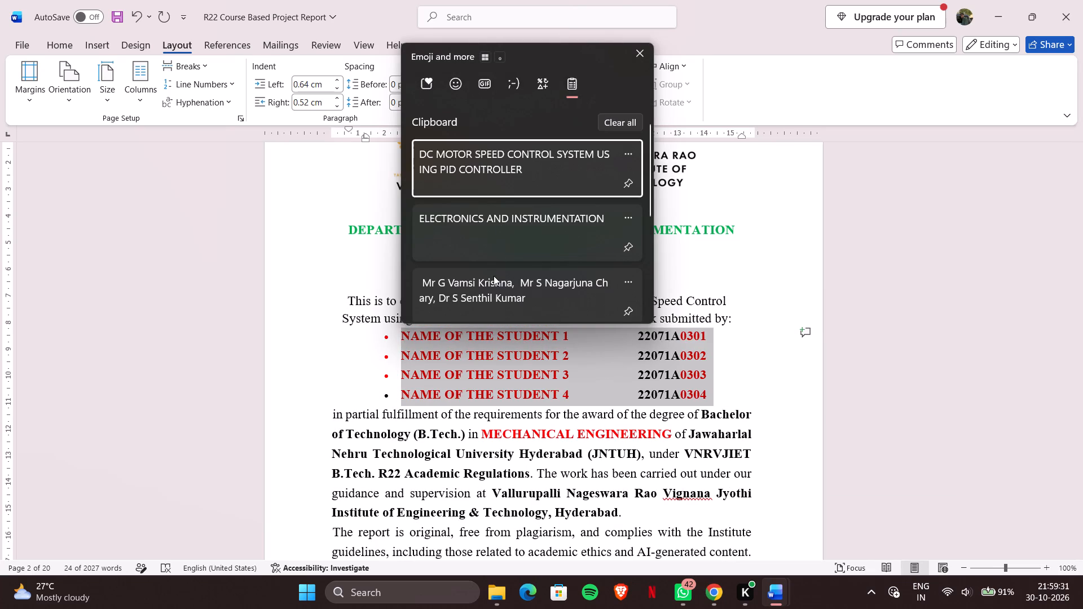
scroll(494, 276, "down", 2)
left_click(494, 276)
key("ctrl+v")
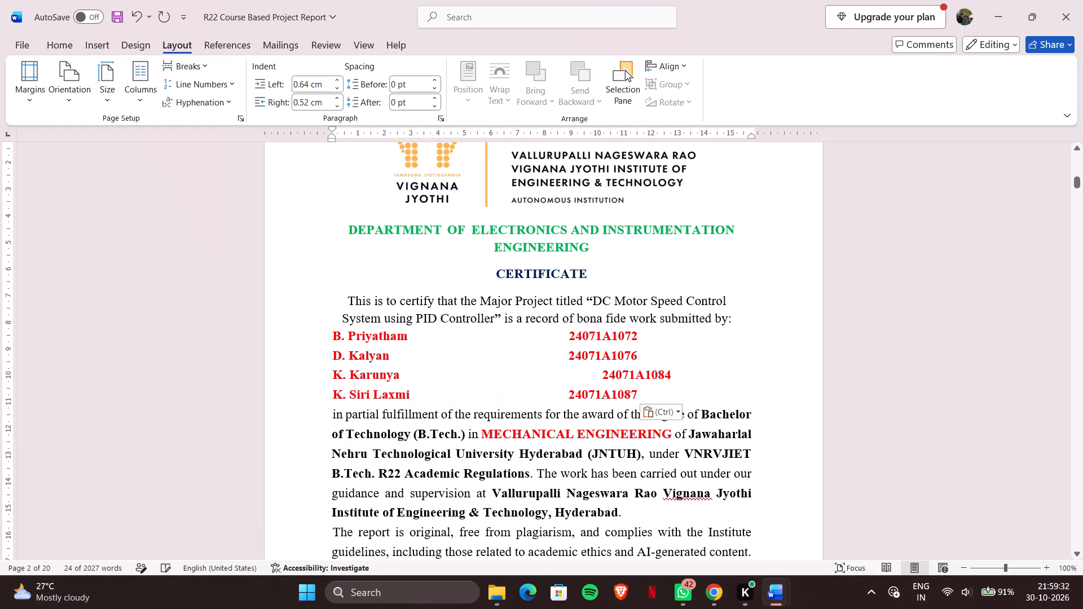
Add spaces before the first student's roll number on the certificate to line it up with the third student's.
left_click(552, 339)
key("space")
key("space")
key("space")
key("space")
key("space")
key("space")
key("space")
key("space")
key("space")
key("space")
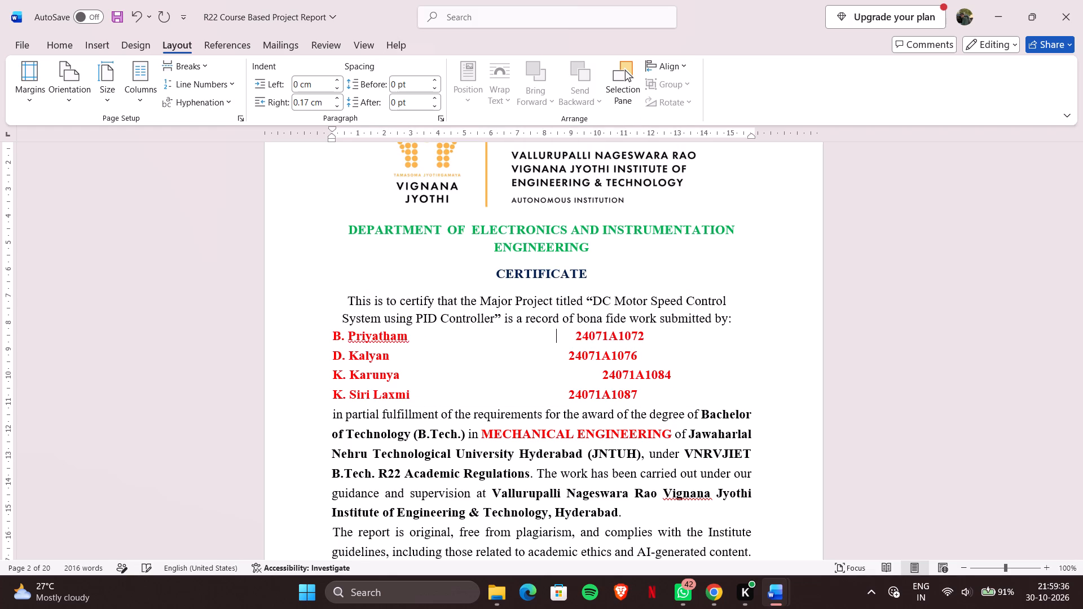
Indent the first student's row on the certificate with leading spaces, moving the name and roll number inward.
left_click(325, 335)
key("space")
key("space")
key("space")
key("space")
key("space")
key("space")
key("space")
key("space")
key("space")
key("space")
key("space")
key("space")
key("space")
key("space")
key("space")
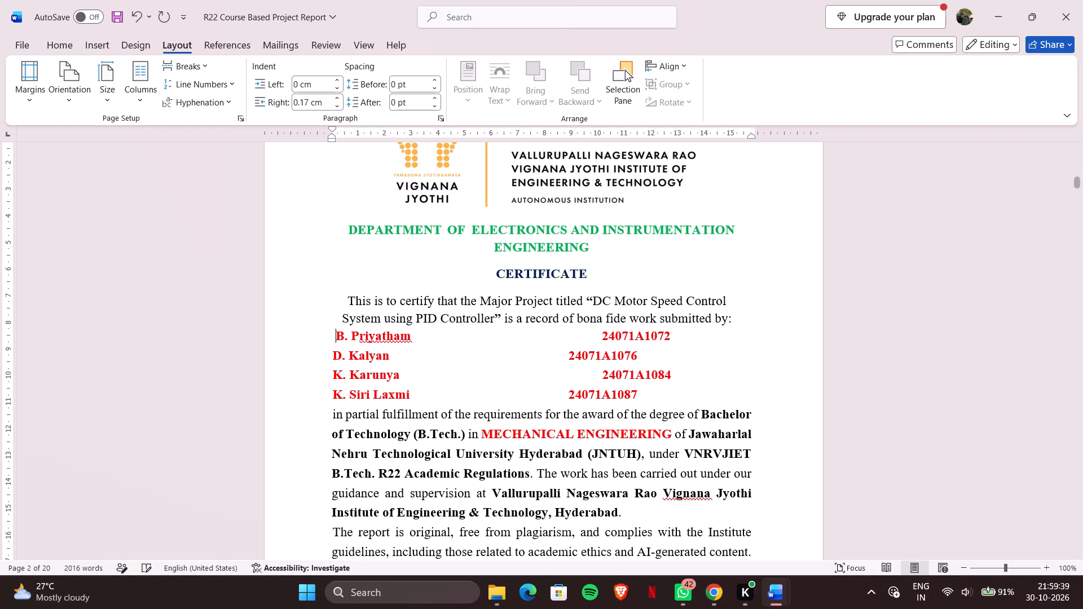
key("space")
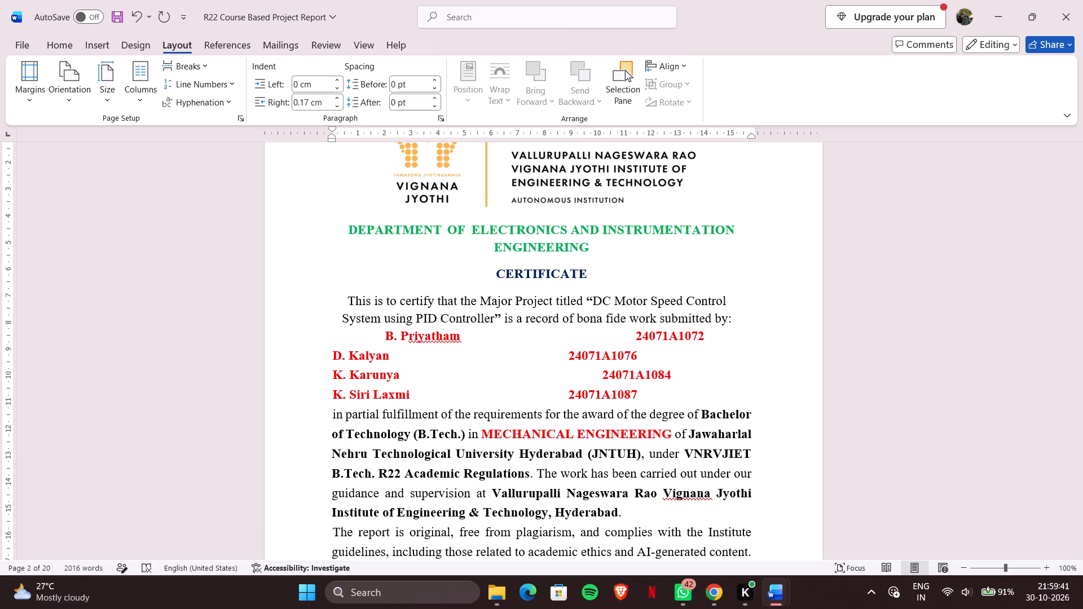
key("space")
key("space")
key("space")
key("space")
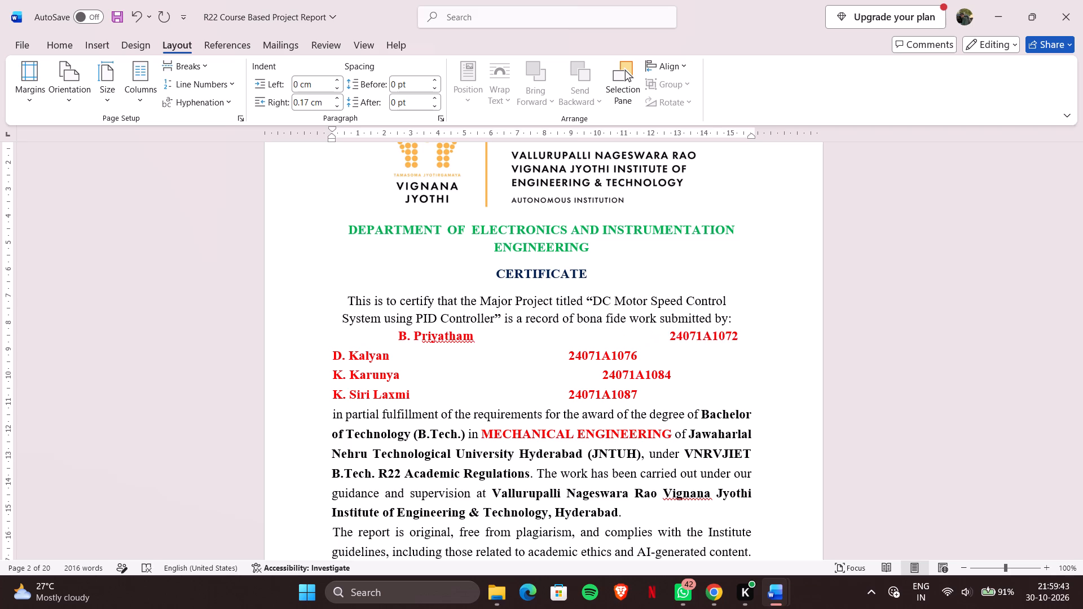
key("BackSpace")
key("BackSpace")
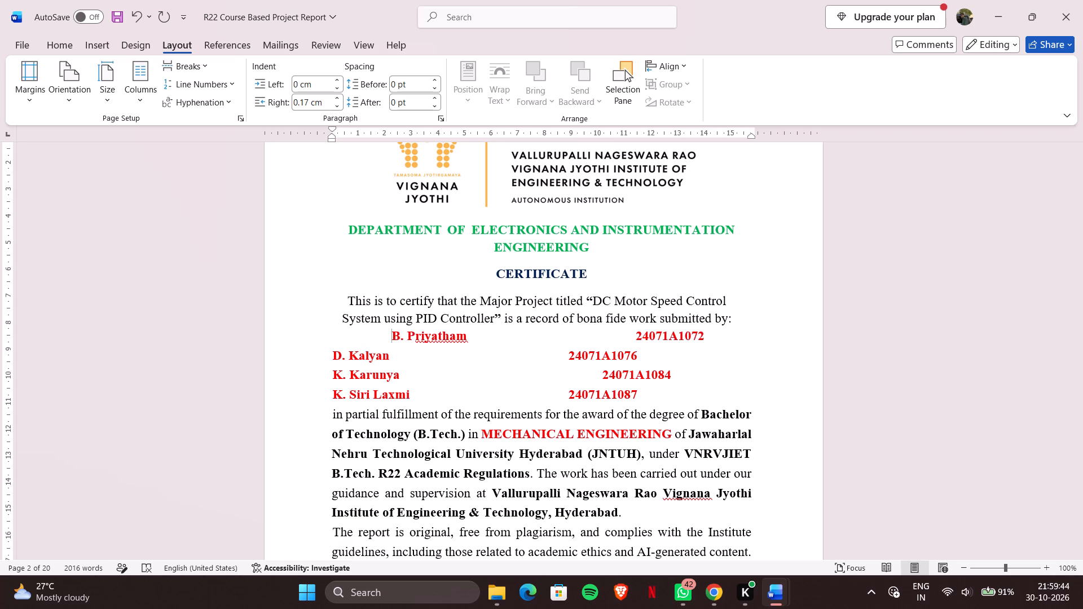
Indent the second student's row on the certificate with leading spaces to line up with the first row.
left_click(329, 359)
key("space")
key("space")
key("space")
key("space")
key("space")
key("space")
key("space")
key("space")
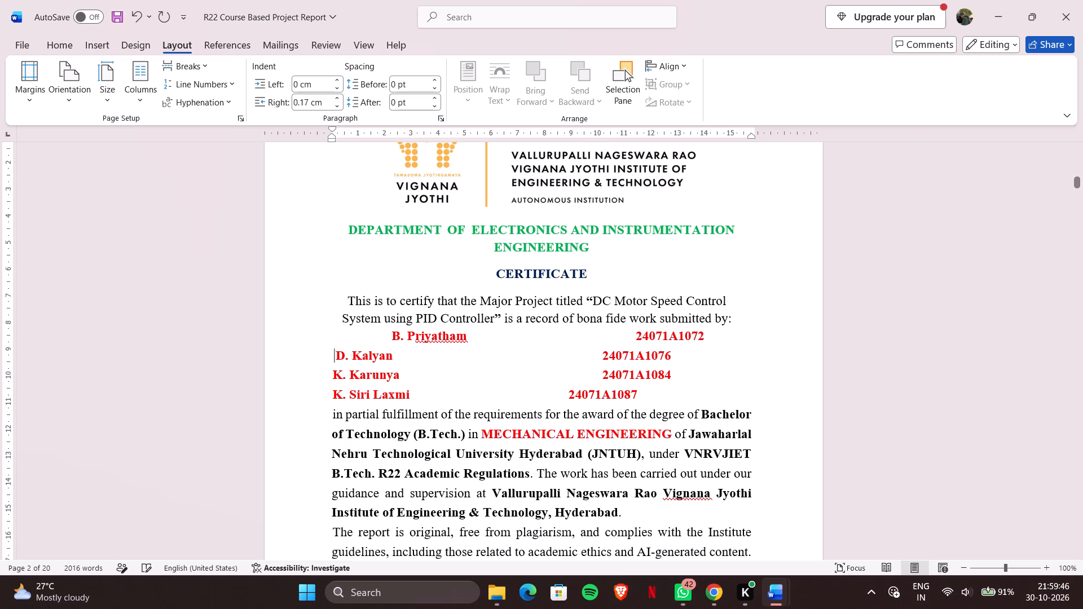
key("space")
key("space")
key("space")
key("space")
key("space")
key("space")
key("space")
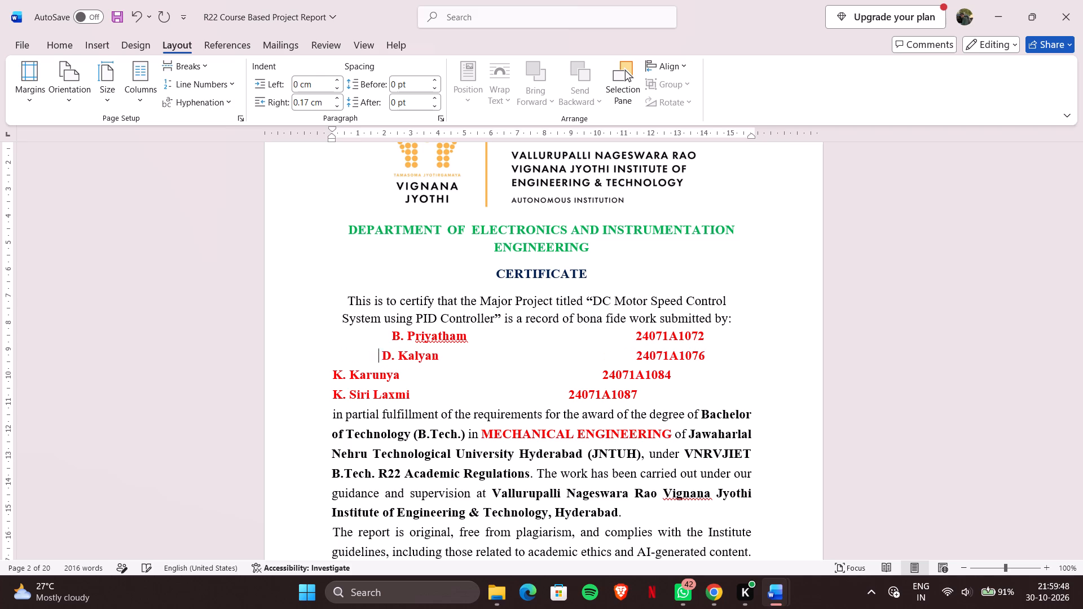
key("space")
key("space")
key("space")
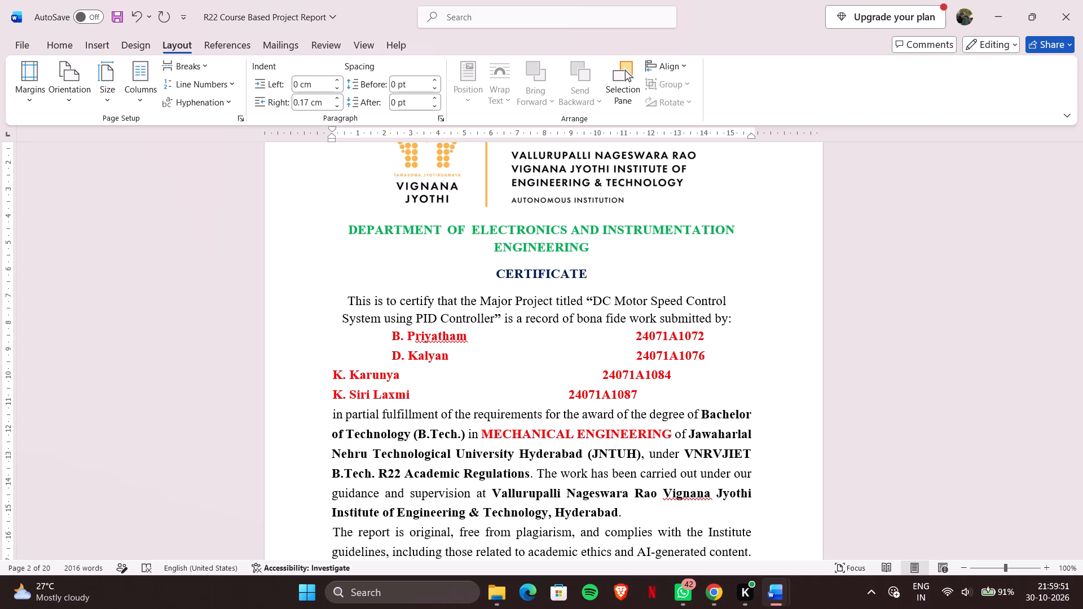
Indent the third student's row on the certificate with leading spaces to line up with the rows above.
left_click(328, 378)
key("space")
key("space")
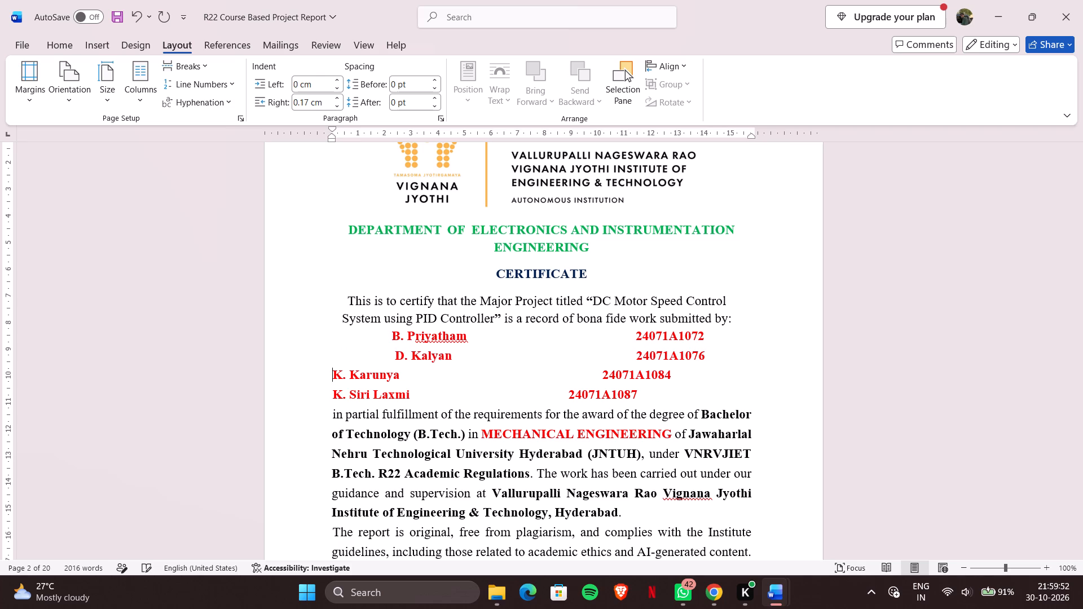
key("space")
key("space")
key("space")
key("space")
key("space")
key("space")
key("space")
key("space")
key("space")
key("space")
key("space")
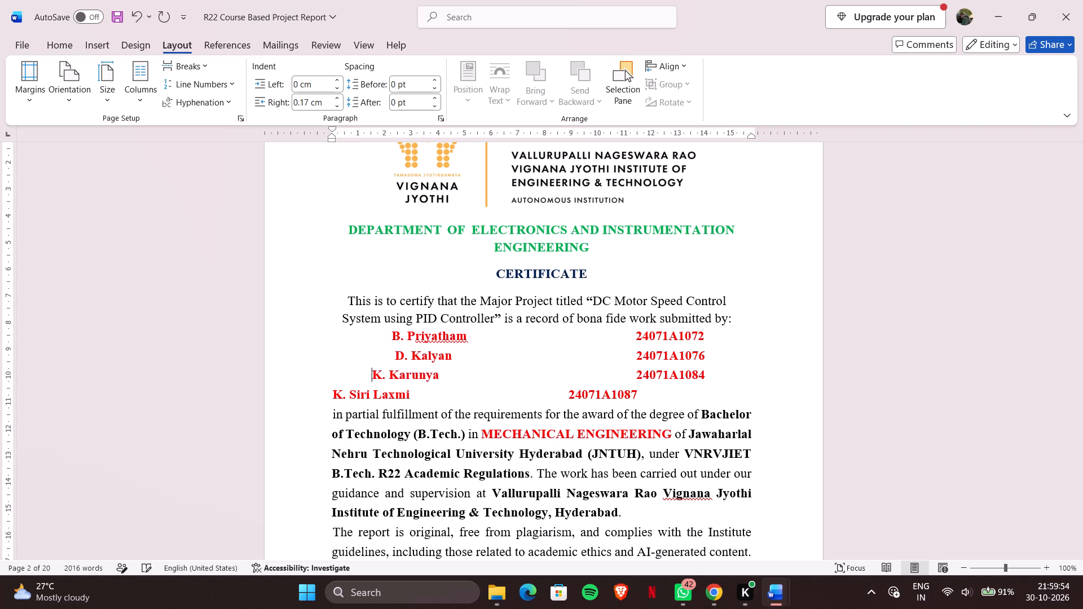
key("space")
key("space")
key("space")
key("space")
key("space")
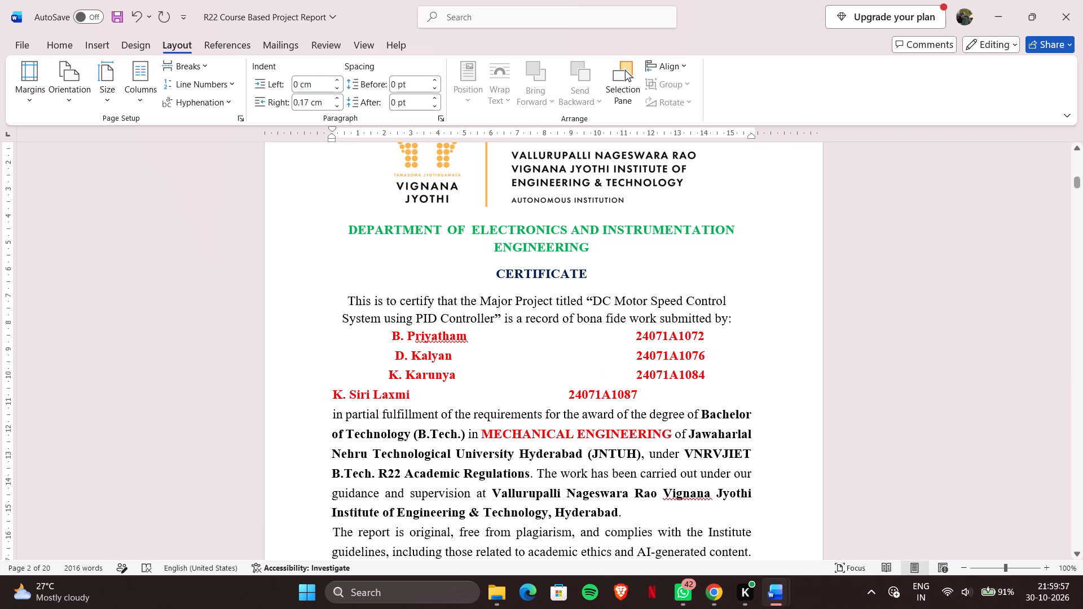
Remove two leading spaces from the second student's row so its name lines up with the third student's.
left_click(394, 356)
key("BackSpace")
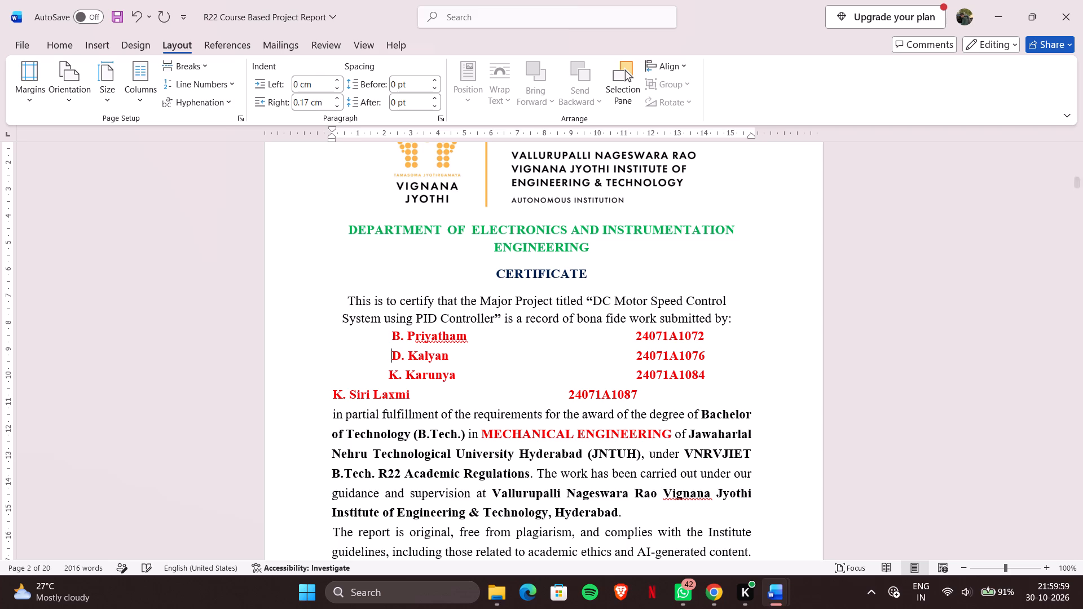
key("BackSpace")
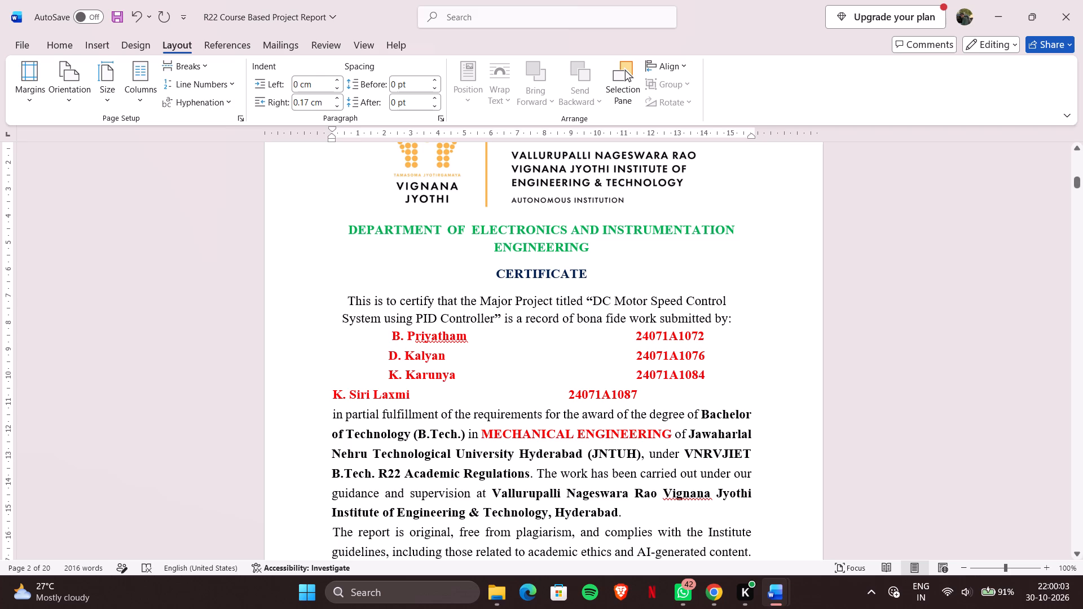
Remove one leading space before the first student's name so it lines up with the names below.
left_click(391, 337)
key("BackSpace")
Indent the fourth student's row on the certificate with leading spaces so the name lines up with the rows above.
left_click(331, 392)
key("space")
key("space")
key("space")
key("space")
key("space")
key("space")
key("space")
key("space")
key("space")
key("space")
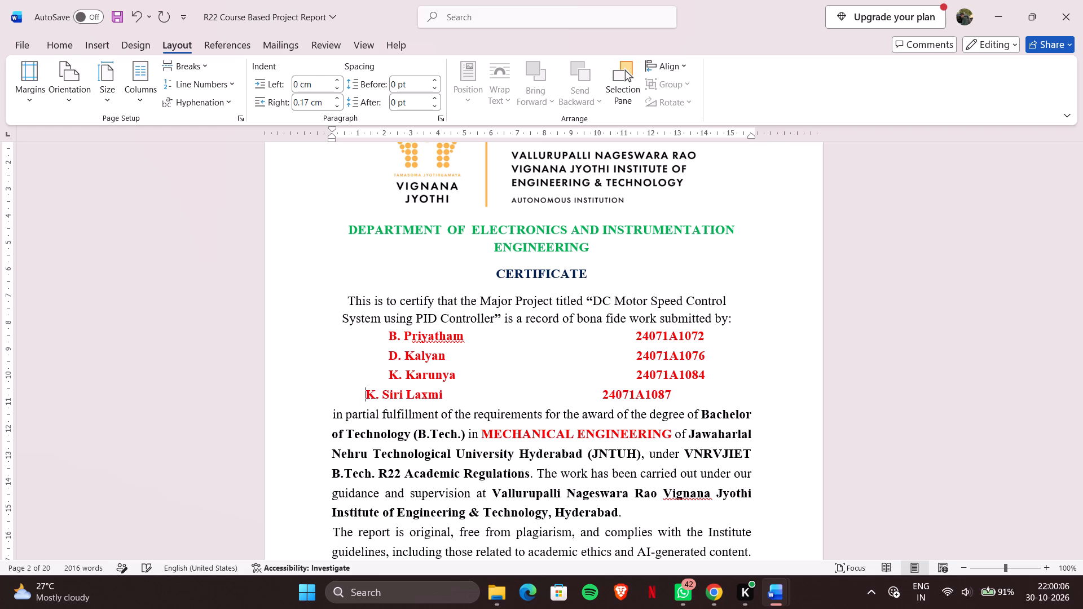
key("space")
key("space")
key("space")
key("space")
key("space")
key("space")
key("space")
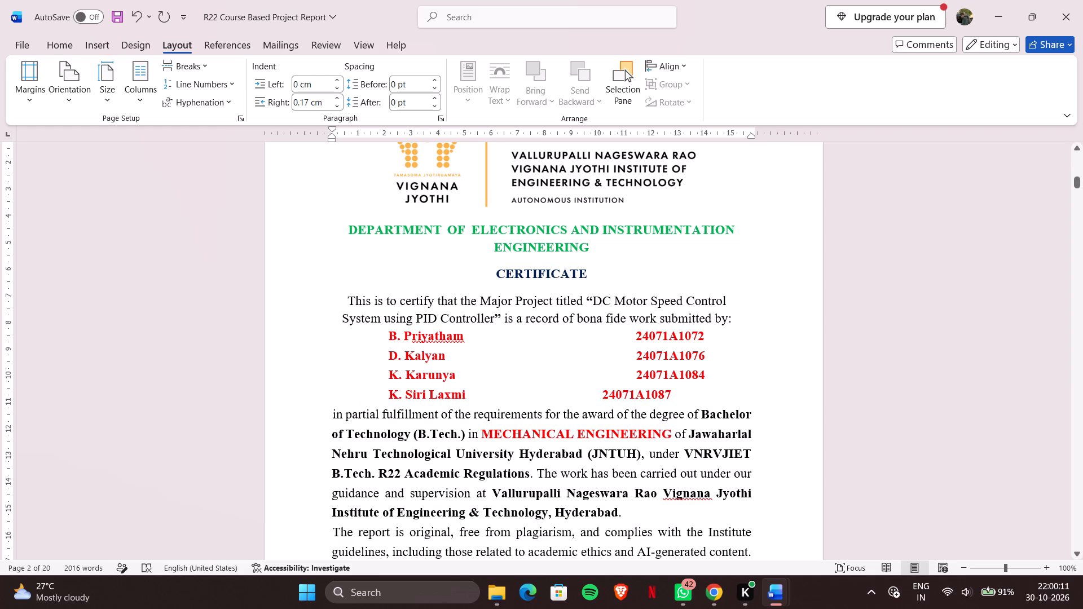
Adjust the spaces before the fourth student's roll number so it lines up with the roll numbers above.
left_click(597, 397)
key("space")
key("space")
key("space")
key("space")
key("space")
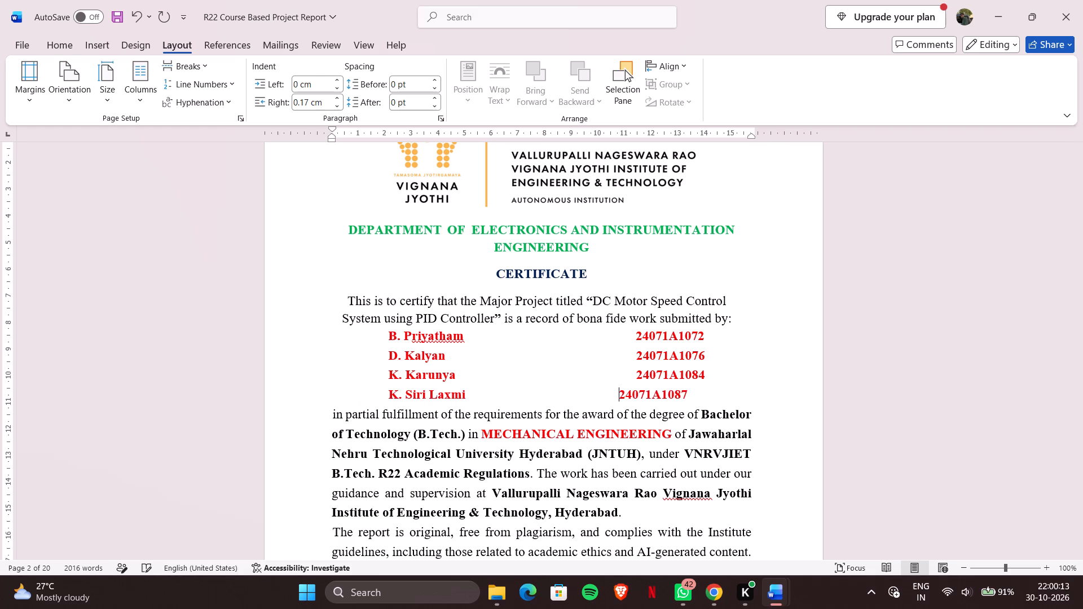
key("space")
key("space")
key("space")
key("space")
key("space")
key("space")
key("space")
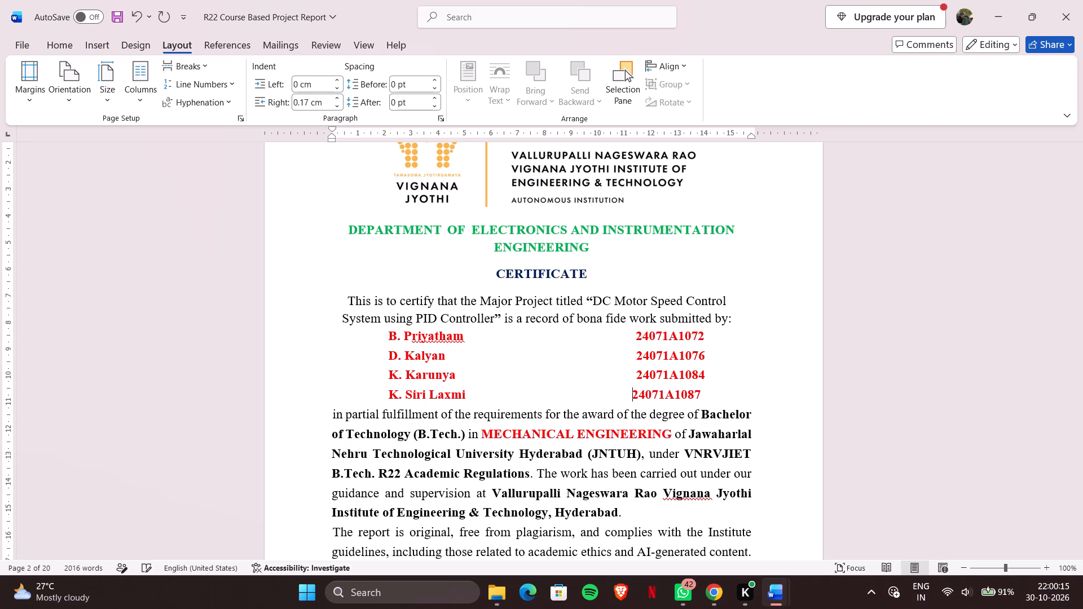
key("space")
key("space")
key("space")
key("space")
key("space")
key("BackSpace")
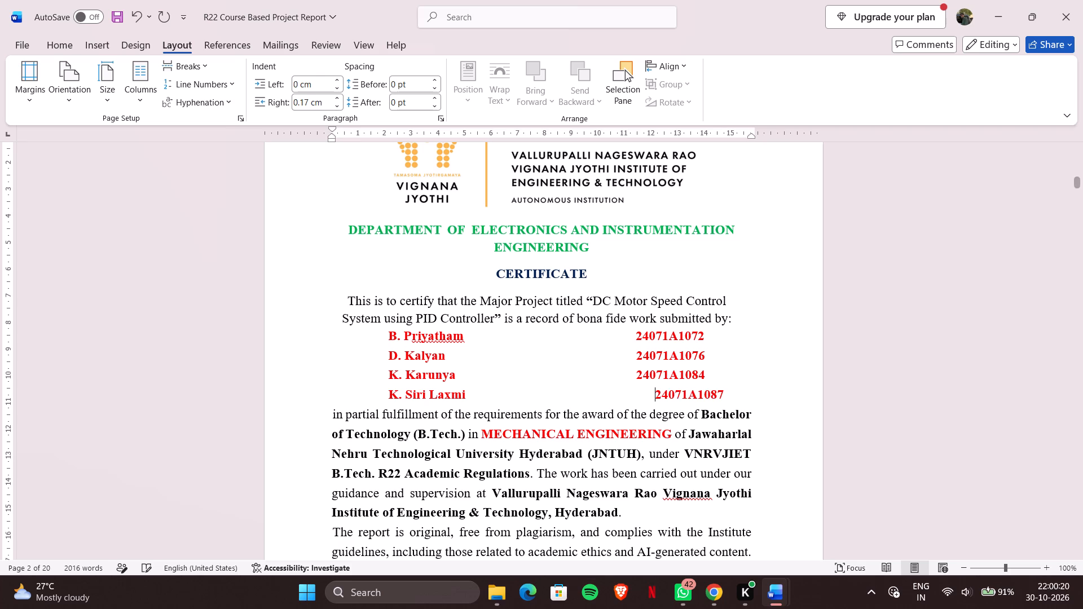
key("BackSpace")
key("BackSpace")
key("BackSpace")
key("BackSpace")
key("BackSpace")
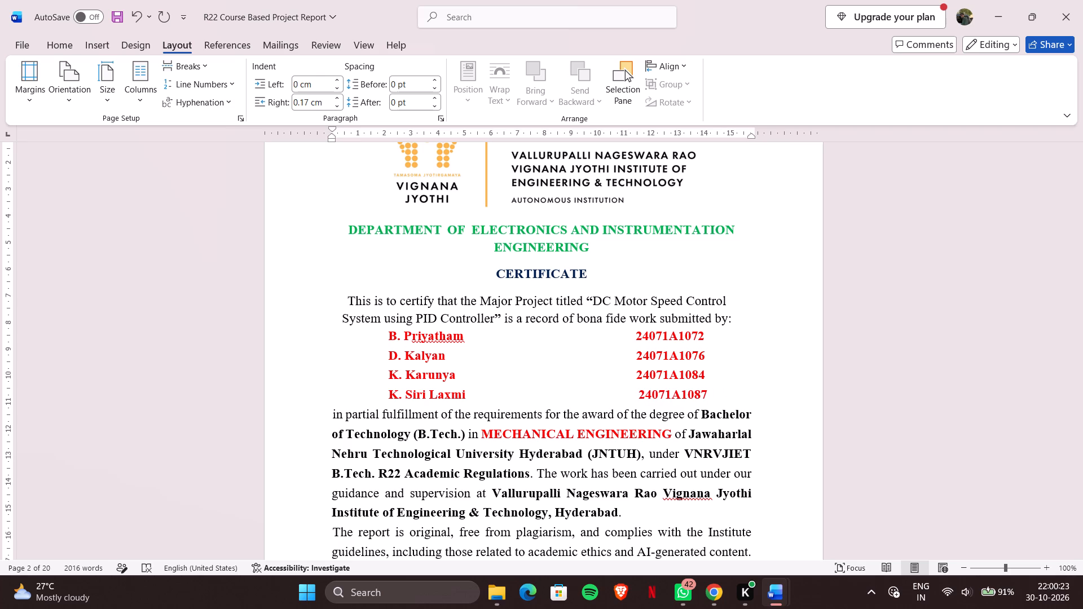
key("BackSpace")
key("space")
key("BackSpace")
key("Up")
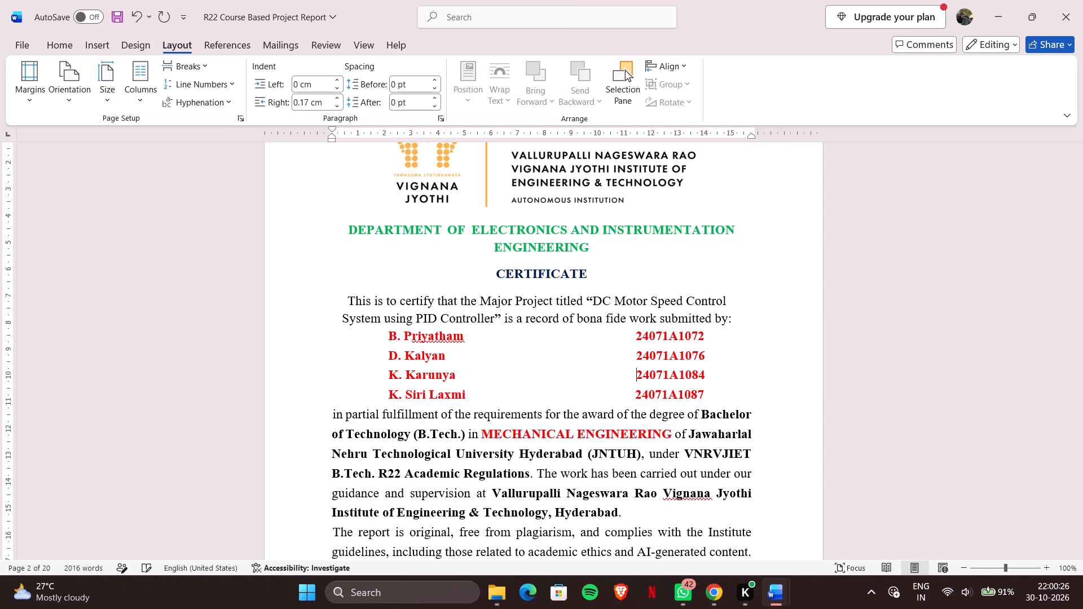
key("Up")
key("Up")
Remove the bold from the four student rows on the certificate and set their font colour to black.
left_click_drag(706, 394, 373, 329)
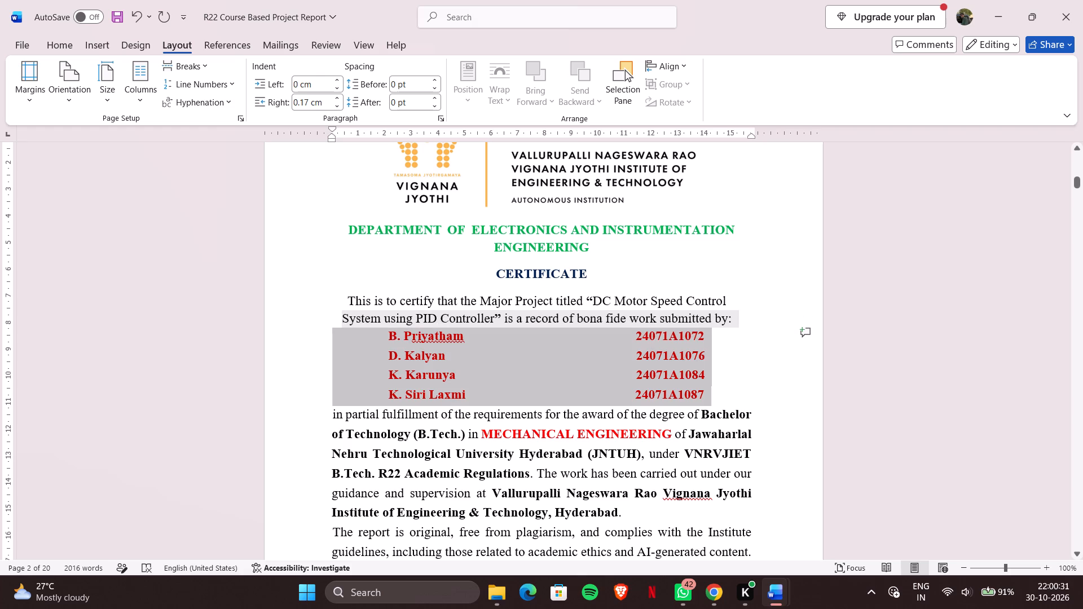
left_click_drag(373, 329, 373, 333)
left_click(384, 313)
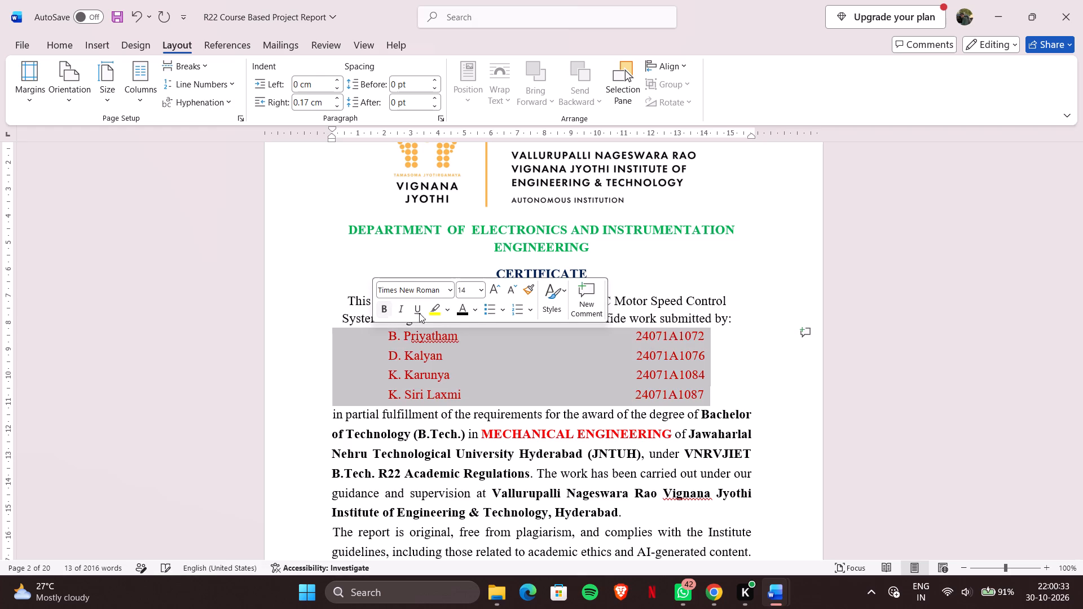
left_click(458, 310)
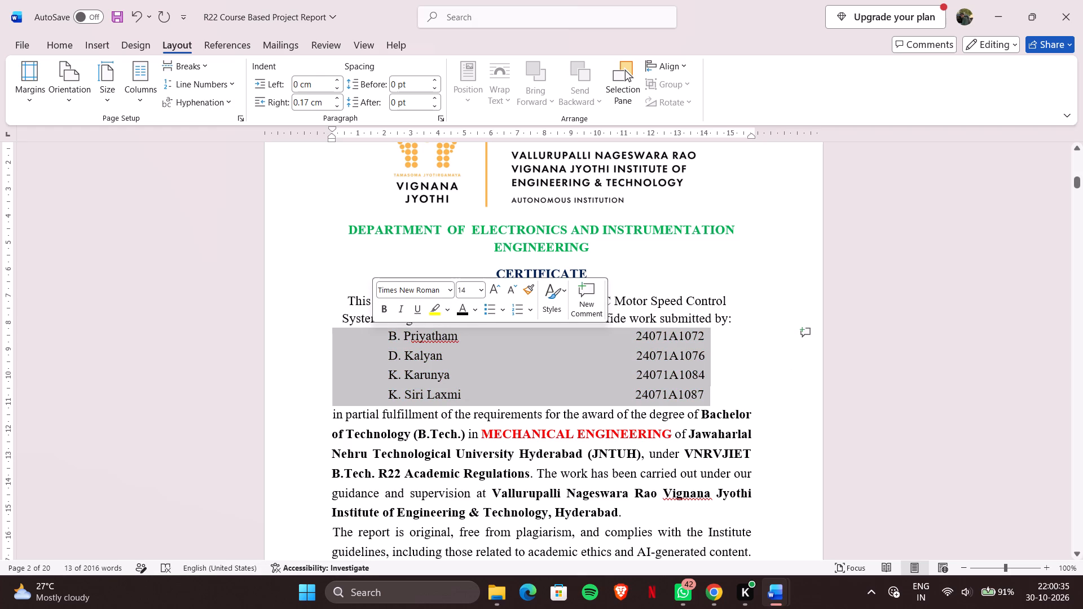
left_click(904, 298)
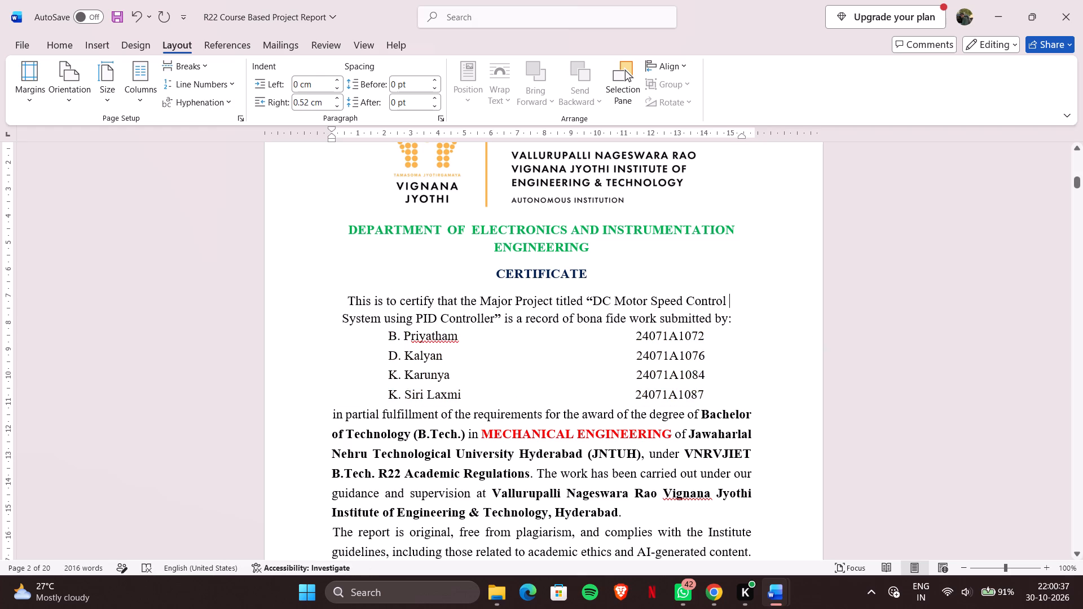
Replace MECHANICAL in the certificate's degree sentence with the copied text ELECTRONICS AND INSTRUMENTATION.
scroll(550, 385, "down", 1)
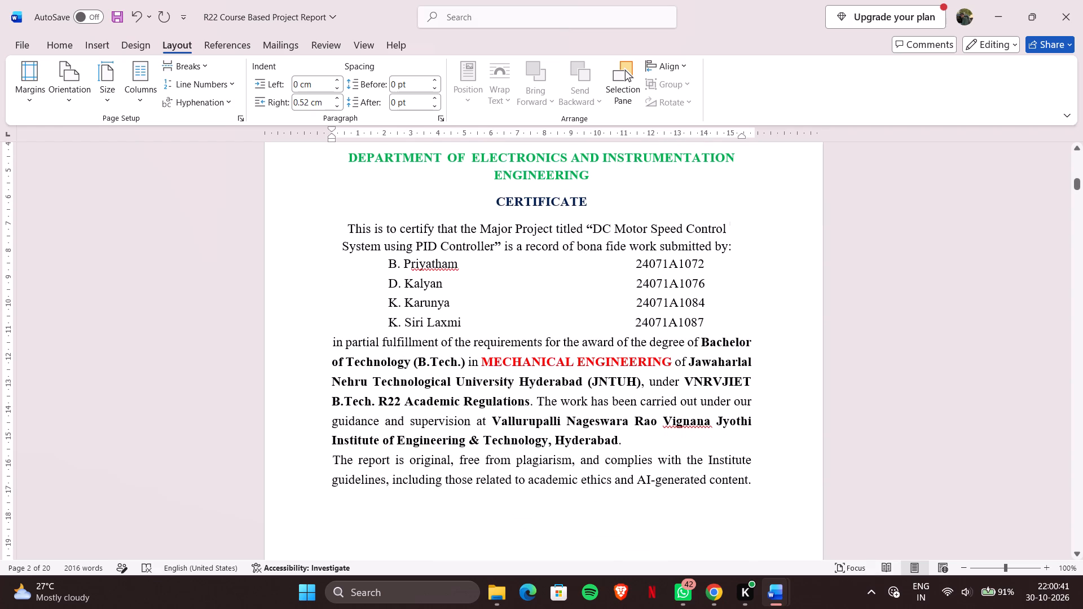
left_click_drag(671, 362, 558, 362)
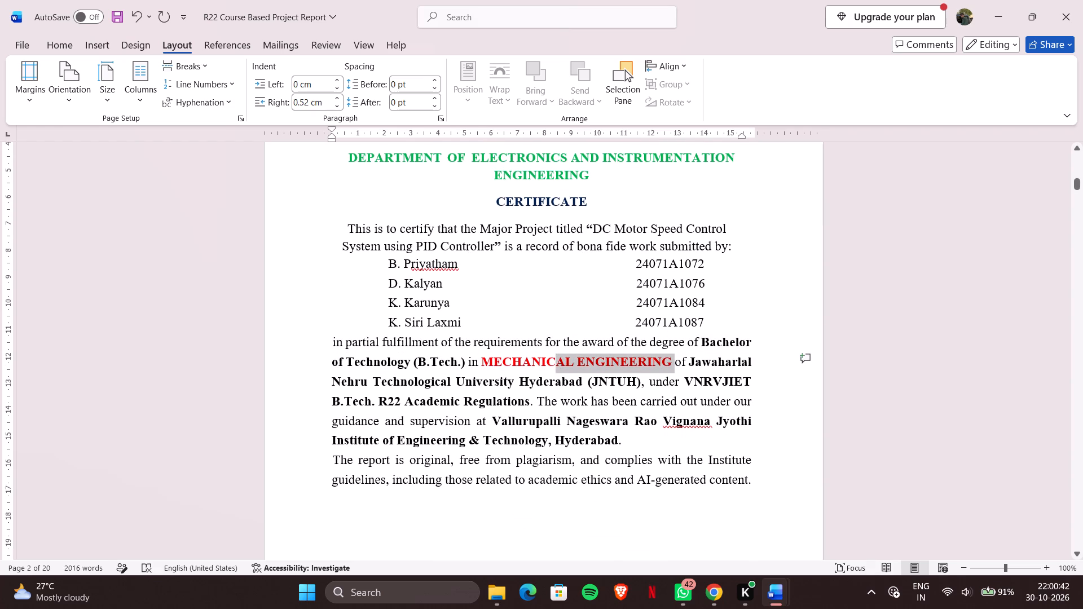
left_click_drag(558, 362, 560, 362)
left_click(576, 365)
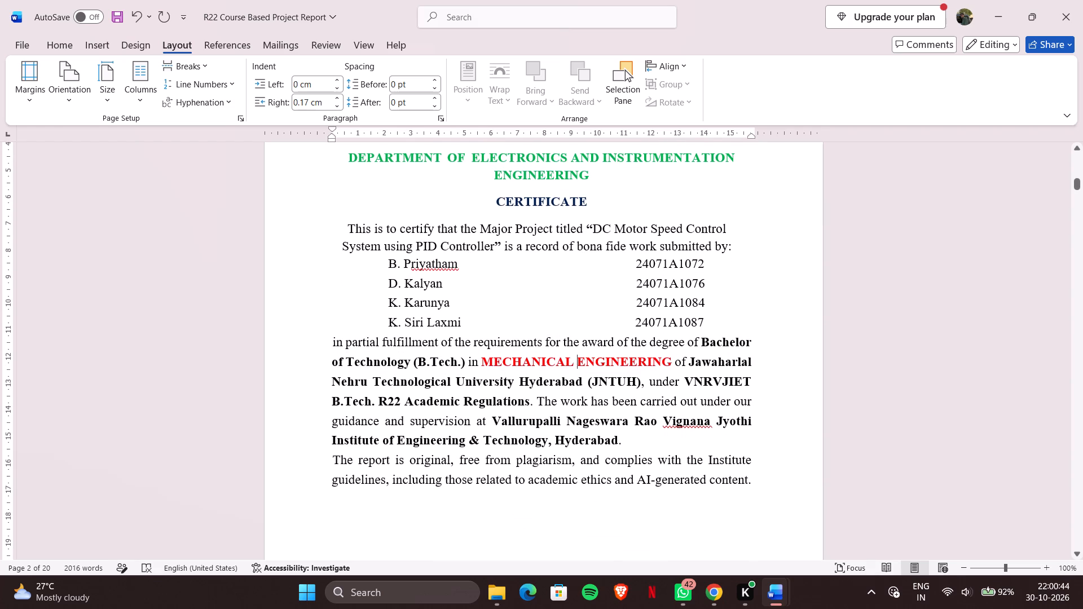
left_click_drag(573, 361, 487, 360)
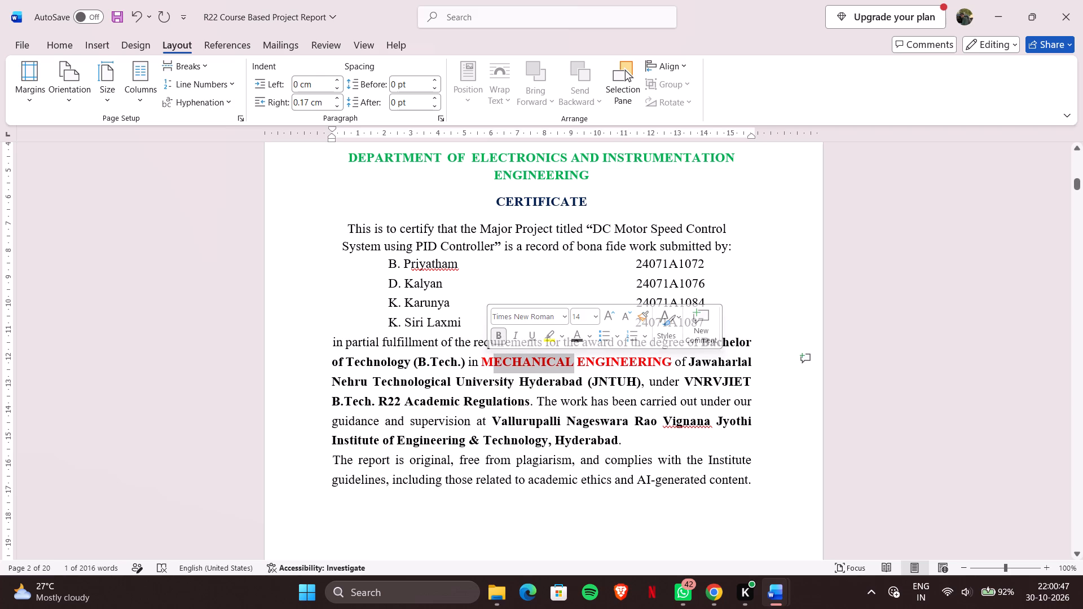
left_click_drag(575, 369, 479, 360)
key("super+v")
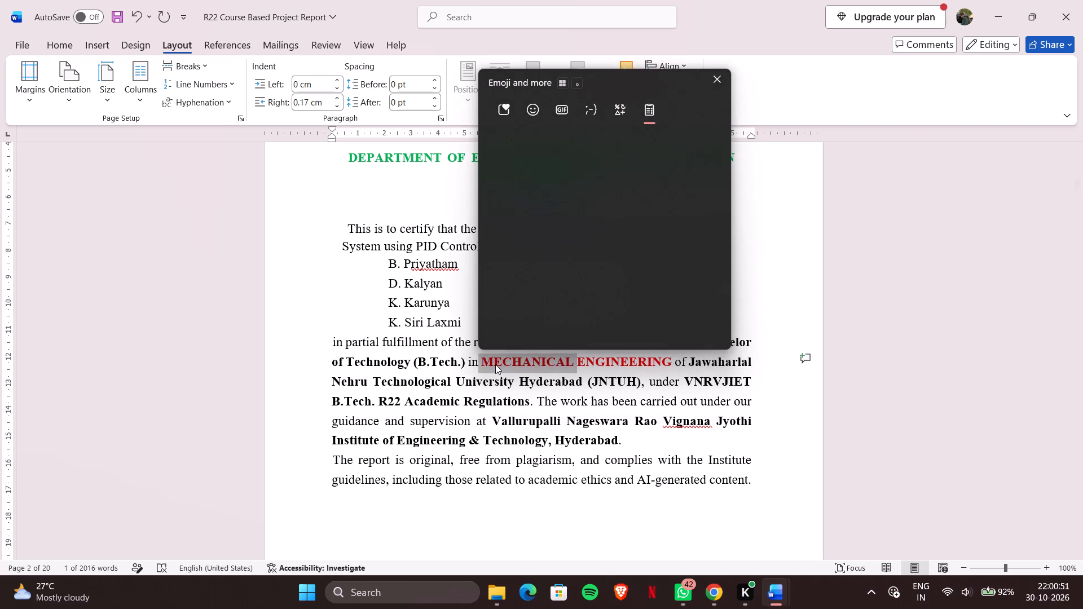
left_click(587, 263)
key("ctrl+v")
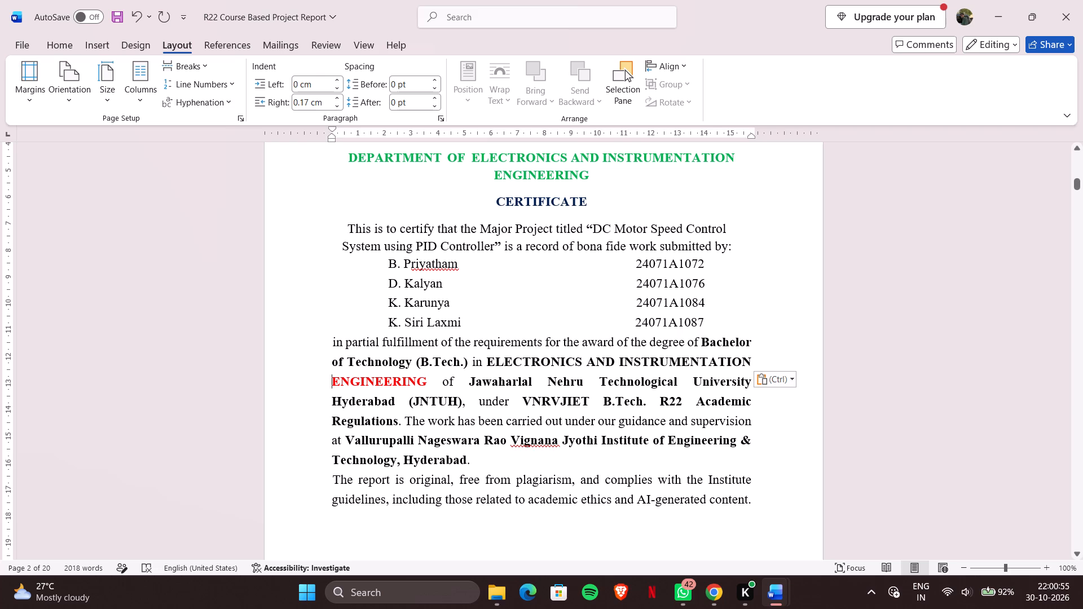
Set the red word ENGINEERING in the degree sentence to black, keeping it bold.
left_click_drag(426, 385, 341, 386)
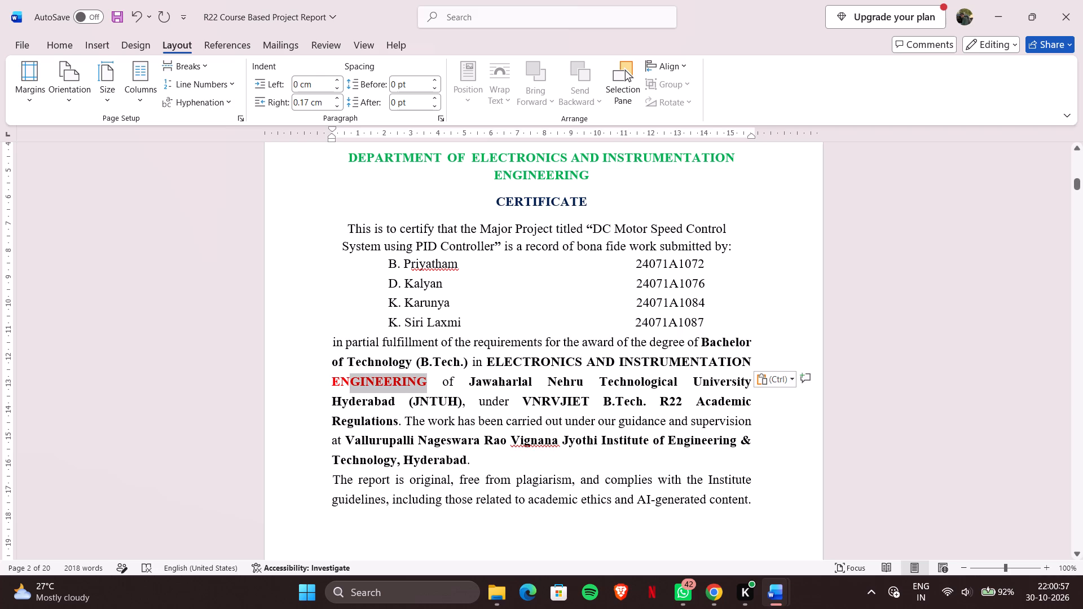
left_click_drag(341, 386, 334, 387)
left_click(347, 363)
left_click(347, 363)
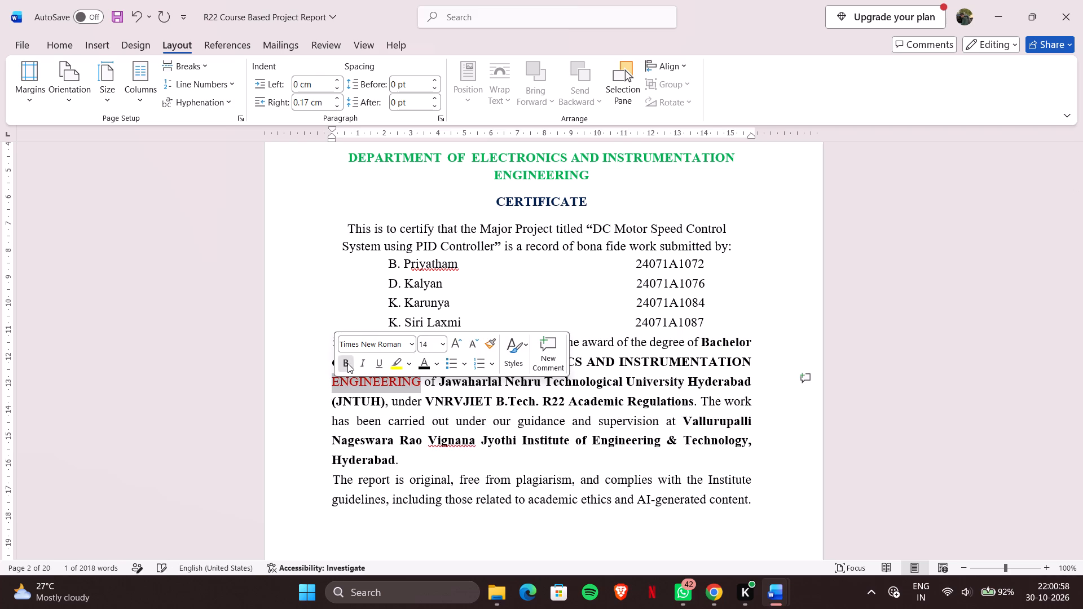
left_click(426, 372)
left_click(426, 368)
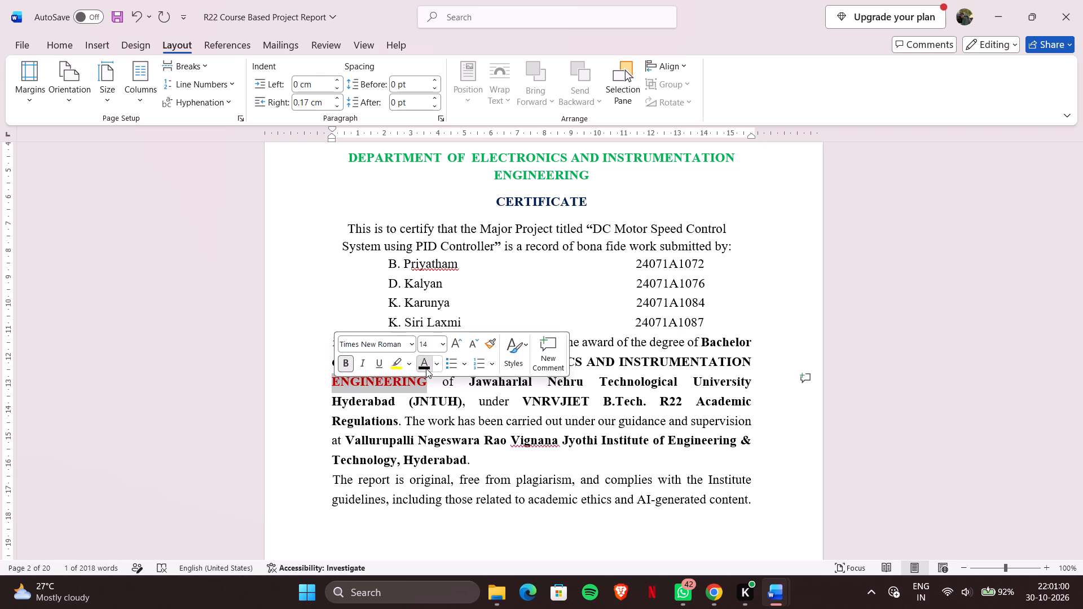
left_click(280, 348)
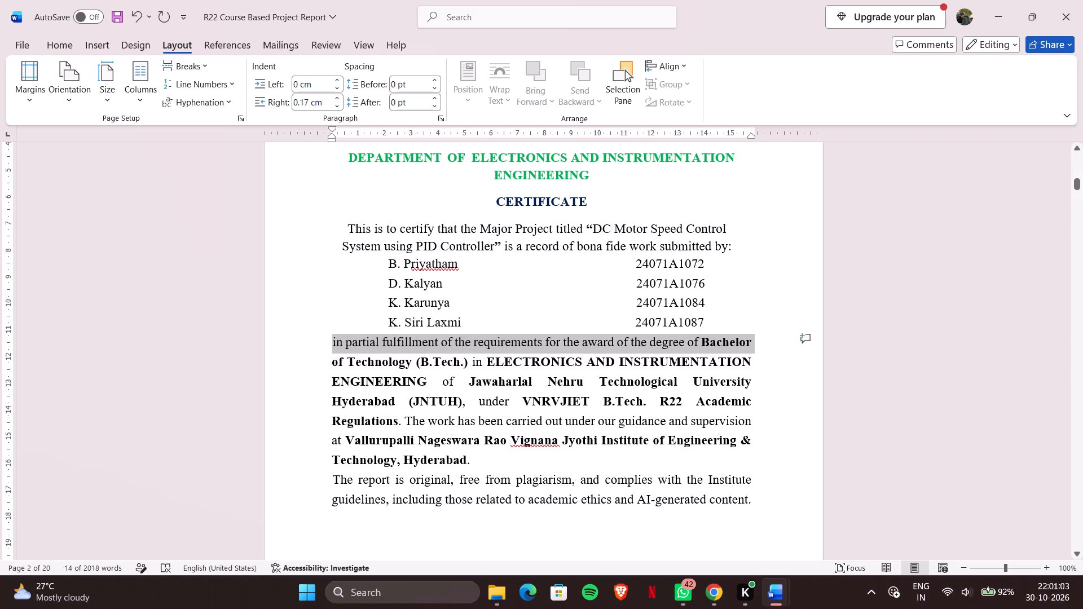
left_click(847, 421)
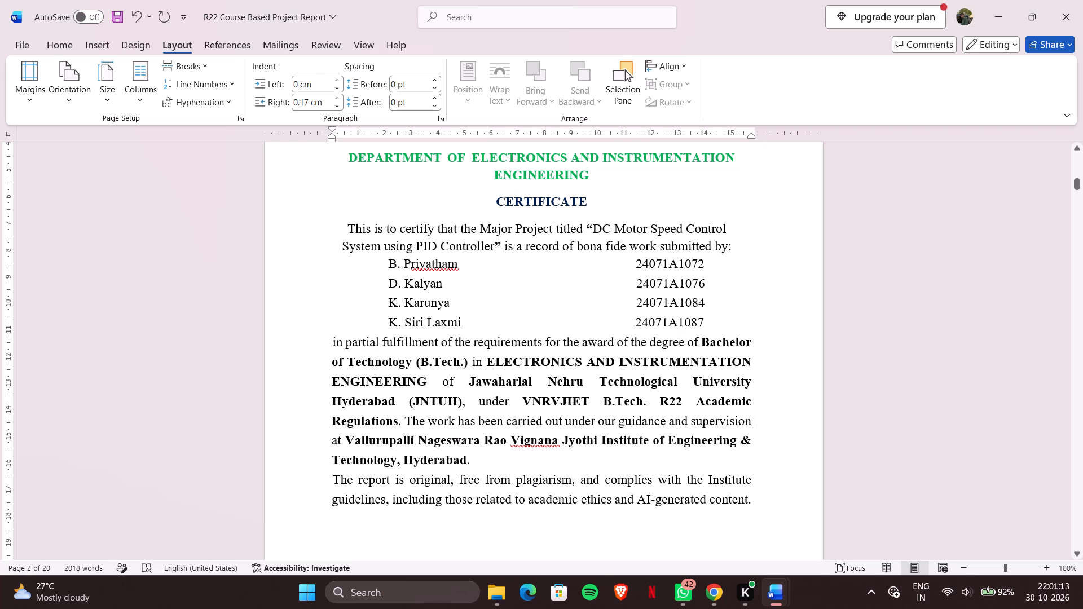
Review the certificate page against the cover page, from the college header down to the supervisor and HOD signature table.
scroll(532, 289, "up", 2)
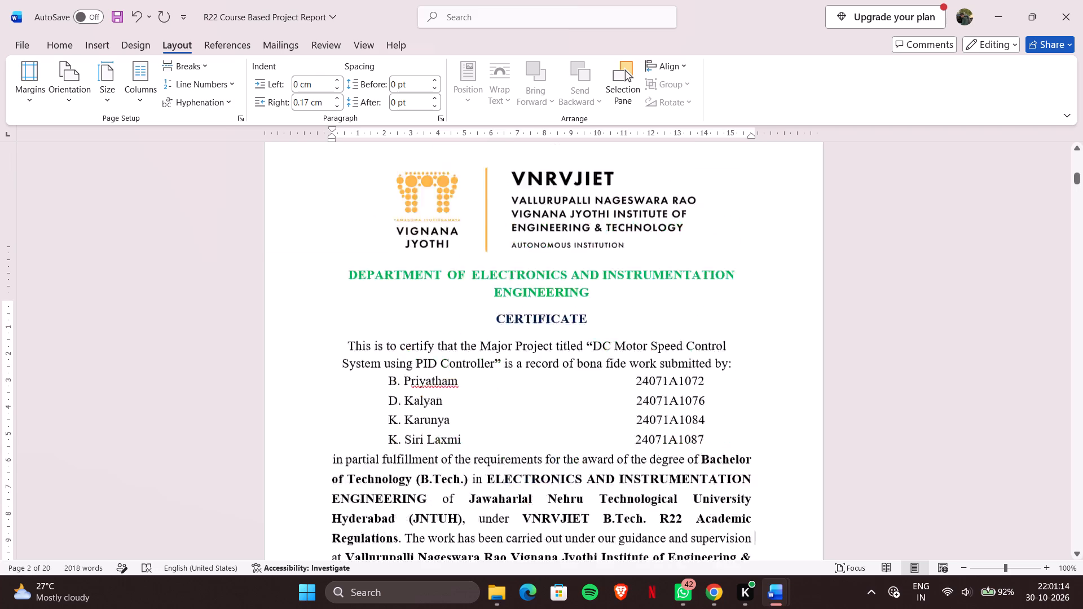
scroll(532, 289, "up", 2)
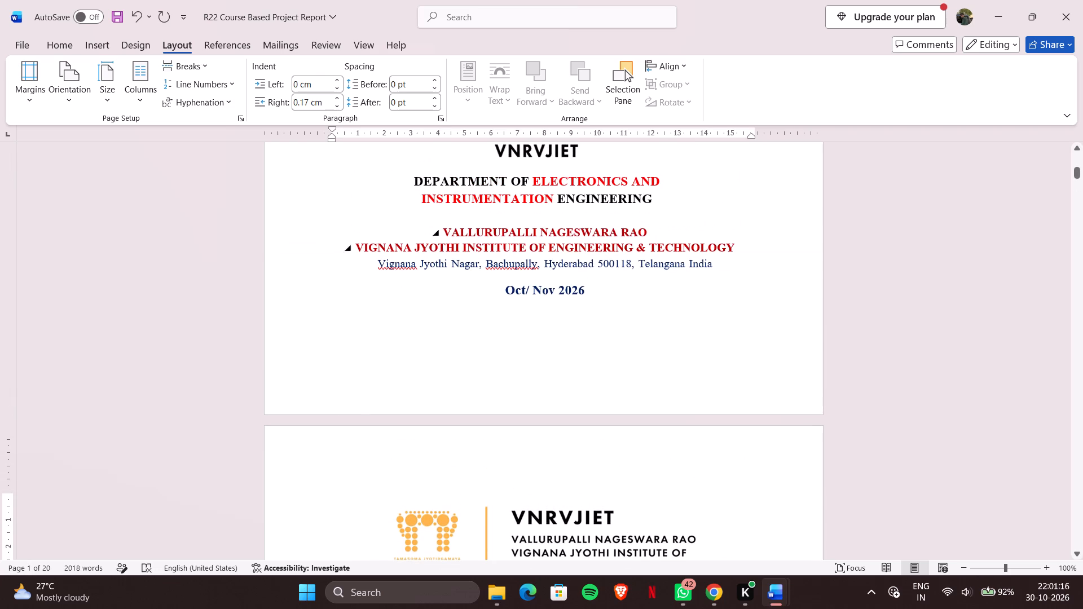
scroll(501, 311, "down", 2)
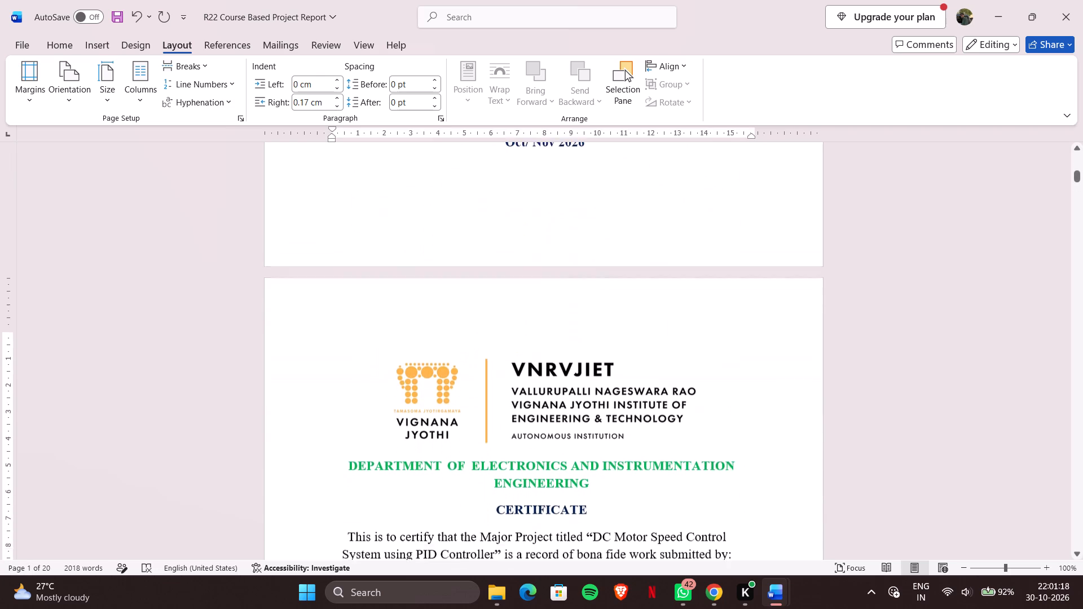
scroll(501, 311, "down", 6)
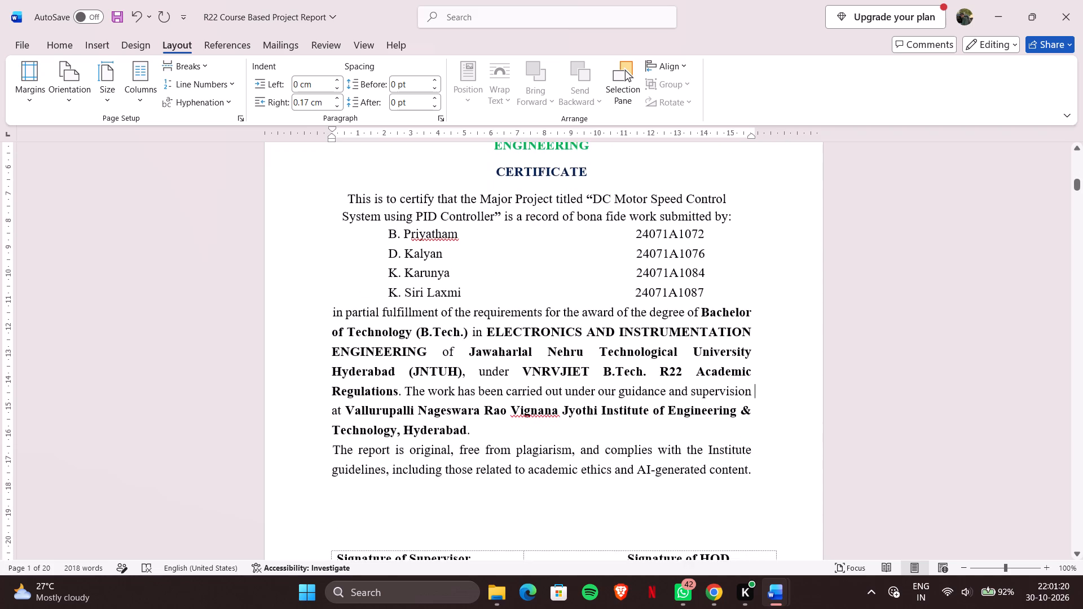
scroll(501, 311, "down", 2)
scroll(501, 311, "up", 1)
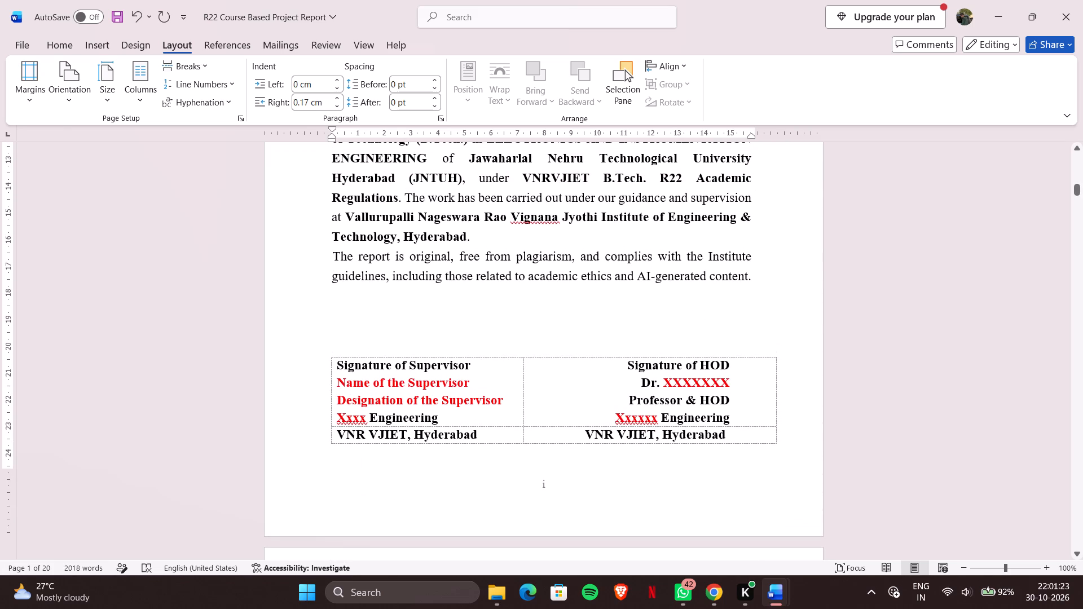
scroll(501, 311, "up", 1)
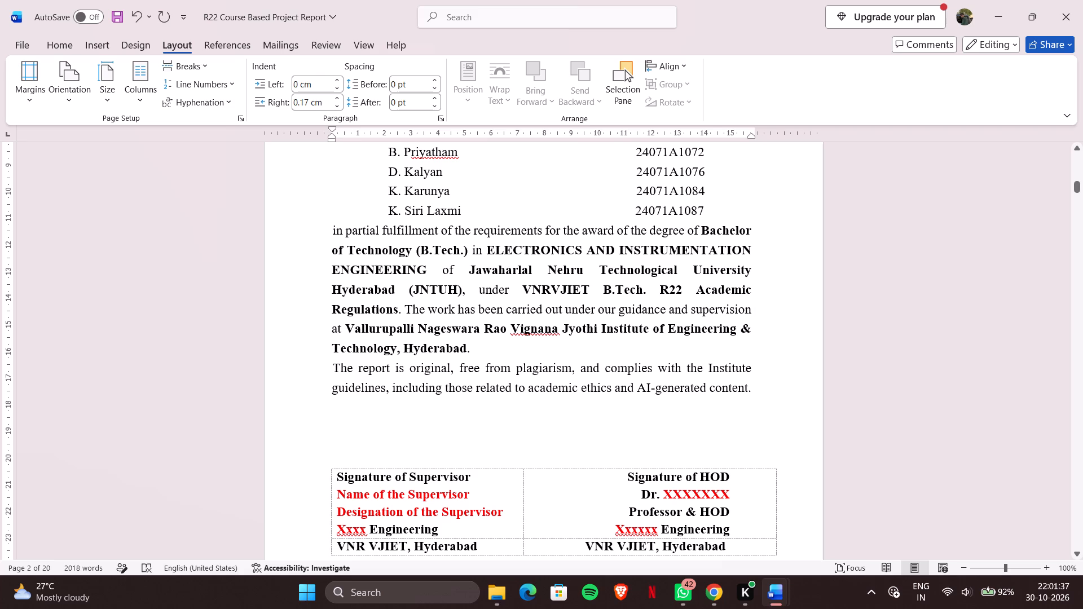
scroll(495, 349, "down", 1)
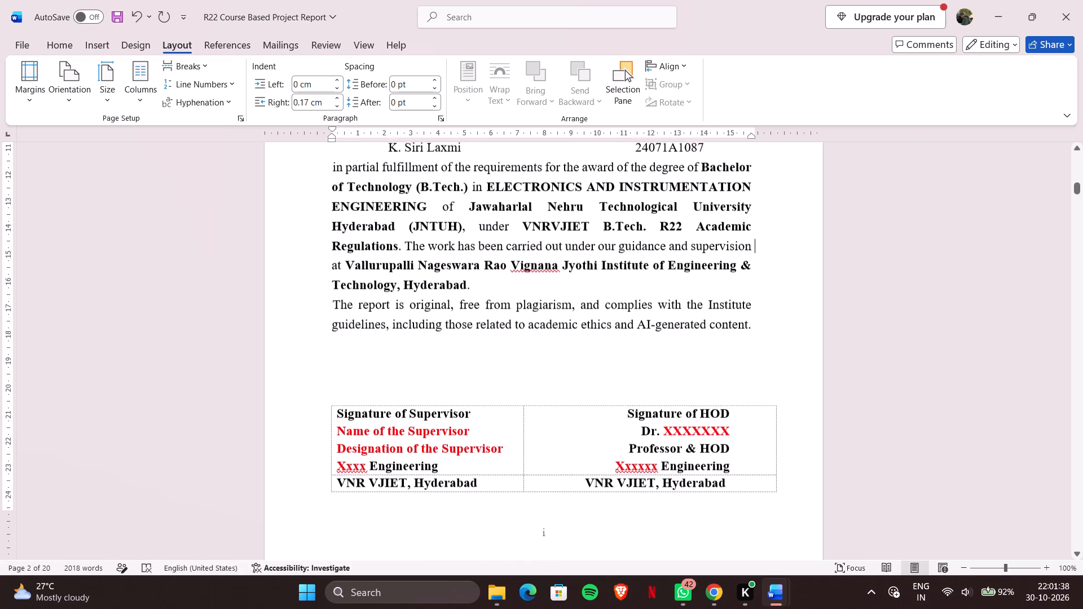
scroll(495, 349, "down", 2)
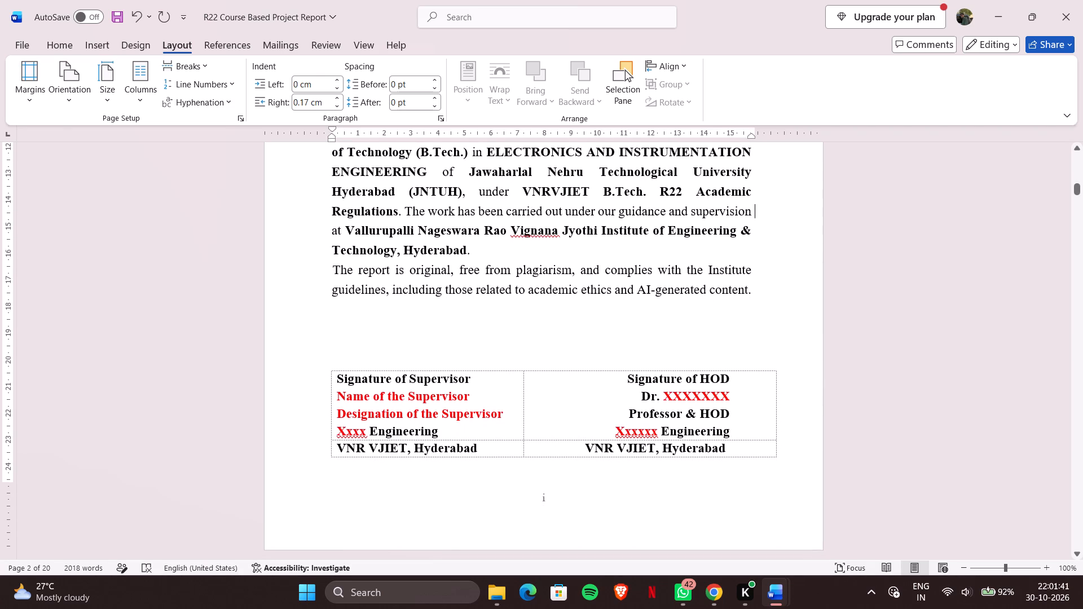
Delete the certificate's paragraph on originality, plagiarism and AI-generated content, along with the empty line it leaves.
left_click_drag(332, 271, 736, 297)
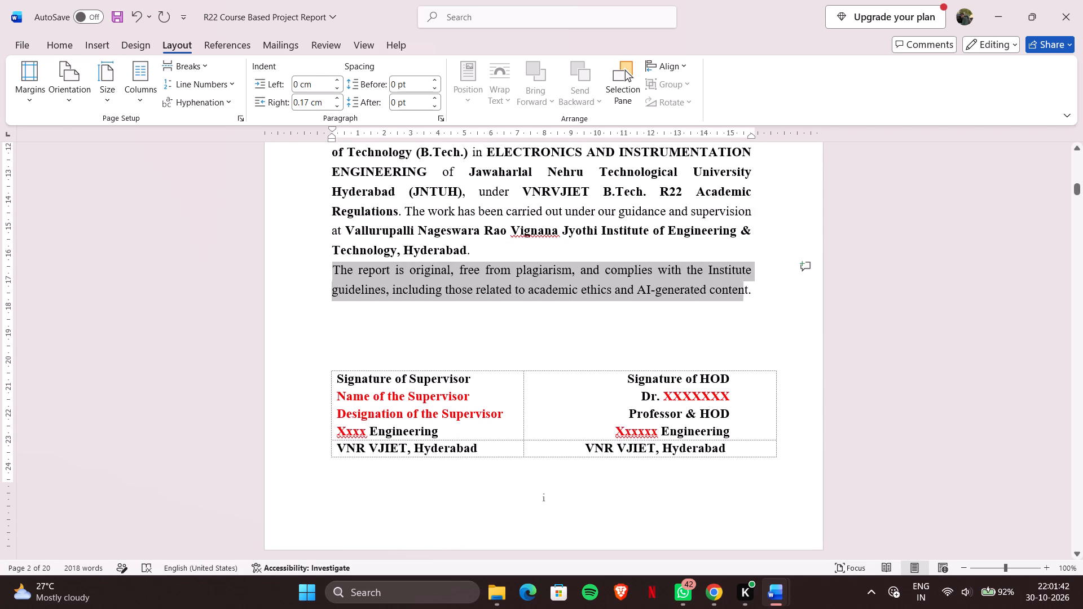
left_click_drag(736, 297, 758, 289)
key("BackSpace")
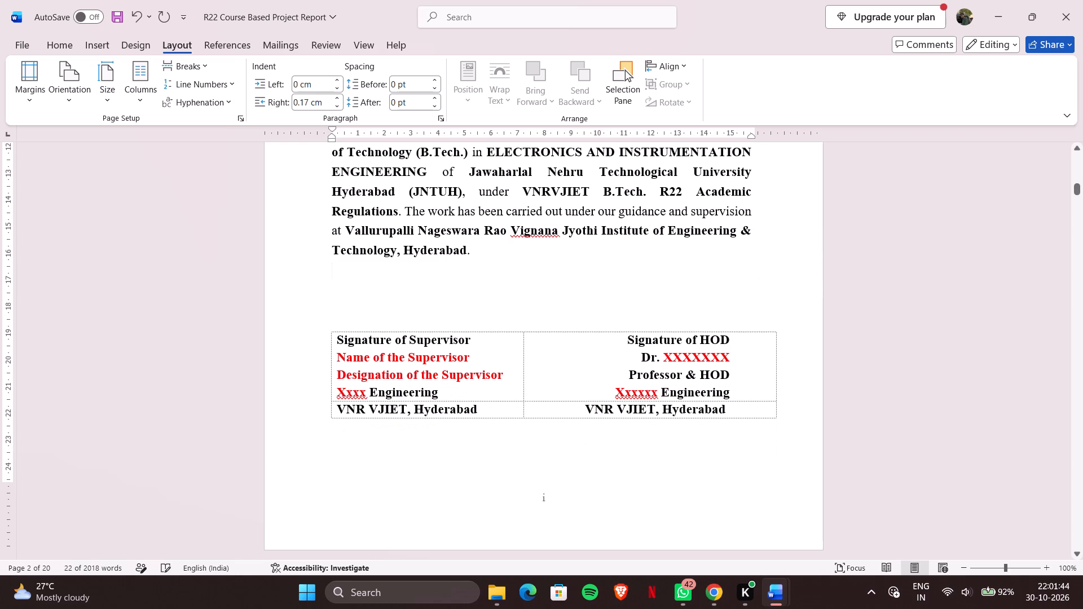
key("BackSpace")
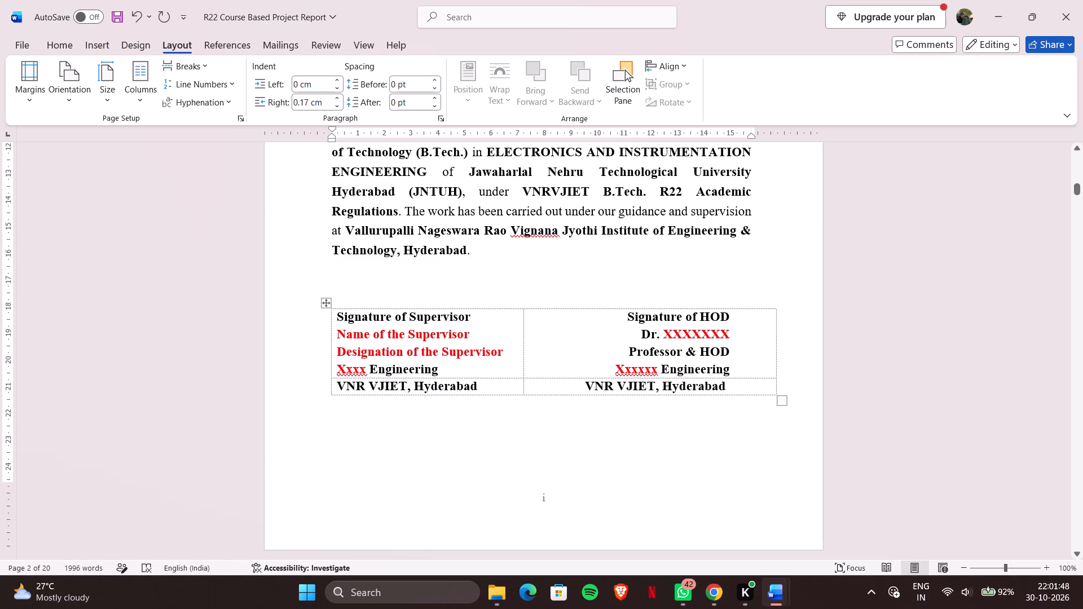
Replace the Name of the Supervisor placeholder with the copied guide names, keeping only the first guide's name, without the comma, on its own line.
left_click_drag(473, 334, 349, 334)
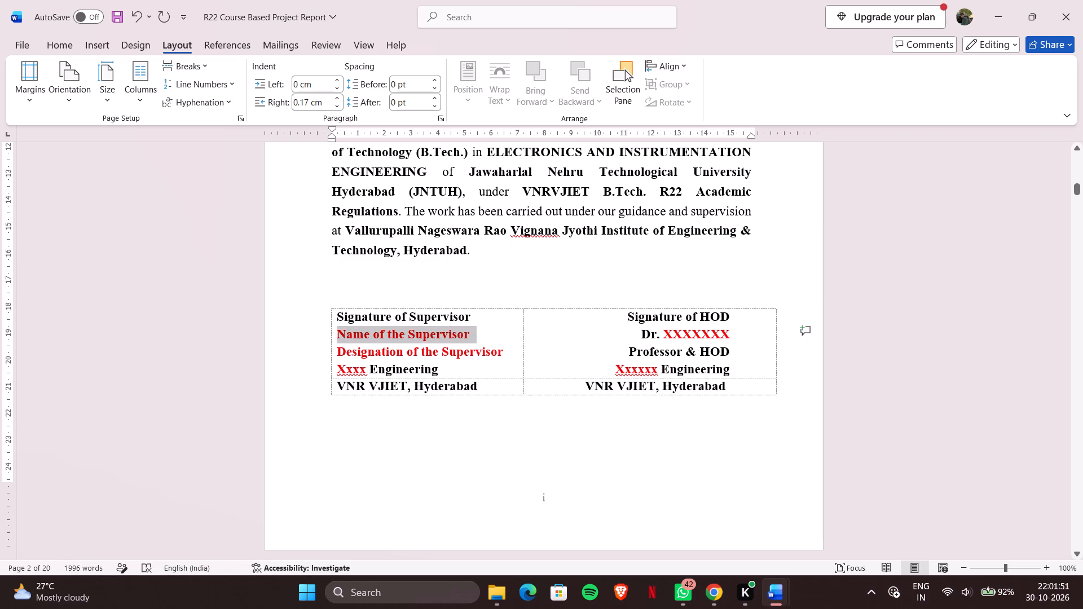
left_click_drag(349, 334, 348, 334)
key("super+v")
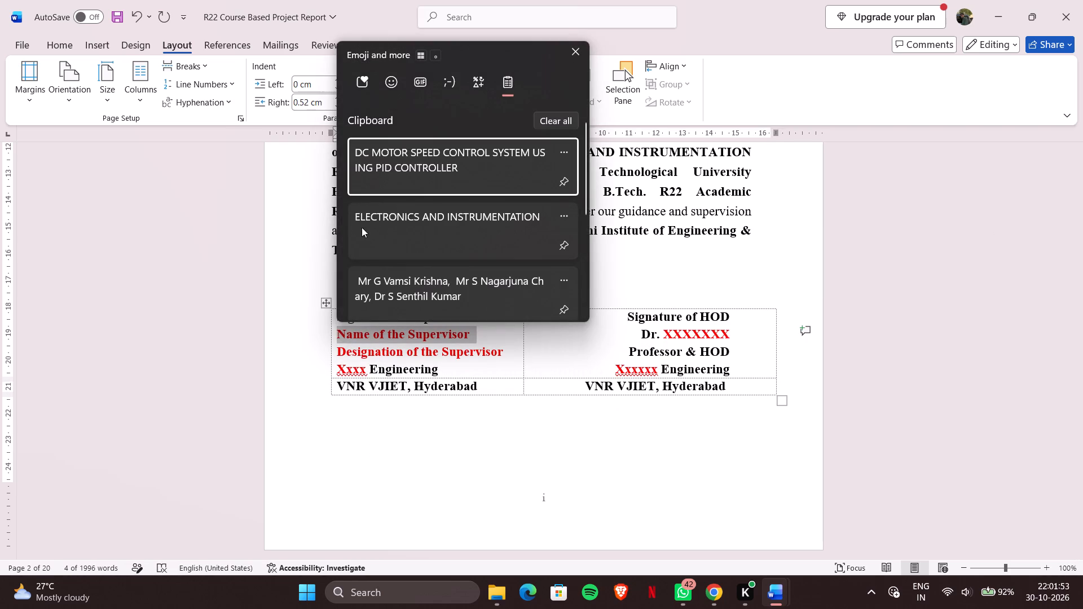
left_click_drag(448, 281, 393, 281)
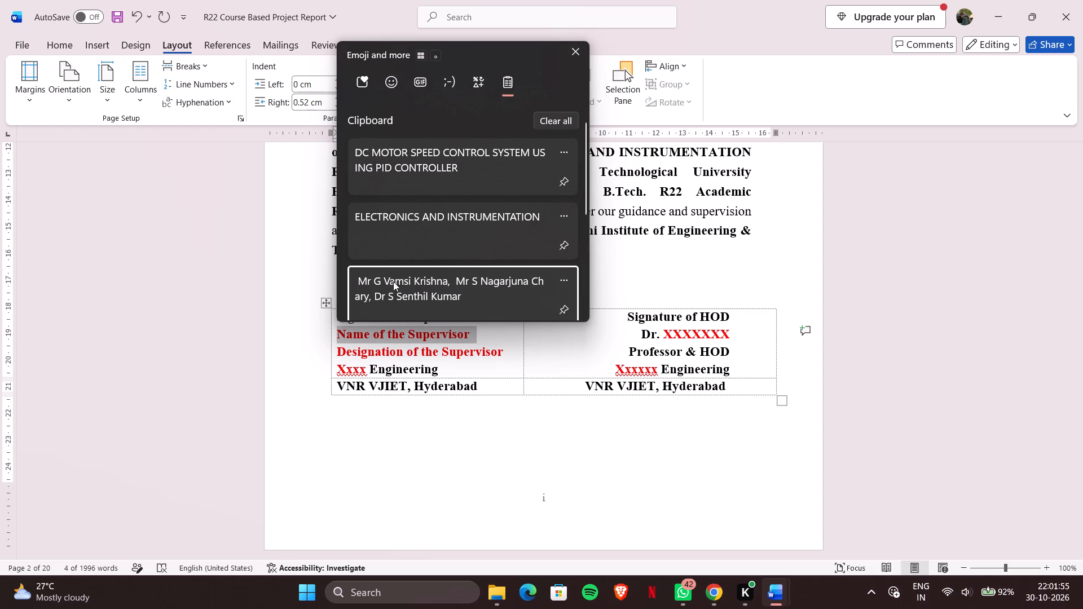
left_click_drag(393, 281, 362, 281)
key("ctrl+v")
left_click_drag(362, 281, 444, 362)
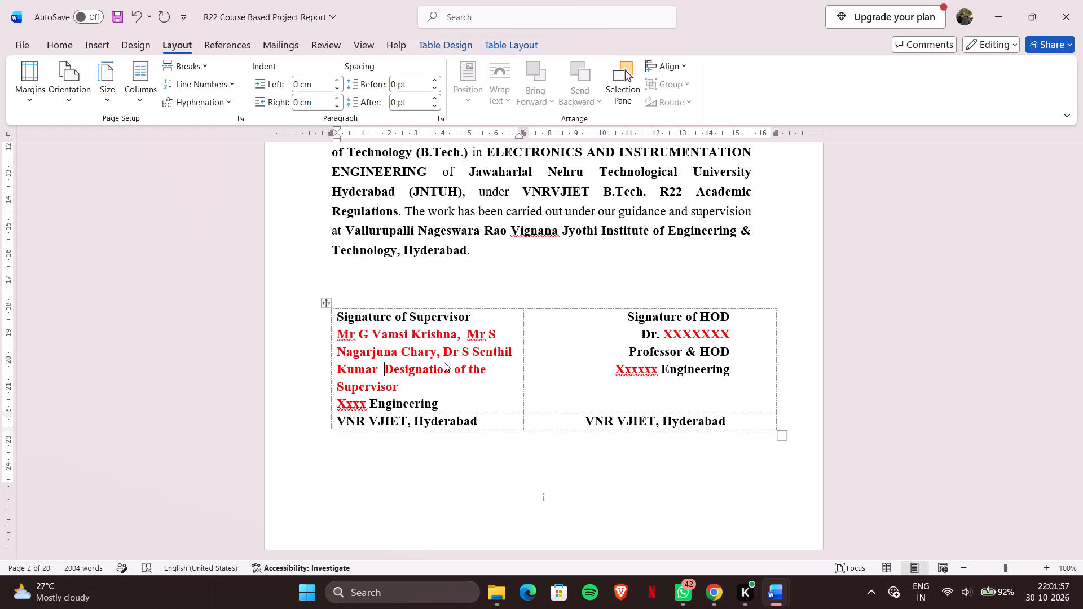
left_click_drag(444, 362, 375, 368)
left_click_drag(375, 368, 381, 368)
left_click_drag(381, 368, 337, 351)
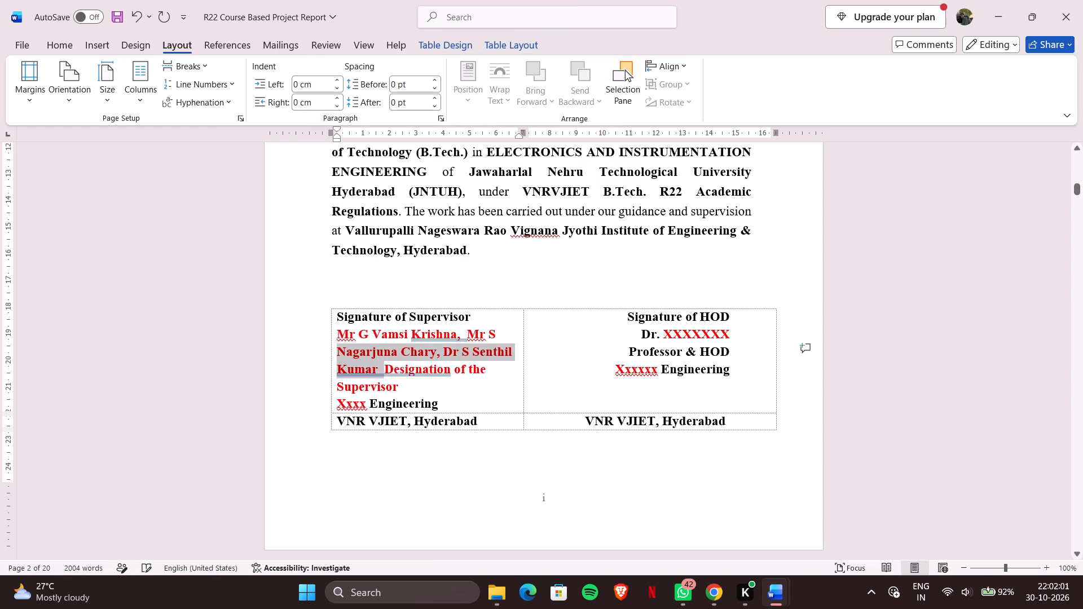
left_click_drag(337, 351, 471, 336)
key("BackSpace")
key("BackSpace")
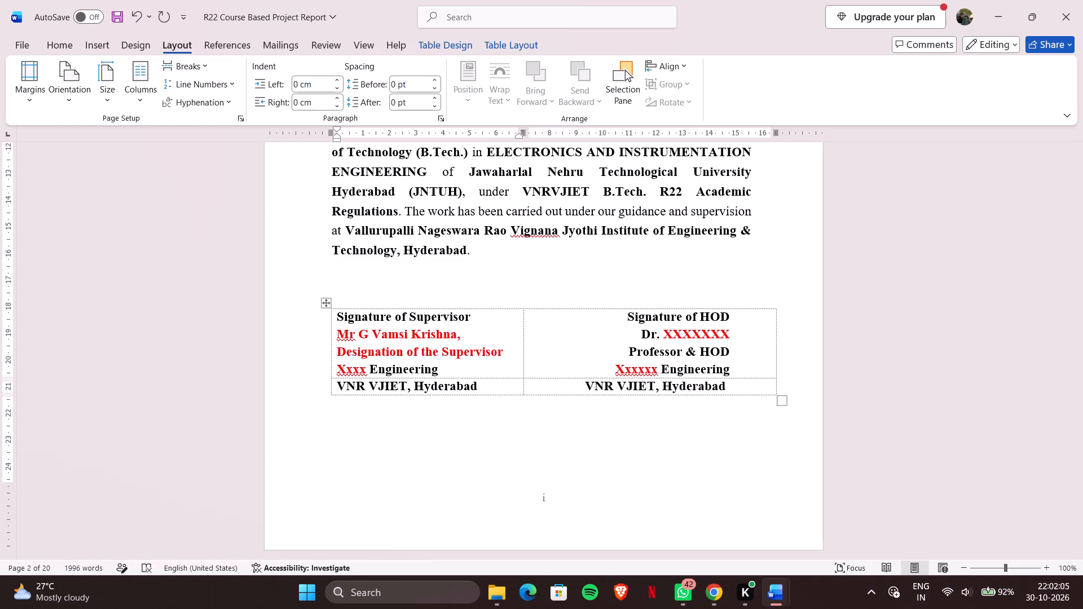
key("BackSpace")
key("BackSpace")
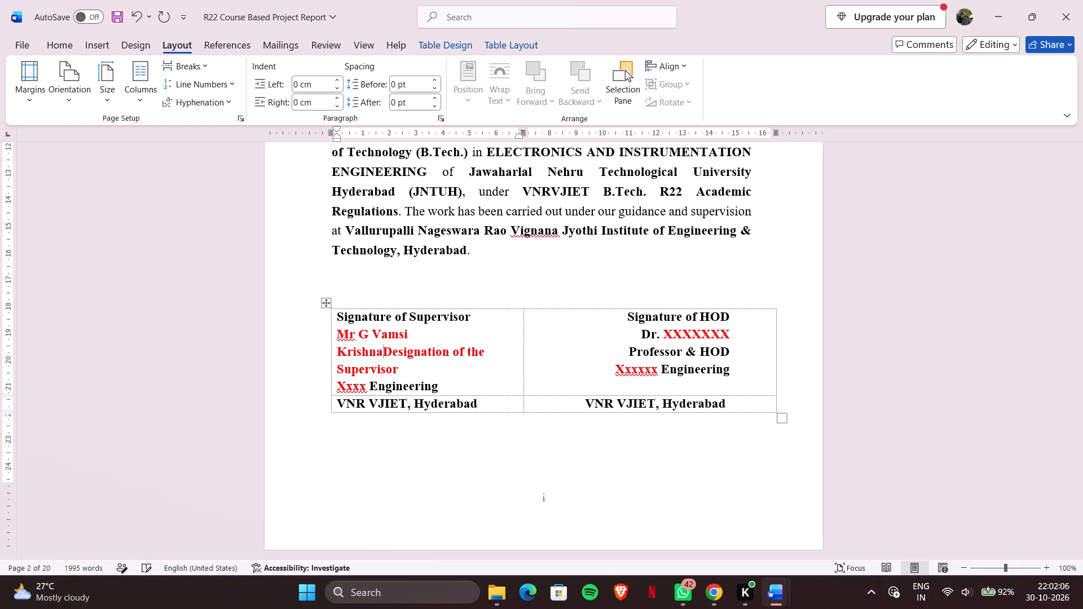
key("Return")
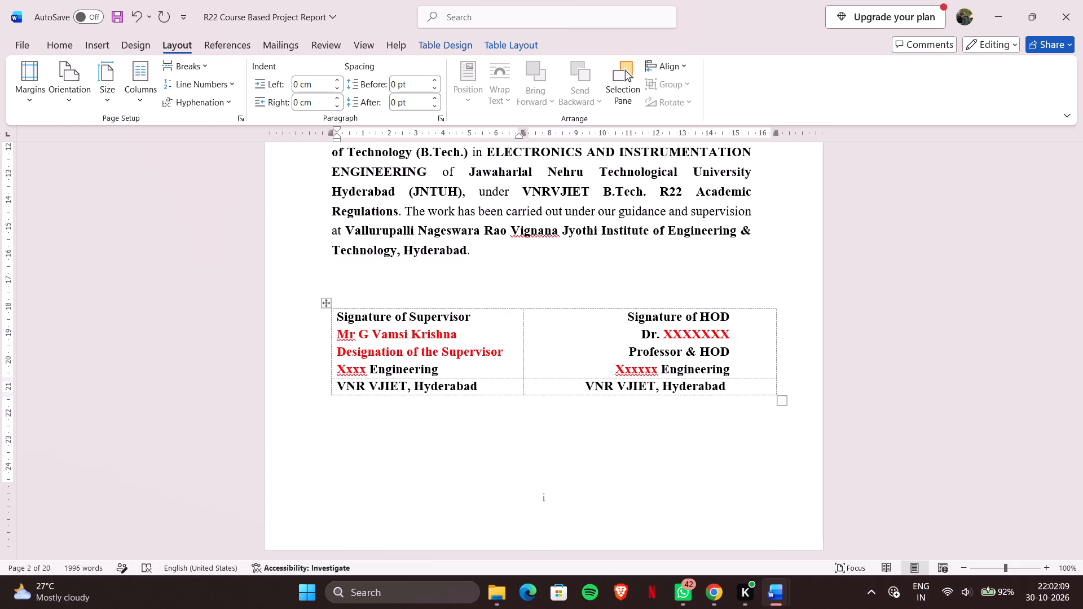
Replace the Designation of the Supervisor placeholder with an opening parenthesis and the text Assistant Professor copied from the cover page.
left_click_drag(505, 353, 360, 352)
key("shift+parenleft")
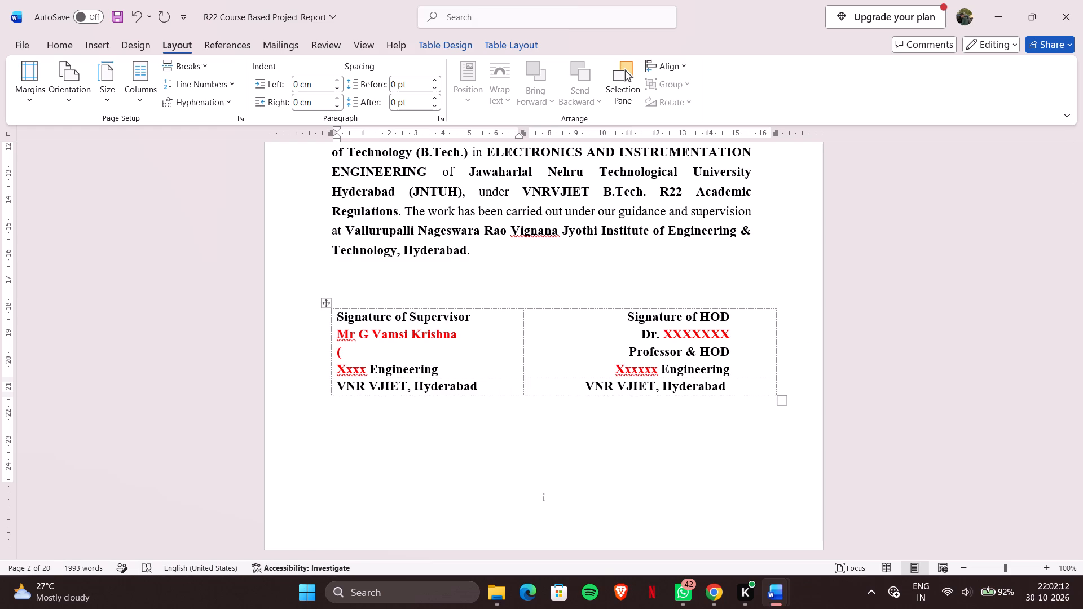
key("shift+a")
key("BackSpace")
scroll(360, 352, "up", 5)
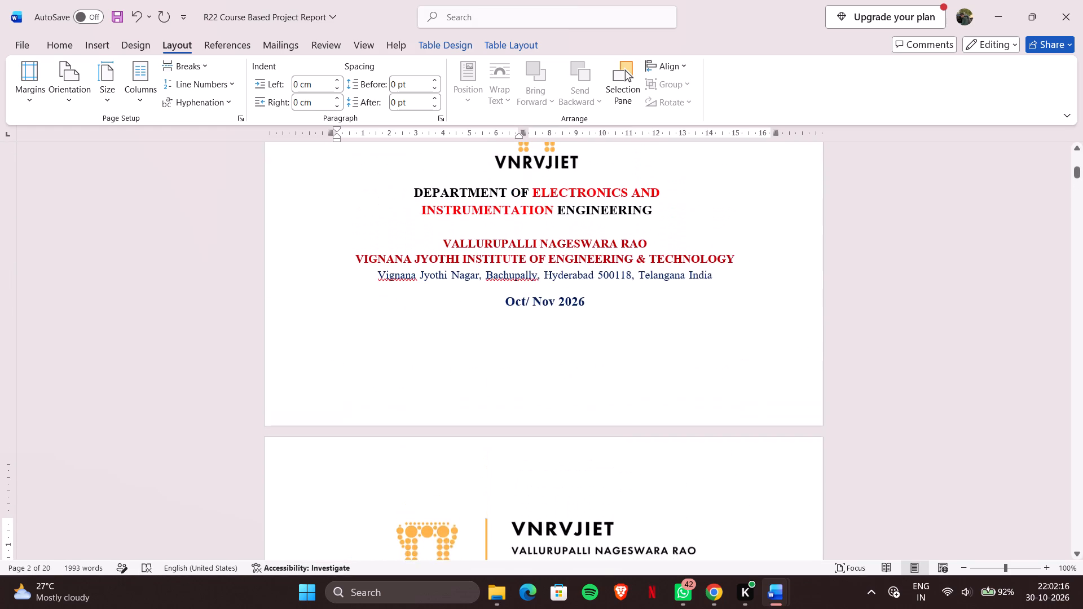
scroll(360, 352, "up", 3)
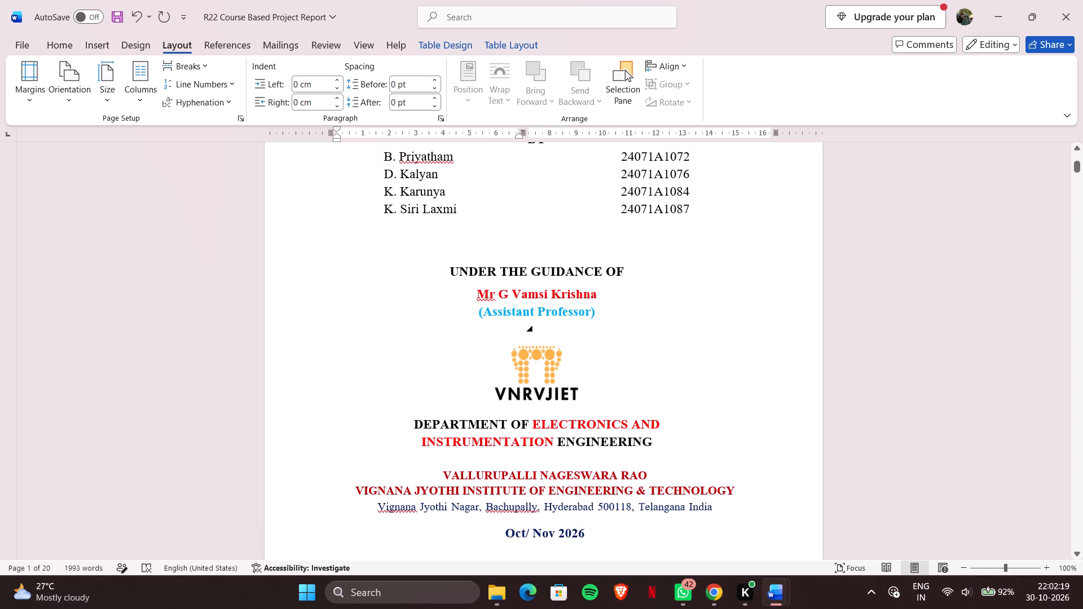
left_click_drag(589, 311, 498, 311)
key("ctrl+c")
scroll(498, 311, "down", 3)
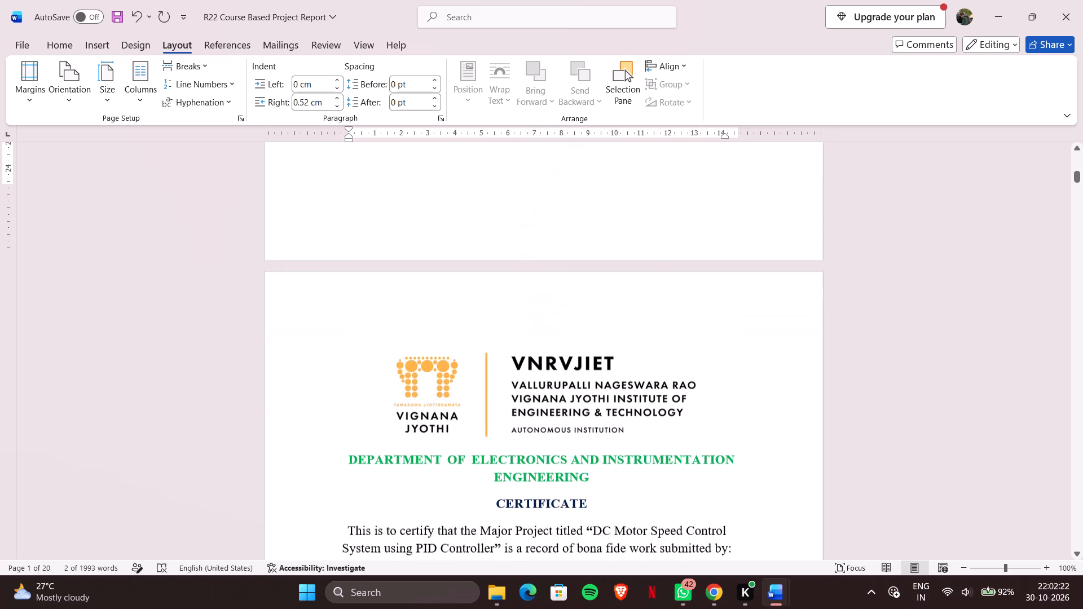
scroll(448, 411, "down", 2)
scroll(401, 525, "down", 1)
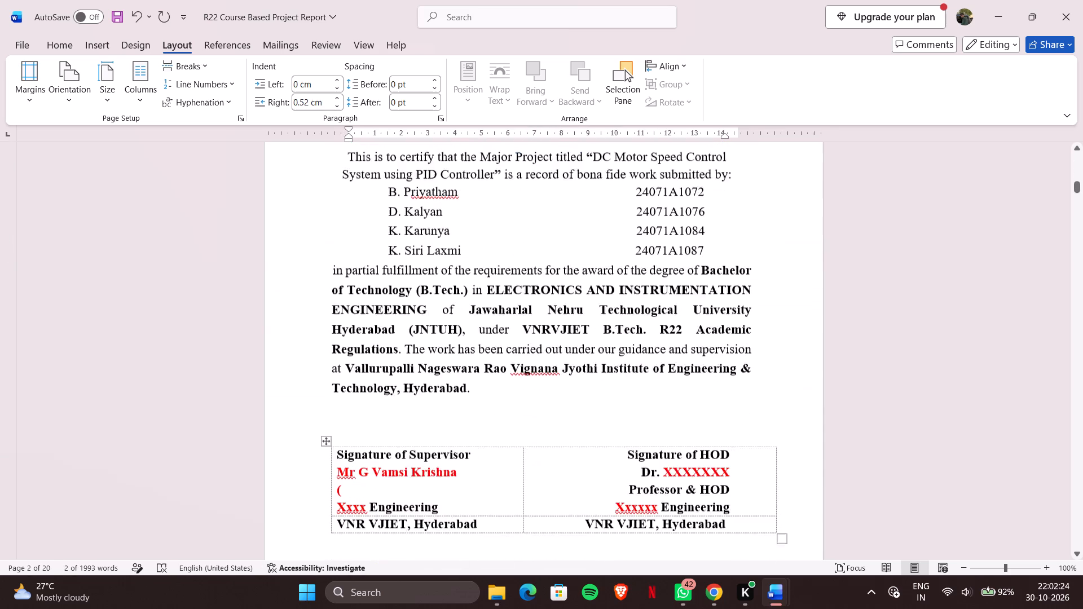
scroll(401, 525, "down", 1)
left_click(356, 421)
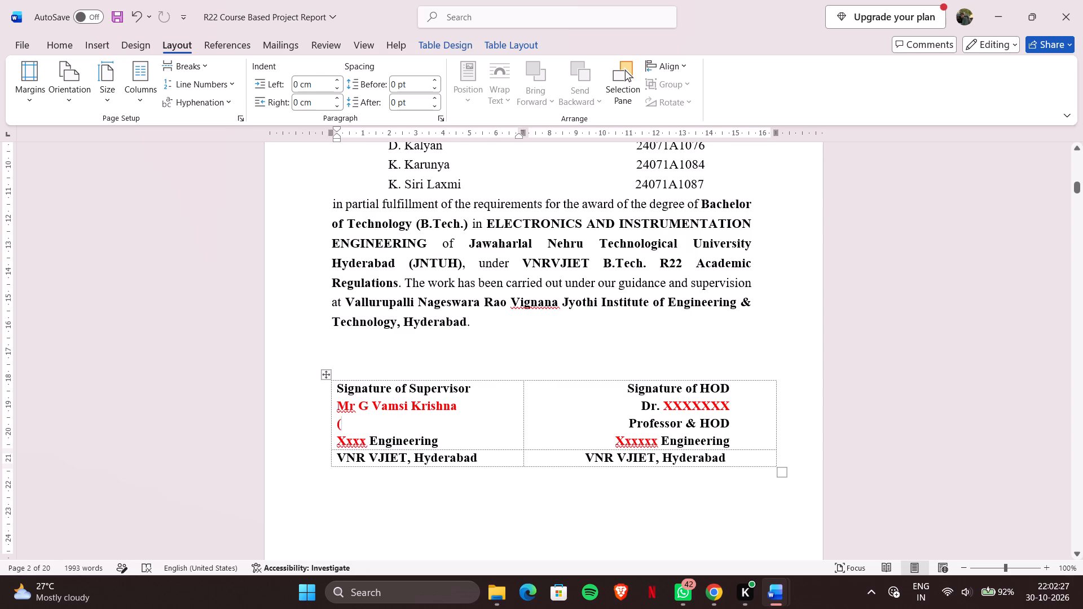
key("ctrl+v")
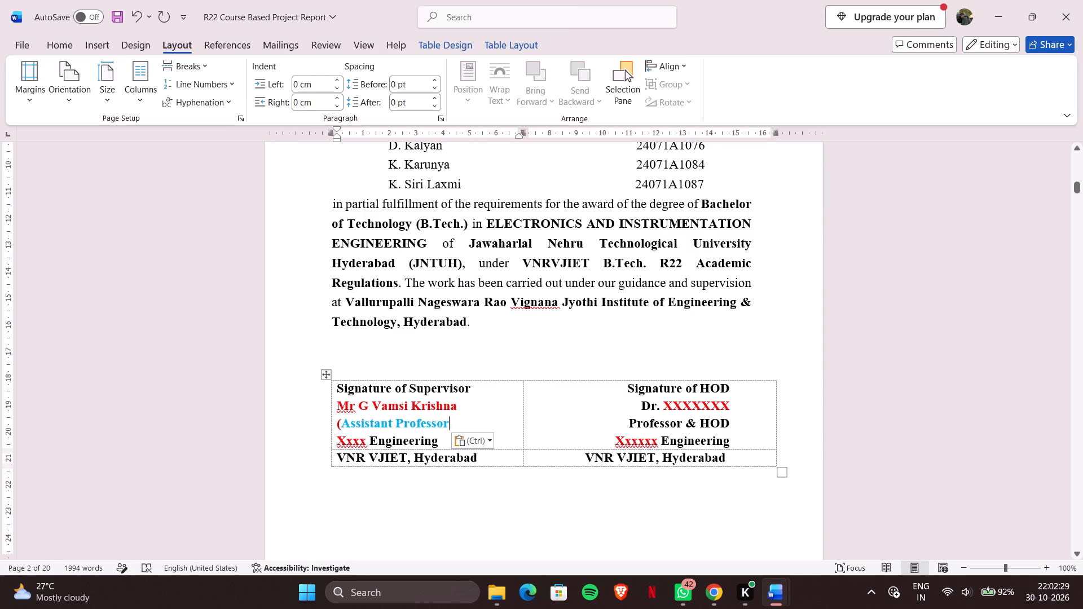
Set Assistant Professor in the supervisor's signature cell to standard red and add the closing parenthesis after it.
left_click_drag(452, 420, 353, 422)
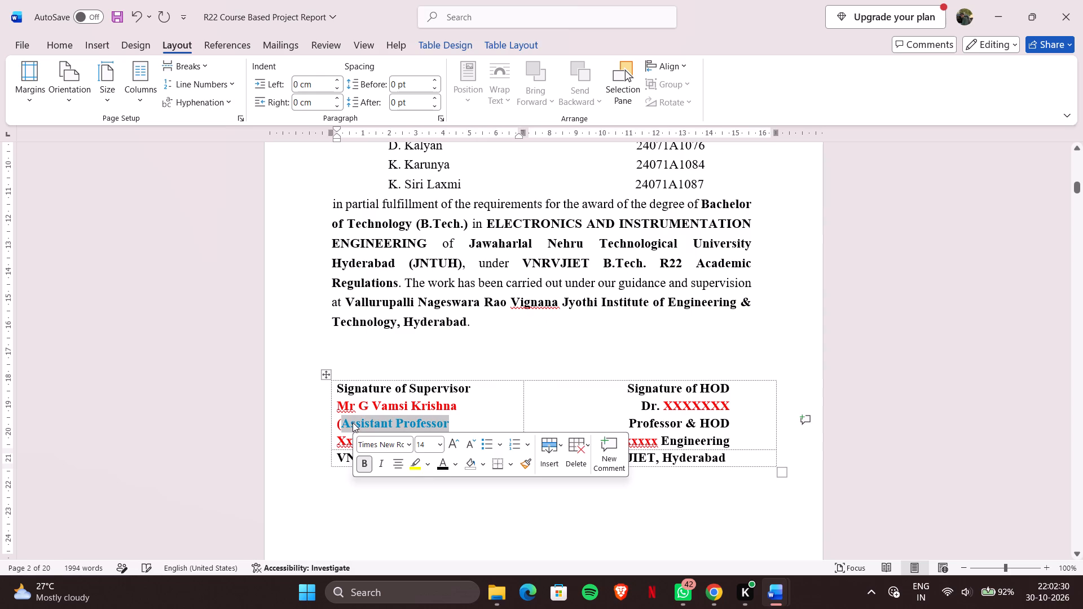
left_click(446, 458)
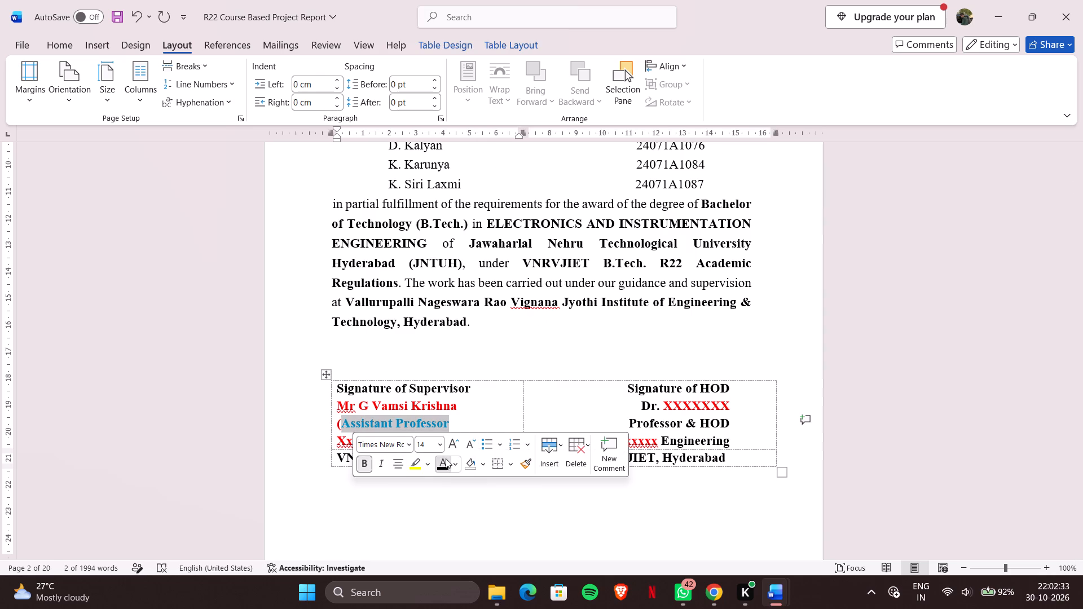
left_click(467, 461)
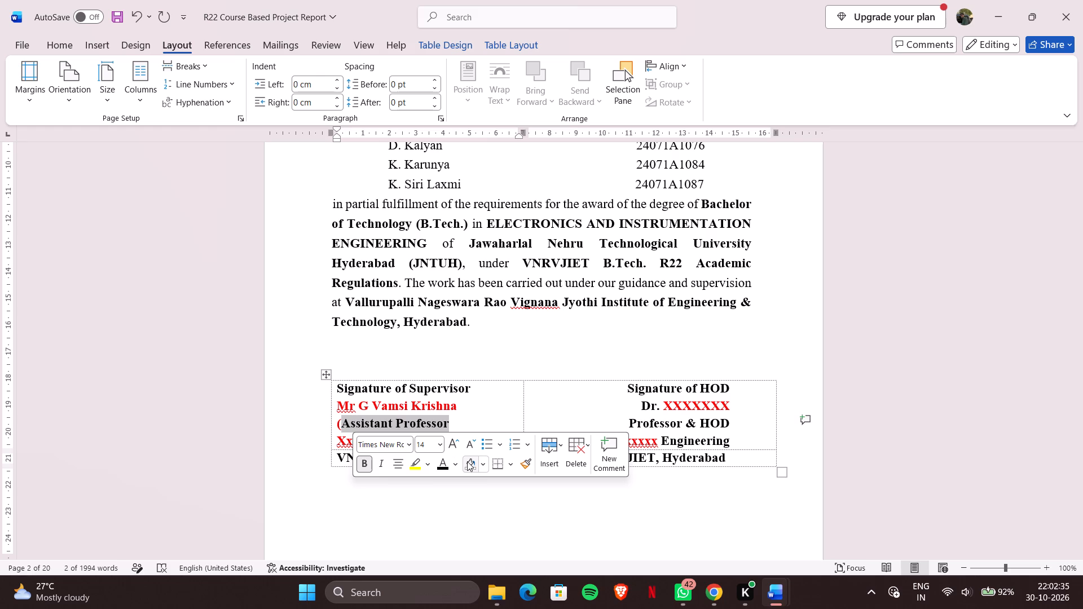
left_click(450, 465)
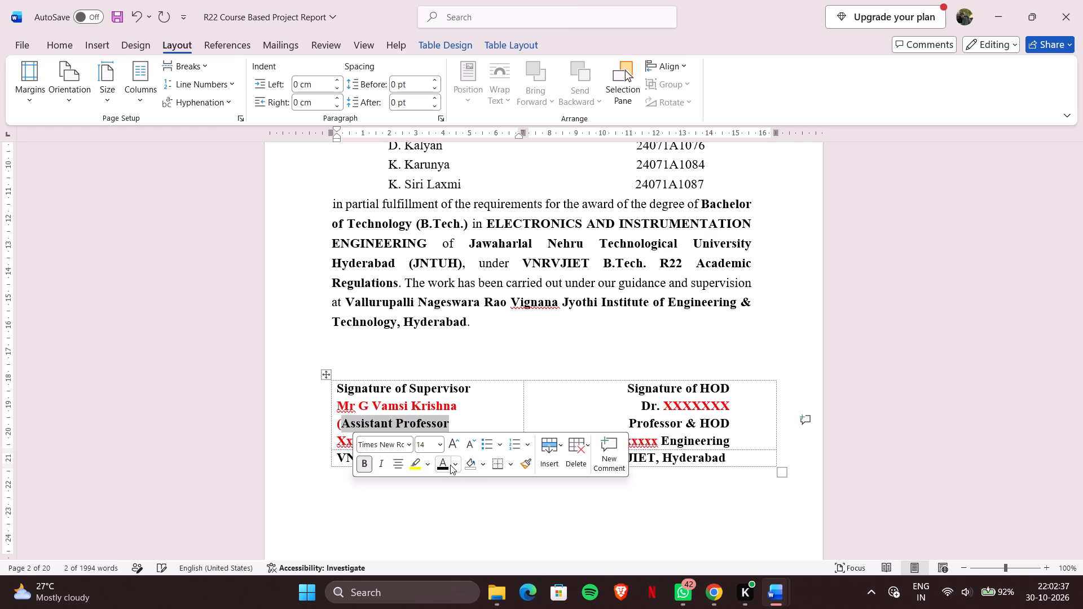
left_click_drag(463, 464, 452, 466)
left_click(452, 466)
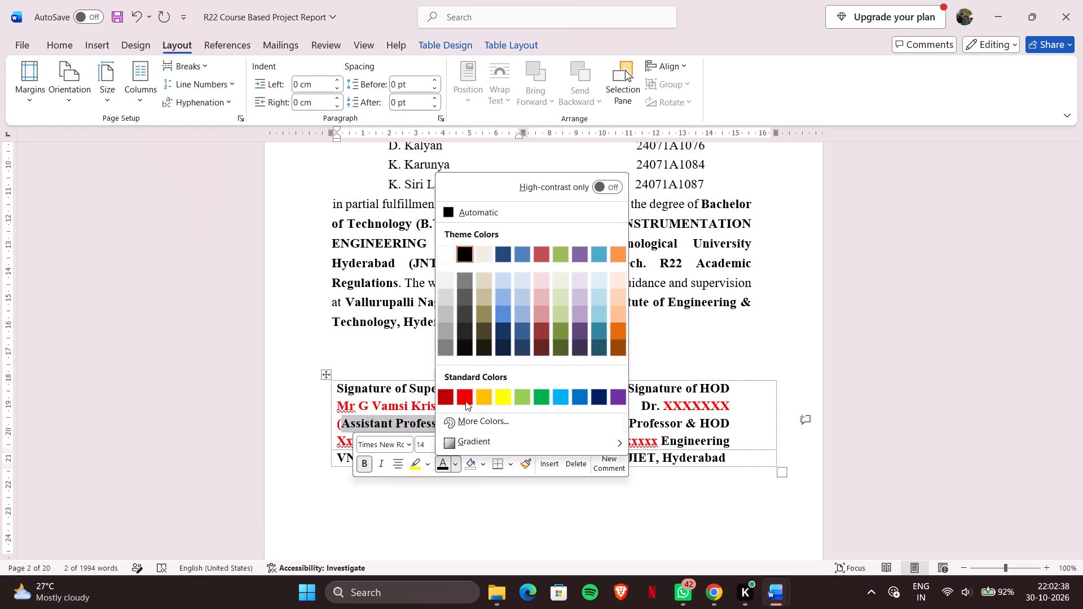
left_click(463, 395)
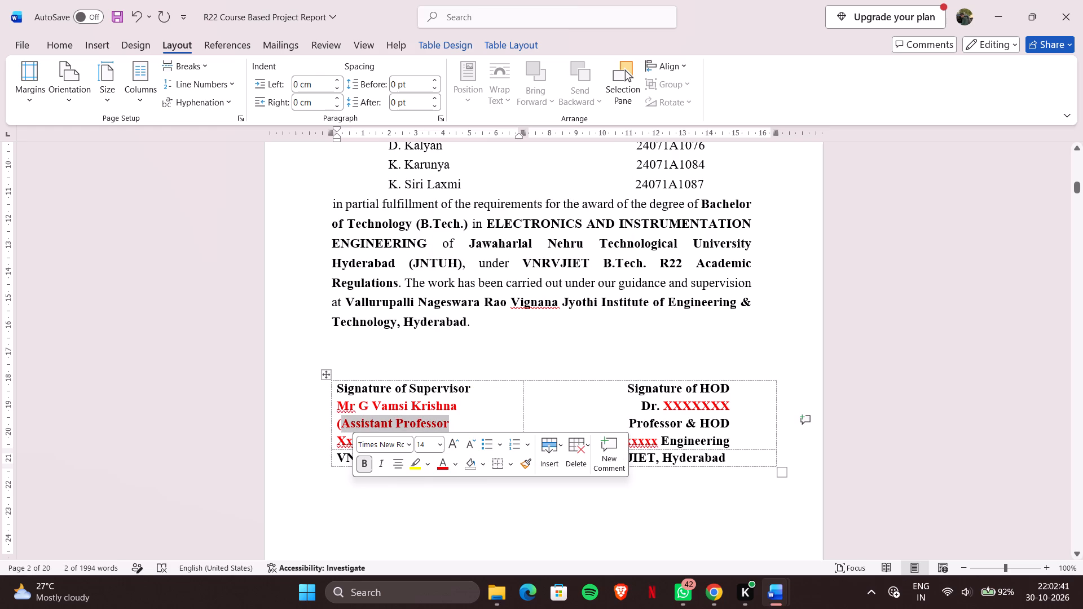
left_click(464, 426)
key("shift+parenright")
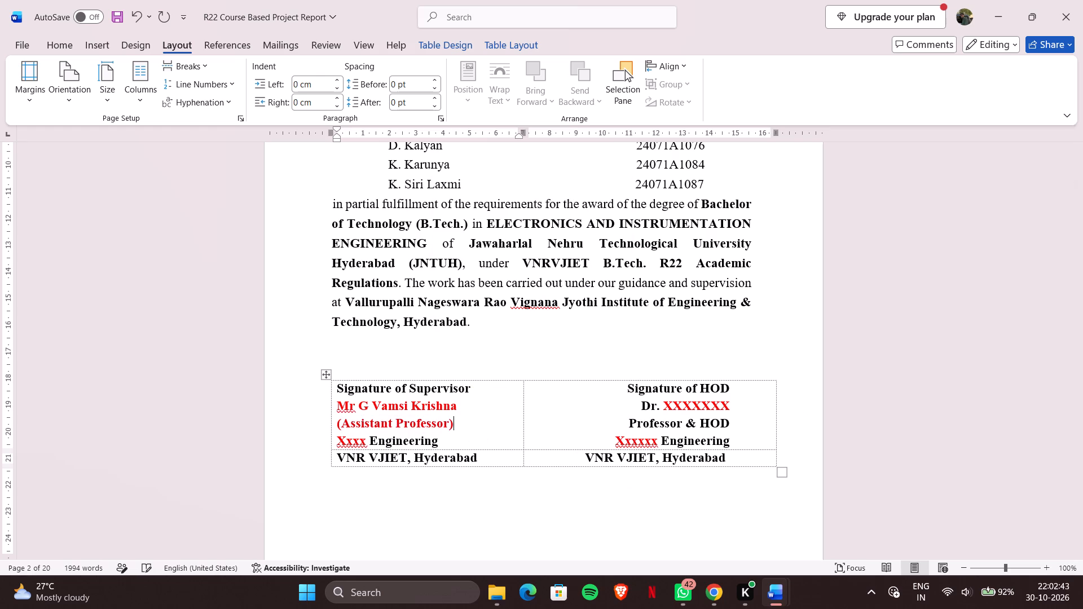
Replace the Xxxx placeholder before Engineering in the supervisor's cell with the copied text ELECTRONICS AND INSTRUMENTATION.
left_click(368, 443)
key("BackSpace")
key("BackSpace")
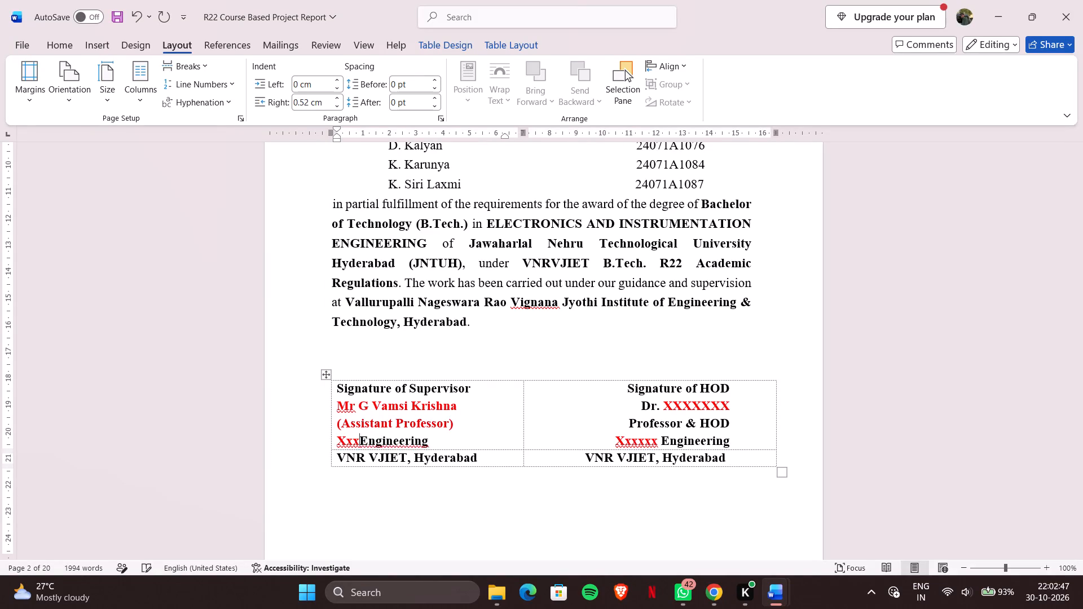
key("BackSpace")
key("BackSpace")
key("BackSpace")
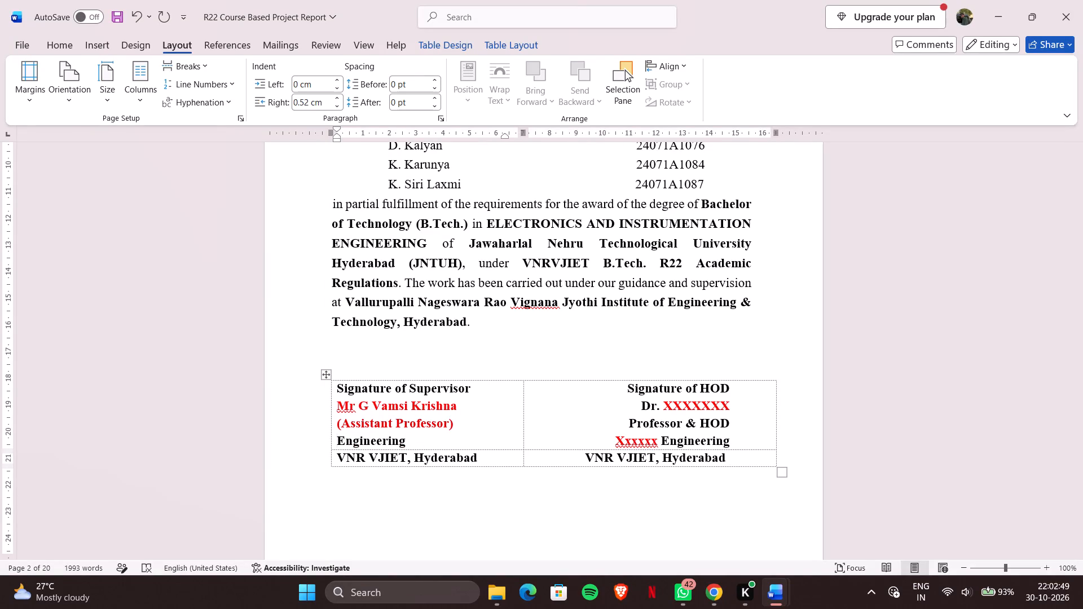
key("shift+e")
key("BackSpace")
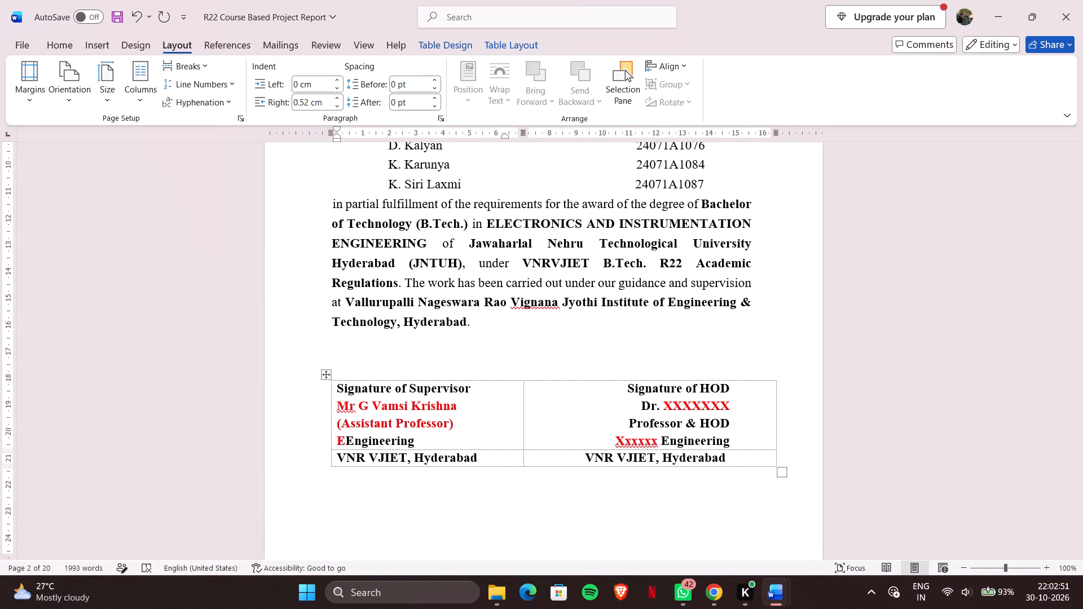
key("ctrl+v")
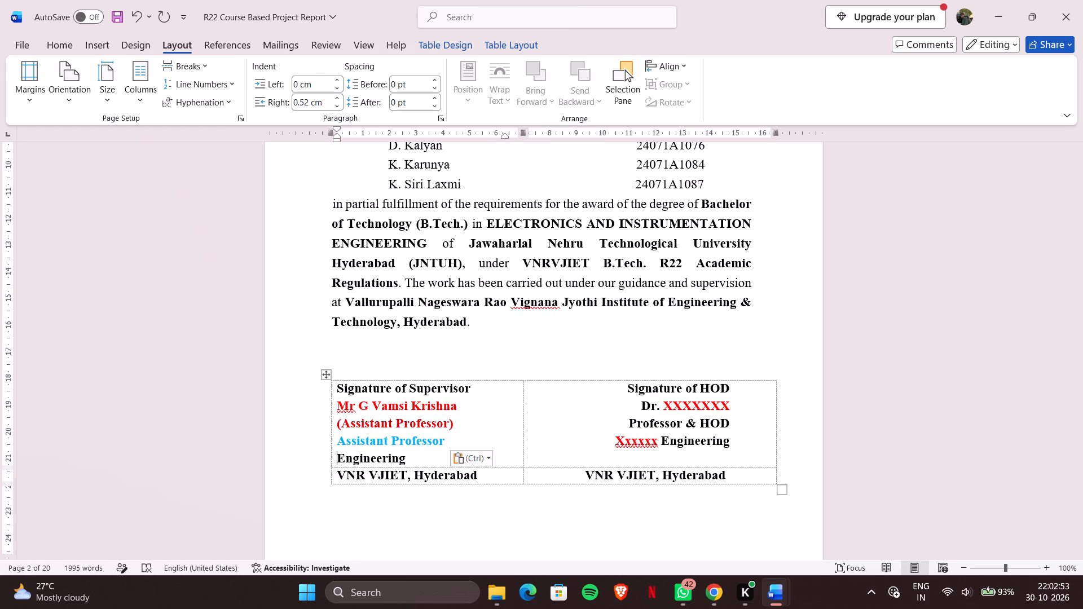
key("ctrl+z")
key("super+v")
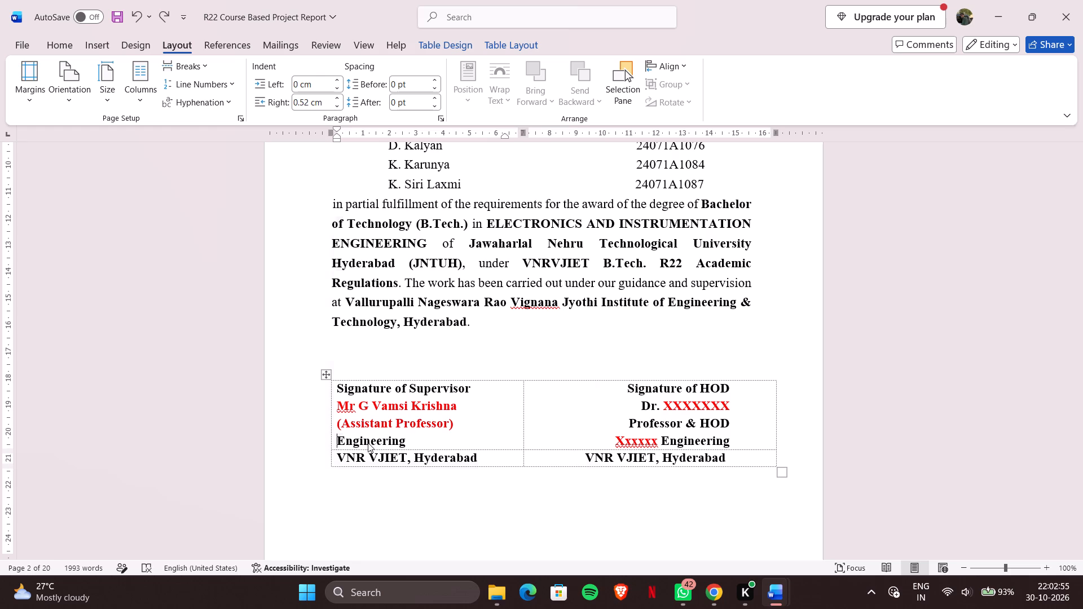
left_click(434, 394)
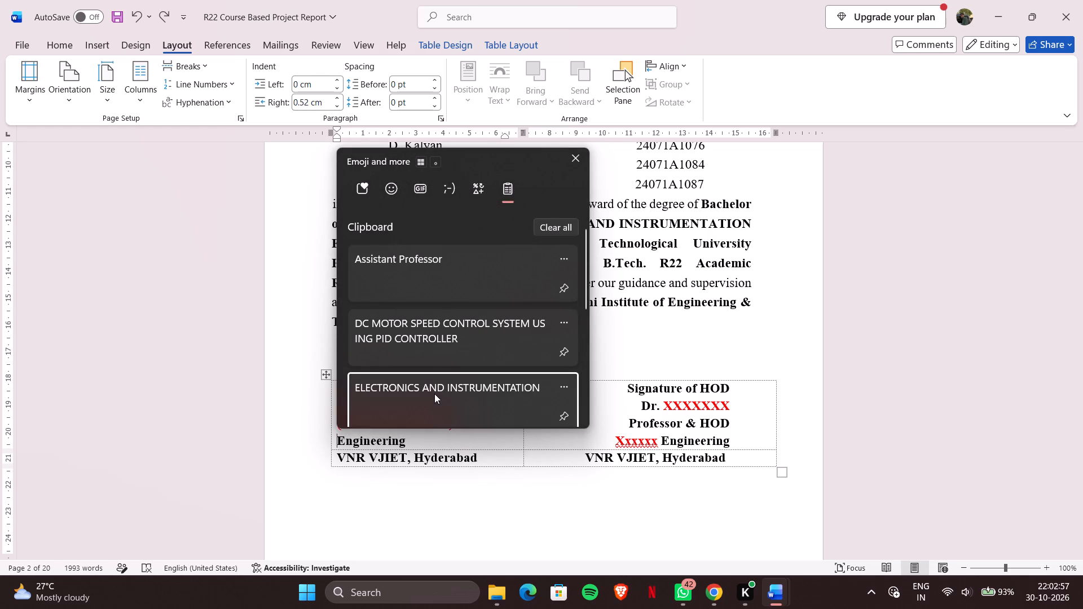
key("ctrl+v")
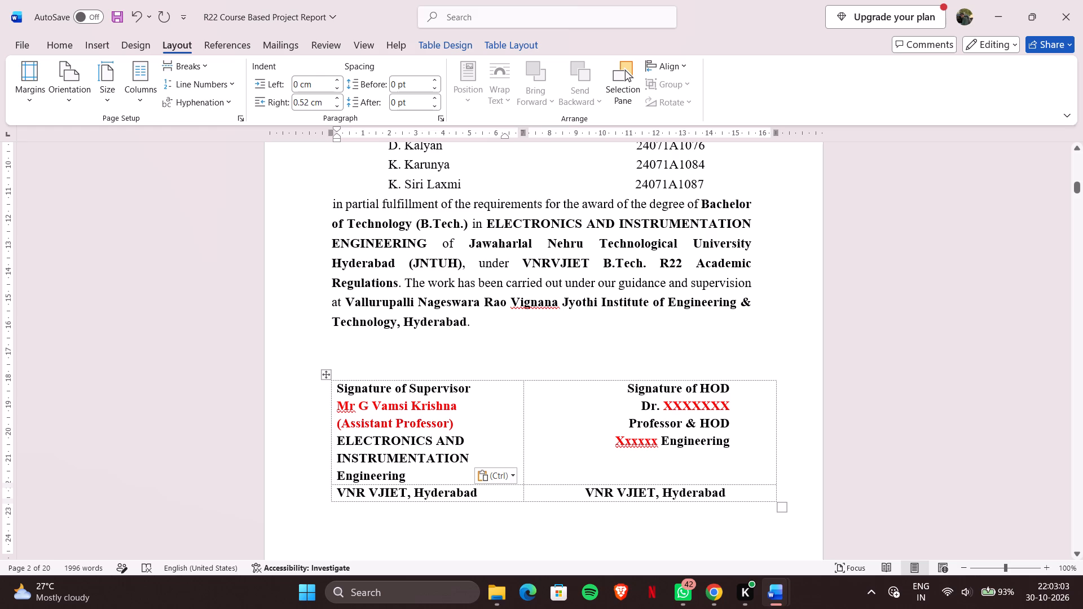
Change ELECTRONICS AND to title case, Electronics and, in the supervisor's signature cell.
left_click(433, 440)
key("BackSpace")
key("BackSpace")
key("BackSpace")
key("BackSpace")
key("BackSpace")
key("BackSpace")
key("BackSpace")
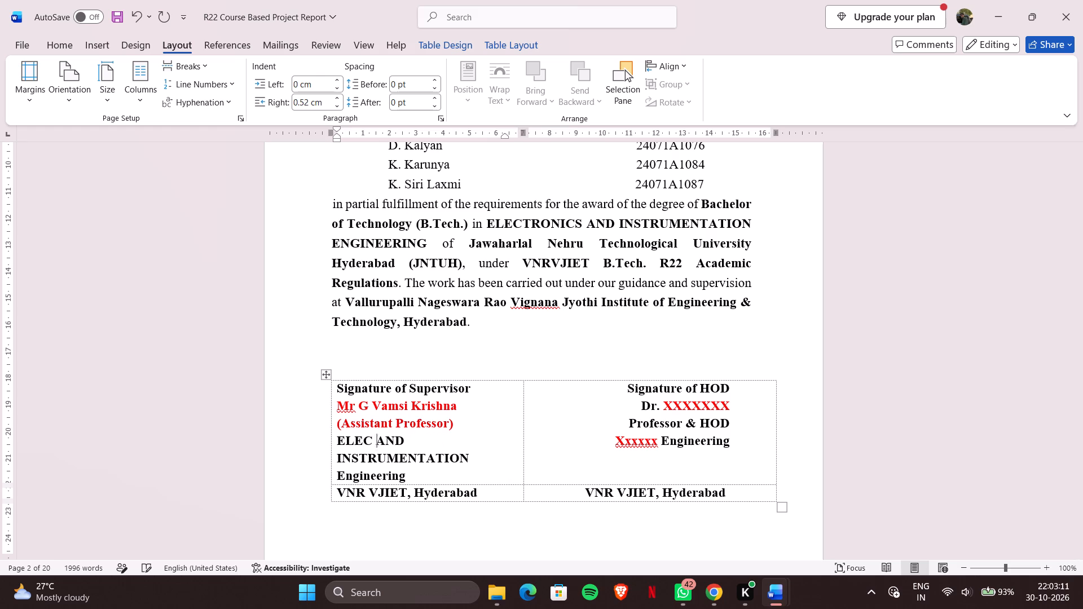
key("BackSpace")
key("BackSpace")
key("BackSpace")
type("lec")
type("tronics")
left_click(459, 441)
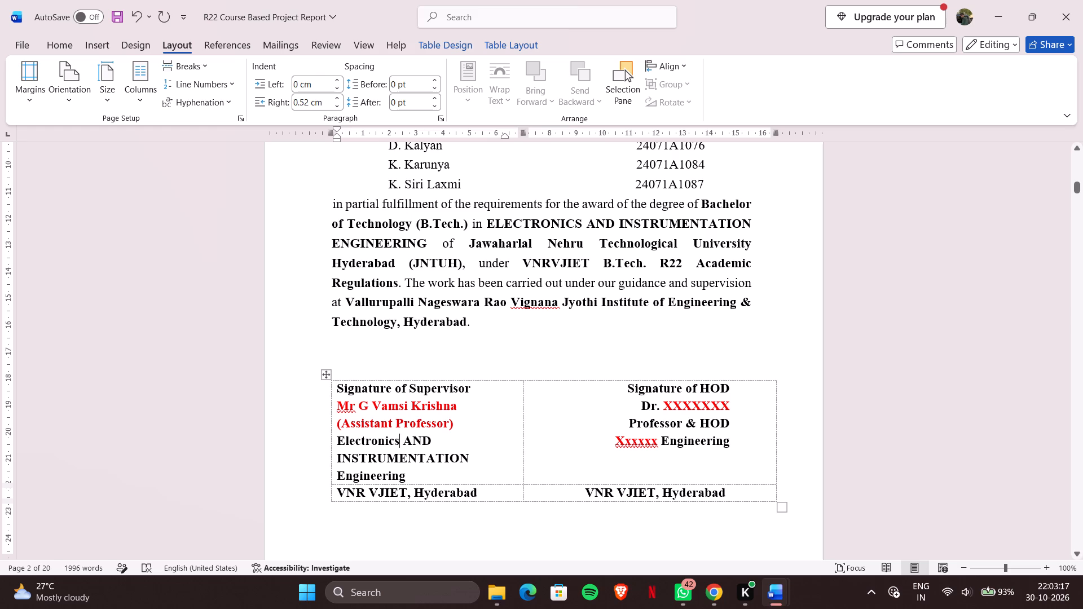
key("BackSpace")
key("BackSpace")
key("BackSpace")
key("BackSpace")
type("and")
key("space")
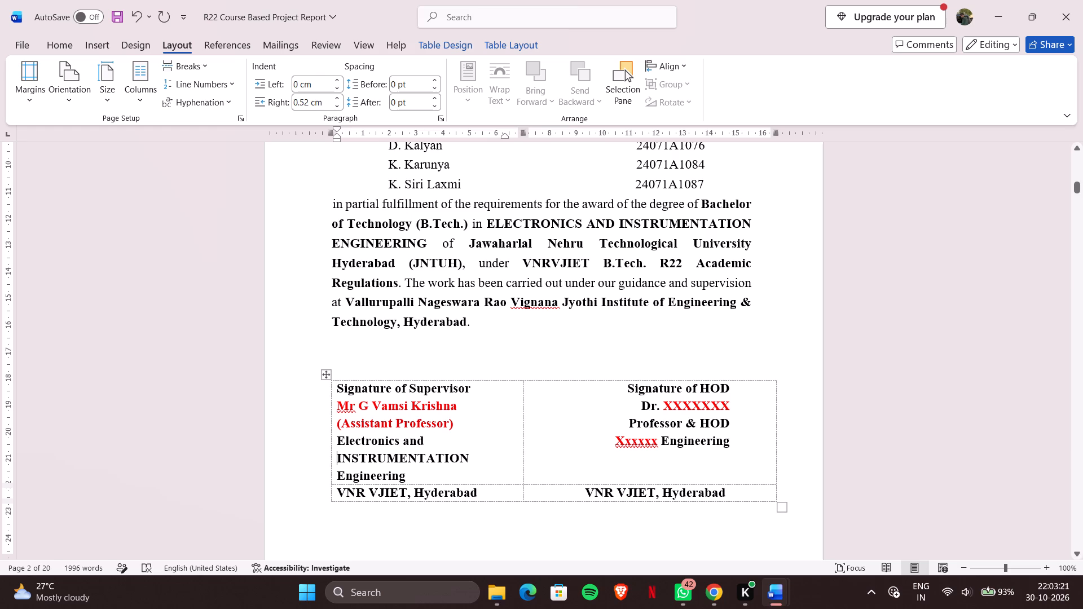
Change INSTRUMENTATION to Instrumentation in the supervisor's signature cell, keeping a space before Engineering.
left_click(475, 465)
key("BackSpace")
key("BackSpace")
key("BackSpace")
key("BackSpace")
key("BackSpace")
key("BackSpace")
key("BackSpace")
key("BackSpace")
key("BackSpace")
key("BackSpace")
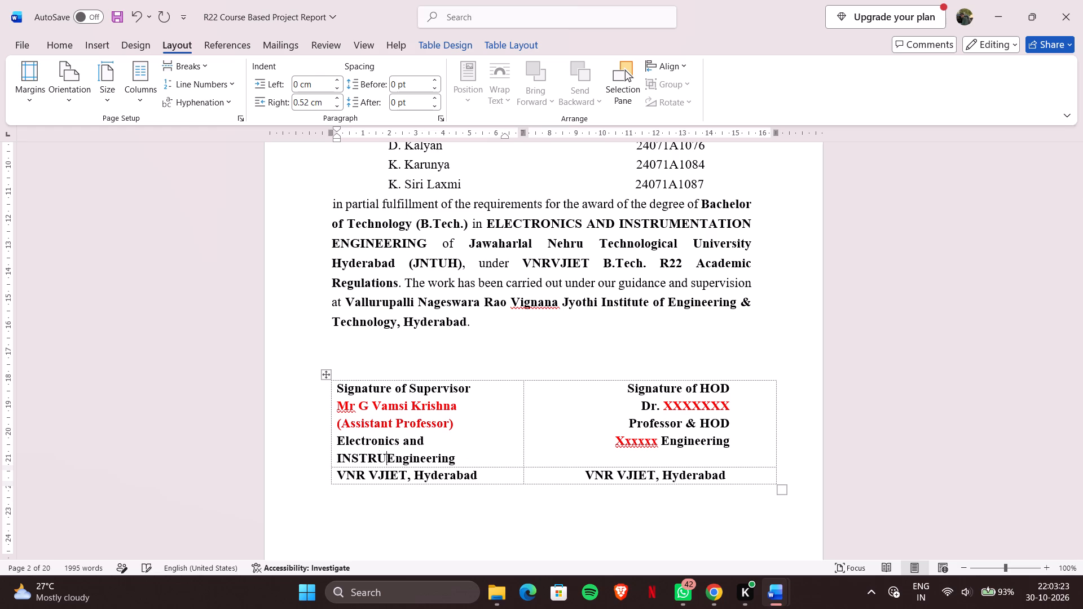
key("BackSpace")
key("BackSpace")
key("BackSpace")
key("BackSpace")
key("BackSpace")
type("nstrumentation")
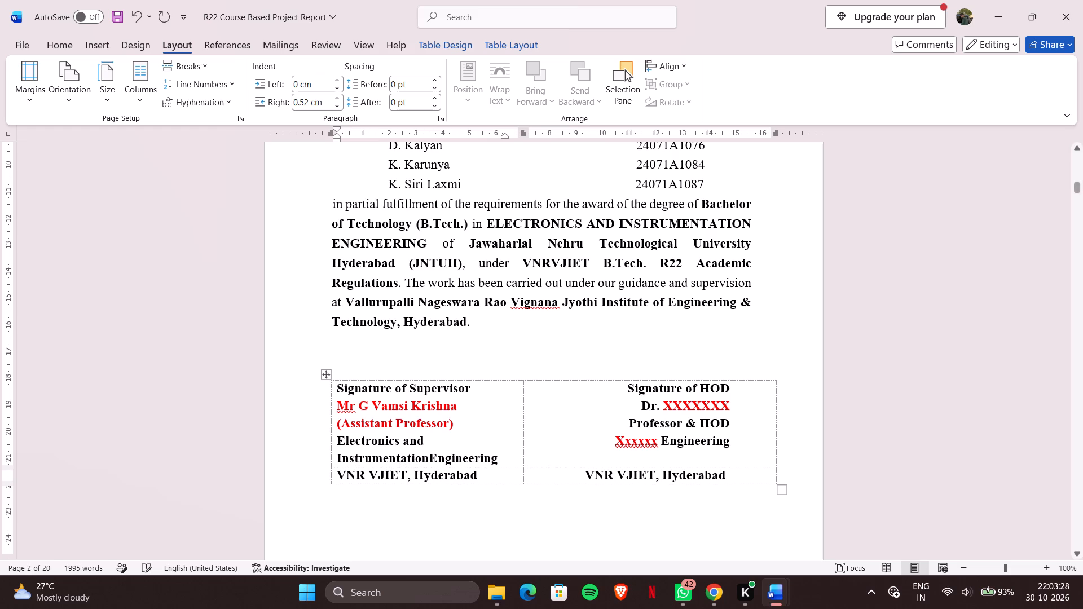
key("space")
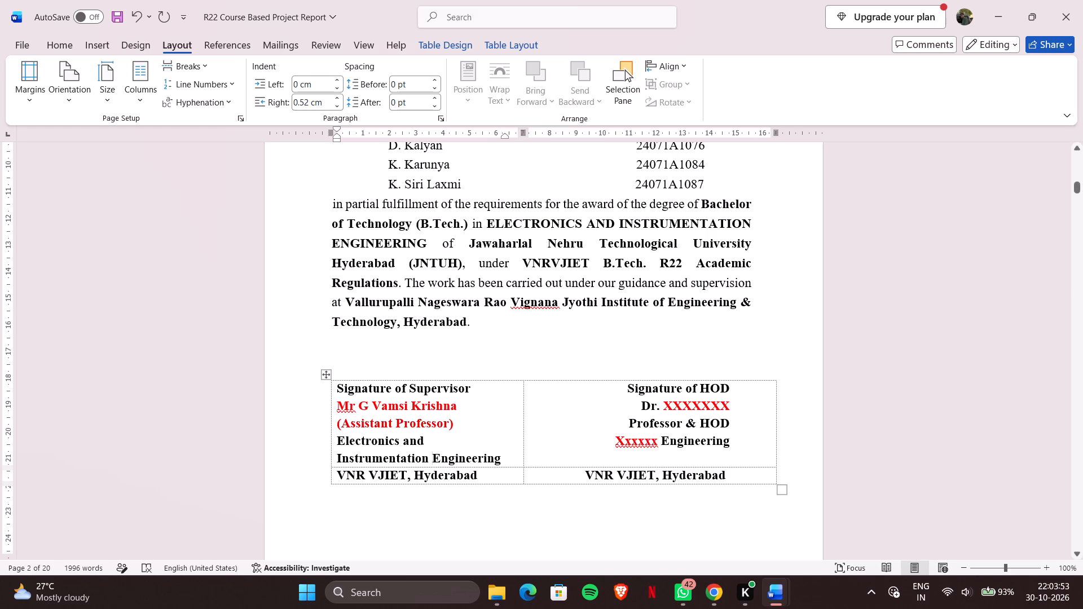
Replace the XXXXXXX placeholder after Dr. in the HOD's signature cell with the head of department's name.
left_click(730, 411)
key("BackSpace")
key("BackSpace")
key("BackSpace")
key("BackSpace")
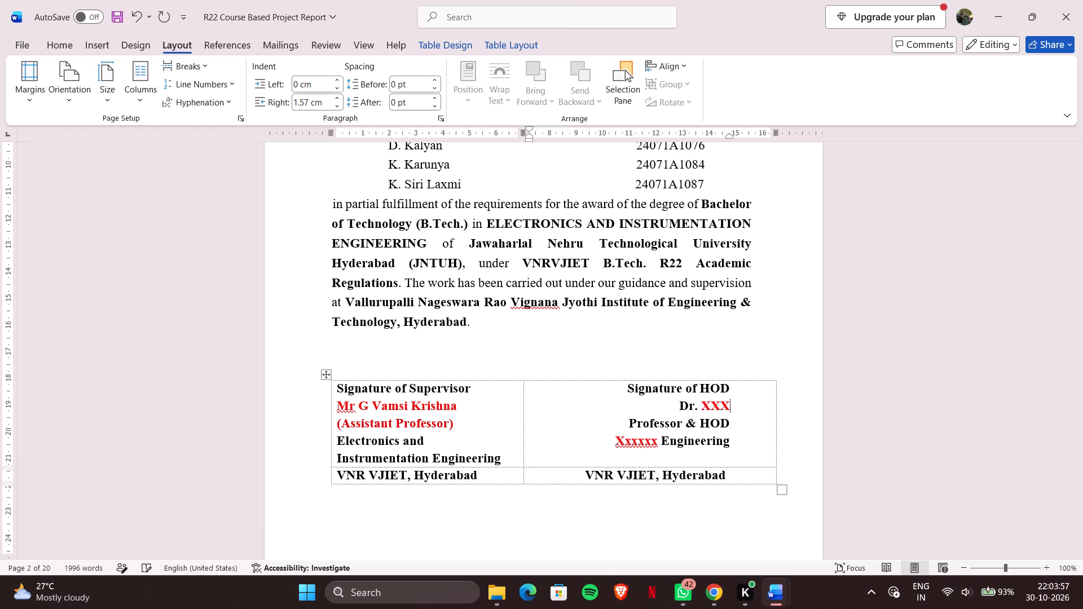
key("BackSpace")
key("BackSpace")
key("BackSpace")
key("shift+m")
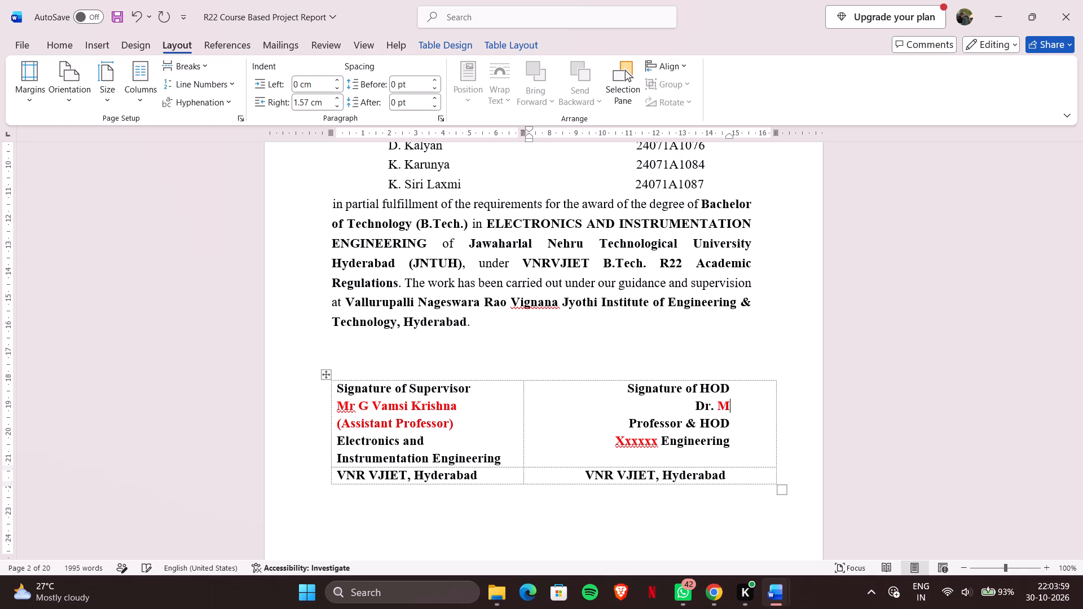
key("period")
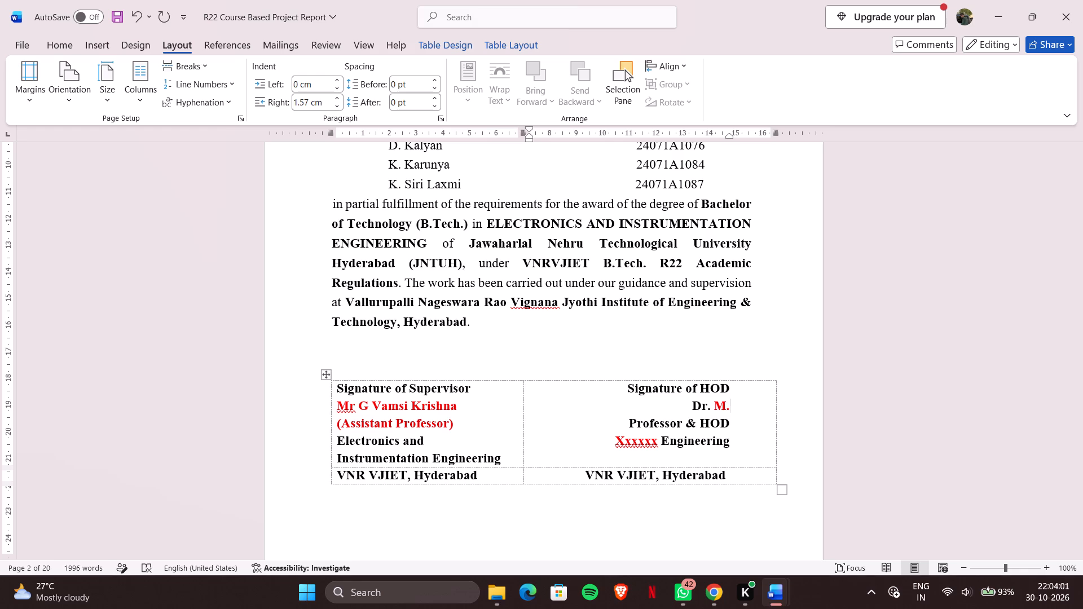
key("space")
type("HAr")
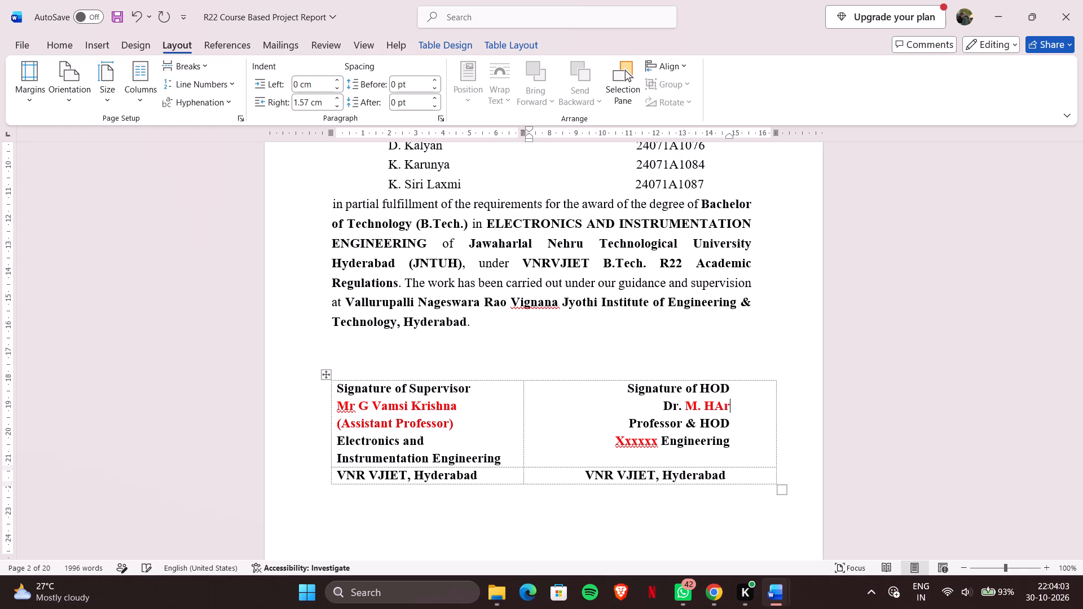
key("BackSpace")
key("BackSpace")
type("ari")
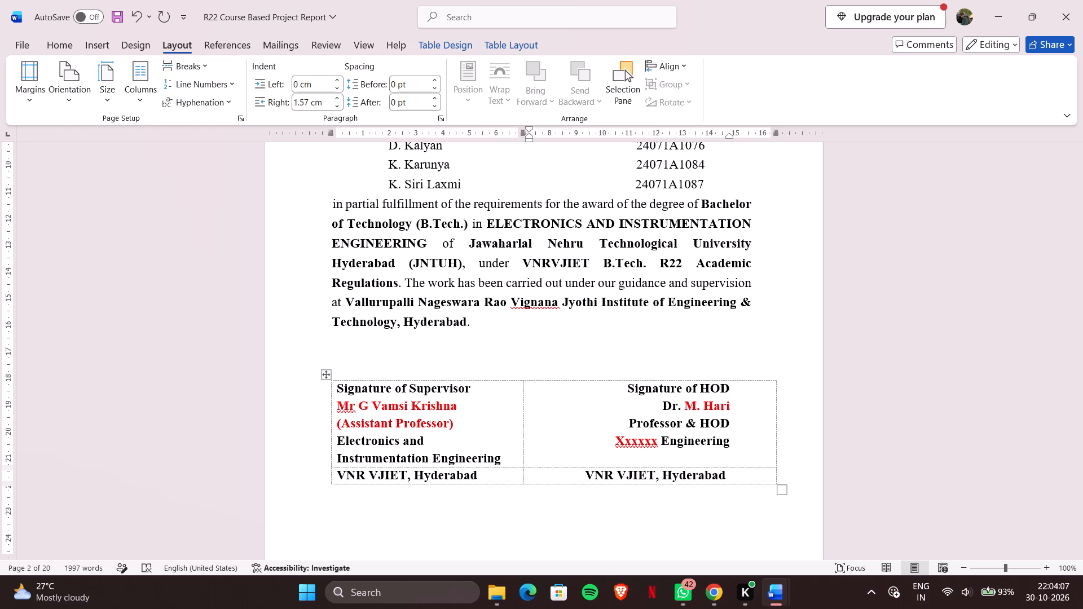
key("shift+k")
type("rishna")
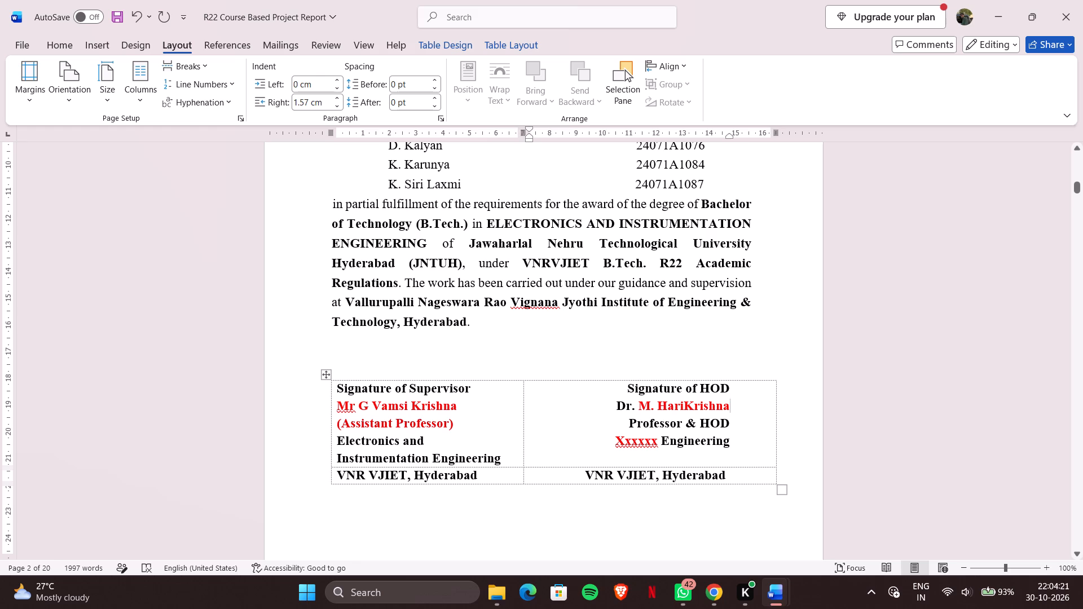
Insert Associate before Professor & HOD in the HOD's signature cell.
left_click(628, 425)
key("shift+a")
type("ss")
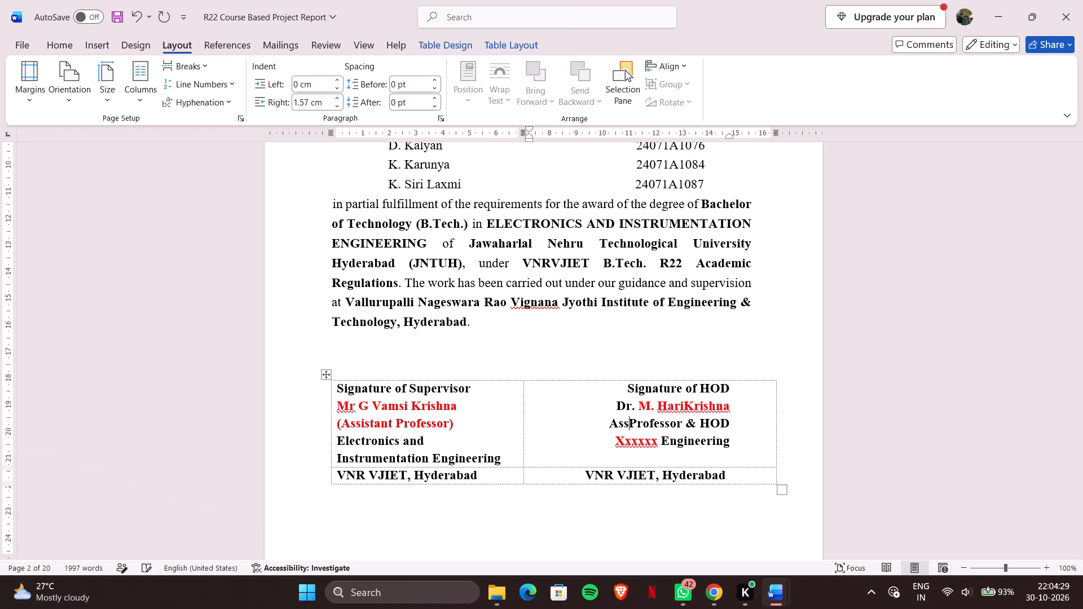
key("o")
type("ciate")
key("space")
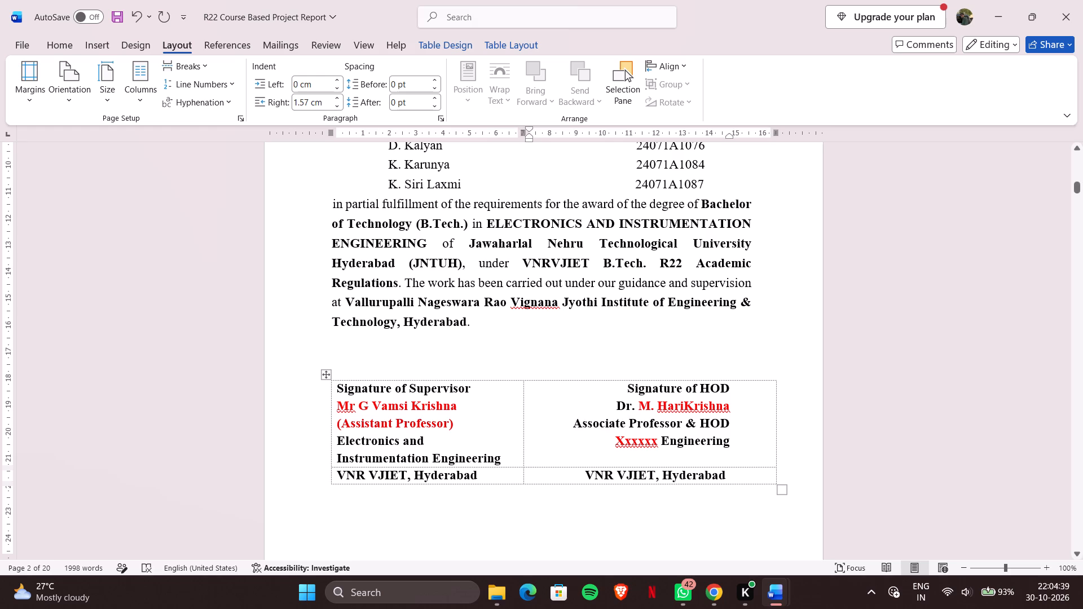
Replace Xxxxxx Engineering in the HOD's cell with Electronics and Instrumentation Engineering copied from the supervisor's cell.
left_click_drag(500, 459, 345, 436)
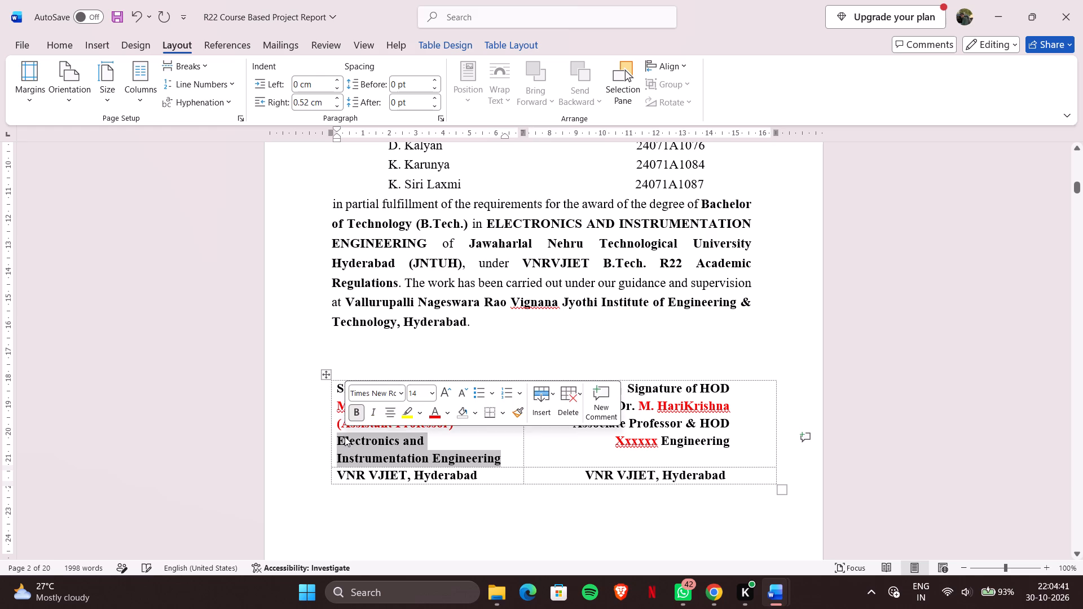
key("ctrl+c")
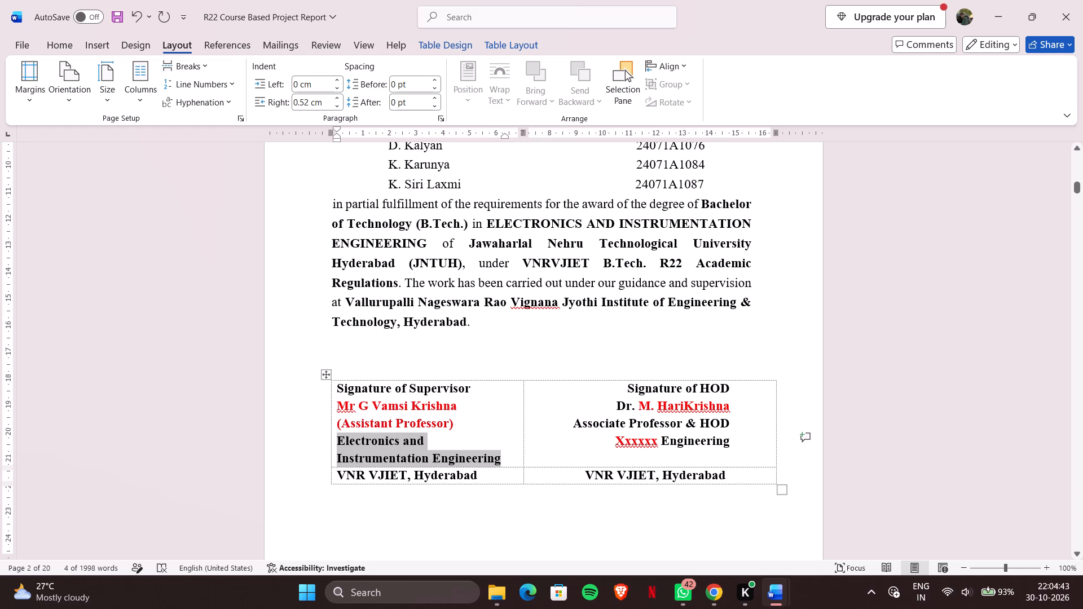
left_click_drag(734, 442, 617, 446)
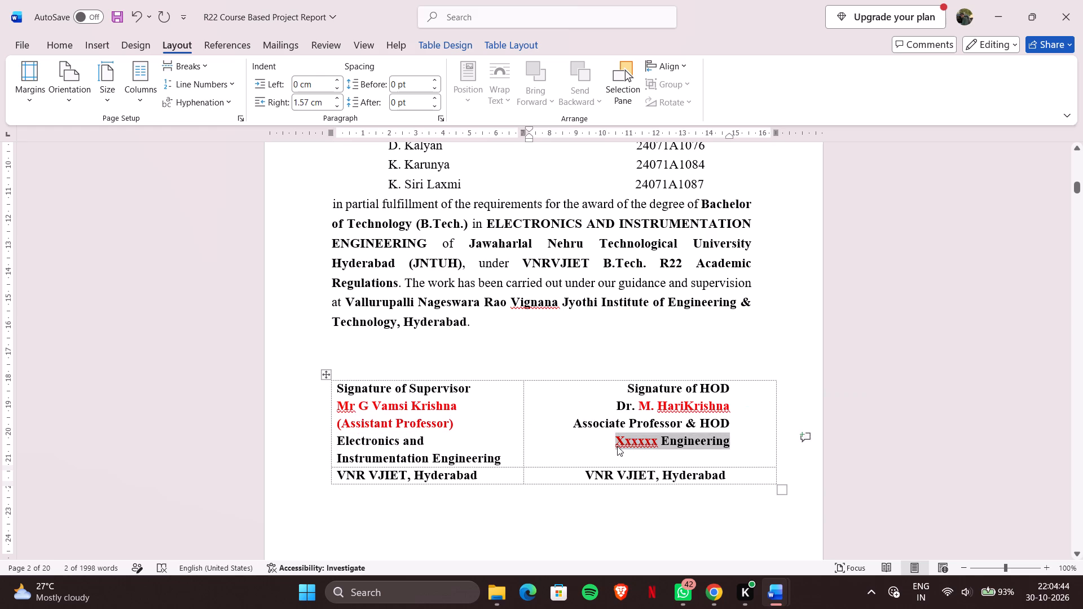
key("ctrl+v")
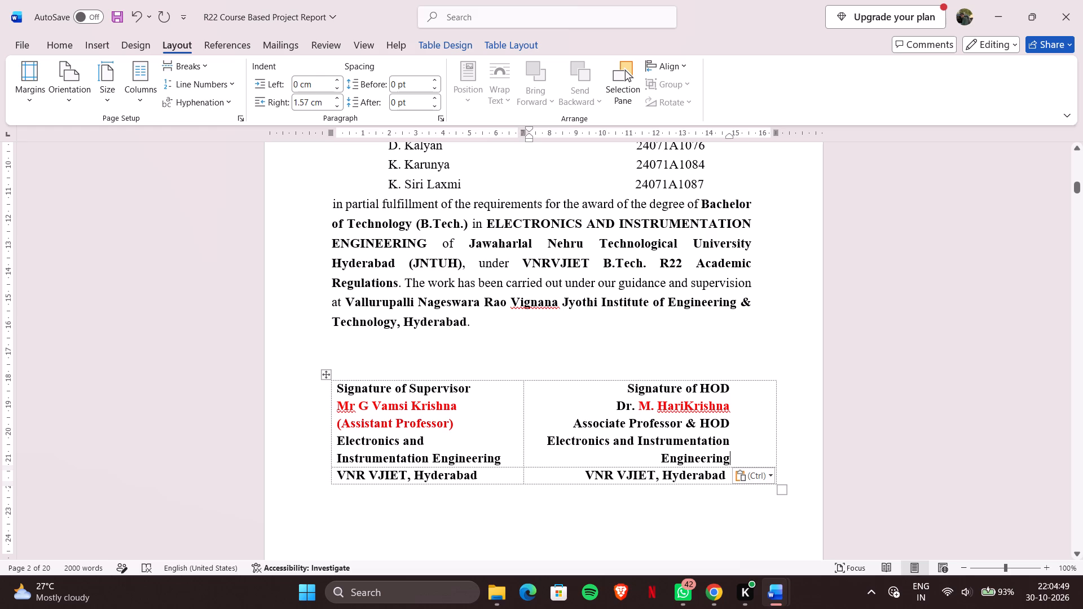
left_click(666, 362)
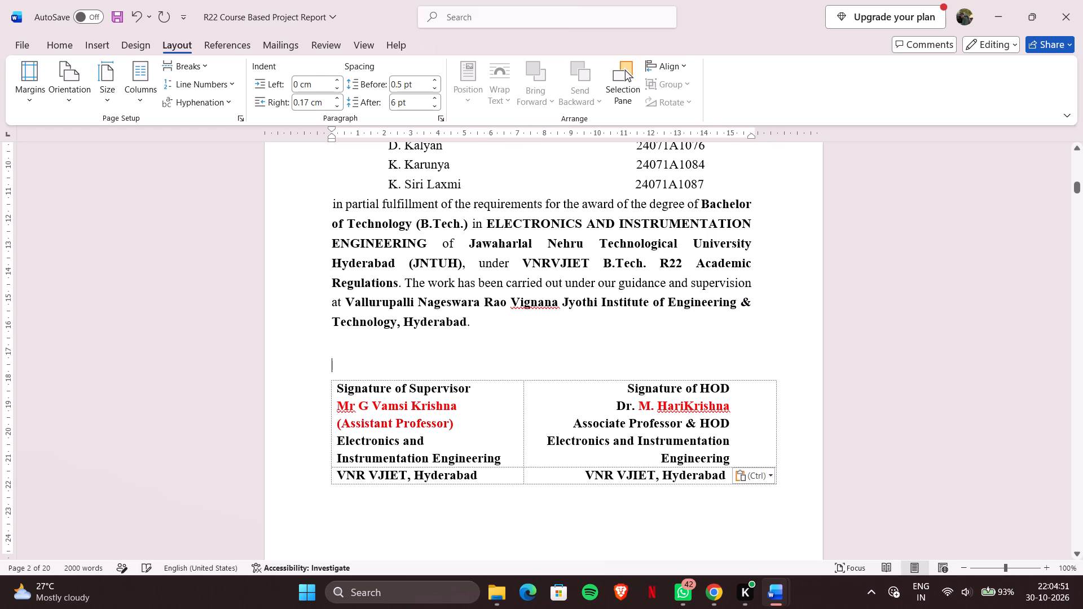
left_click(851, 413)
double_click(883, 416)
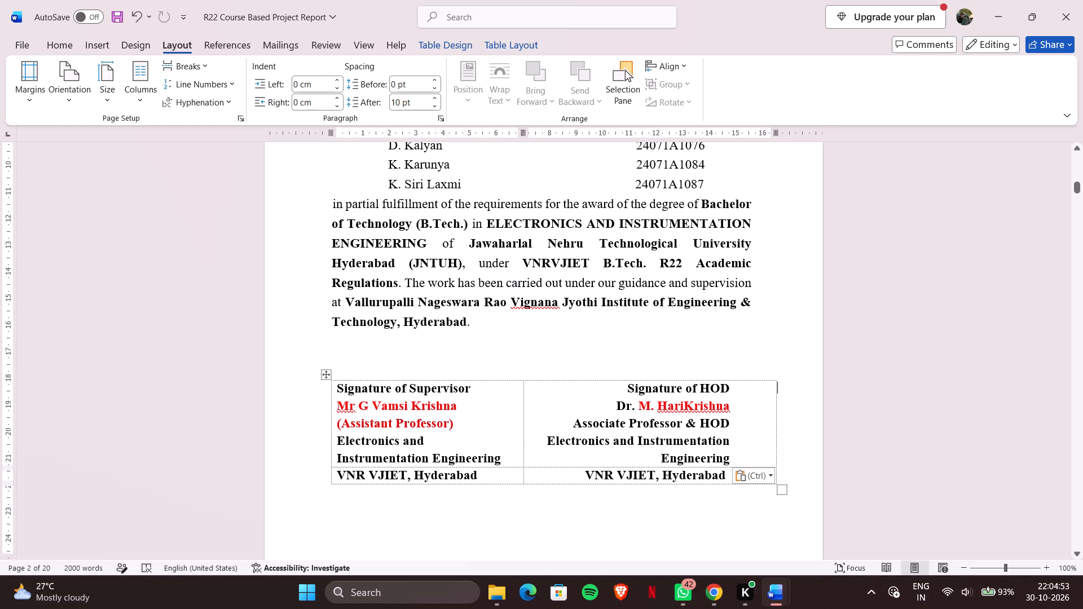
left_click(883, 416)
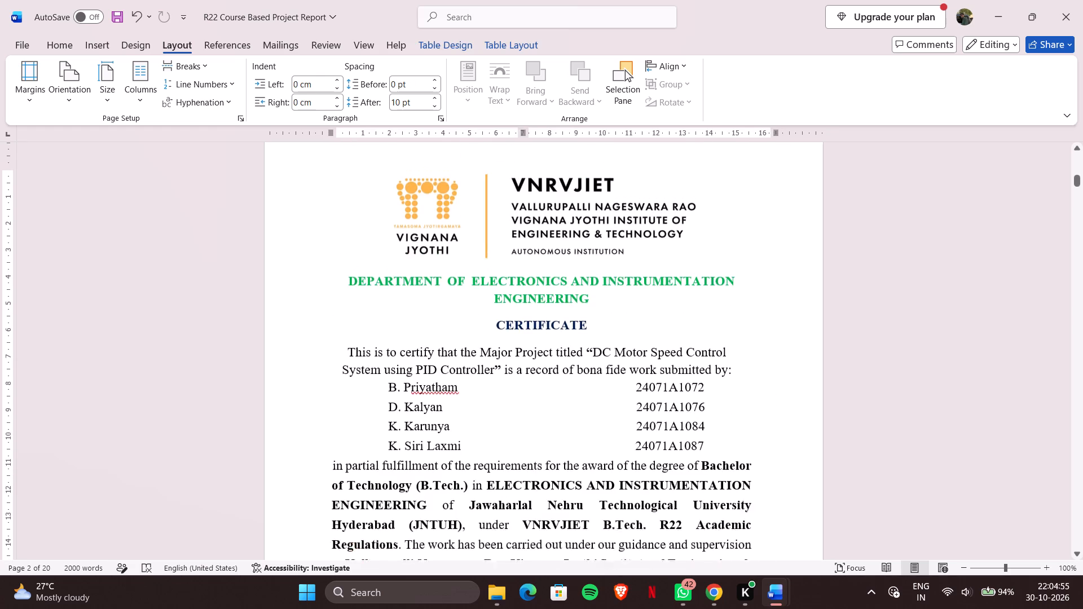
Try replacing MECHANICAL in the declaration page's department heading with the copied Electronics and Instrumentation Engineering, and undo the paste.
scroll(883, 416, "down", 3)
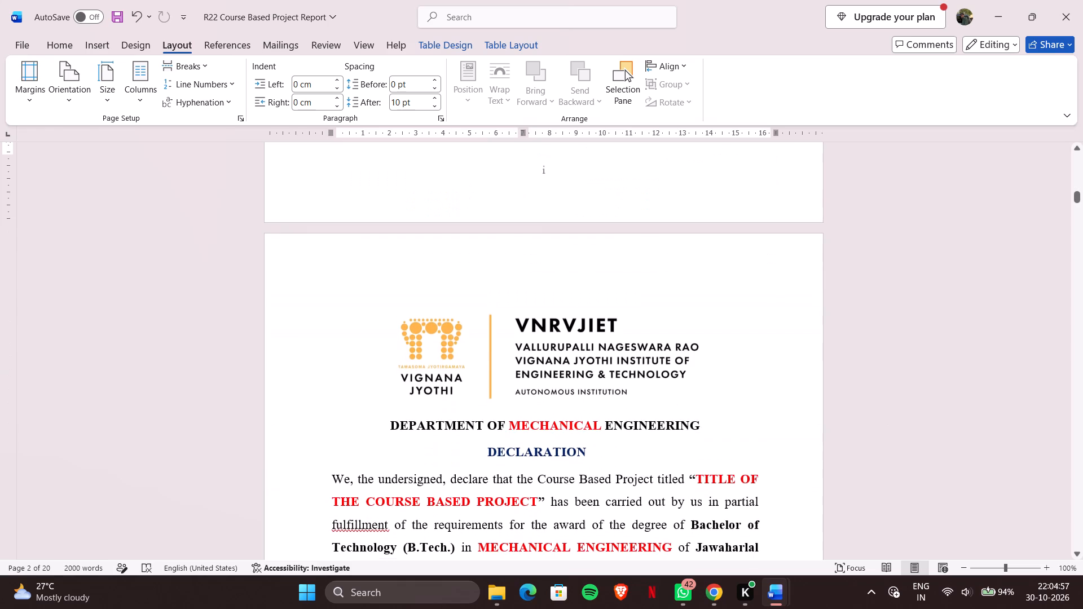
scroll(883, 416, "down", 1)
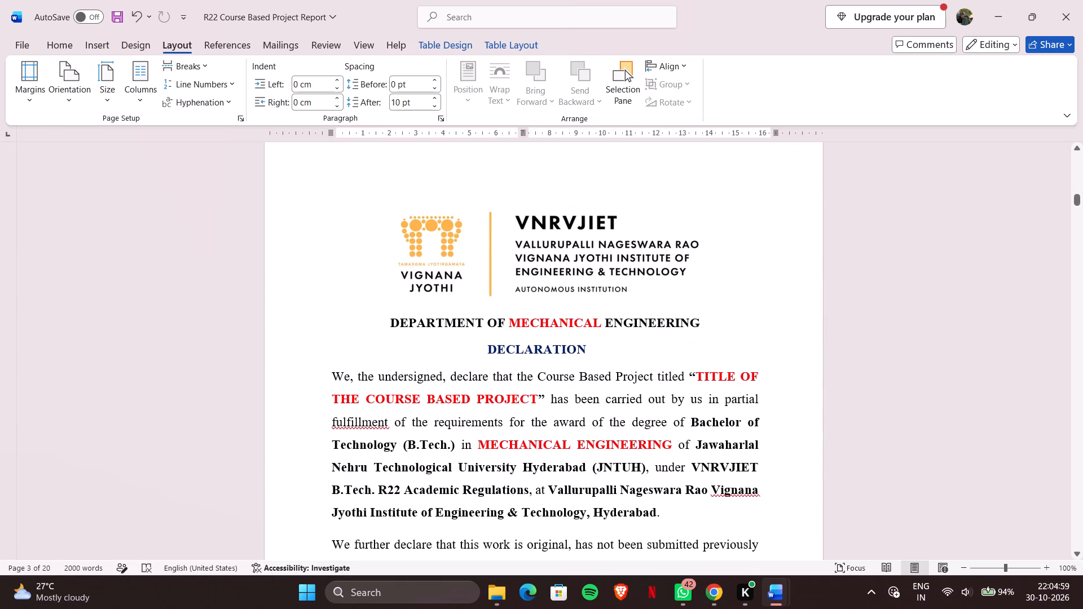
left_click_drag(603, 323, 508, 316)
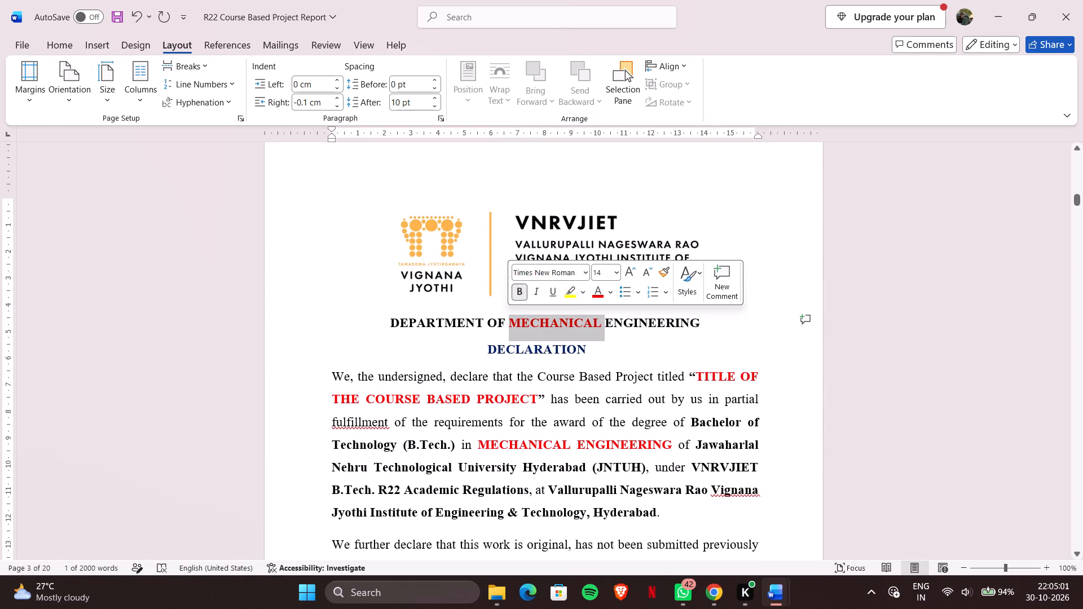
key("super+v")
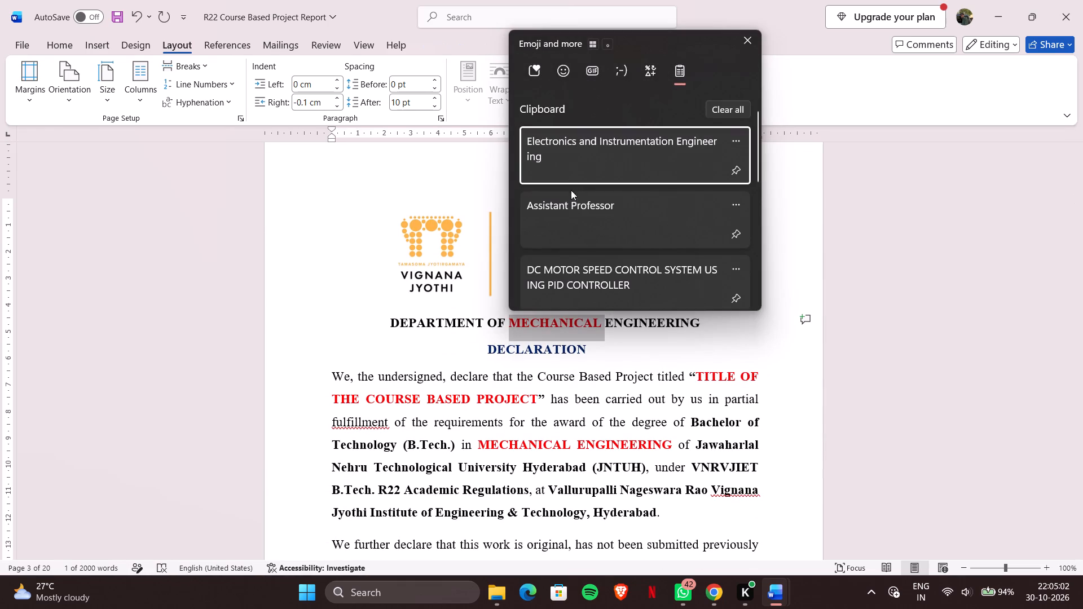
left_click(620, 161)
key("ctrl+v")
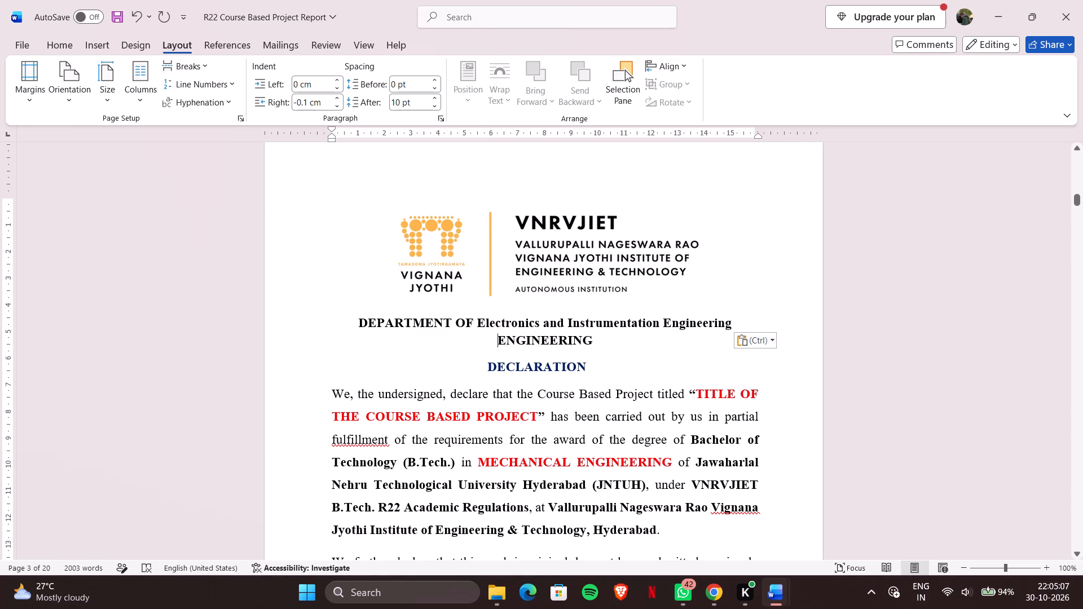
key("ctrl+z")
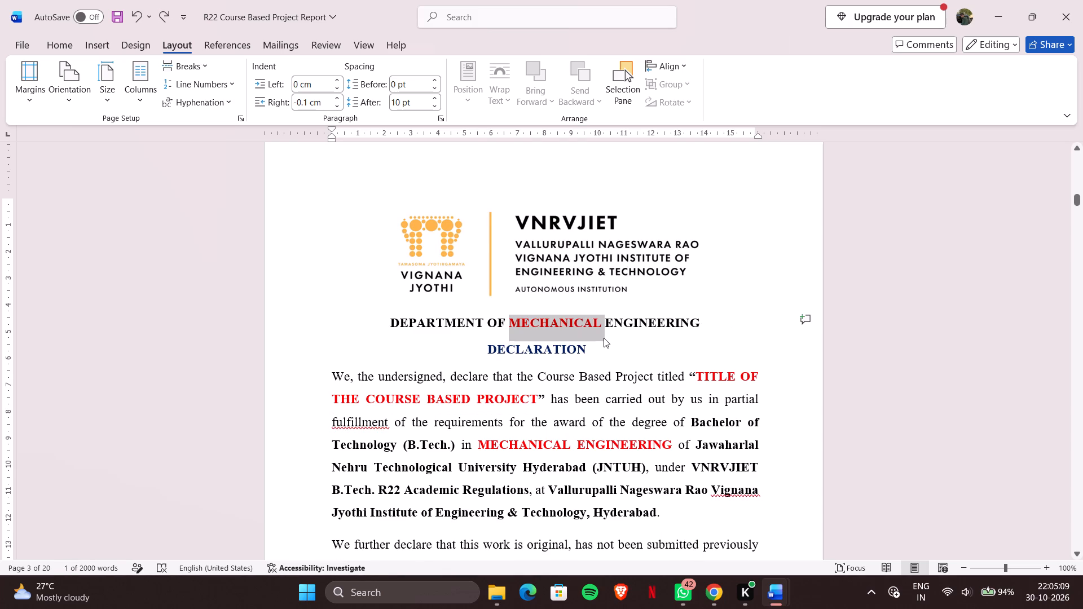
Replace MECHANICAL in the declaration page's department heading with ELECTRONICS AND INSTRUMENTATION from the clipboard history.
key("super+v")
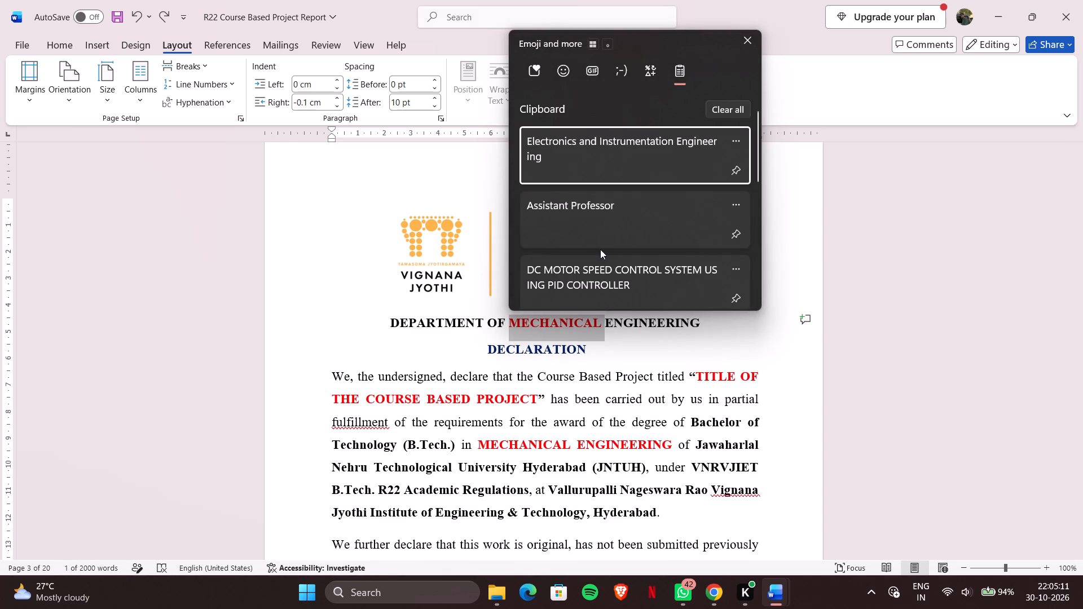
scroll(600, 249, "down", 3)
scroll(629, 178, "up", 1)
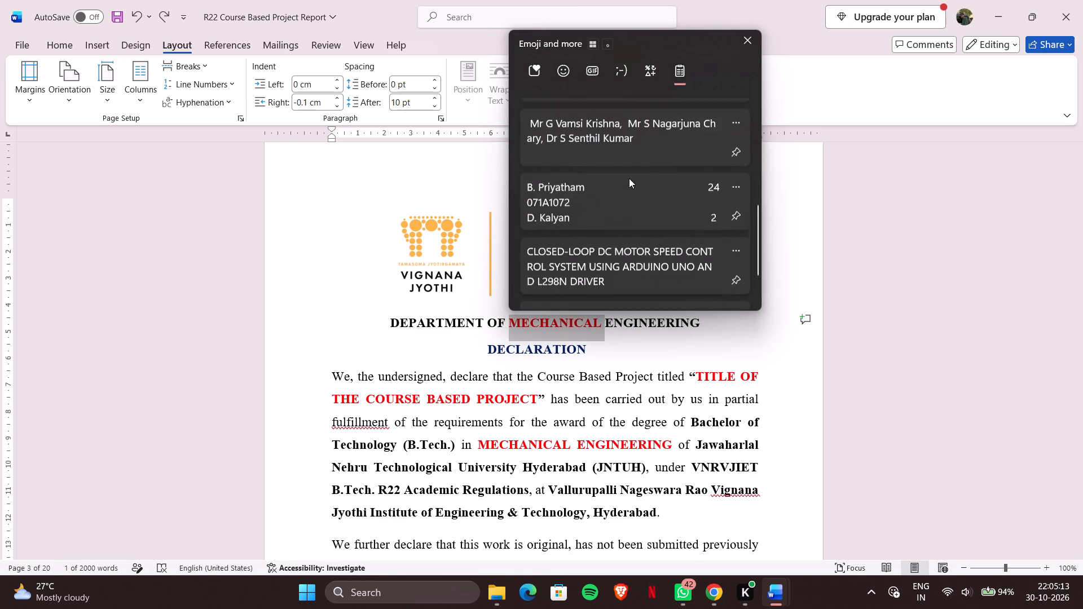
scroll(629, 178, "up", 2)
left_click(633, 149)
key("ctrl+v")
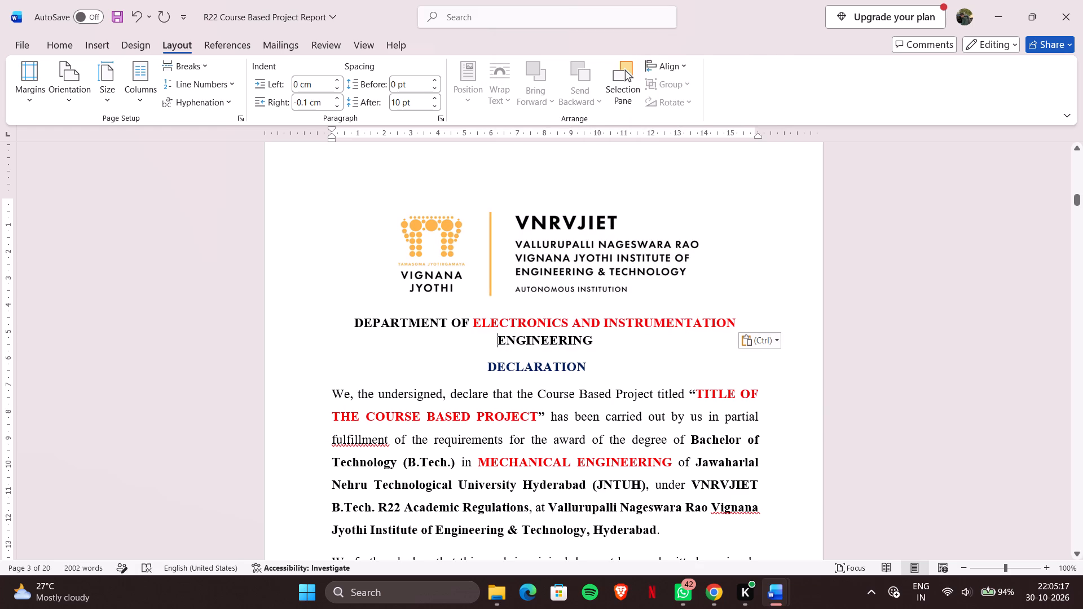
Set the font colour of ELECTRONICS AND INSTRUMENTATION in the declaration page's department heading to black.
left_click_drag(739, 319, 504, 317)
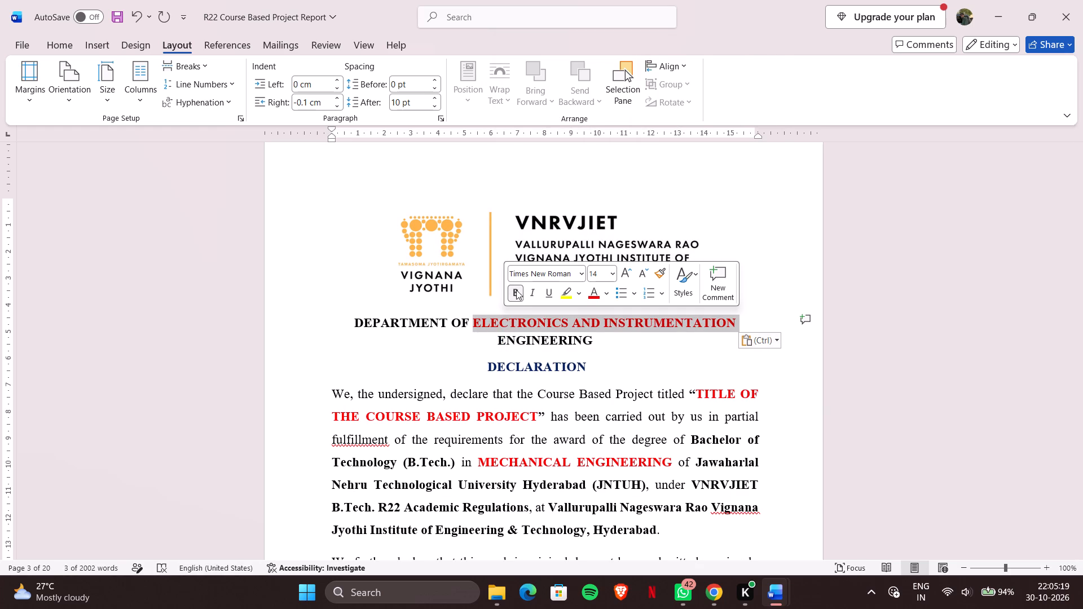
left_click(609, 296)
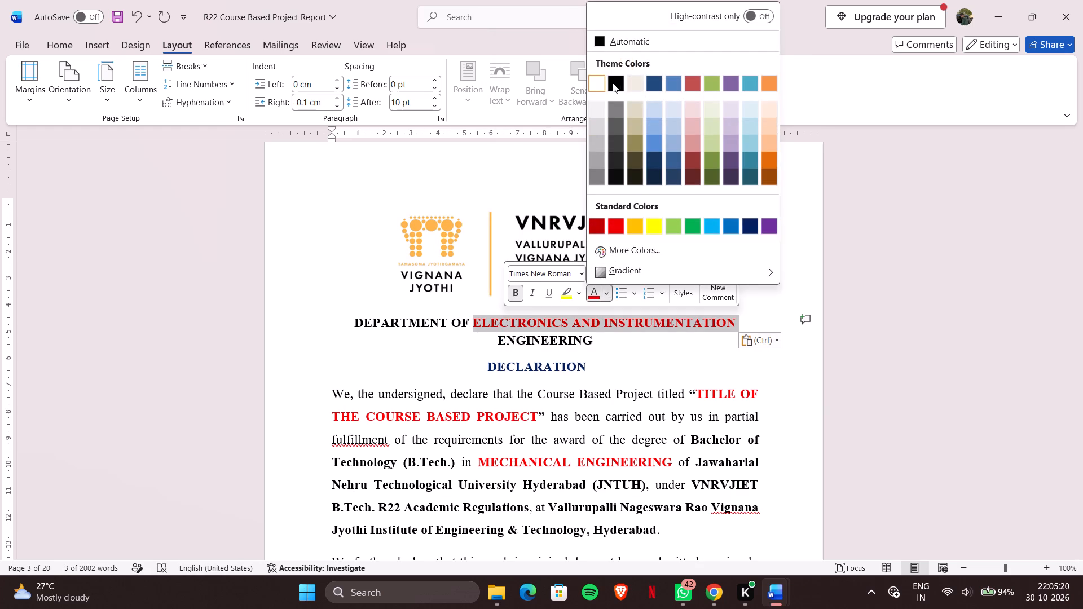
left_click(617, 81)
left_click(887, 276)
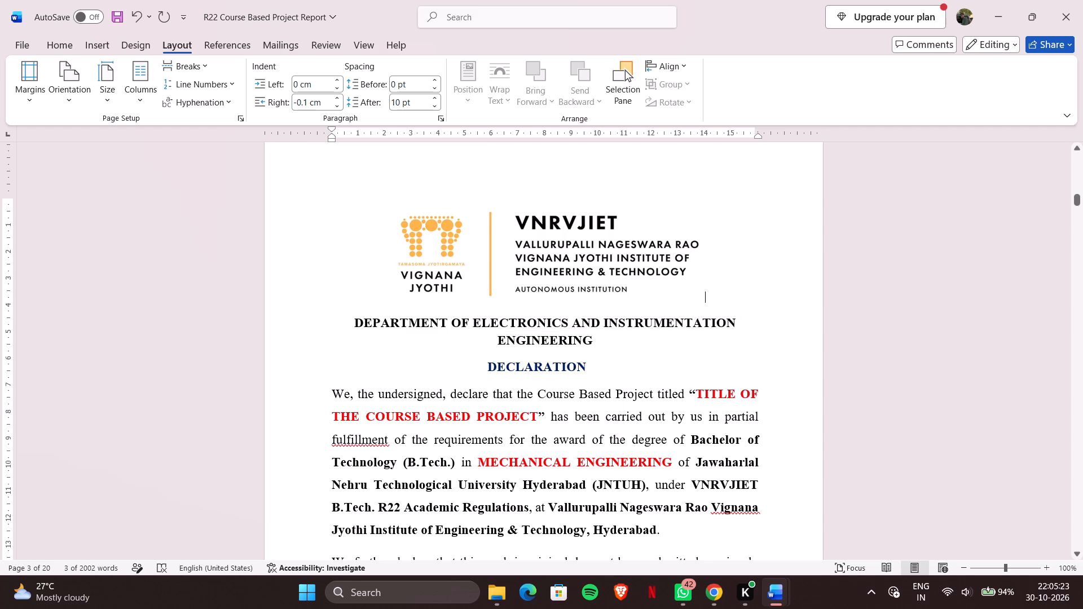
Replace MECHANICAL ENGINEERING in the declaration's first paragraph with ELECTRONICS AND INSTRUMENTATION from the clipboard history.
scroll(887, 276, "down", 3)
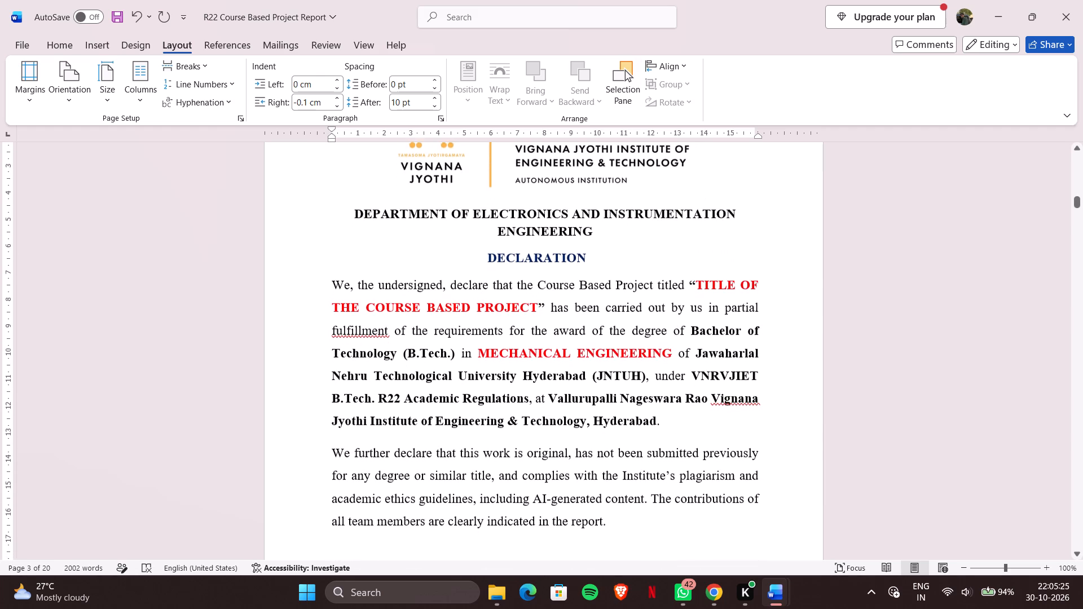
scroll(887, 276, "down", 1)
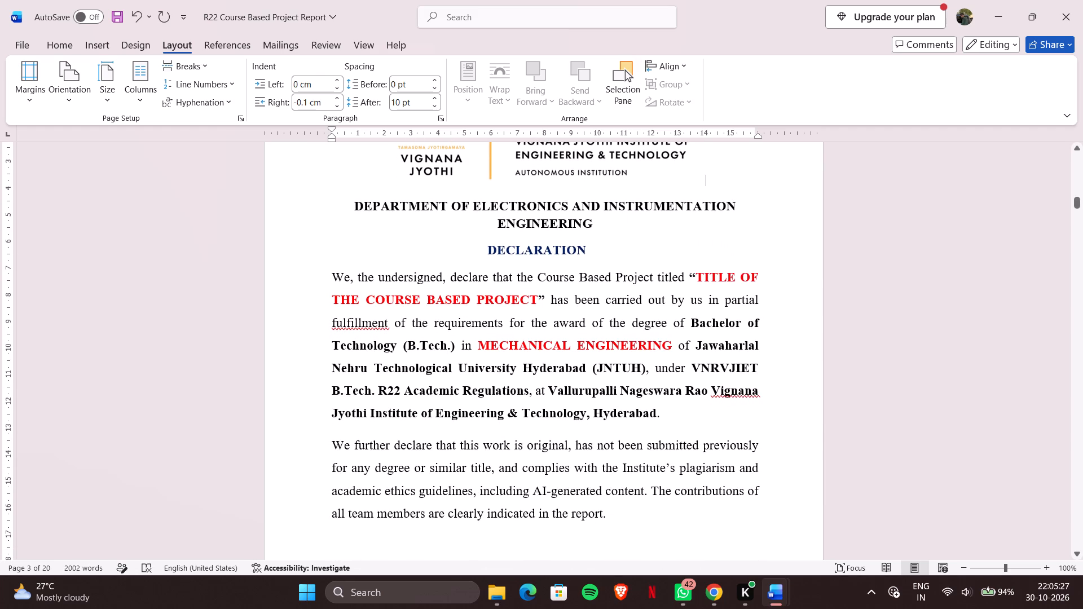
left_click_drag(671, 344, 484, 343)
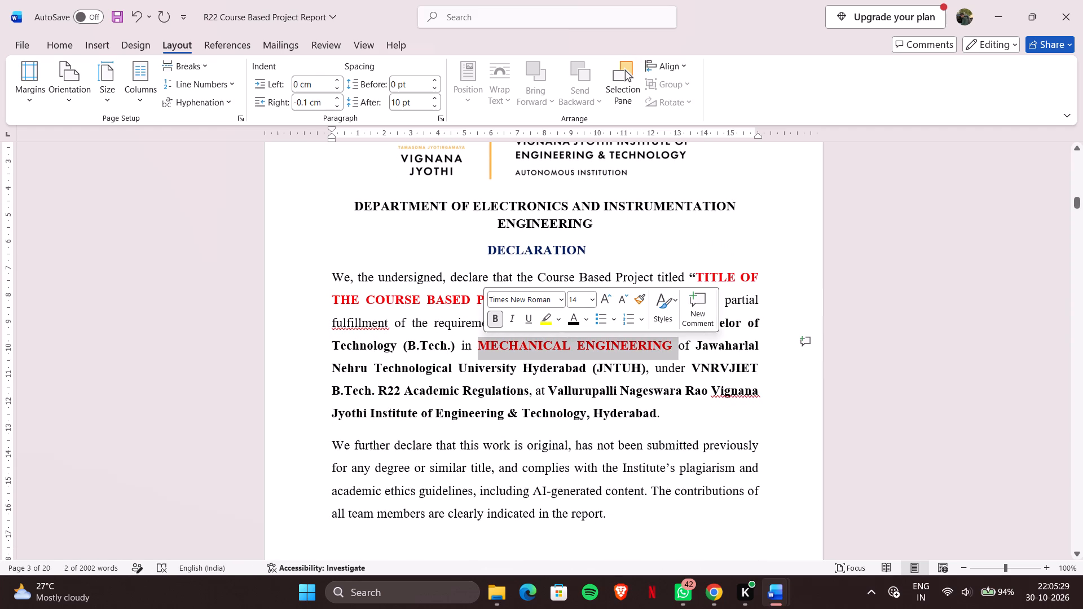
key("super+v")
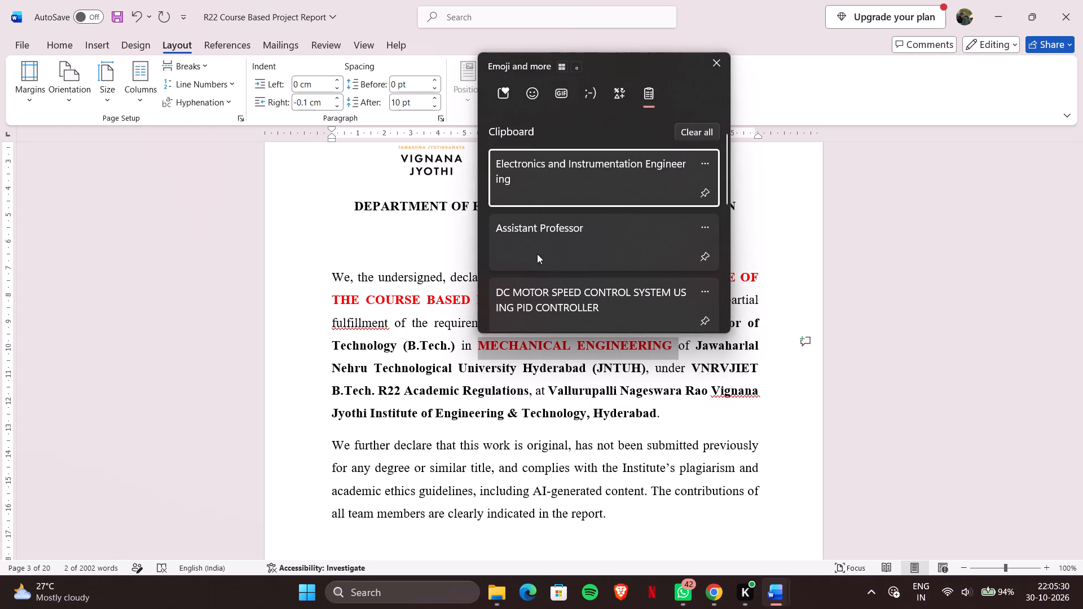
scroll(567, 261, "down", 1)
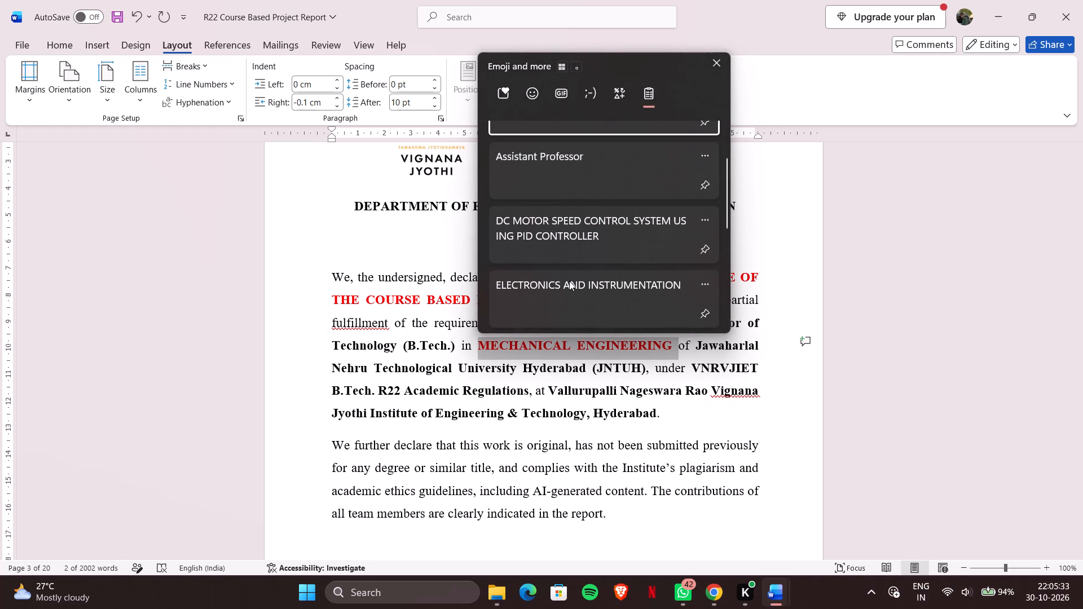
left_click(569, 281)
key("ctrl+v")
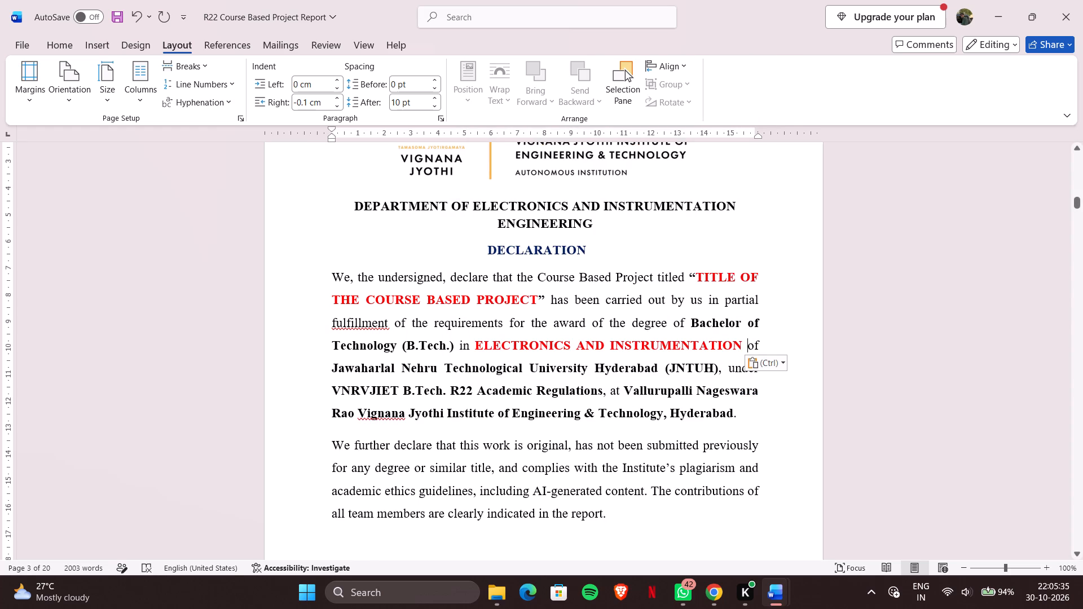
Set the font colour of ELECTRONICS AND INSTRUMENTATION in the declaration paragraph to black.
left_click_drag(742, 345, 471, 355)
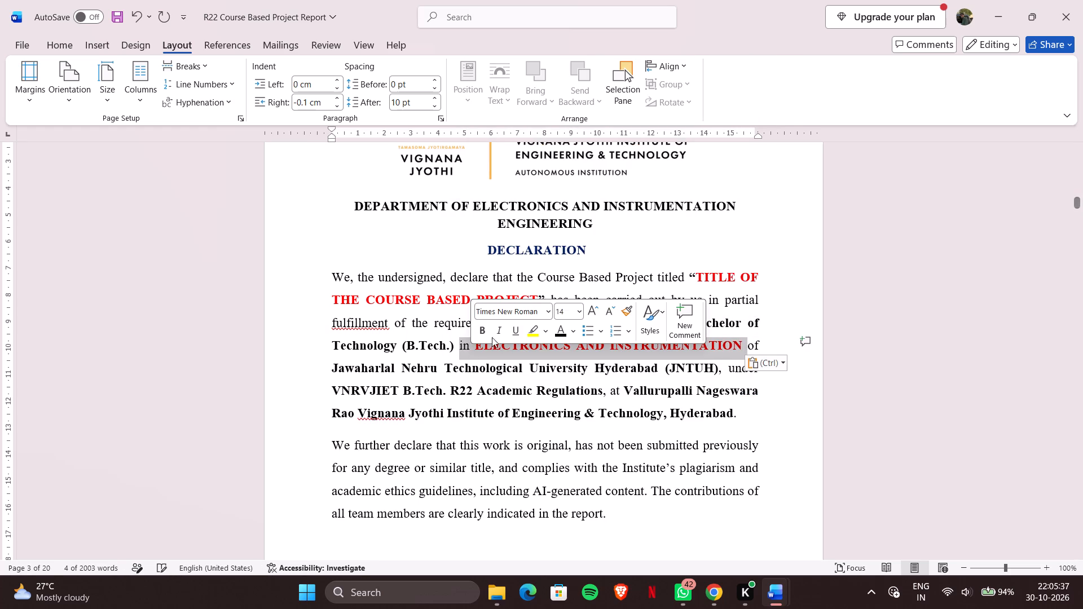
left_click(570, 329)
left_click(582, 124)
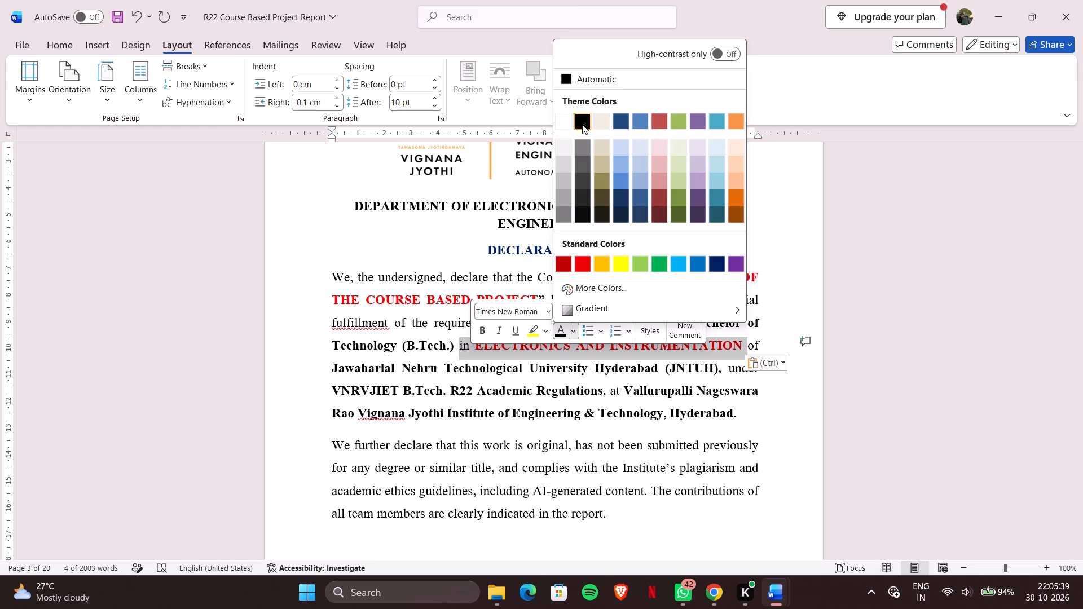
left_click(869, 387)
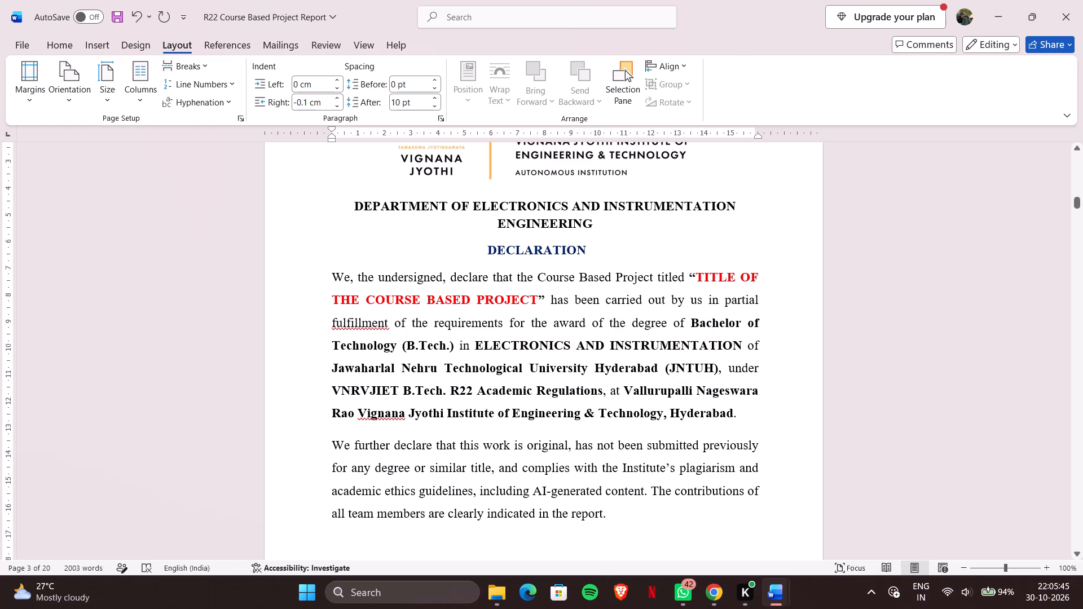
Replace TITLE OF THE COURSE BASED PROJECT in the declaration with DC Motor Speed Control System using PID Controller copied from the certificate page.
scroll(684, 264, "up", 10)
scroll(684, 264, "down", 1)
left_click_drag(594, 336, 601, 338)
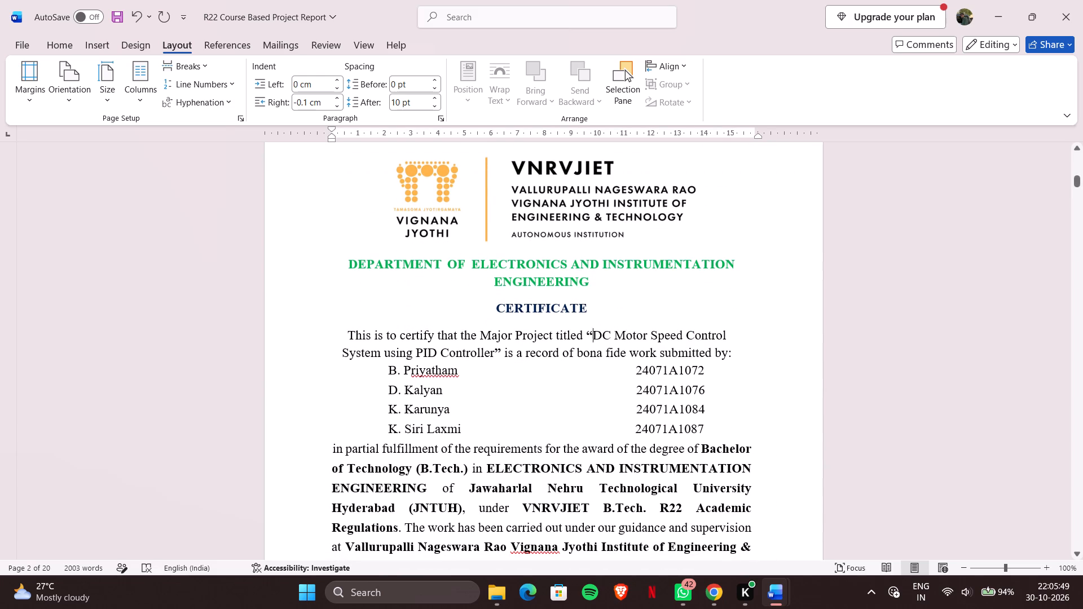
left_click_drag(601, 338, 472, 351)
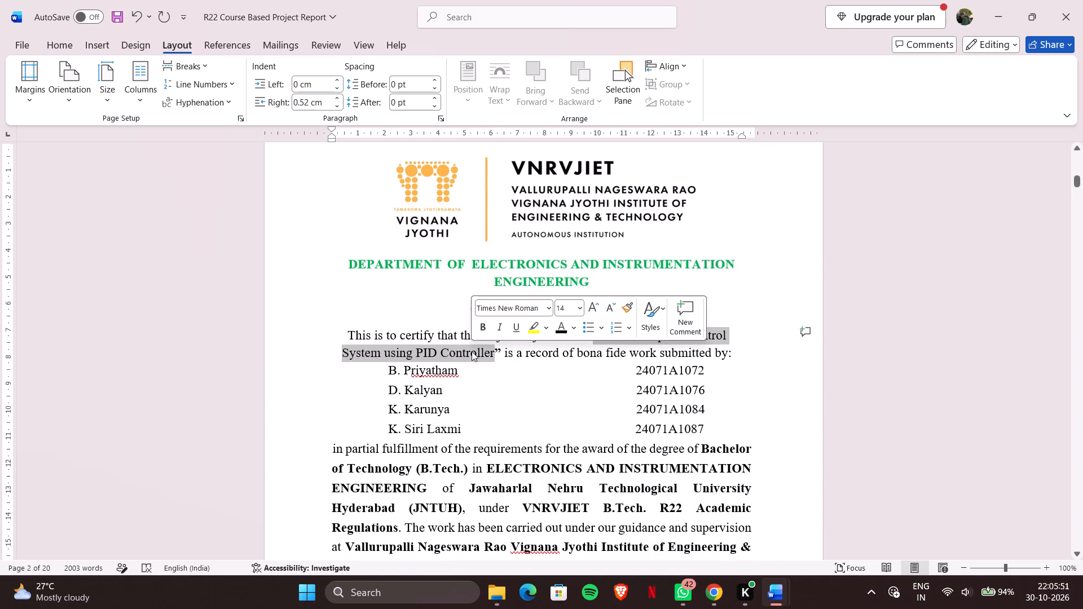
key("ctrl+c")
scroll(595, 363, "down", 4)
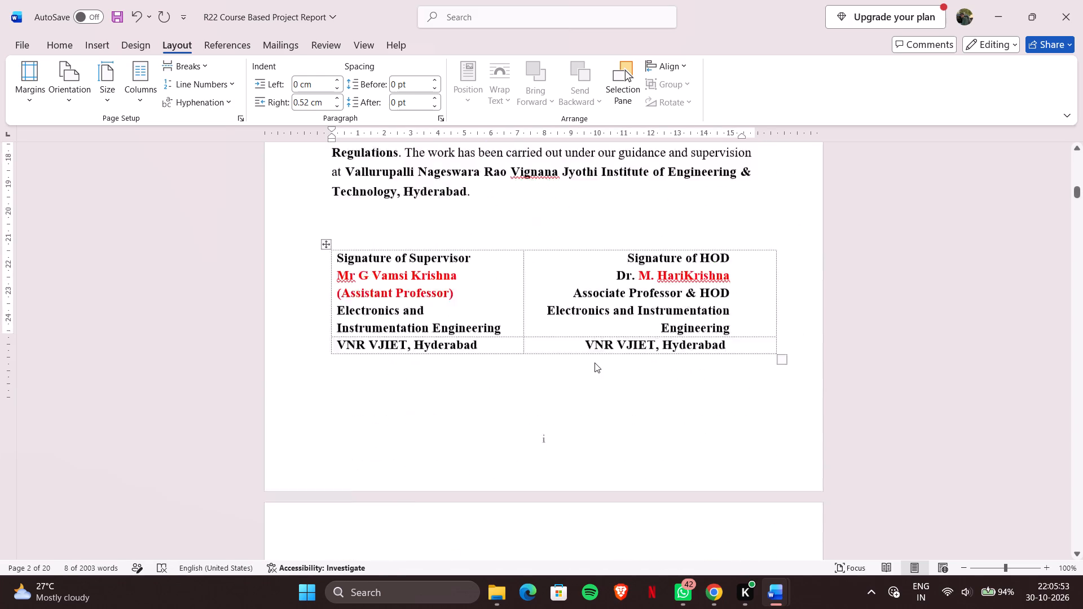
scroll(595, 363, "down", 1)
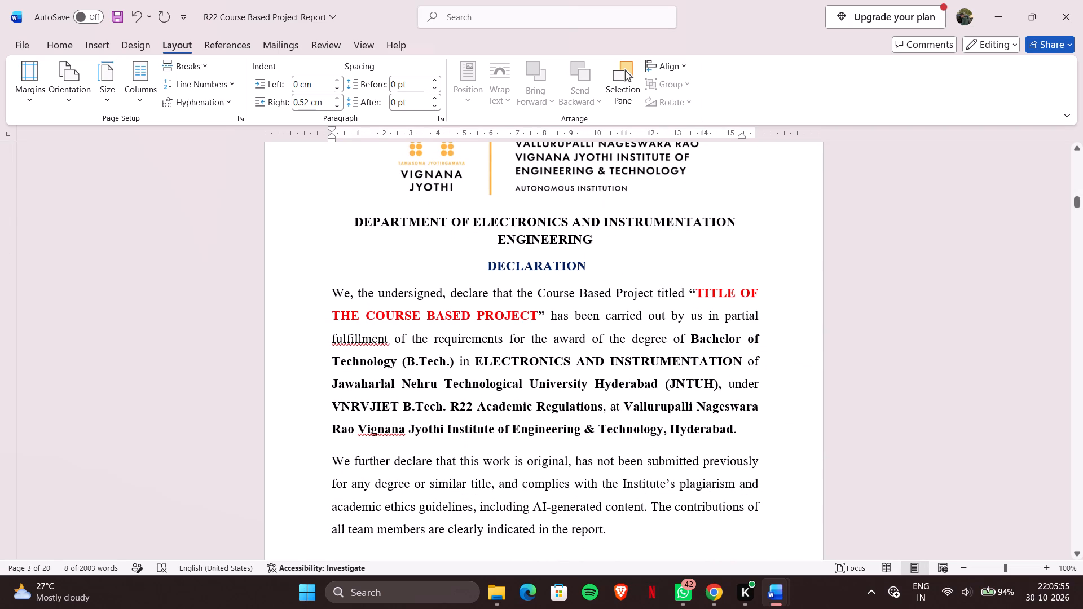
left_click_drag(698, 292, 530, 312)
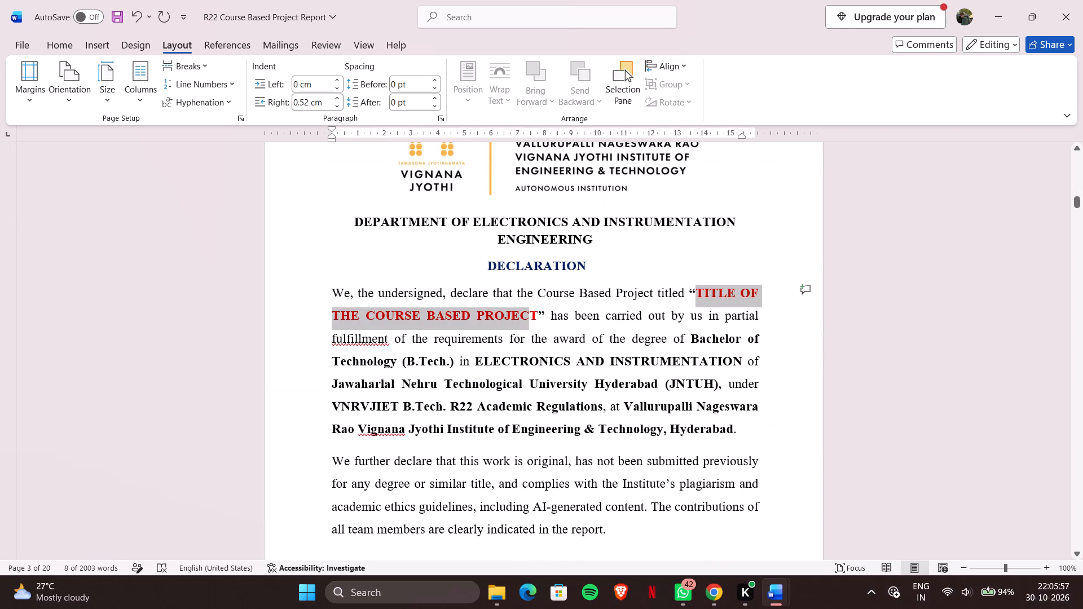
left_click_drag(530, 312, 536, 313)
key("ctrl+v")
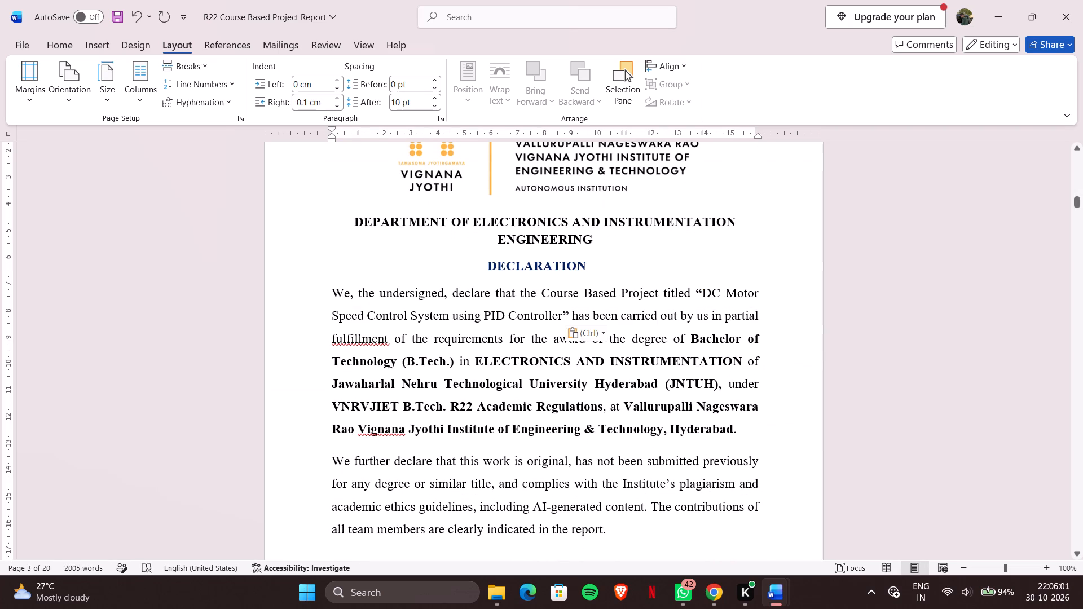
Delete the text of the declaration's second paragraph, from We further declare through indicated in the report, leaving the final period.
scroll(468, 351, "down", 1)
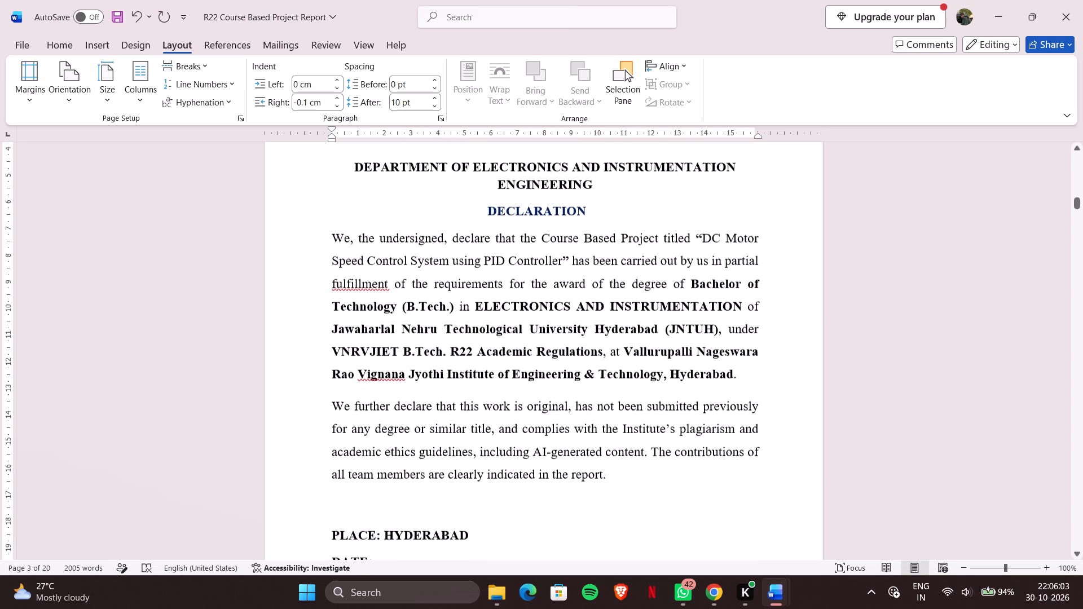
scroll(468, 351, "down", 1)
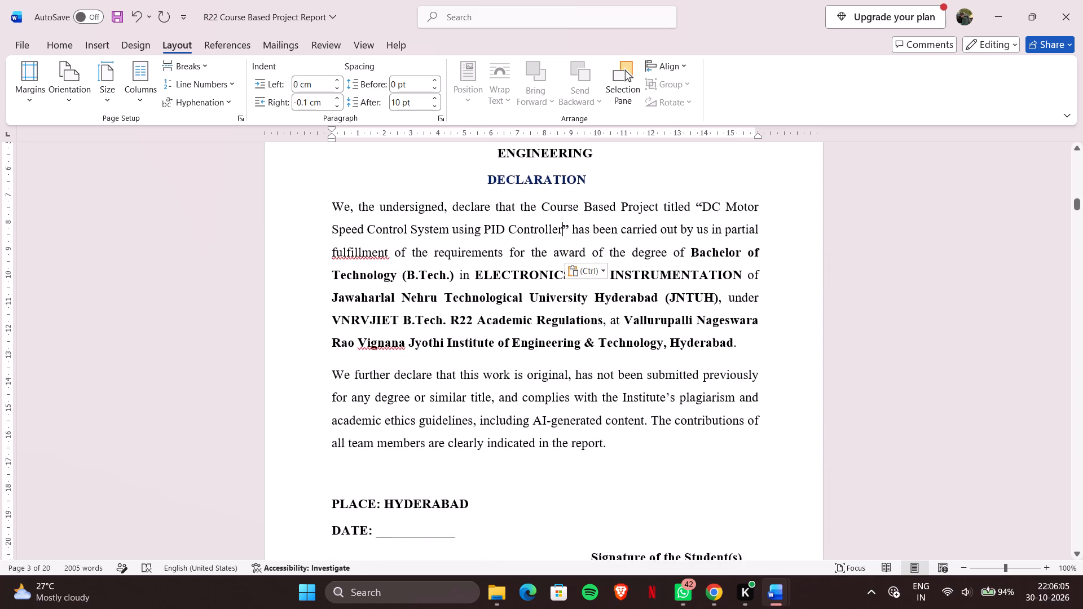
scroll(468, 351, "down", 2)
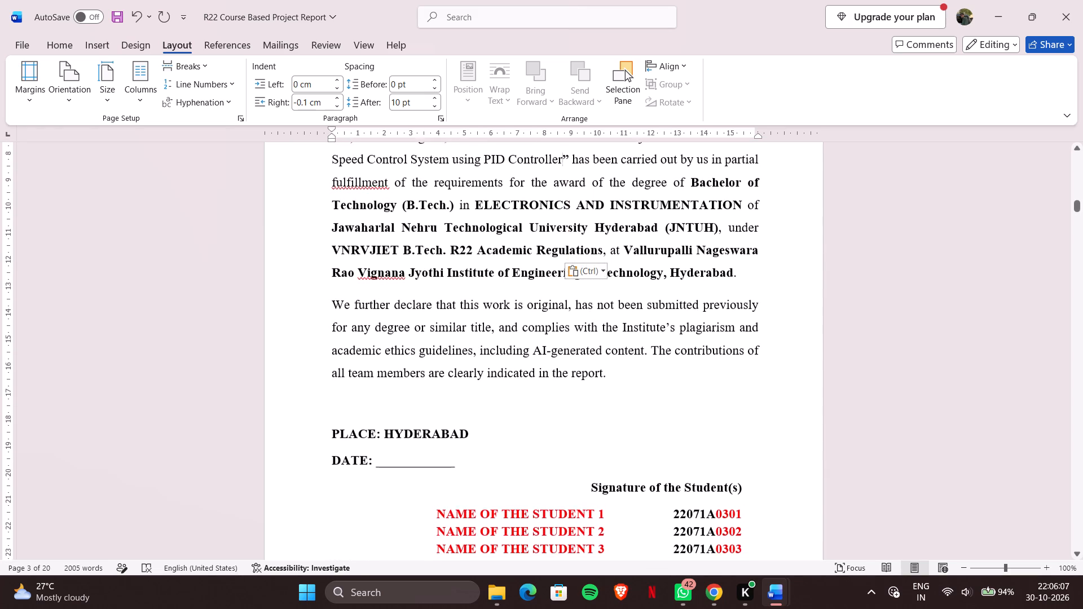
scroll(468, 351, "down", 1)
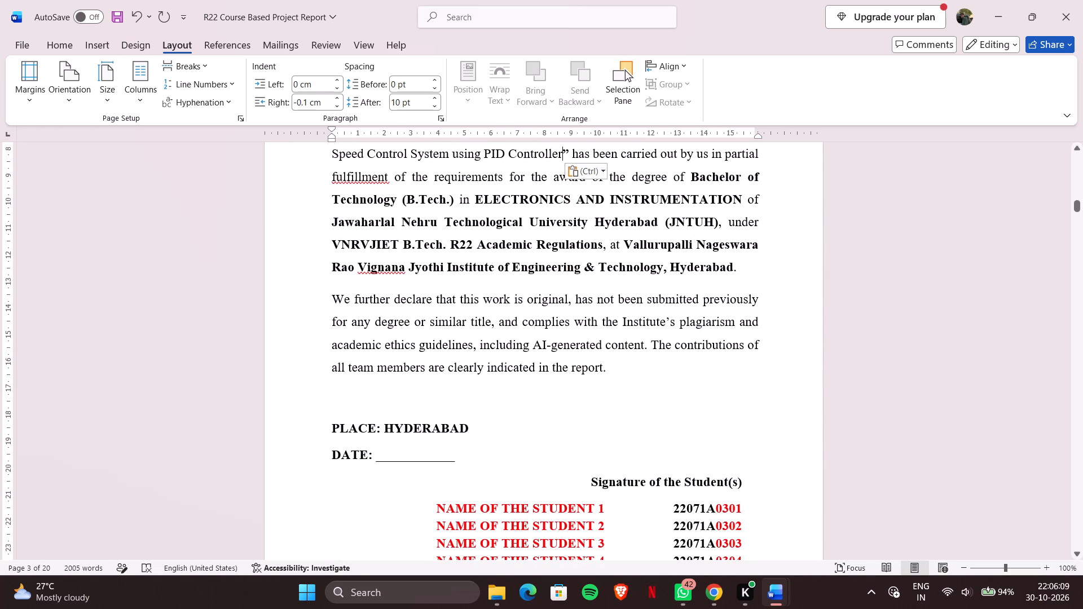
left_click_drag(329, 290, 599, 370)
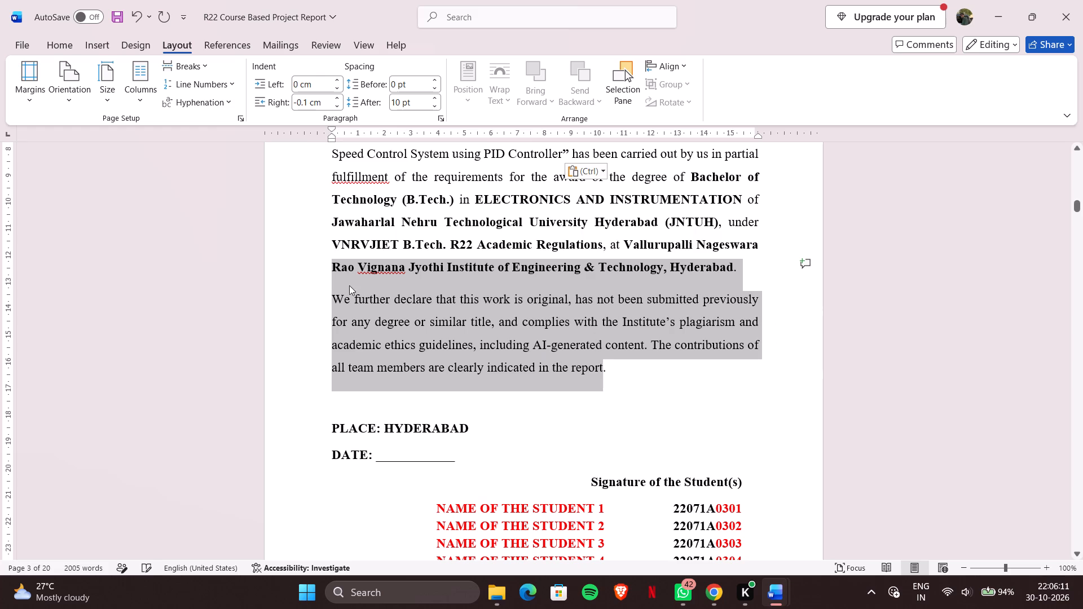
left_click(305, 281)
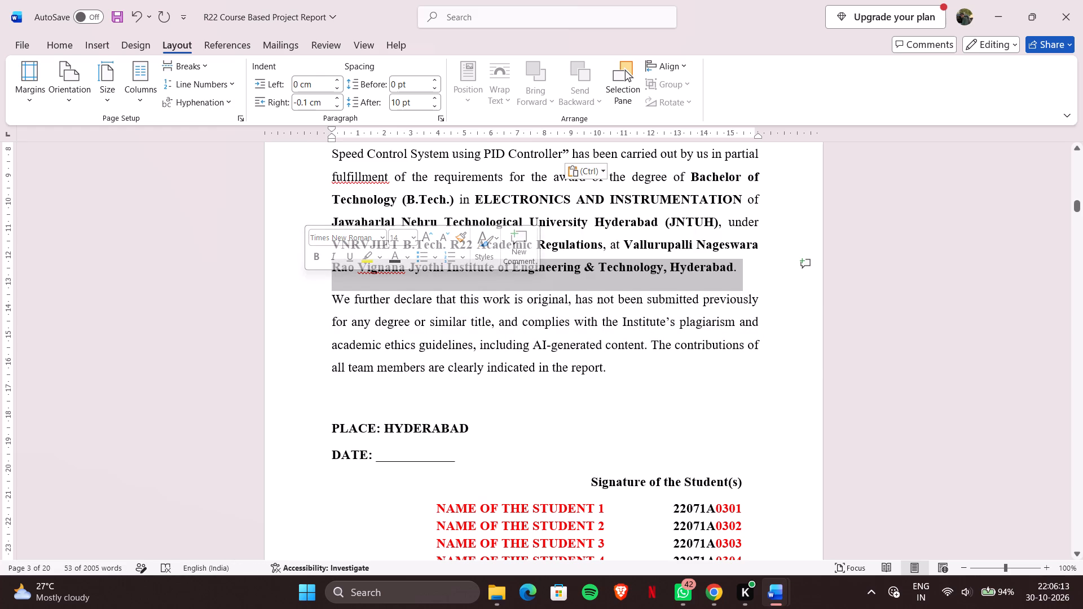
left_click(328, 299)
left_click_drag(328, 299, 598, 387)
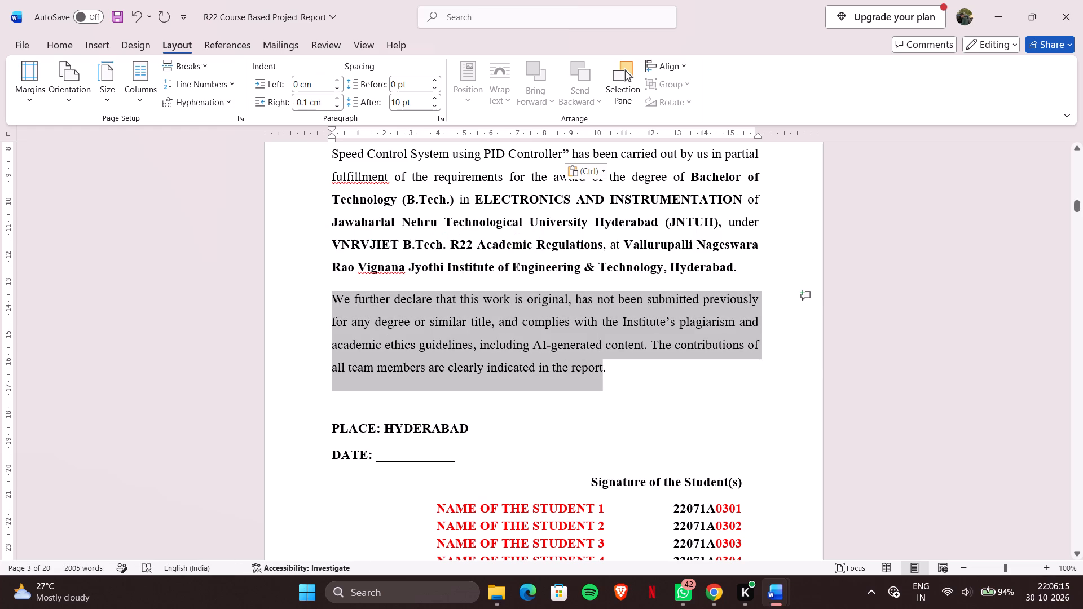
left_click_drag(598, 387, 602, 387)
key("BackSpace")
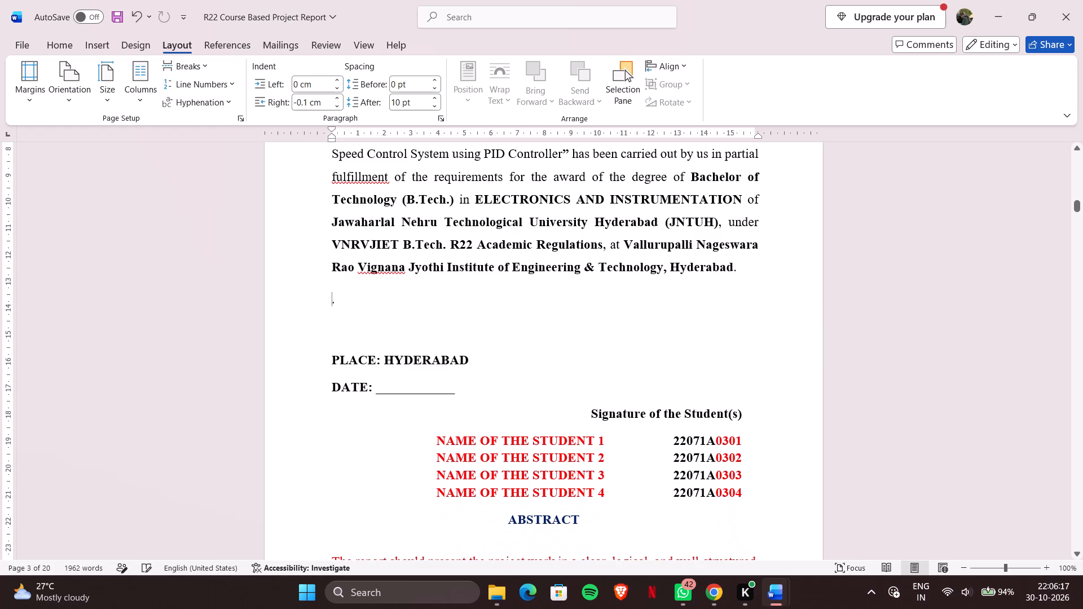
Insert three blank lines after the declaration's student list to push the ABSTRACT heading onto the following page.
scroll(602, 387, "down", 2)
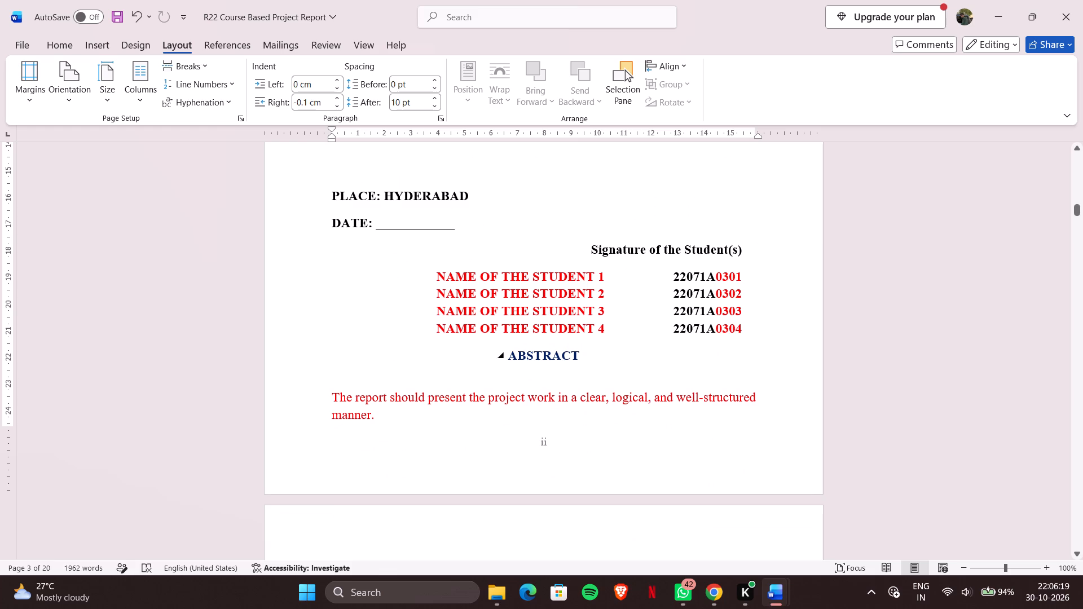
left_click(756, 337)
key("Return")
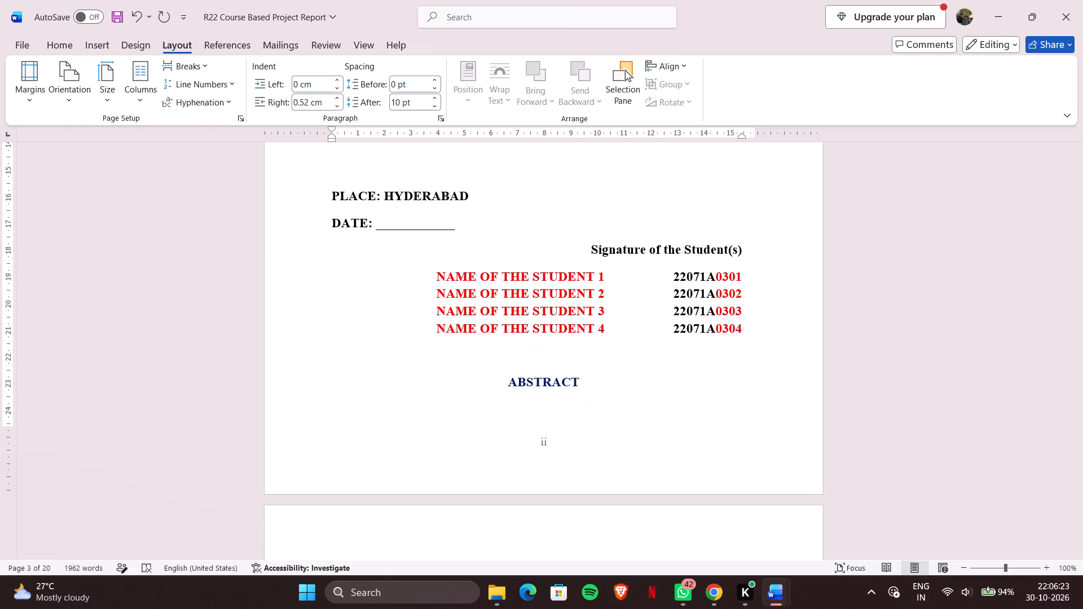
key("Return")
key("Return")
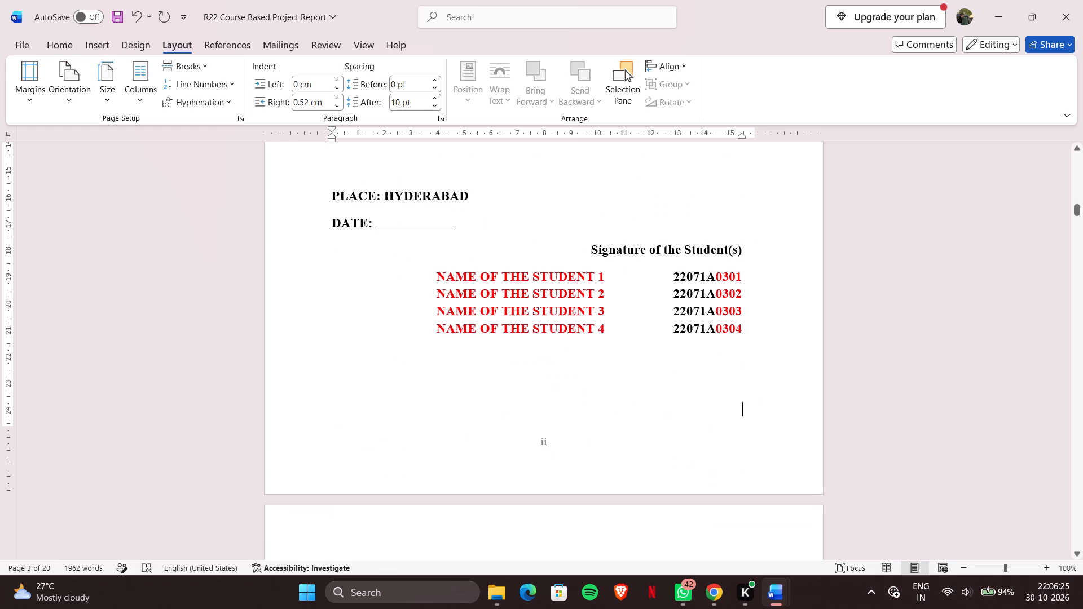
Replace the four placeholder student rows under Signature of the Student(s) with the previously copied team names and roll numbers.
left_click_drag(433, 273, 521, 292)
left_click_drag(521, 292, 495, 289)
left_click_drag(438, 270, 625, 315)
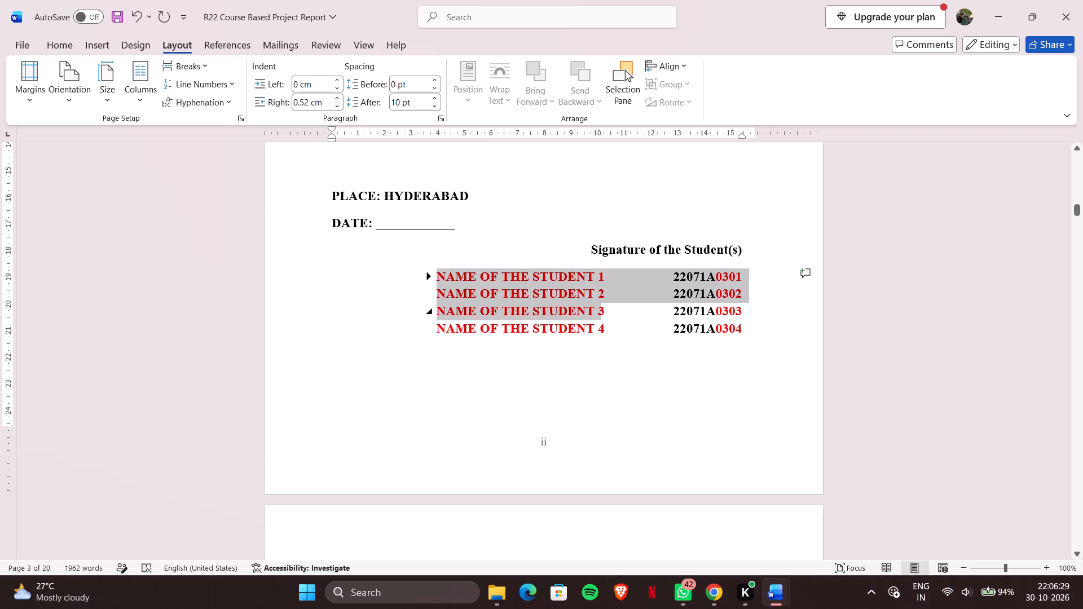
left_click_drag(625, 315, 767, 337)
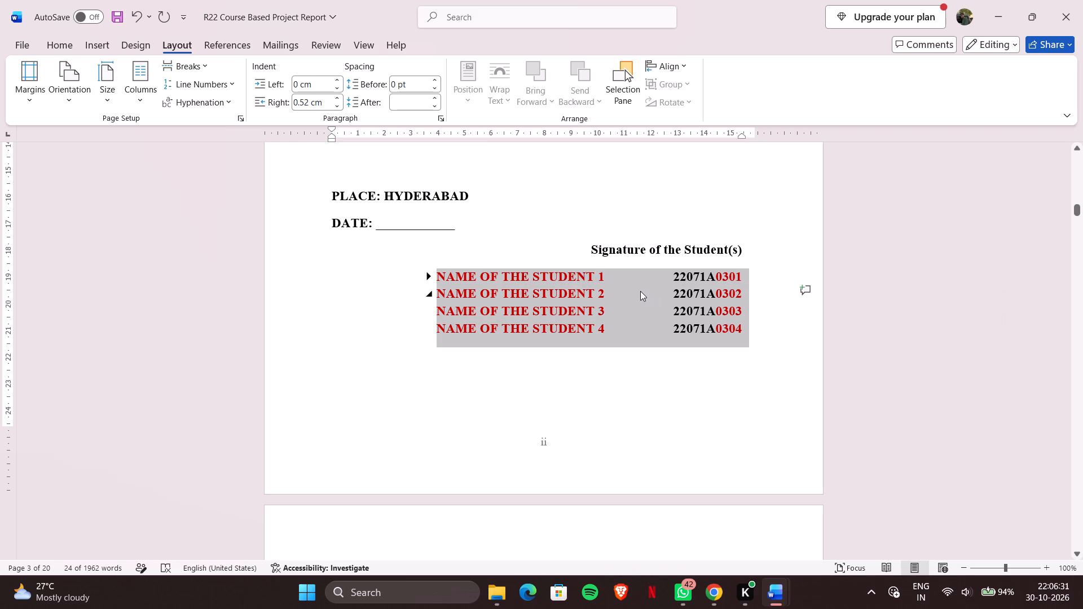
key("super+v")
scroll(539, 398, "down", 1)
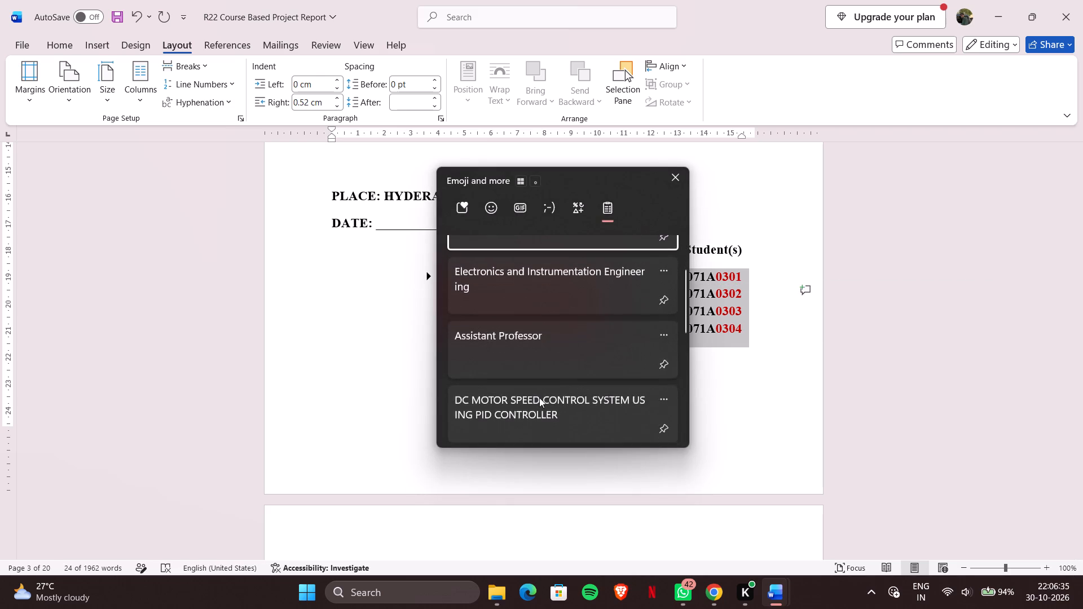
scroll(539, 398, "down", 3)
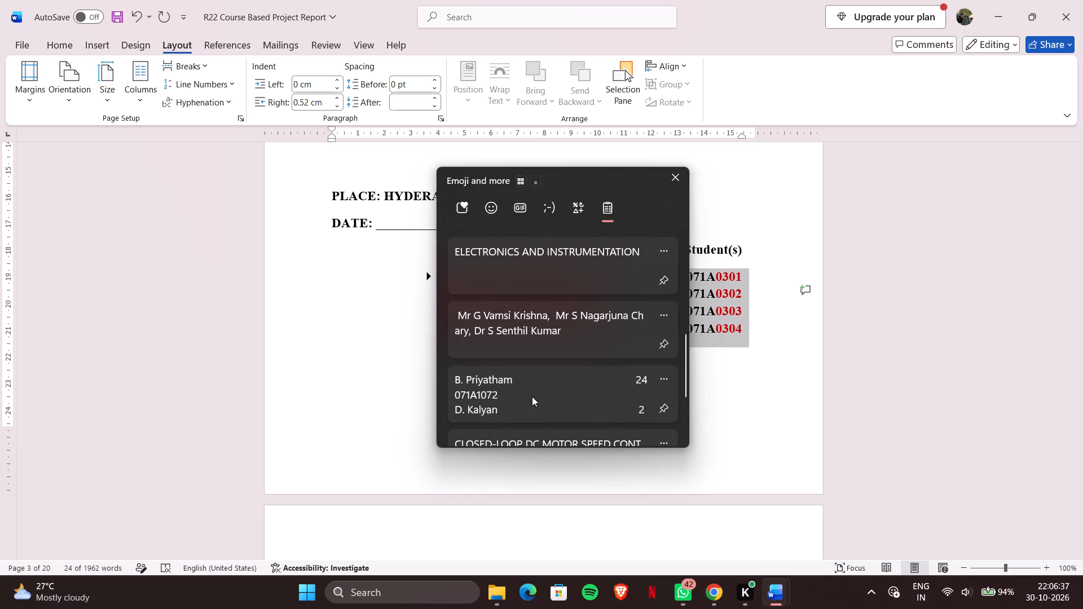
left_click(532, 396)
key("ctrl+v")
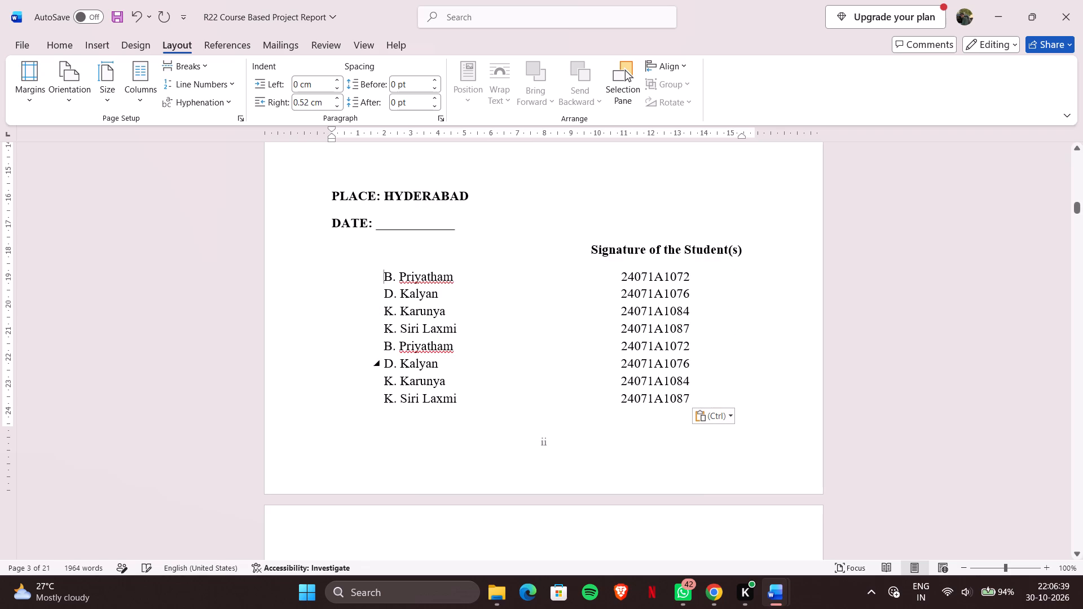
Delete the duplicate second set of four student rows from the declaration page.
left_click_drag(385, 346, 436, 367)
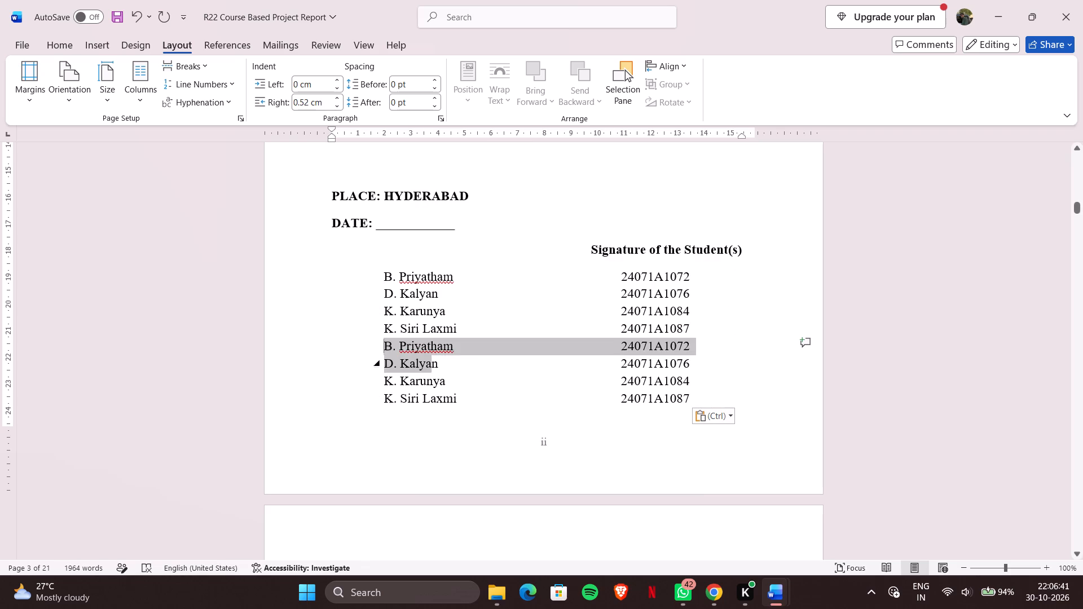
left_click_drag(436, 367, 679, 412)
key("BackSpace")
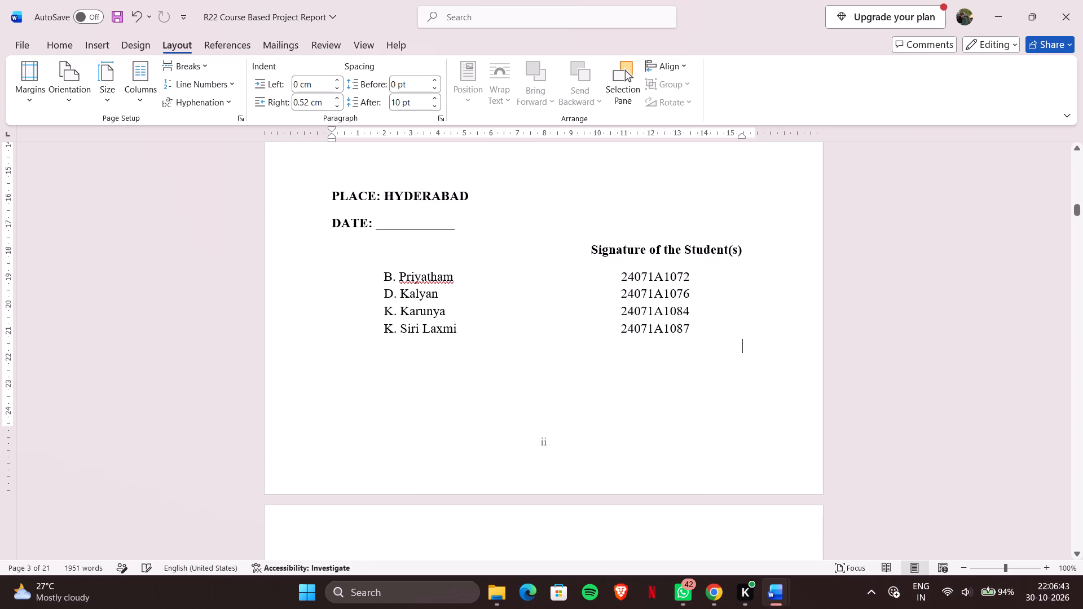
Right-align the four rows of student names and roll numbers beneath Signature of the Student(s).
left_click(381, 274)
left_click_drag(384, 276, 707, 347)
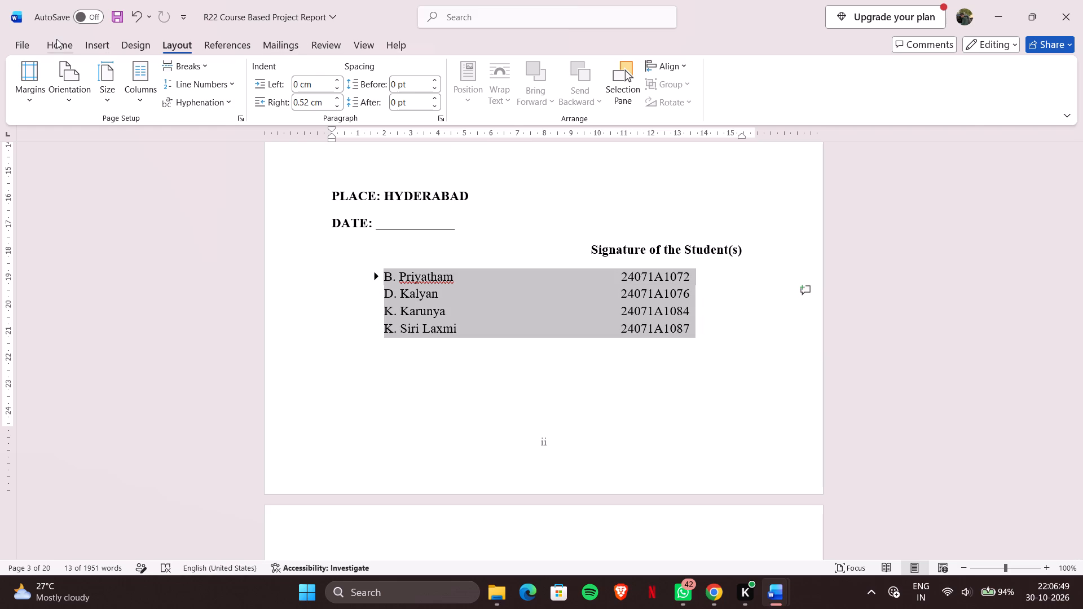
left_click(56, 39)
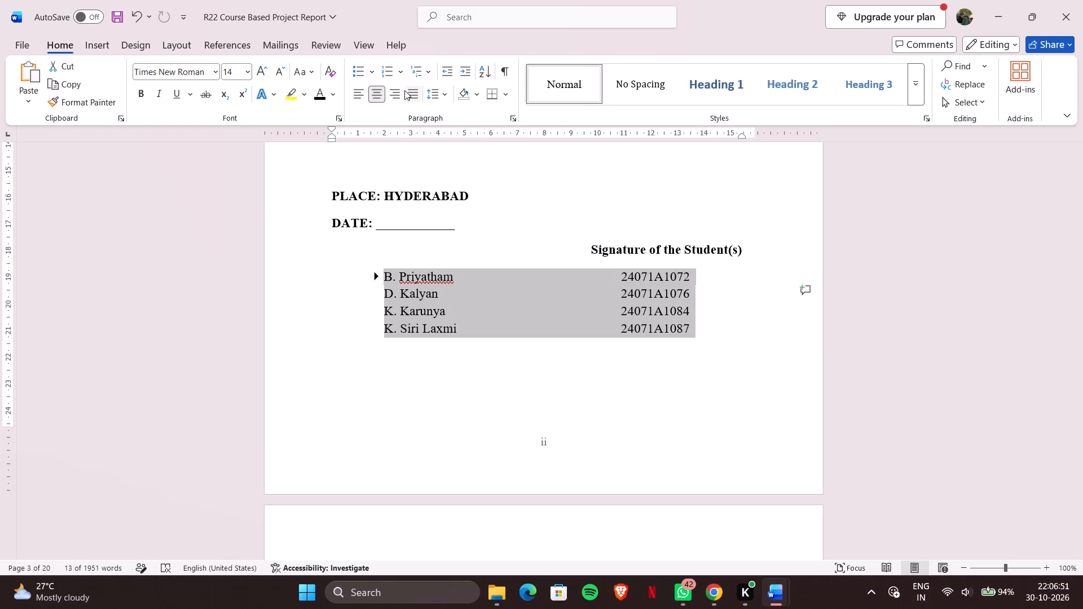
left_click(398, 93)
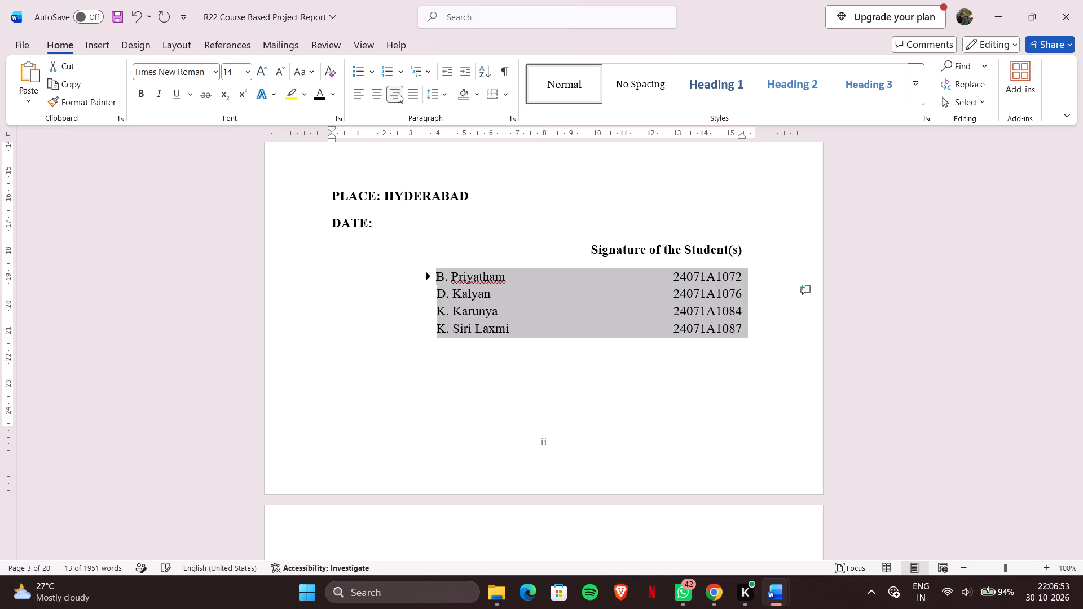
double_click(890, 378)
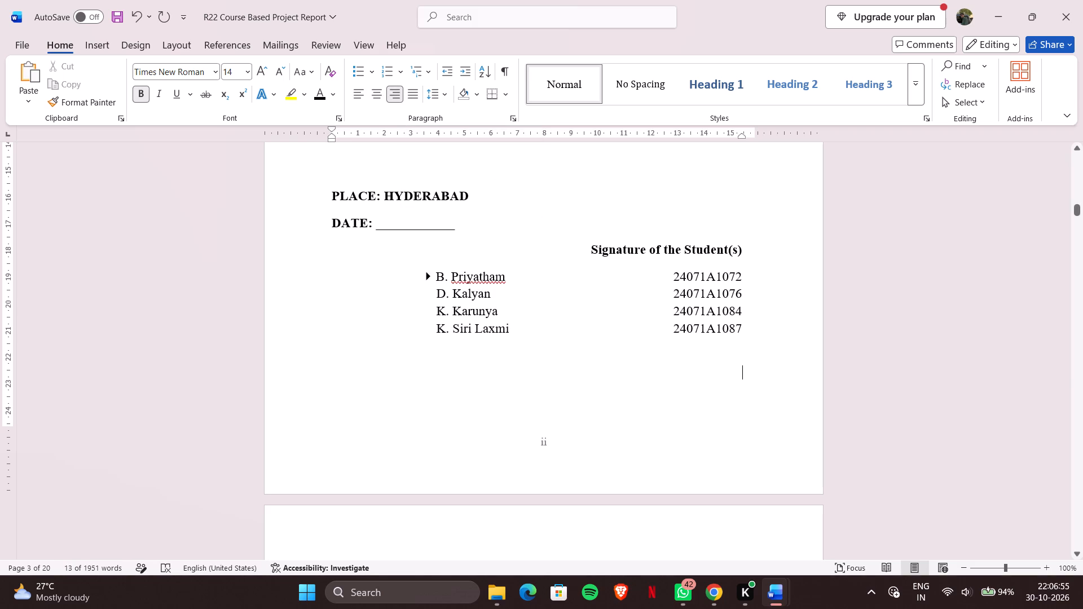
left_click(524, 210)
Review the declaration page, the abstract instructions and the table of contents in the template.
scroll(524, 210, "right", 1)
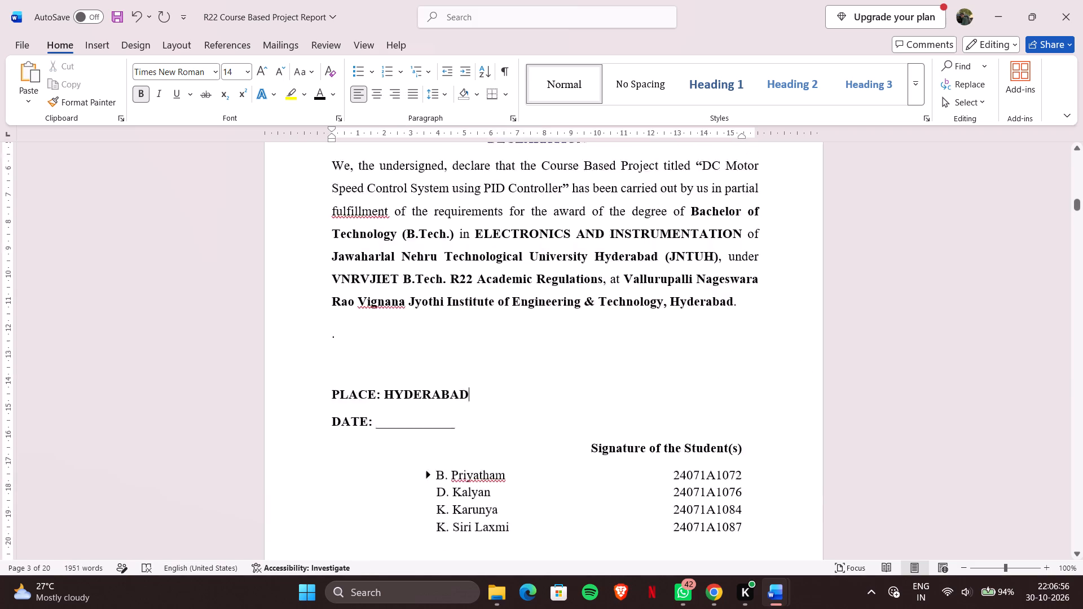
scroll(524, 210, "right", 1)
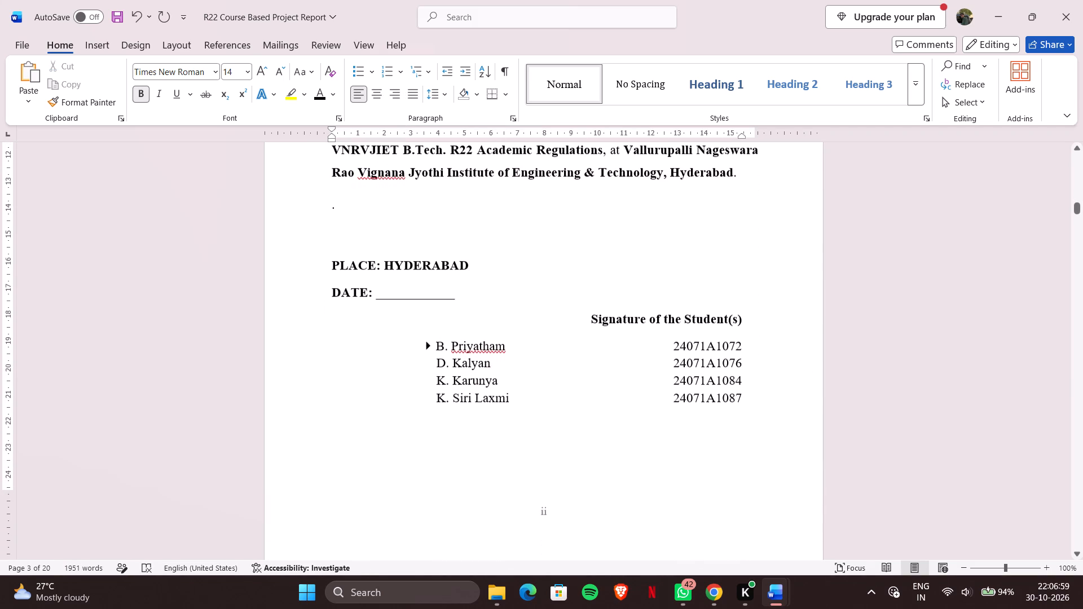
scroll(524, 210, "right", 1)
scroll(610, 379, "down", 2)
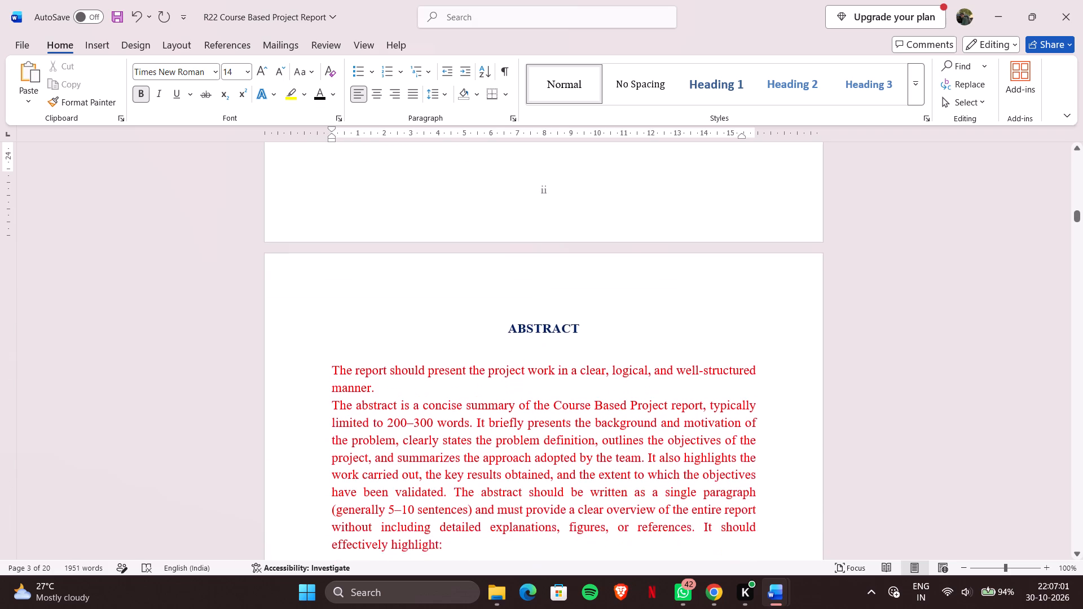
scroll(610, 379, "down", 4)
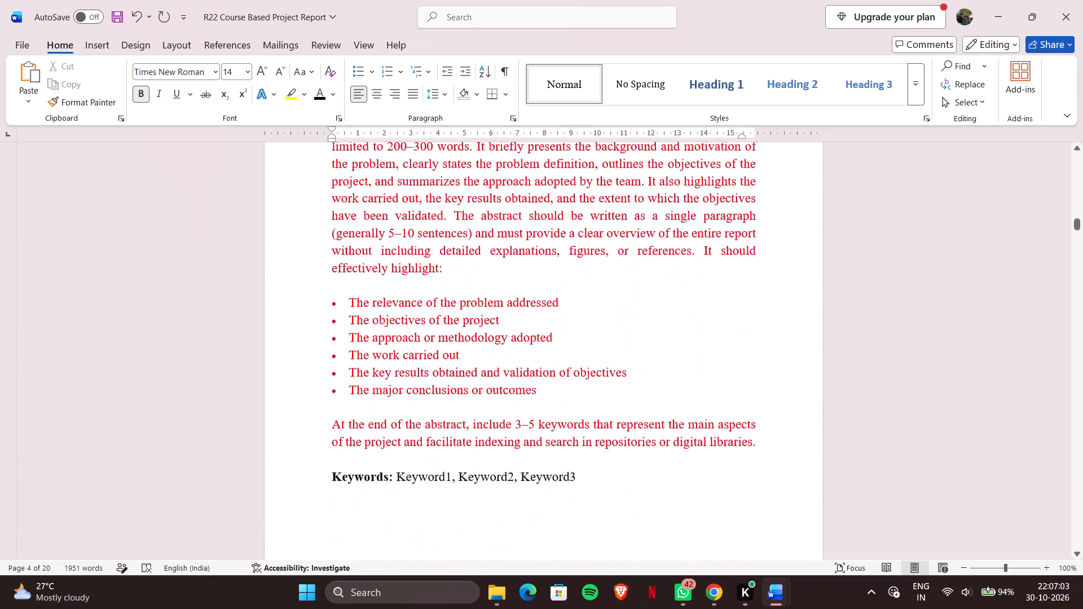
scroll(610, 379, "down", 6)
scroll(610, 379, "up", 1)
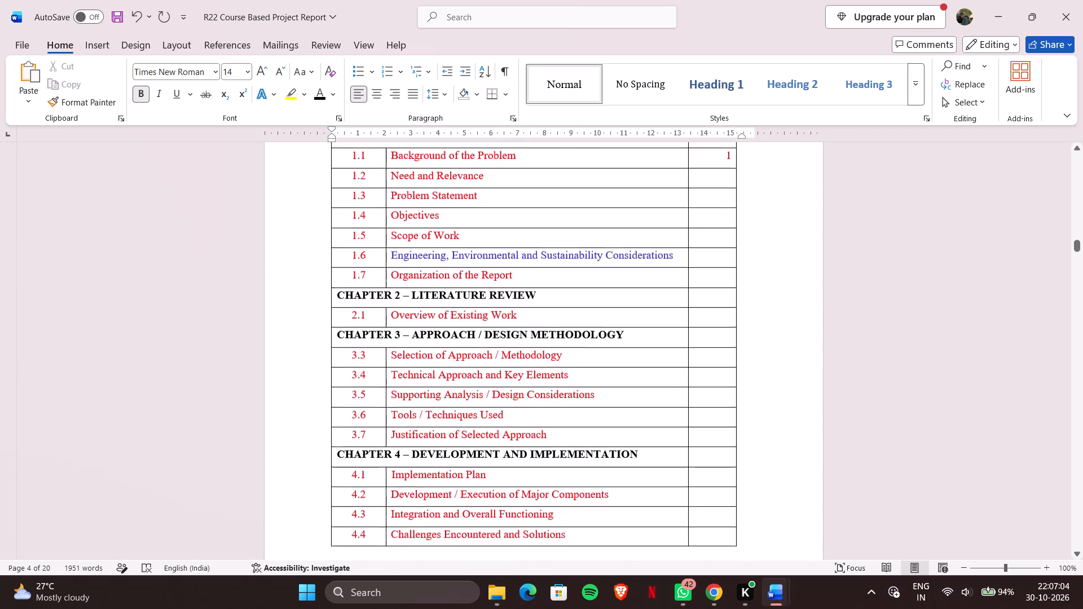
scroll(610, 379, "up", 5)
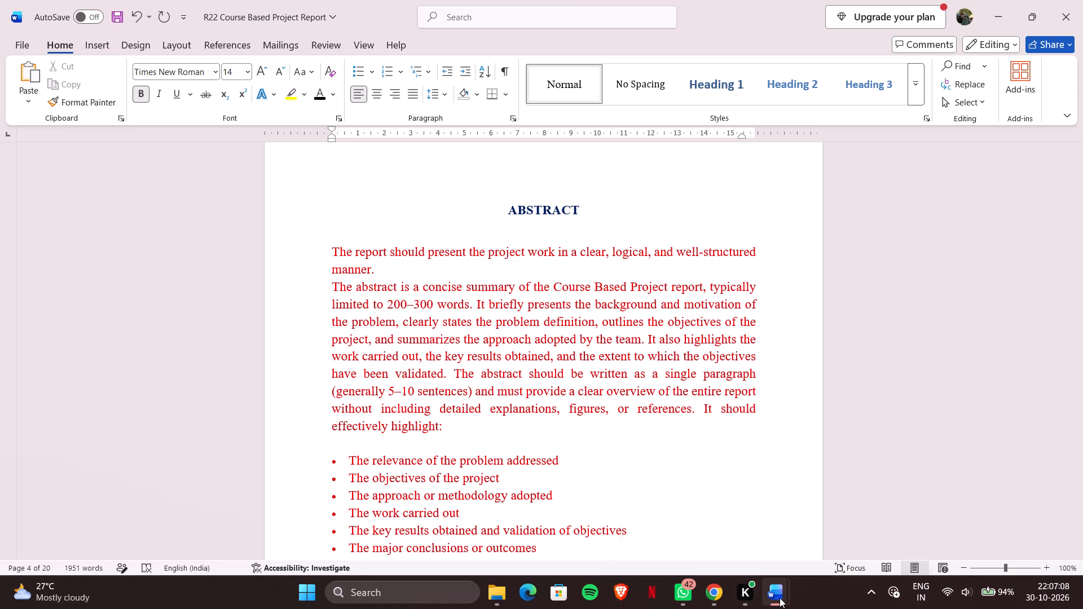
Copy the abstract paragraph and its Keywords line from the R22 Course Based Project Report (1) document, and return to the template.
left_click(828, 529)
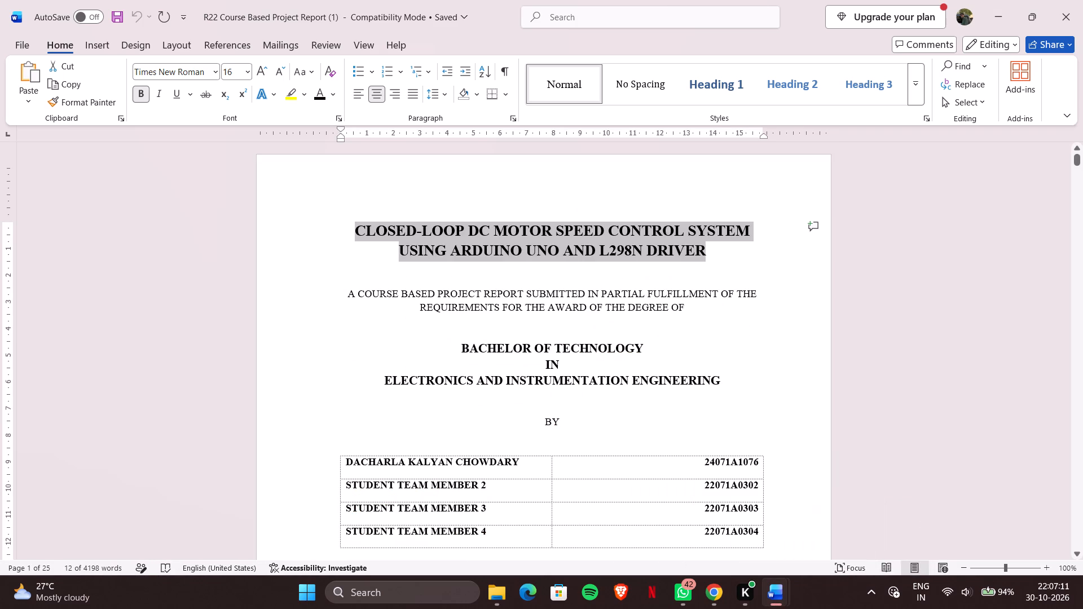
left_click(698, 407)
scroll(698, 407, "down", 7)
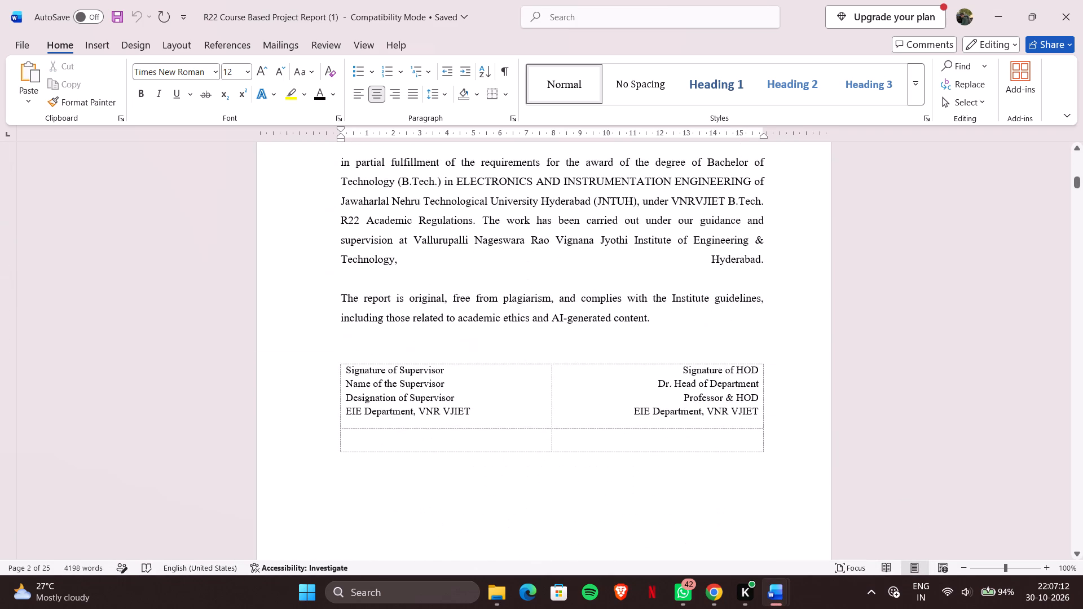
scroll(698, 407, "down", 2)
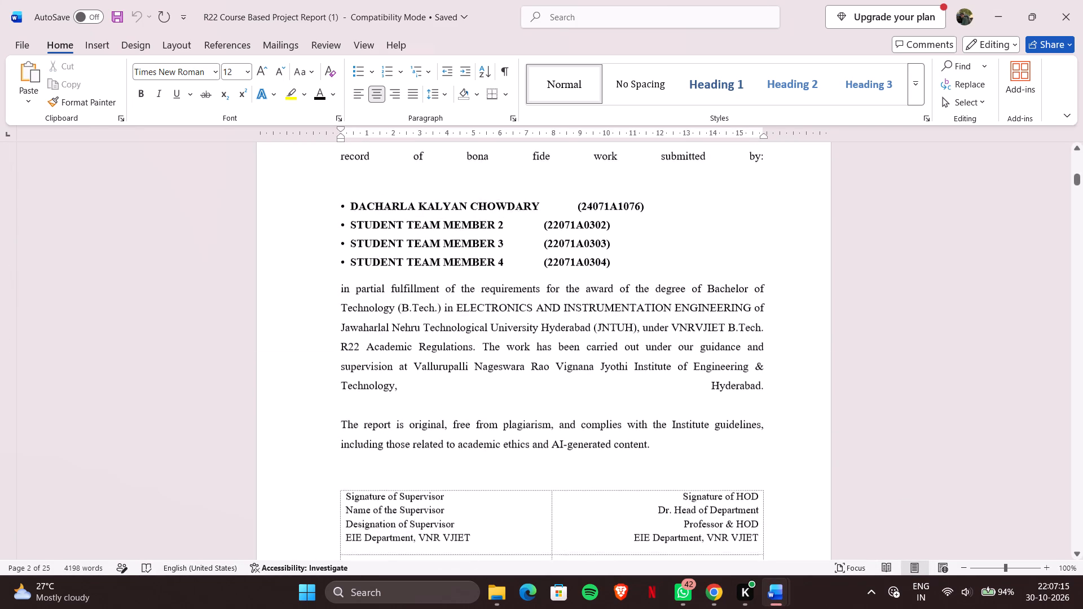
scroll(698, 407, "down", 3)
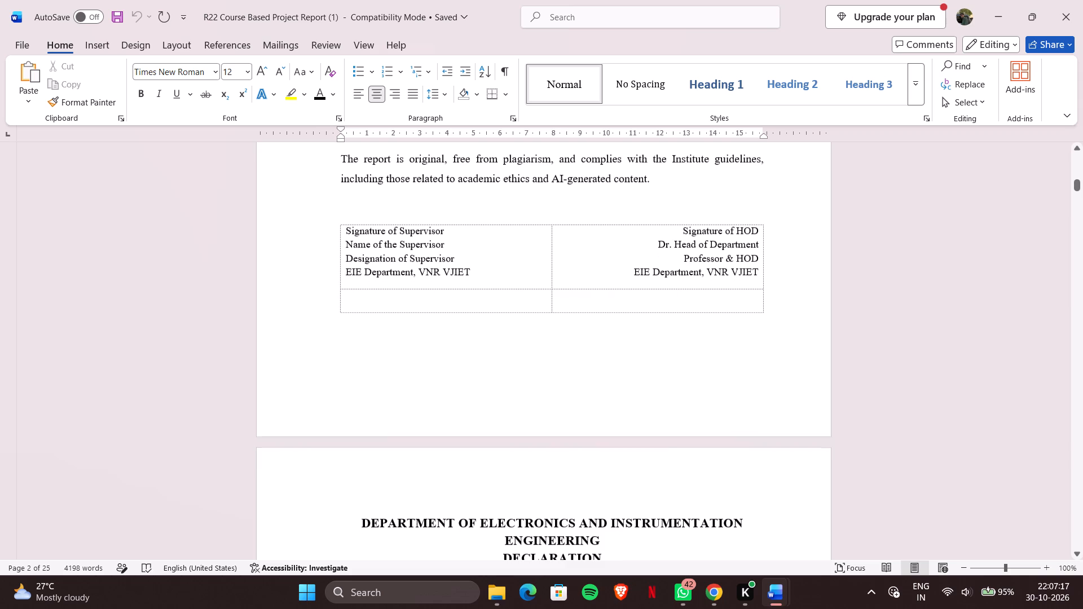
scroll(698, 407, "down", 4)
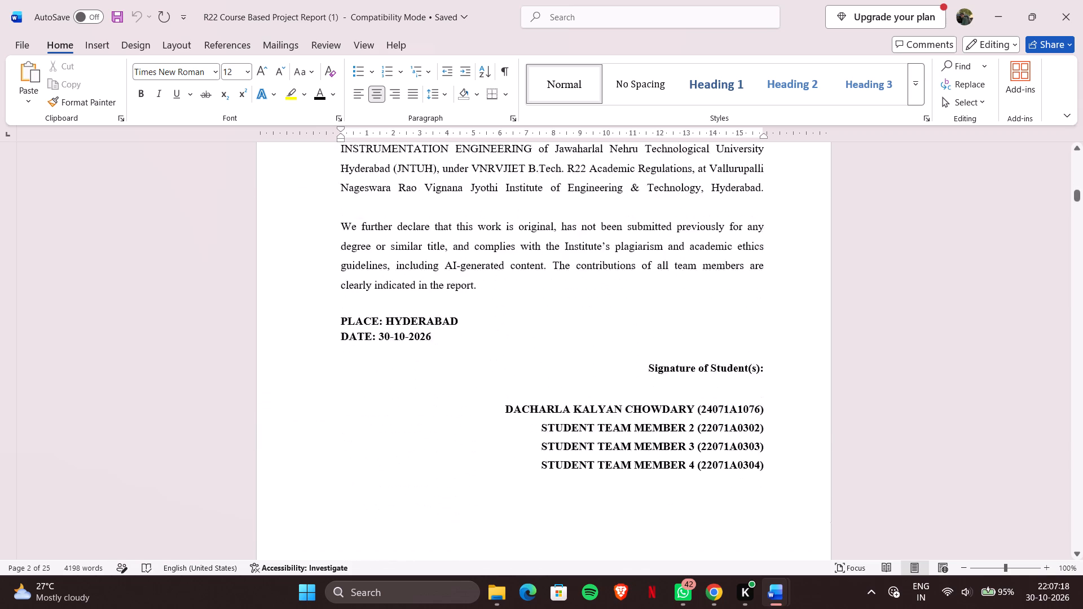
scroll(698, 407, "down", 2)
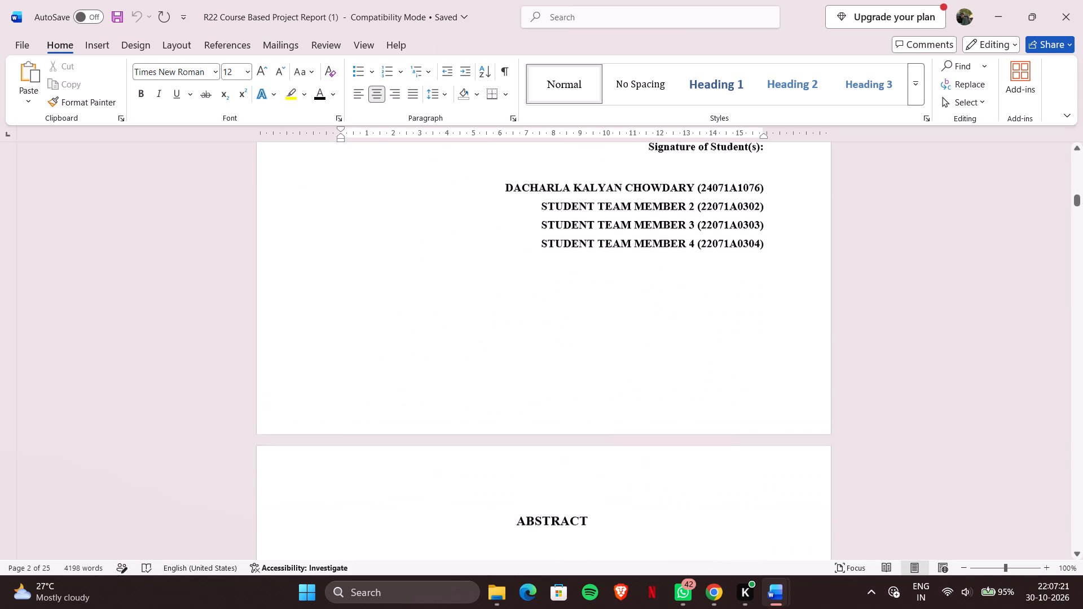
scroll(698, 407, "down", 3)
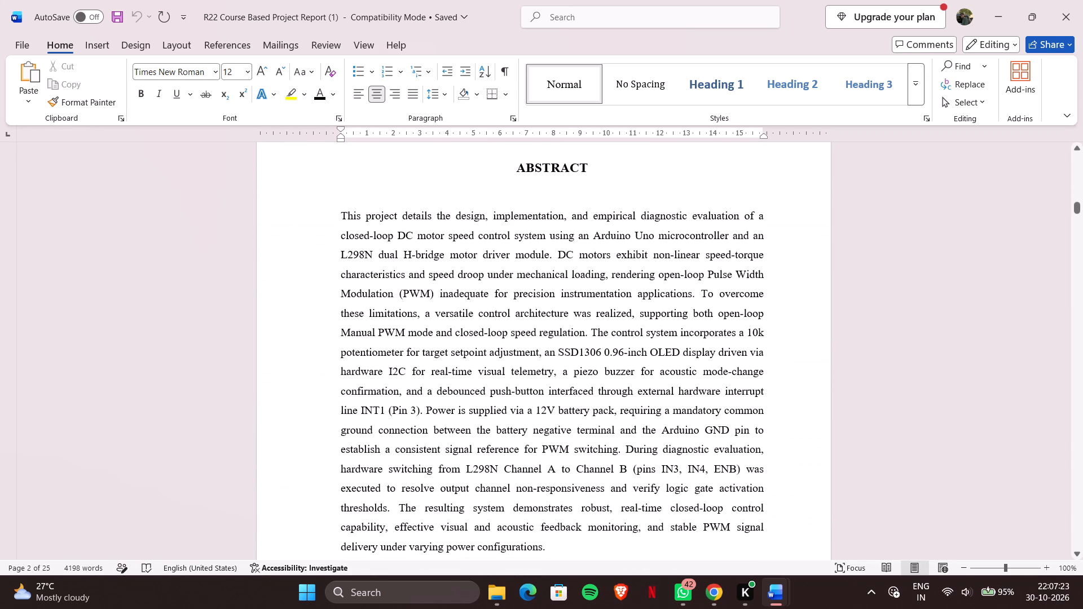
scroll(698, 407, "down", 1)
left_click_drag(341, 213, 472, 280)
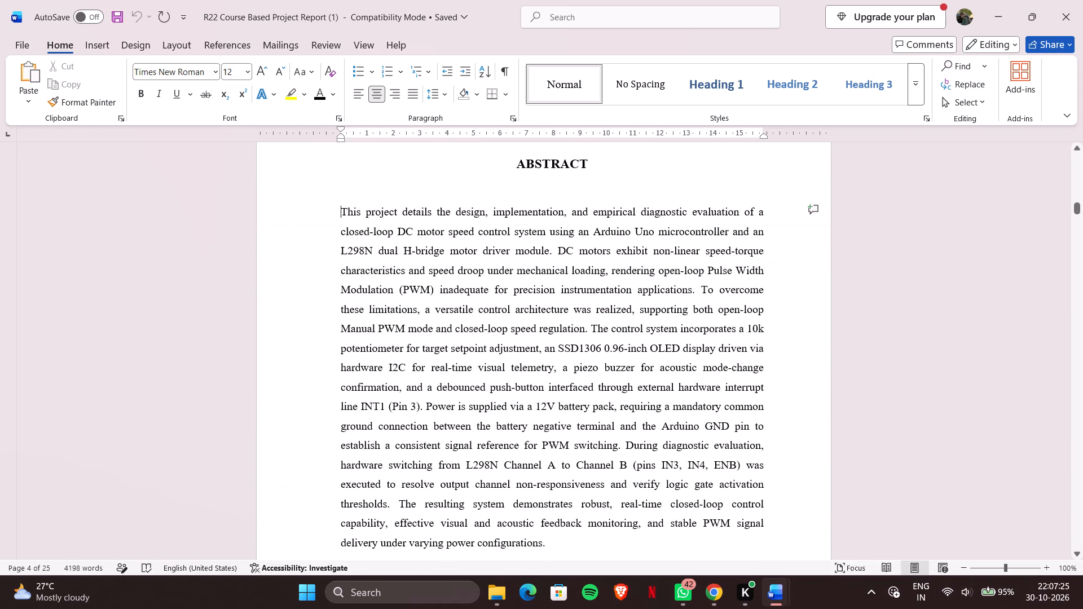
left_click_drag(472, 280, 621, 564)
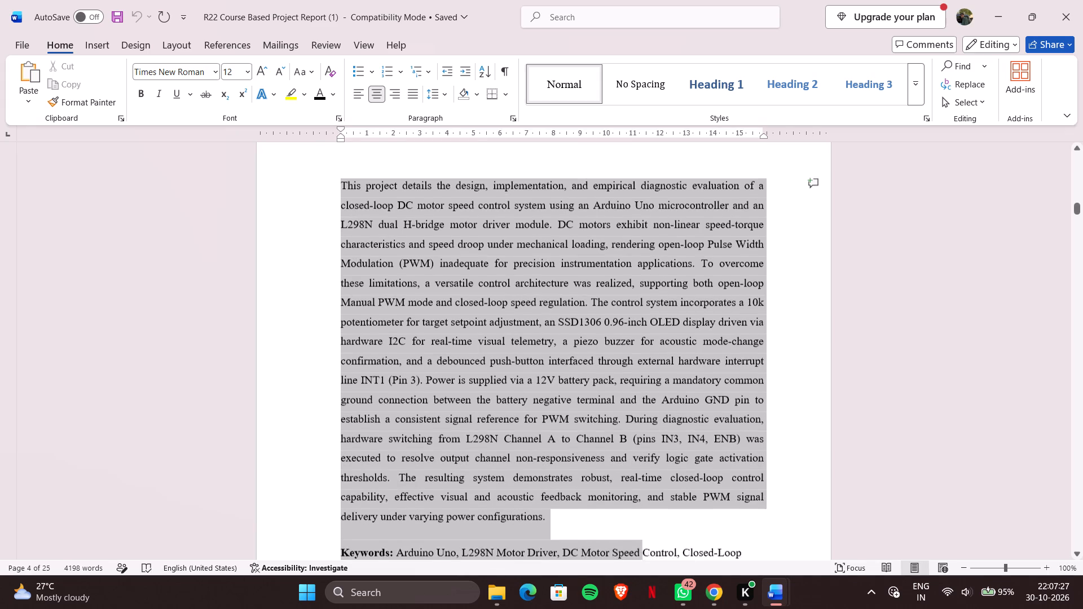
left_click_drag(621, 564, 562, 314)
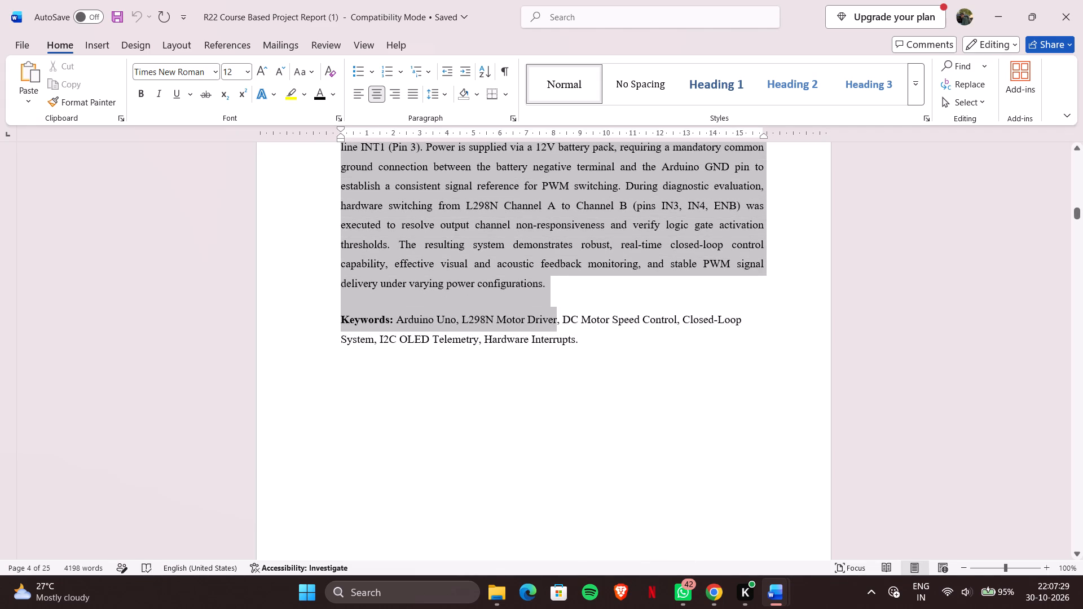
left_click_drag(562, 314, 607, 346)
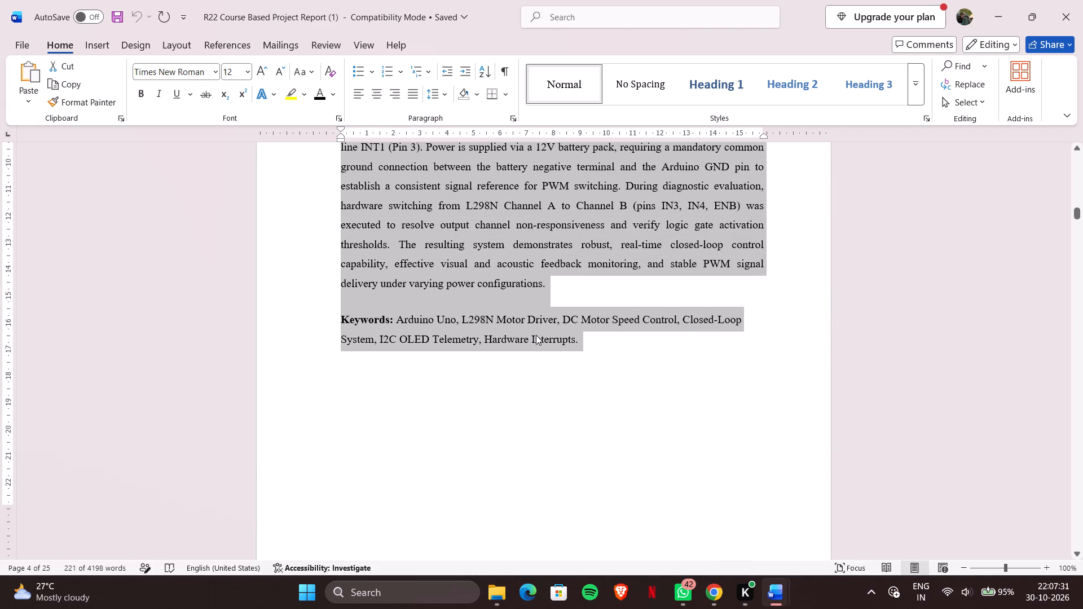
key("ctrl+c")
key("alt+Tab")
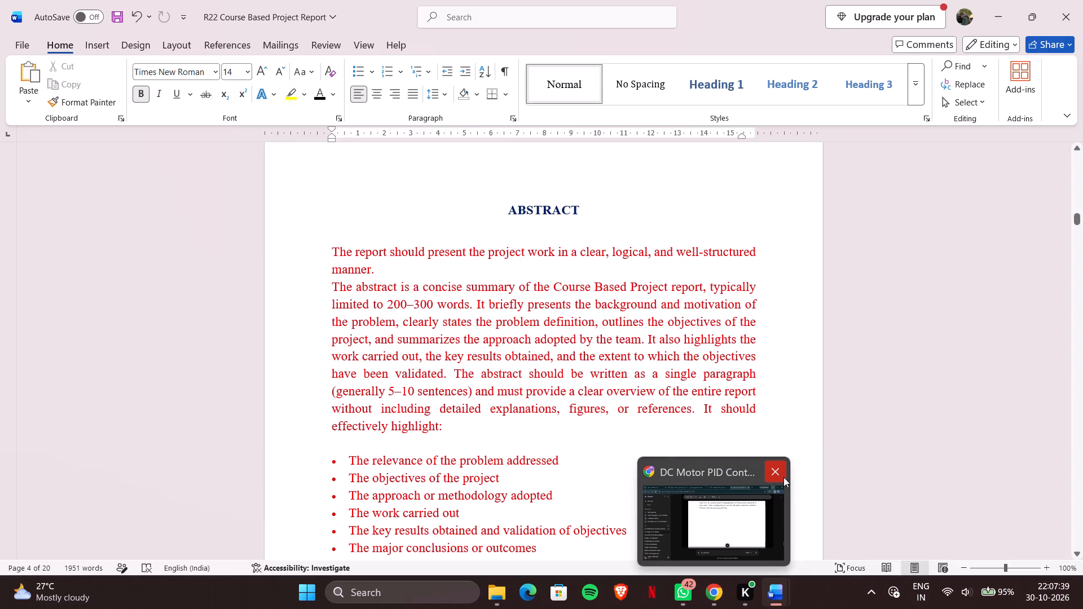
Close the DC Motor PID Control browser window and the WhatsApp window.
left_click(783, 477)
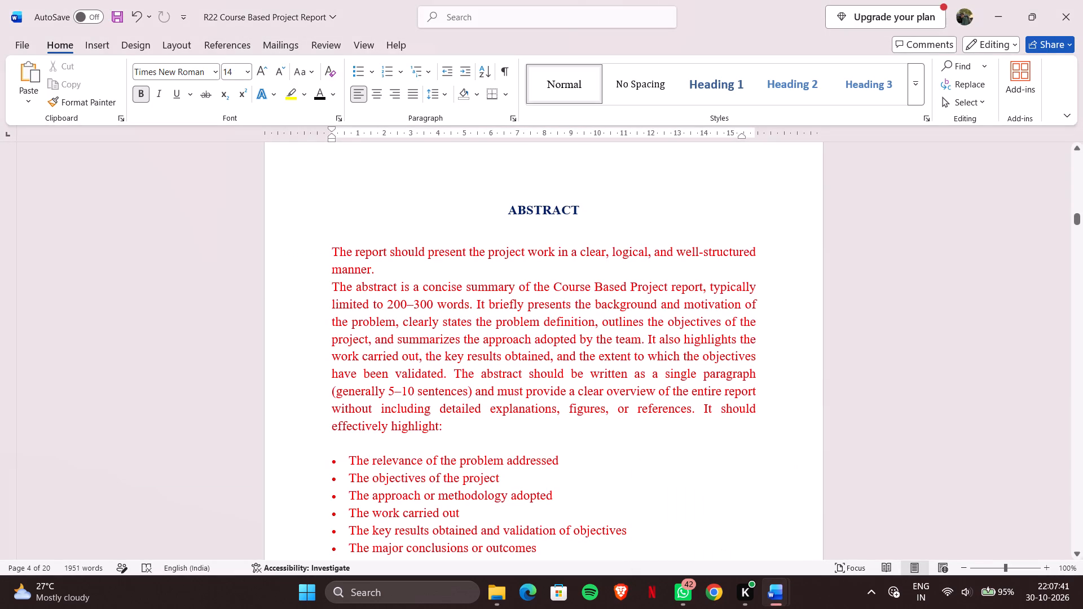
left_click(560, 478)
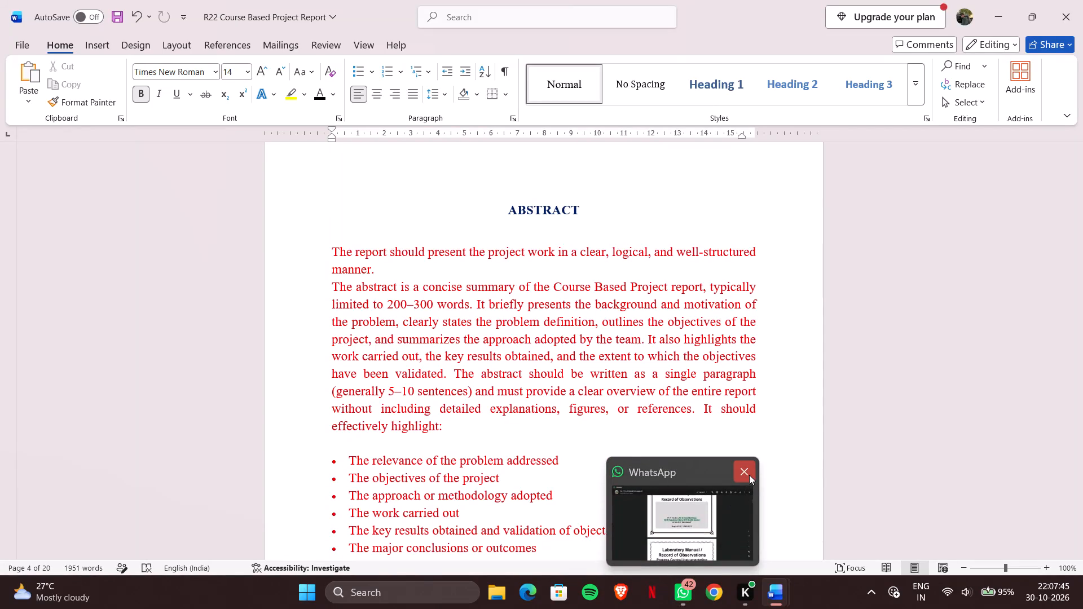
left_click(749, 475)
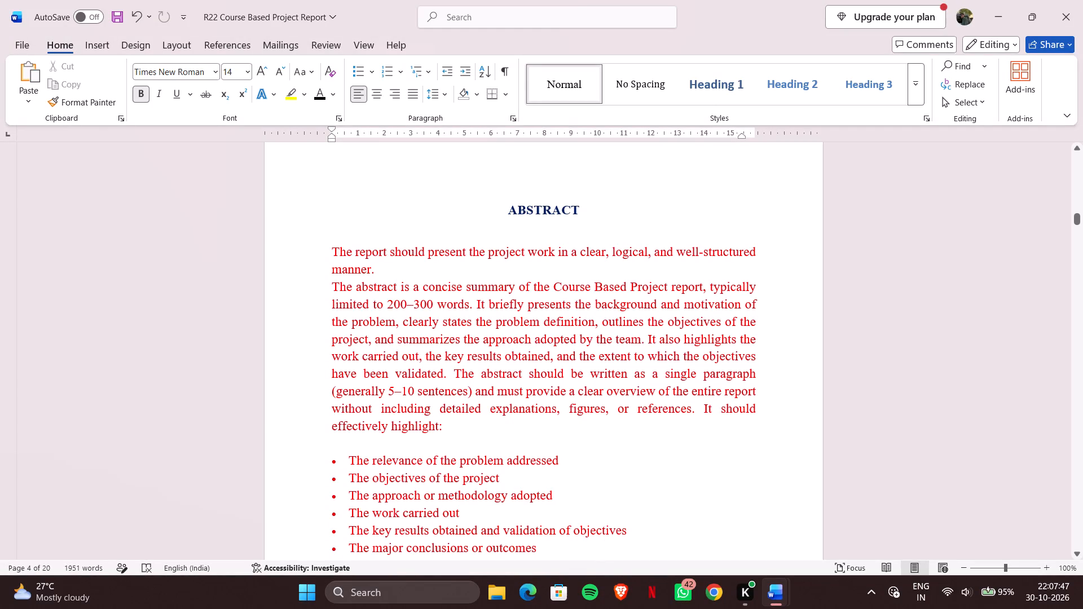
Replace the red abstract instructions and bullets under the ABSTRACT heading with the copied abstract paragraph and Keywords line.
left_click_drag(331, 248, 535, 398)
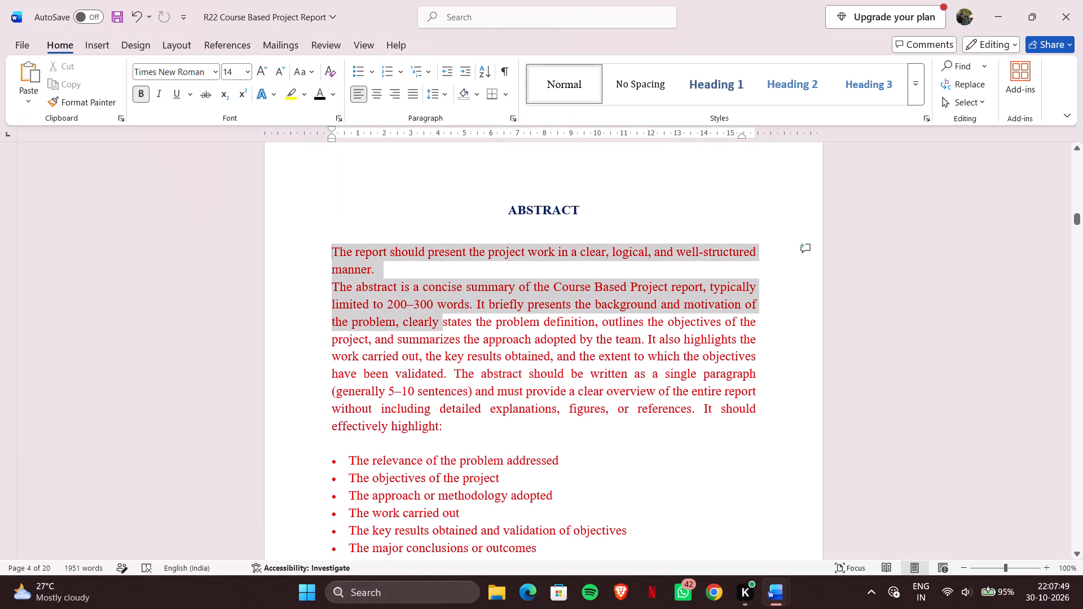
left_click_drag(535, 398, 599, 472)
key("ctrl+v")
scroll(590, 424, "up", 1)
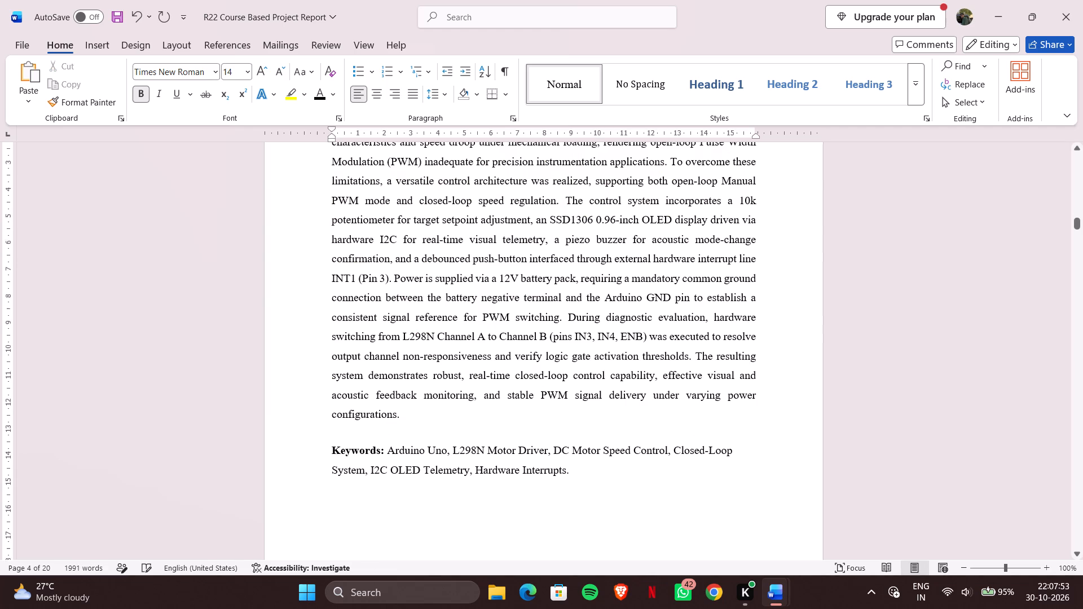
scroll(590, 424, "up", 2)
Copy the whole table of contents table from the R22 Course Based Project Report (1) document, and return to the template.
scroll(590, 424, "down", 2)
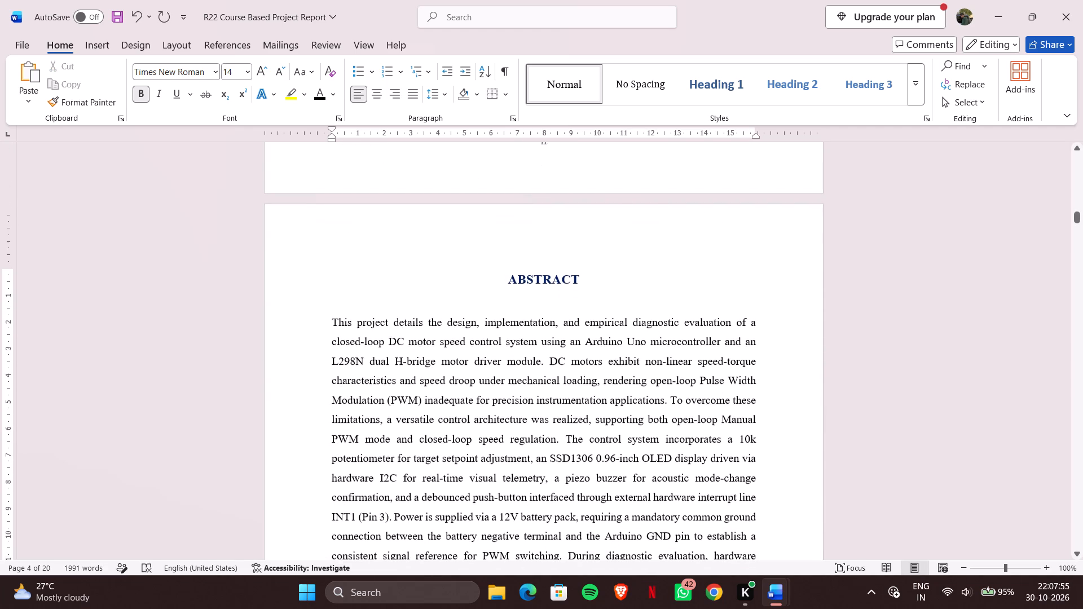
scroll(590, 424, "down", 4)
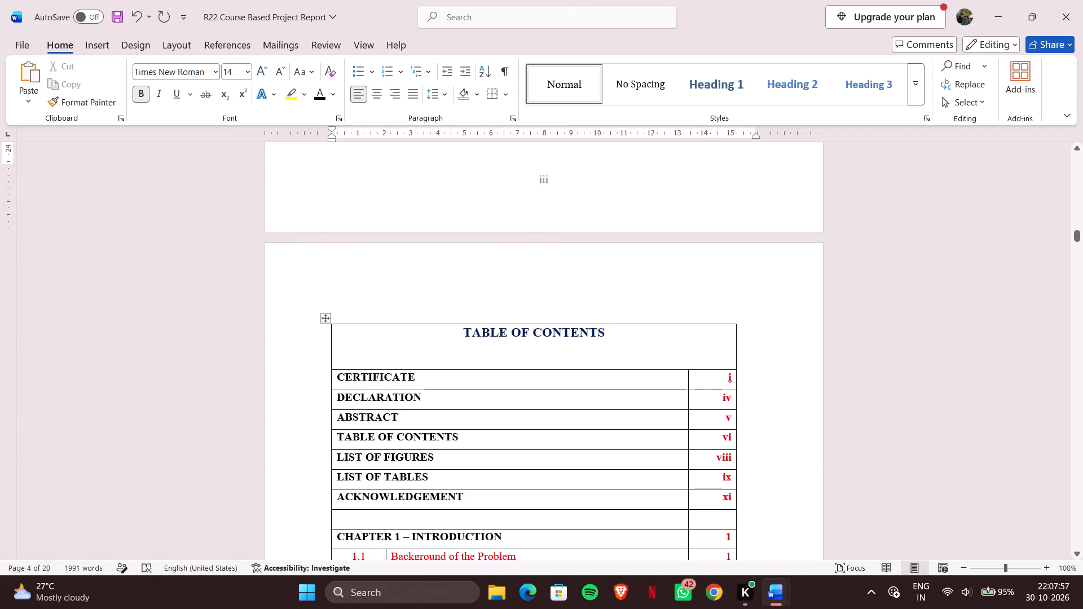
scroll(590, 424, "down", 1)
key("alt+Tab")
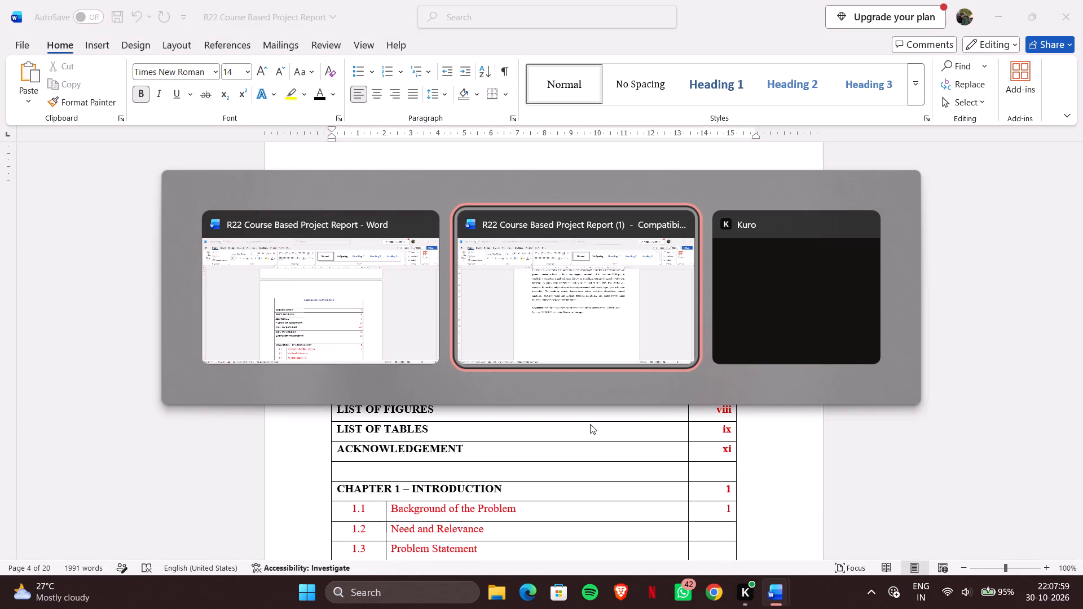
scroll(590, 424, "down", 4)
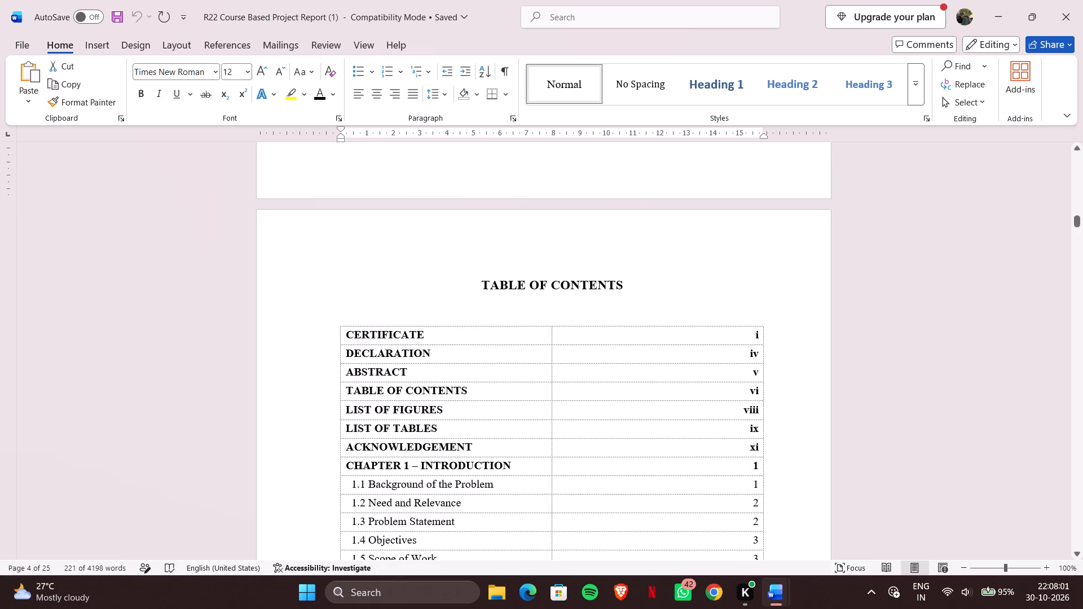
scroll(590, 424, "down", 1)
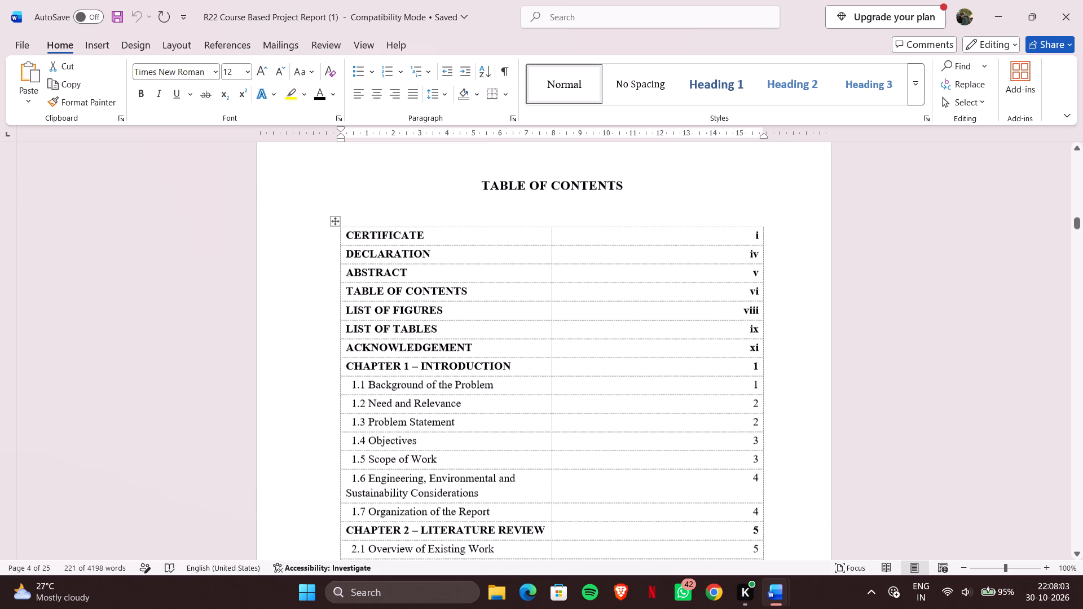
scroll(590, 424, "down", 1)
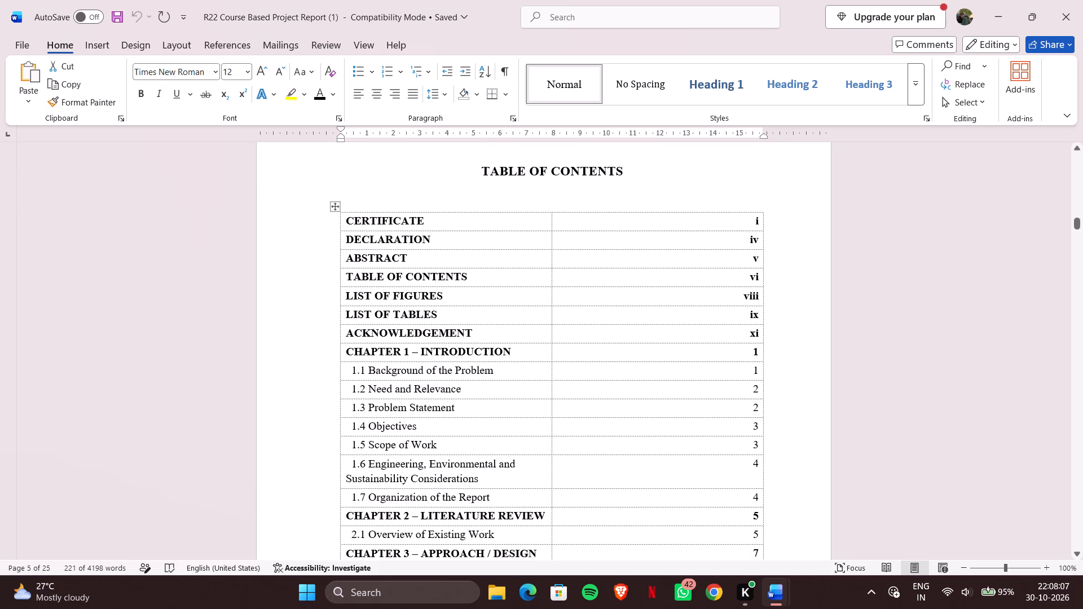
left_click(335, 210)
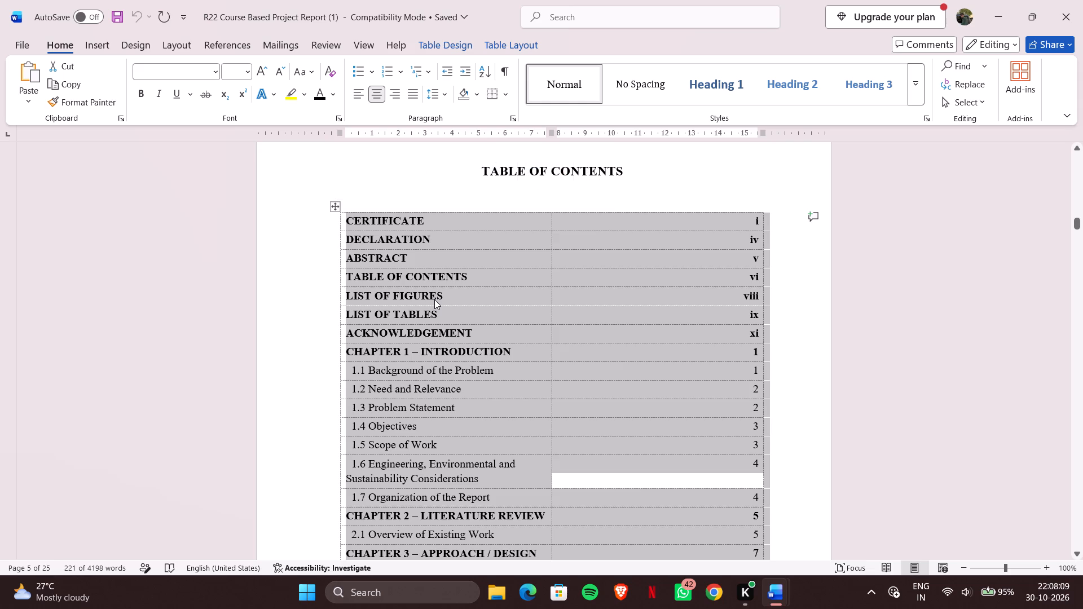
key("ctrl+c")
scroll(528, 357, "down", 5)
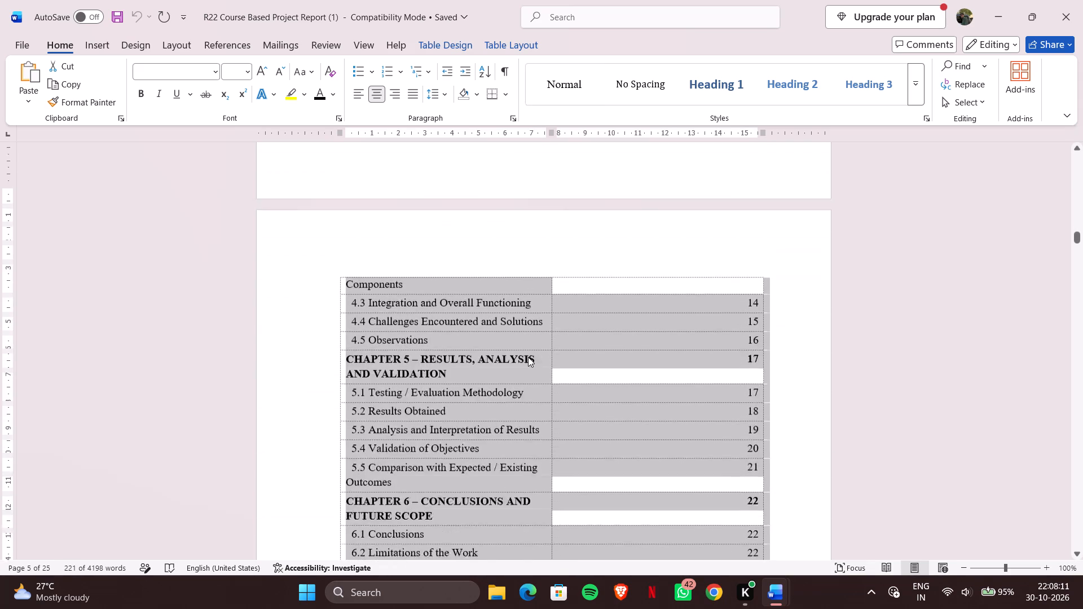
scroll(528, 357, "down", 5)
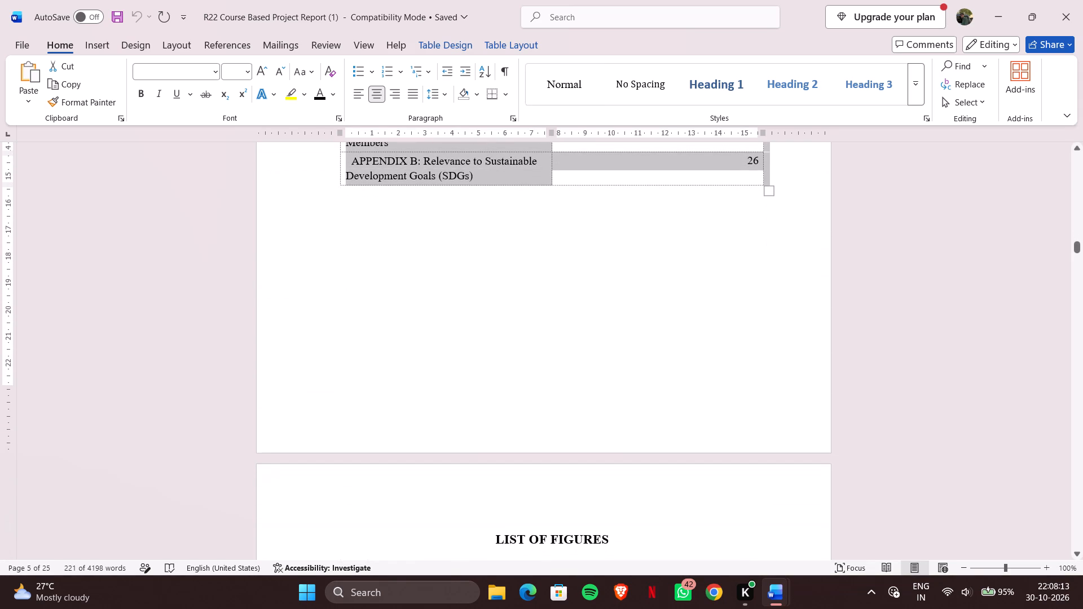
key("alt+Tab")
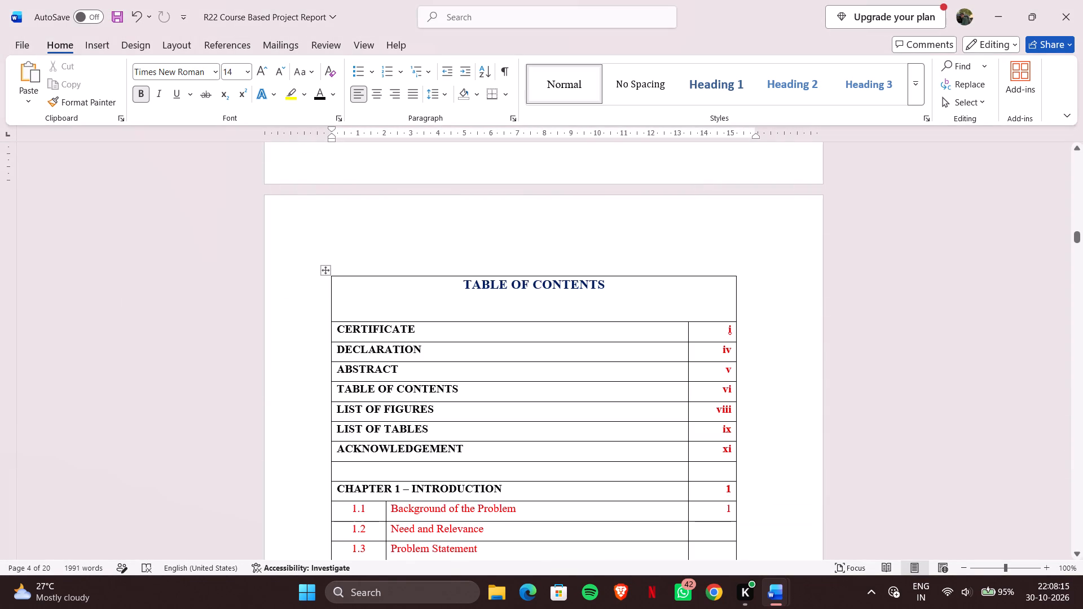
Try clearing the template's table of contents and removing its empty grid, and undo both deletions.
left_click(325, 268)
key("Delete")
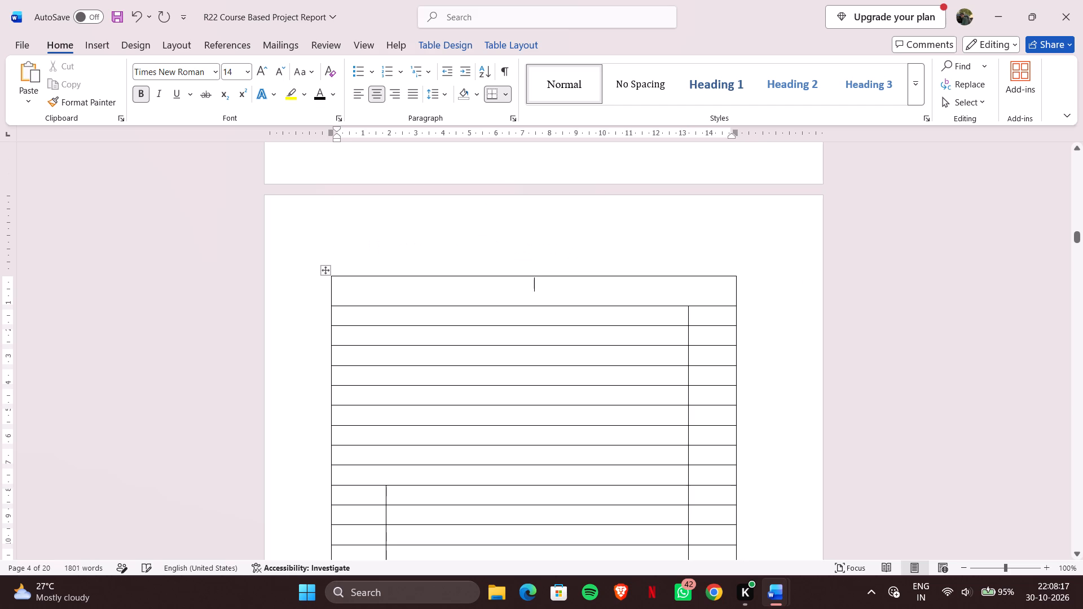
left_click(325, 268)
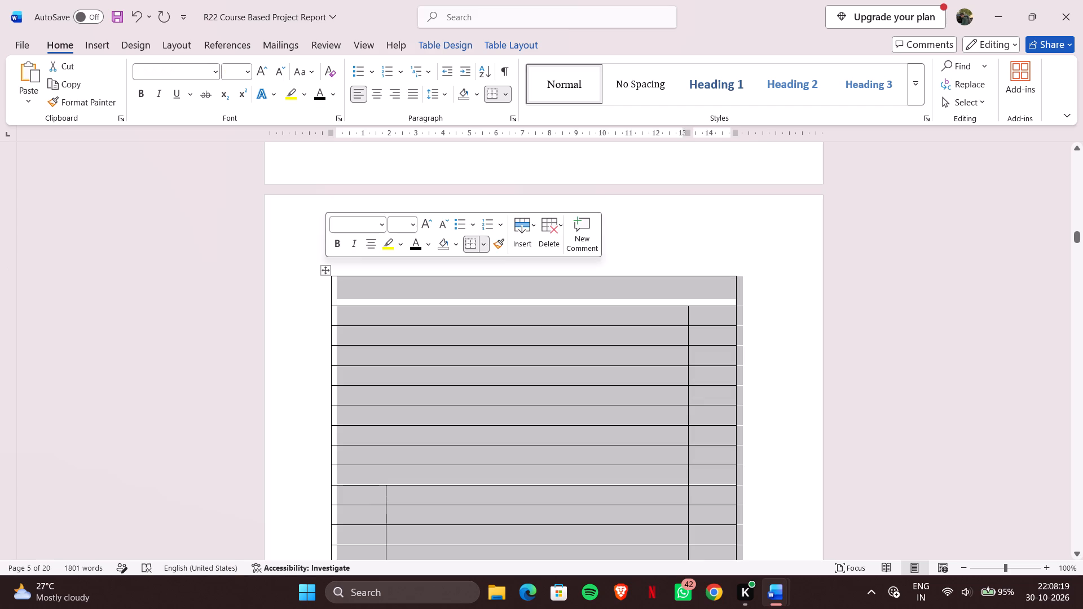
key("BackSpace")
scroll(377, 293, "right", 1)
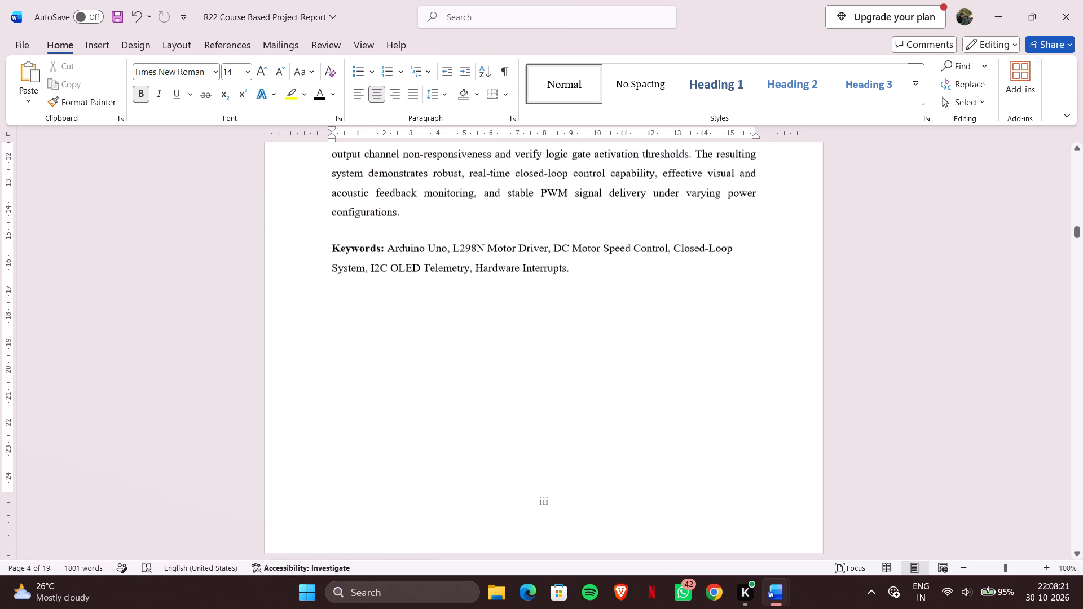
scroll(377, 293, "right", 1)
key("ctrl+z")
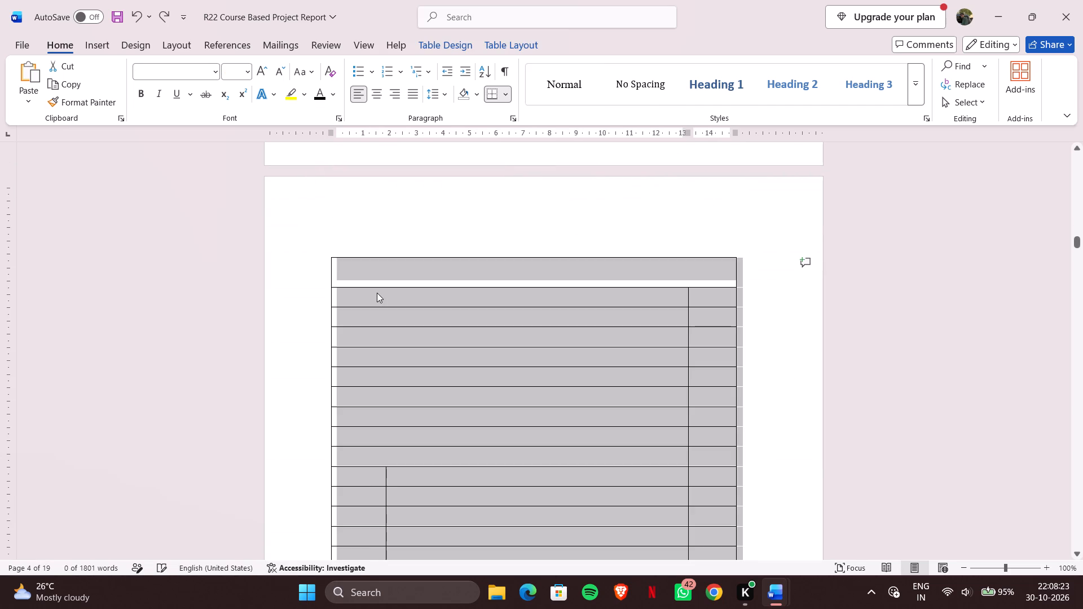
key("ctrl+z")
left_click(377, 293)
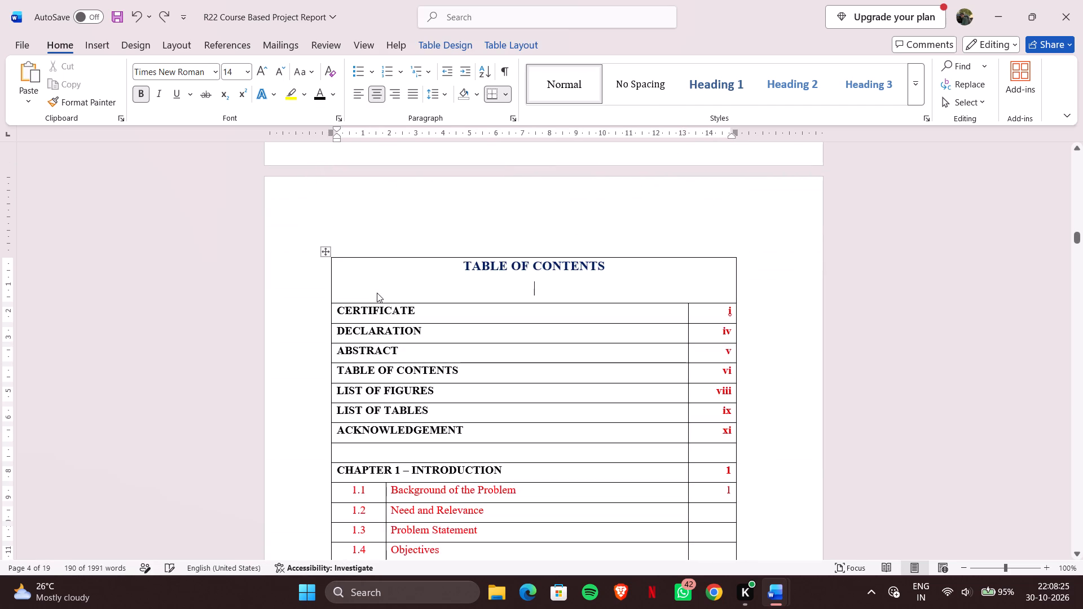
Replace the template's entire table of contents table with the copied two-column contents table.
left_click(322, 249)
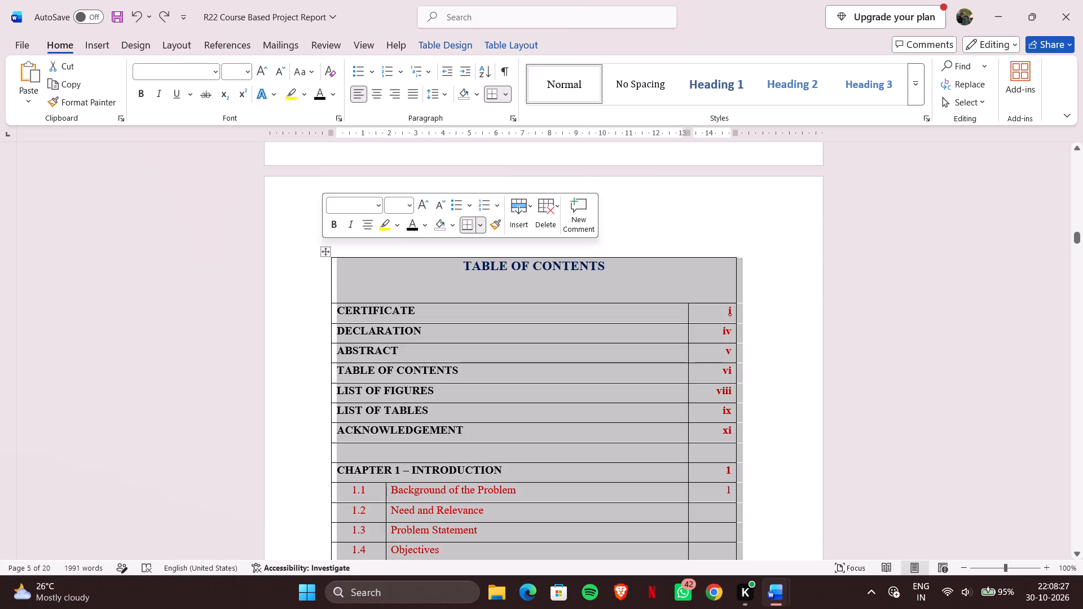
key("BackSpace")
left_click(356, 264)
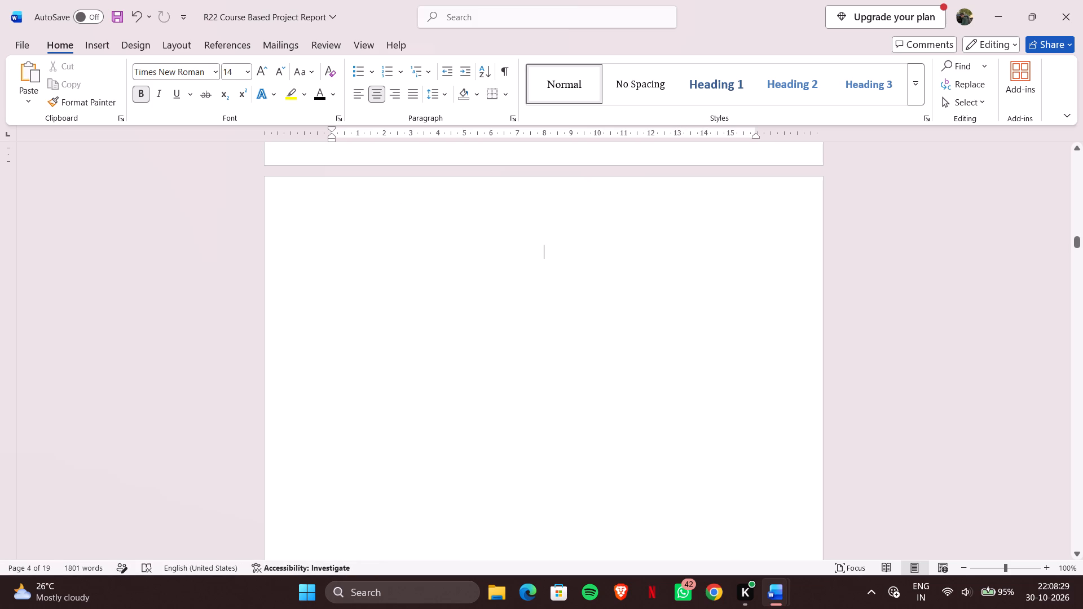
key("ctrl+v")
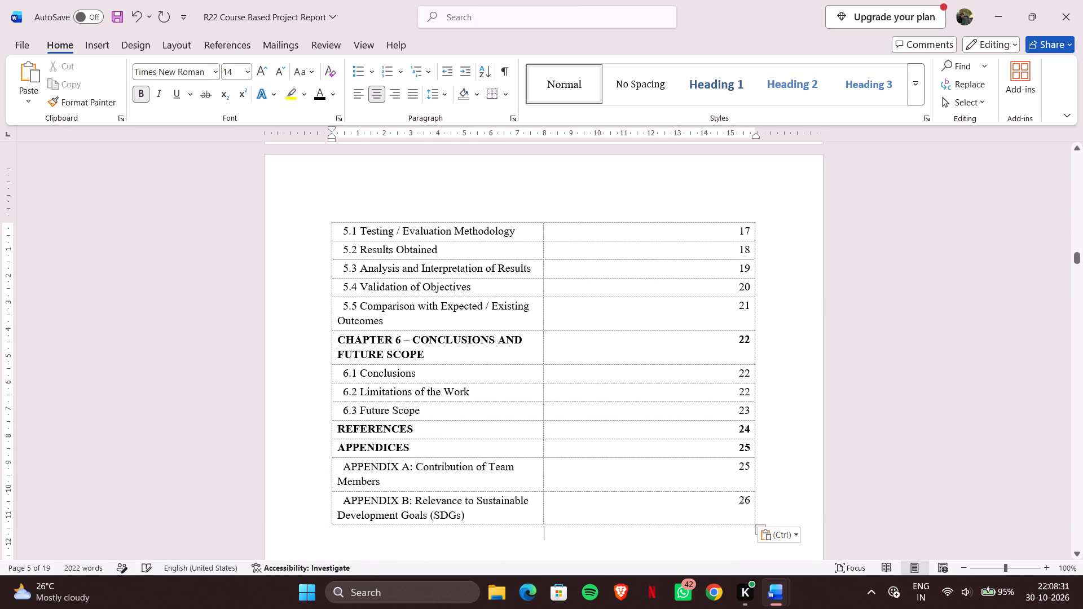
Review the template's cover, certificate, declaration, abstract and pasted contents table, through to the LIST OF FIGURES page.
scroll(464, 311, "up", 8)
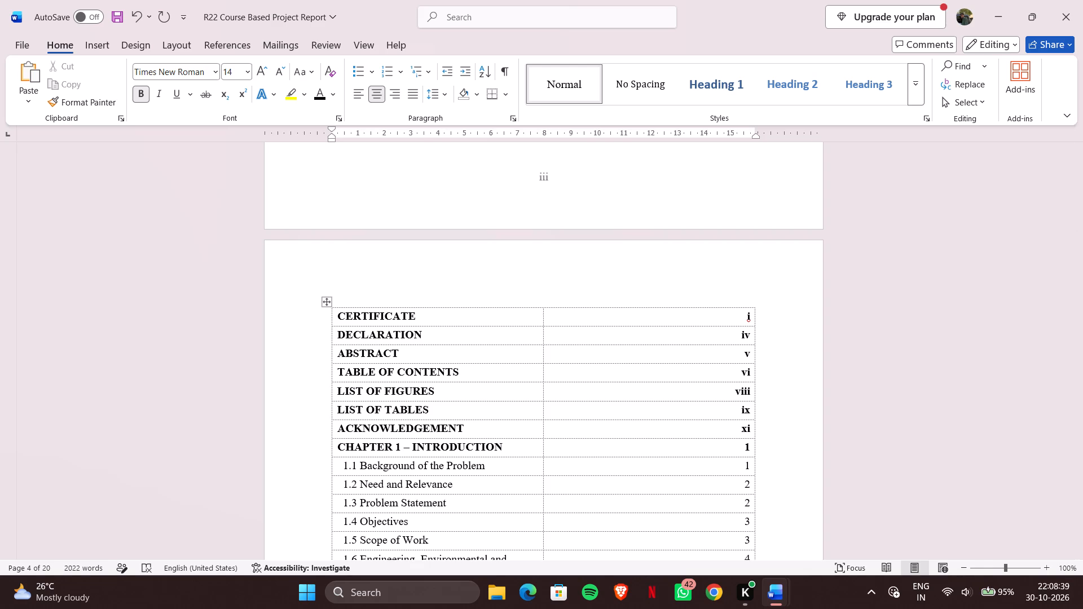
scroll(464, 311, "up", 9)
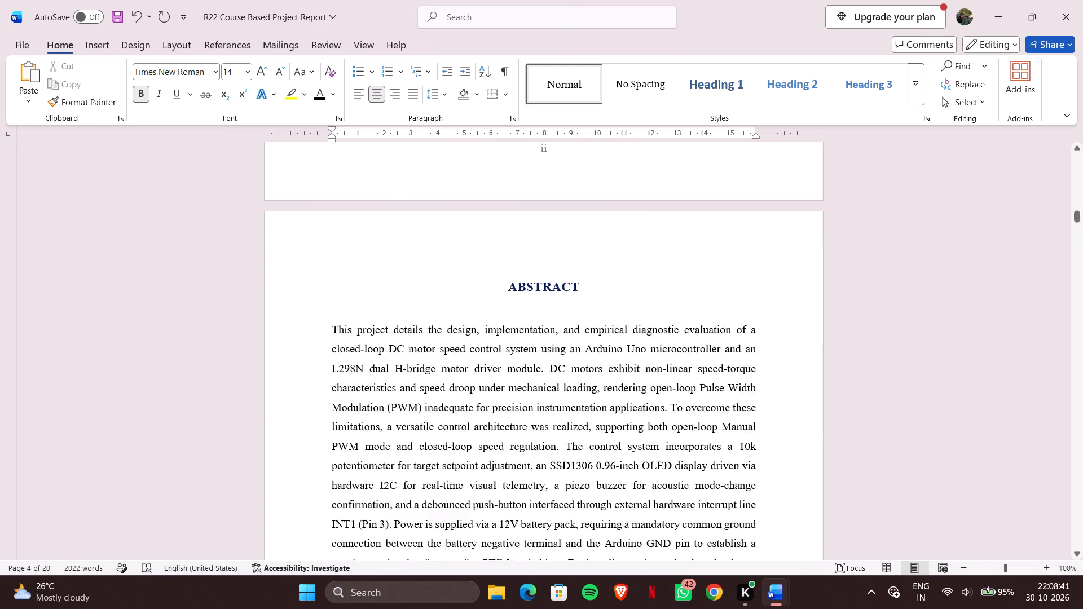
scroll(464, 311, "up", 8)
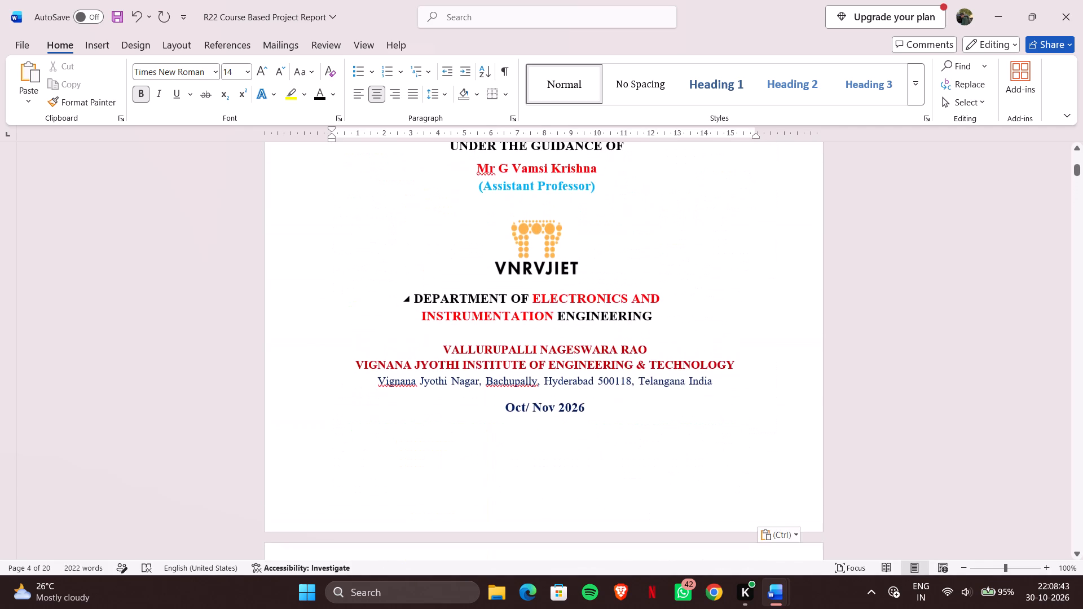
scroll(464, 311, "down", 4)
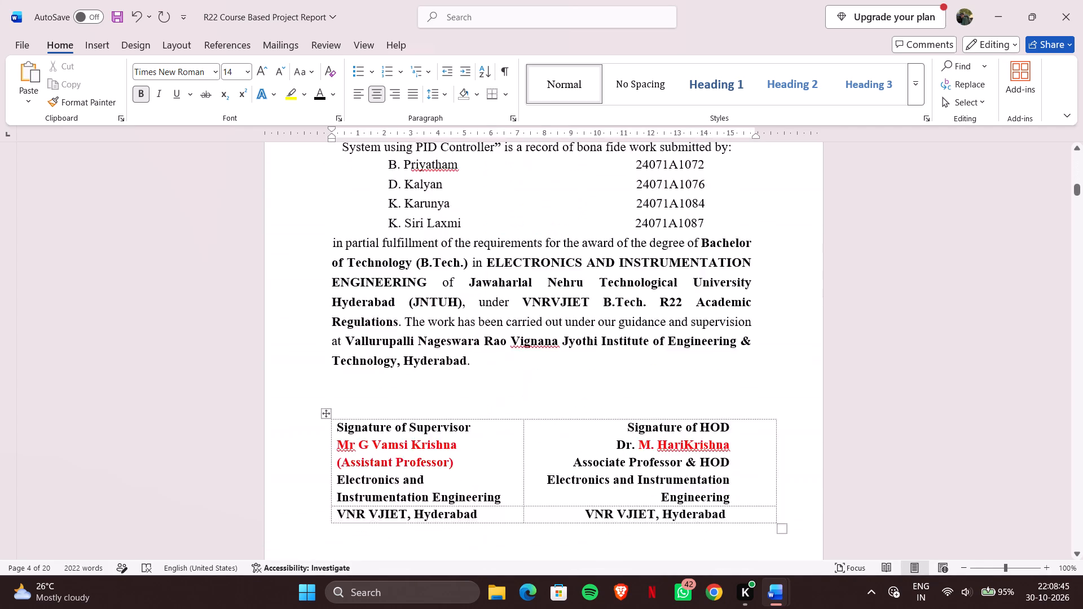
scroll(464, 311, "down", 8)
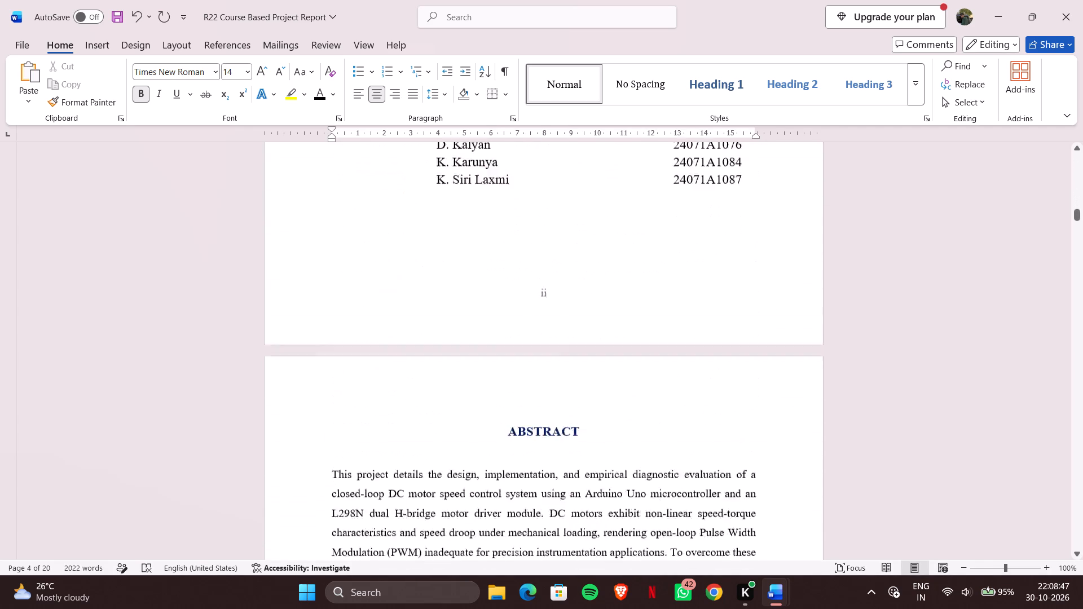
scroll(464, 311, "down", 7)
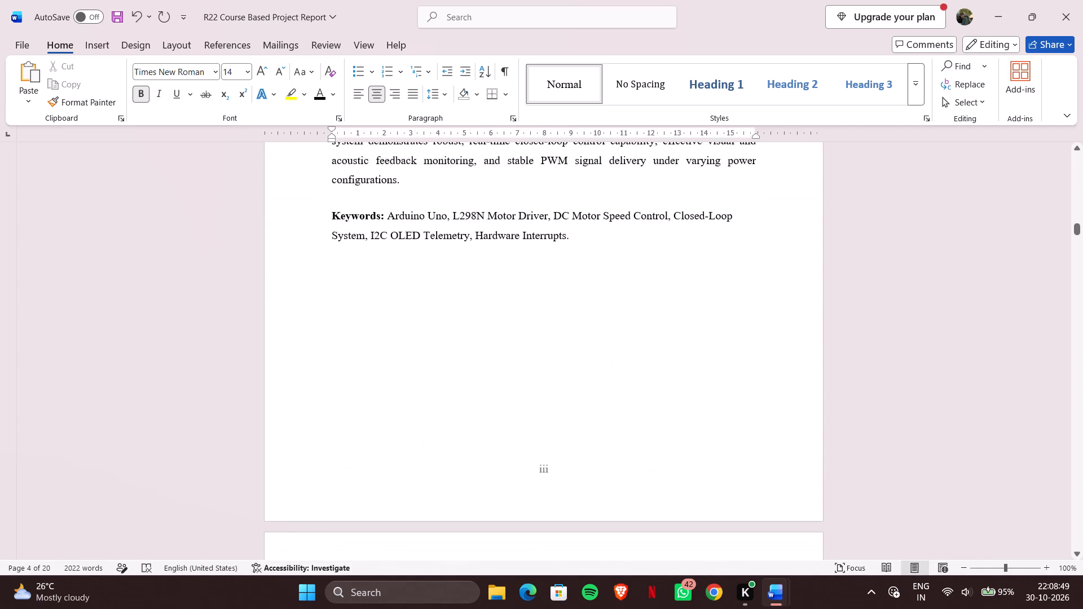
scroll(464, 311, "down", 2)
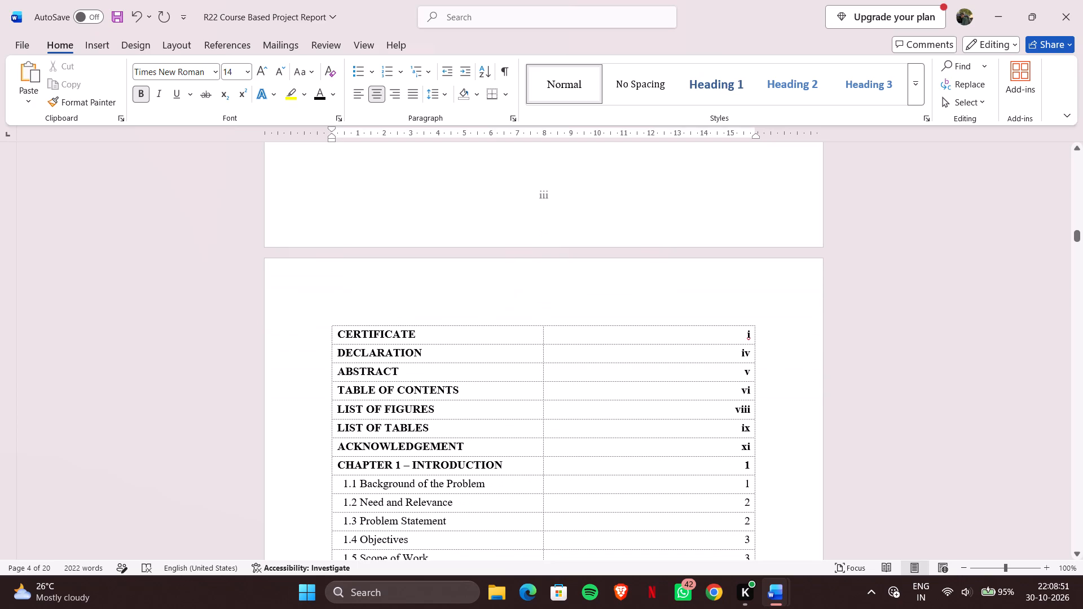
scroll(464, 311, "down", 1)
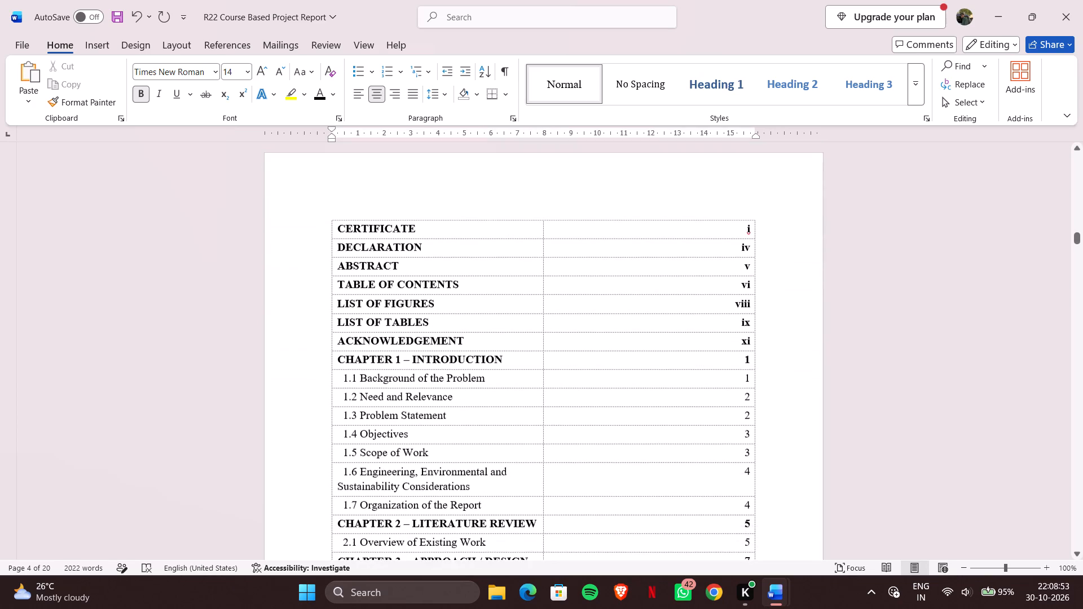
scroll(464, 311, "down", 6)
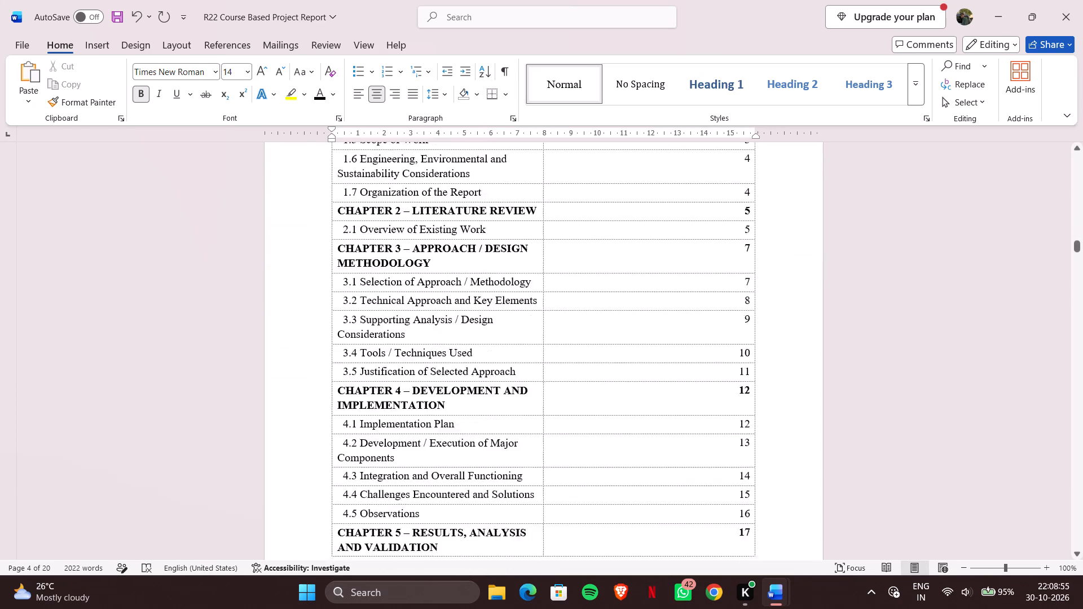
scroll(464, 311, "down", 10)
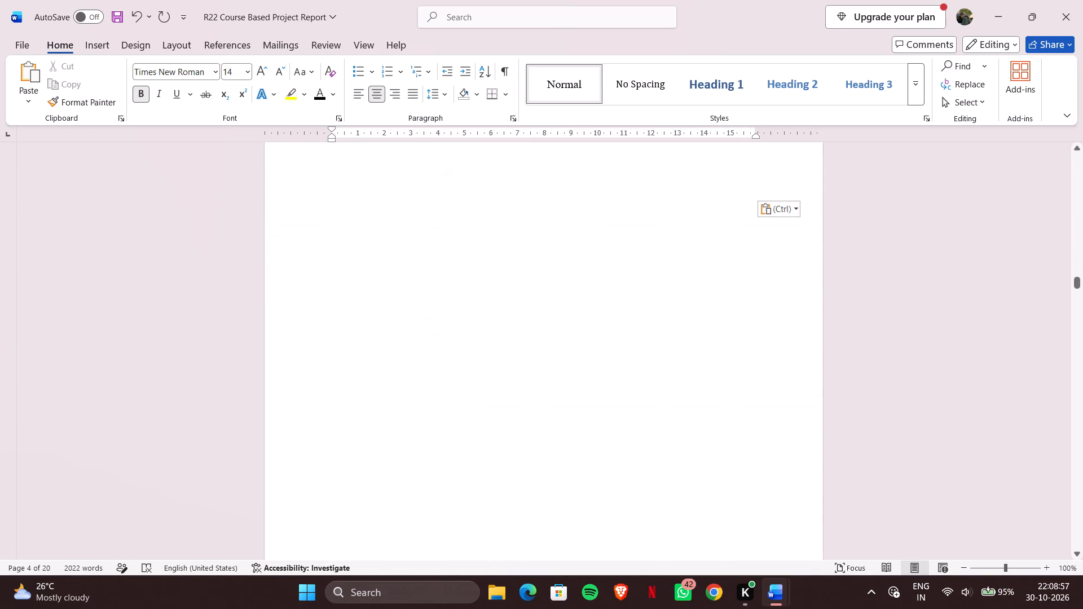
scroll(464, 311, "up", 2)
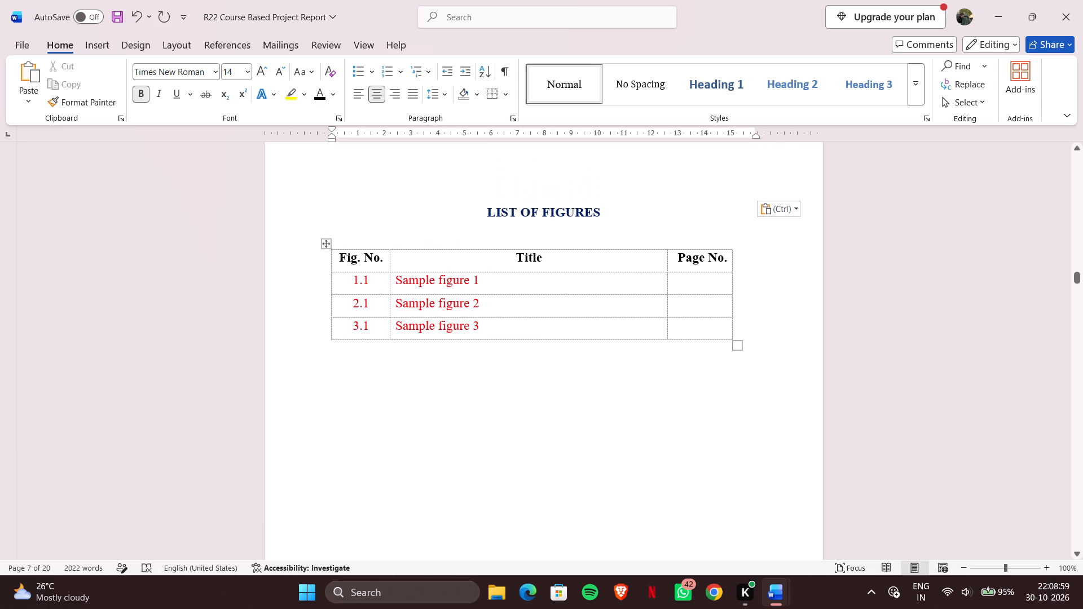
Replace the template's LIST OF FIGURES table with the whole figures table copied from the R22 Course Based Project Report (1) document.
key("alt+Tab")
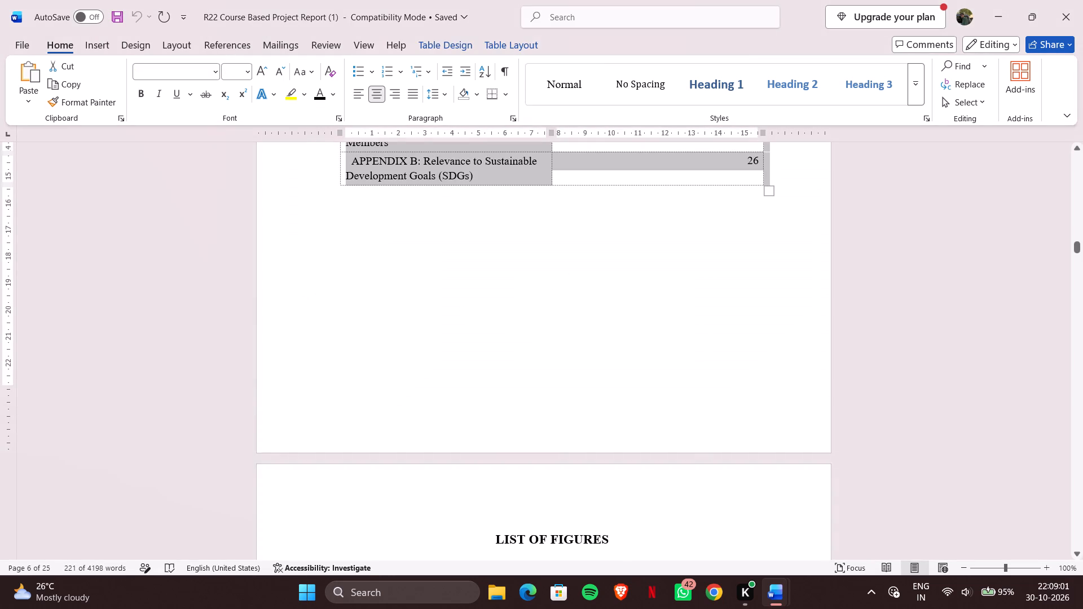
scroll(547, 373, "down", 3)
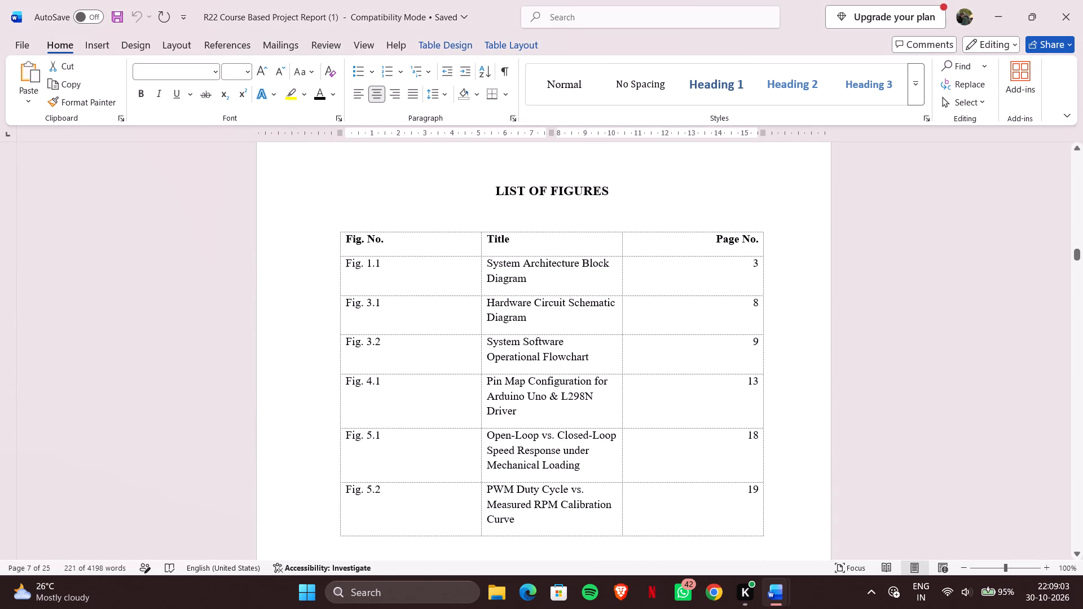
left_click(366, 259)
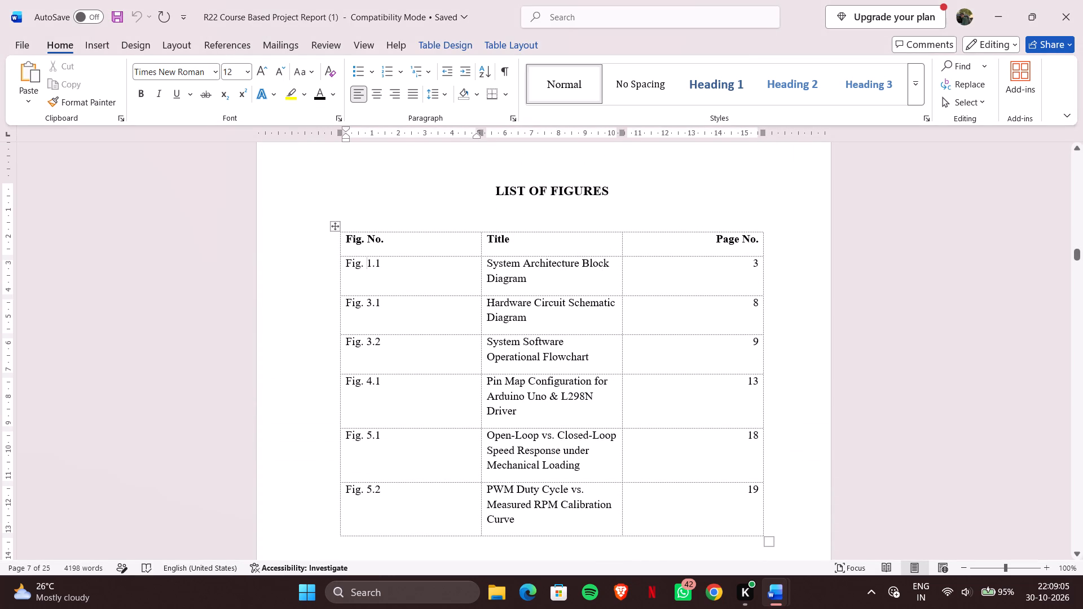
left_click(335, 227)
key("ctrl+c")
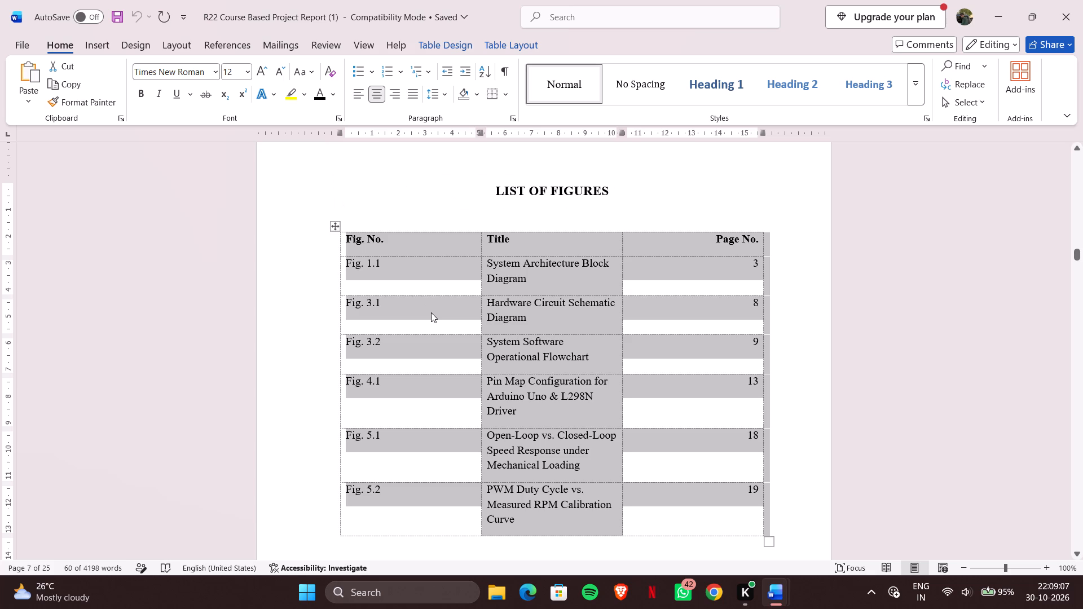
key("alt+Tab")
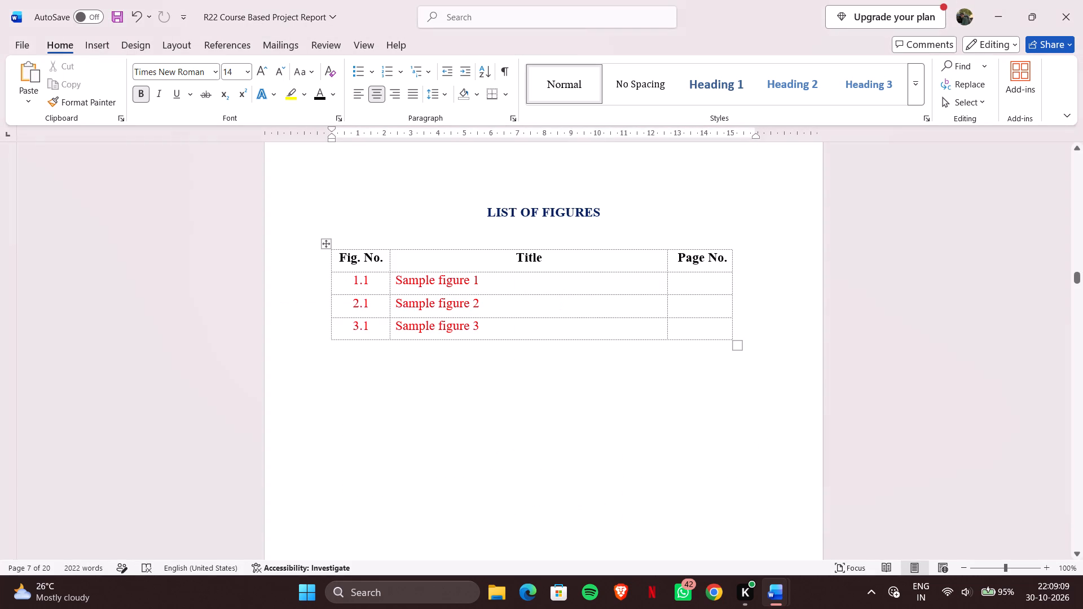
left_click(325, 245)
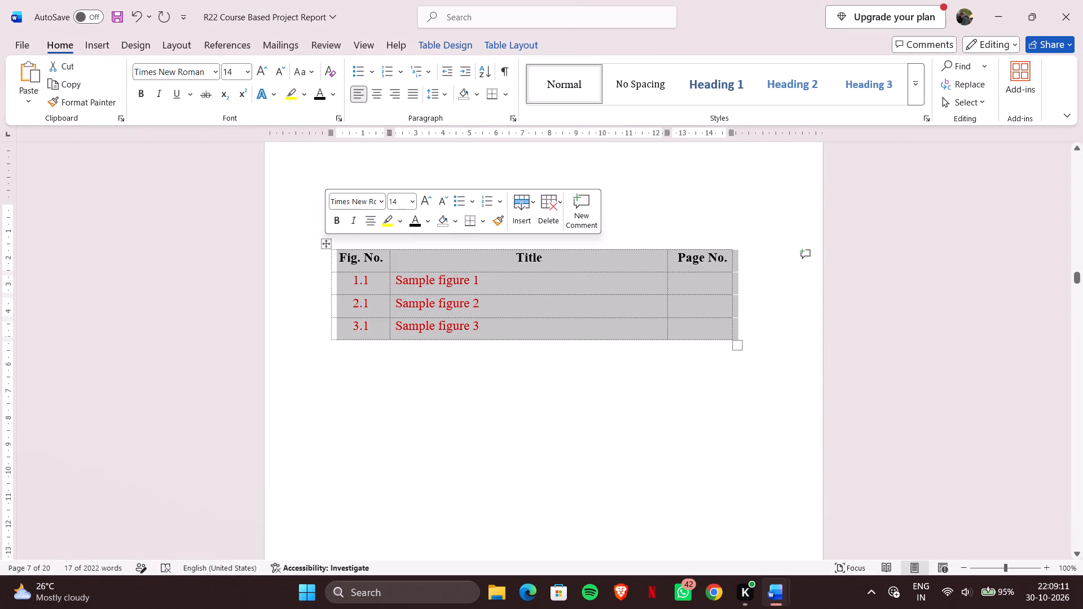
key("BackSpace")
key("ctrl+v")
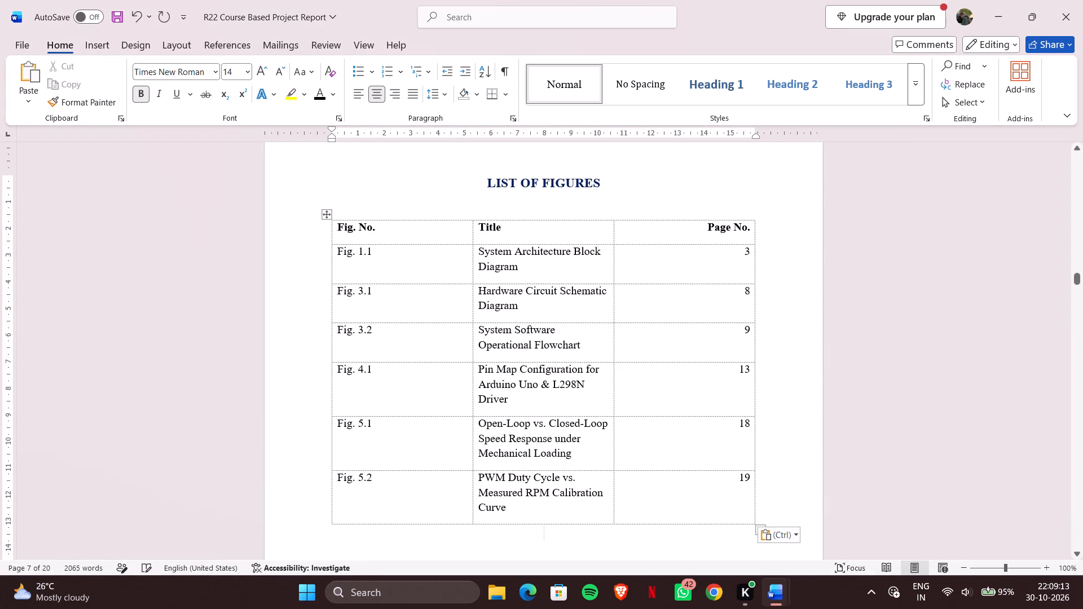
Resize the pasted LIST OF FIGURES table so it is slightly wider, and deselect it.
left_click(329, 213)
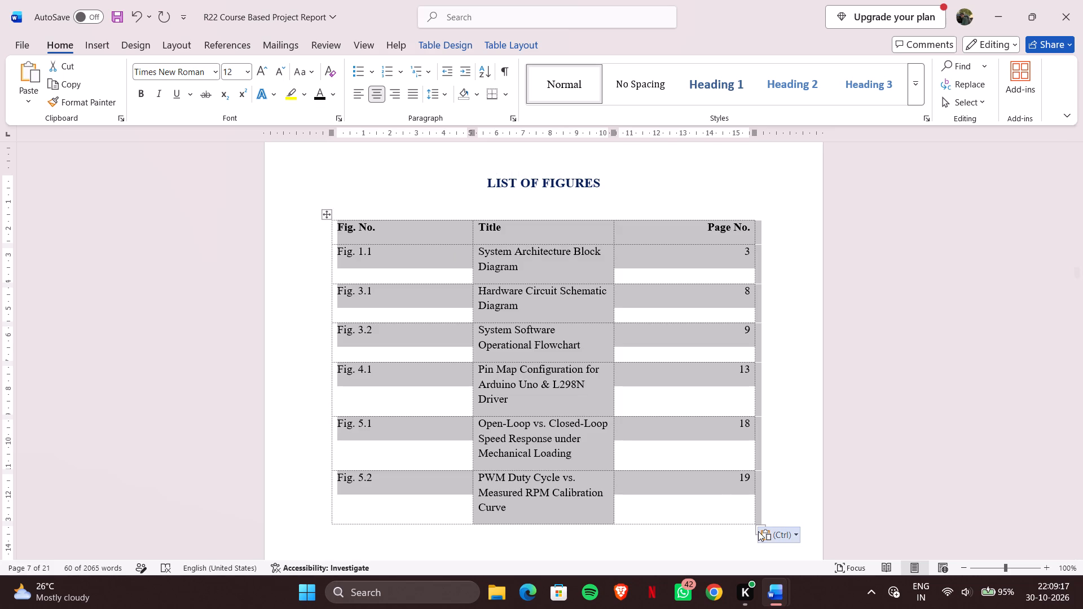
left_click_drag(757, 530, 747, 491)
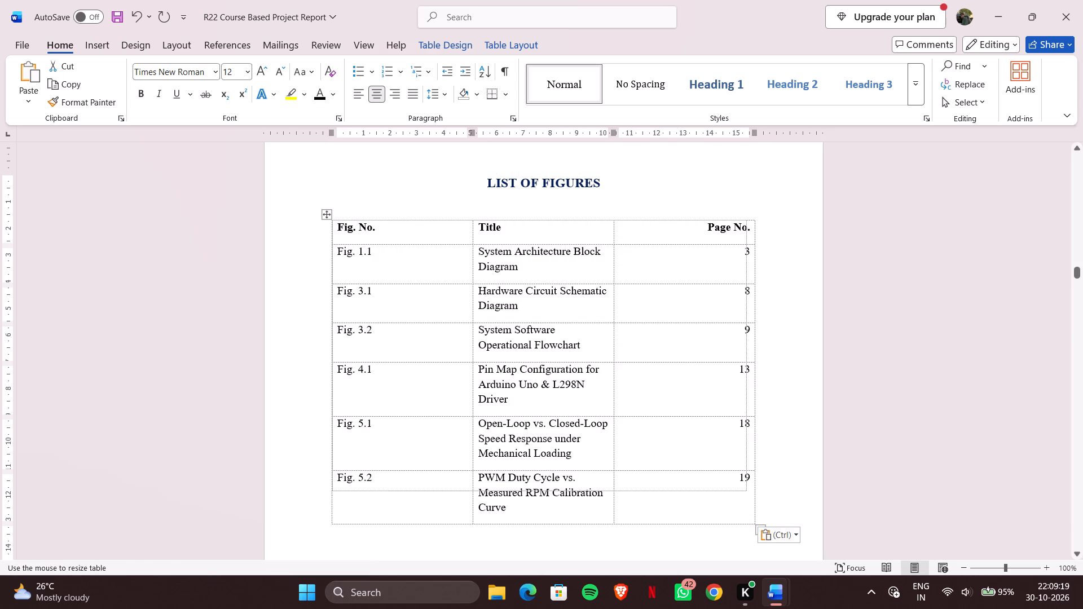
left_click_drag(747, 491, 758, 443)
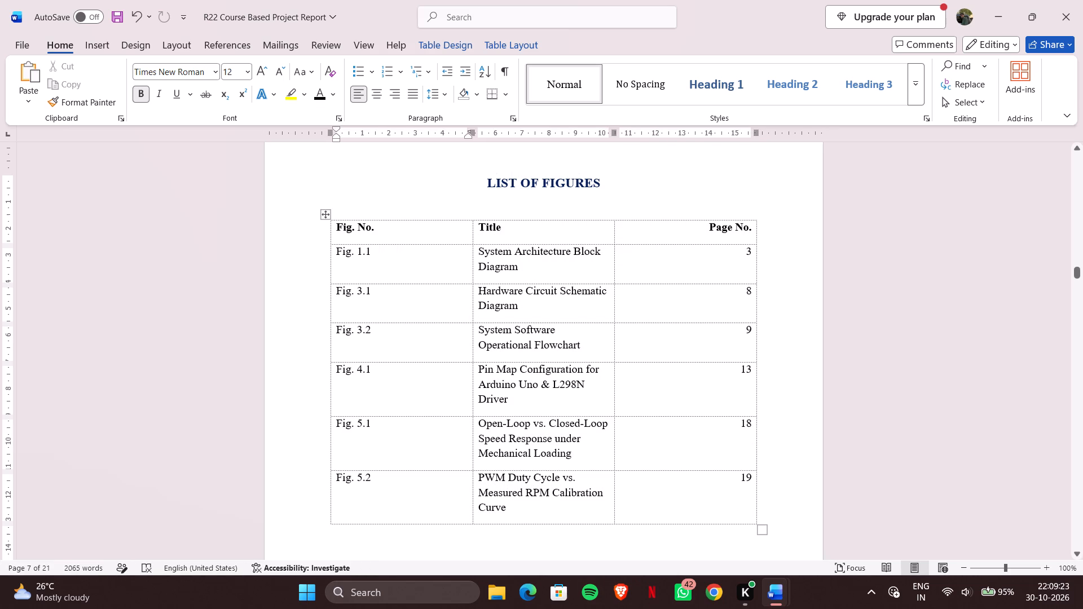
left_click(919, 376)
Replace the template's LIST OF TABLES sample table with the whole tables list copied from the R22 Course Based Project Report (1) document.
scroll(551, 359, "down", 3)
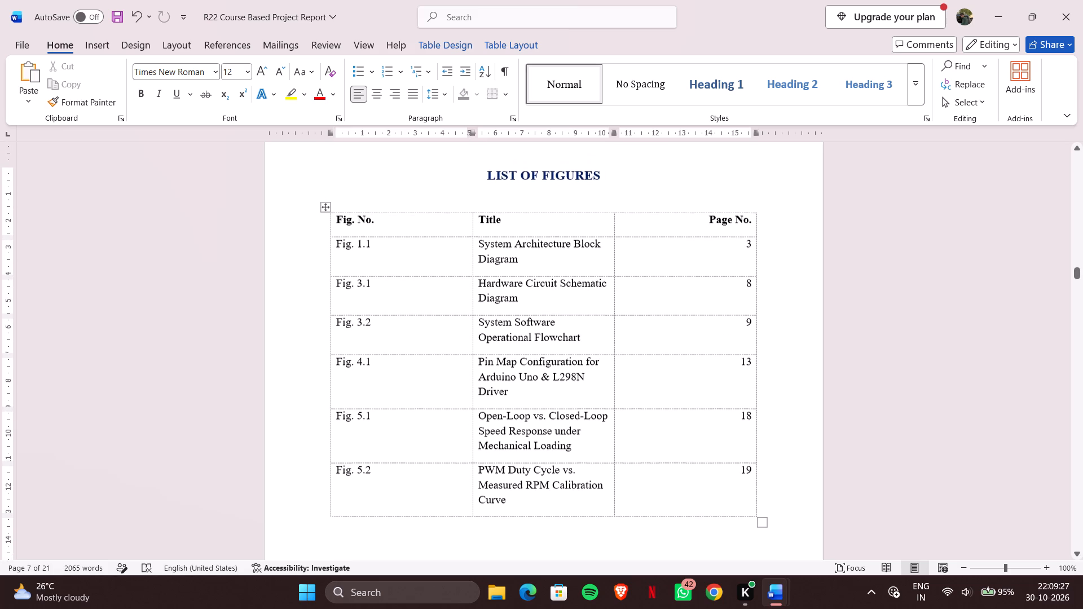
scroll(551, 359, "down", 2)
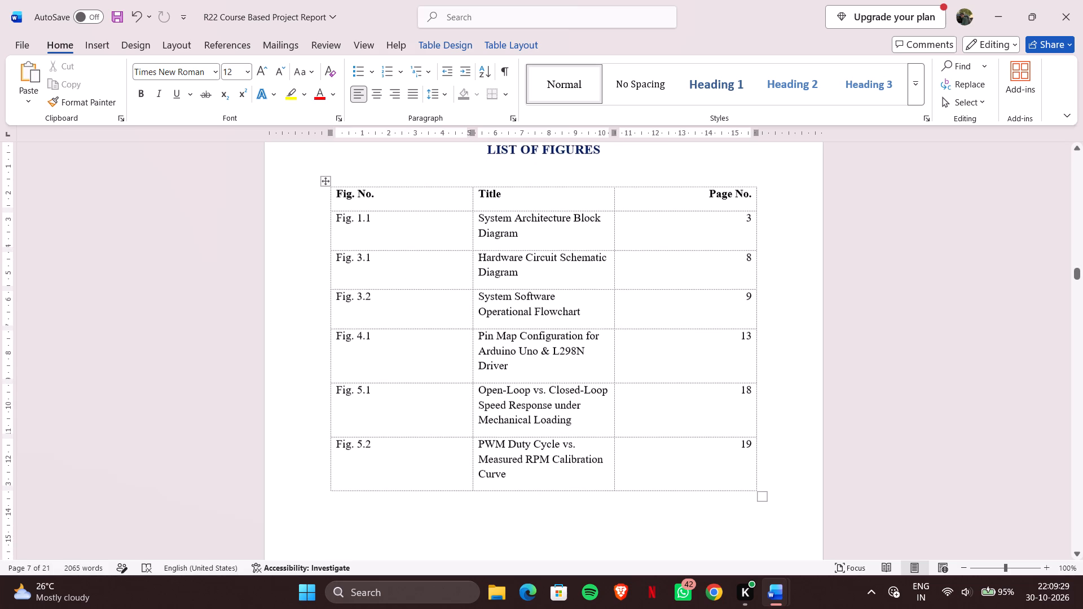
scroll(551, 359, "down", 4)
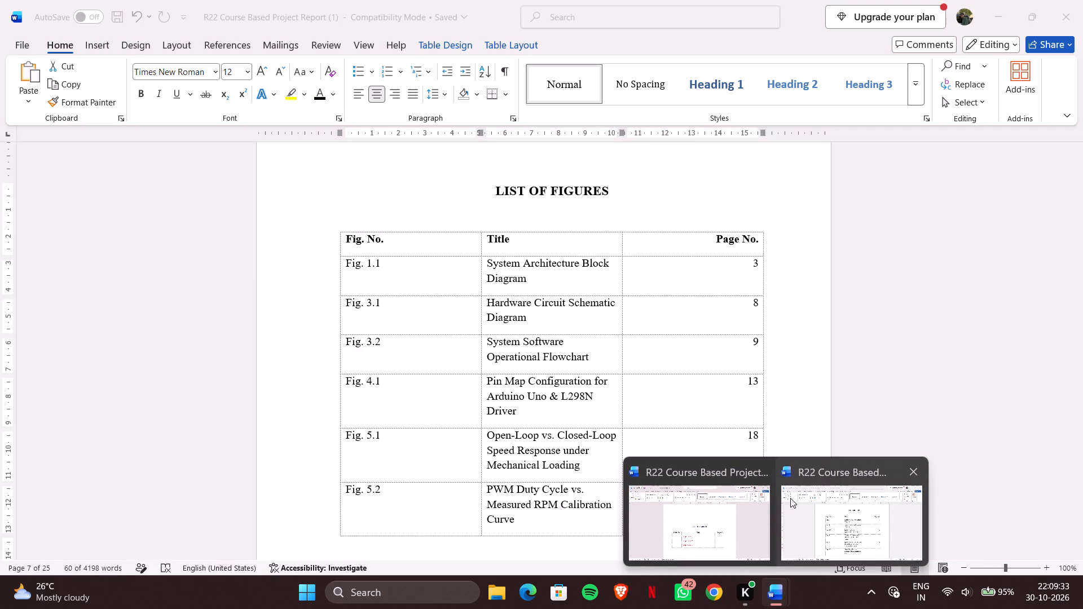
left_click(716, 512)
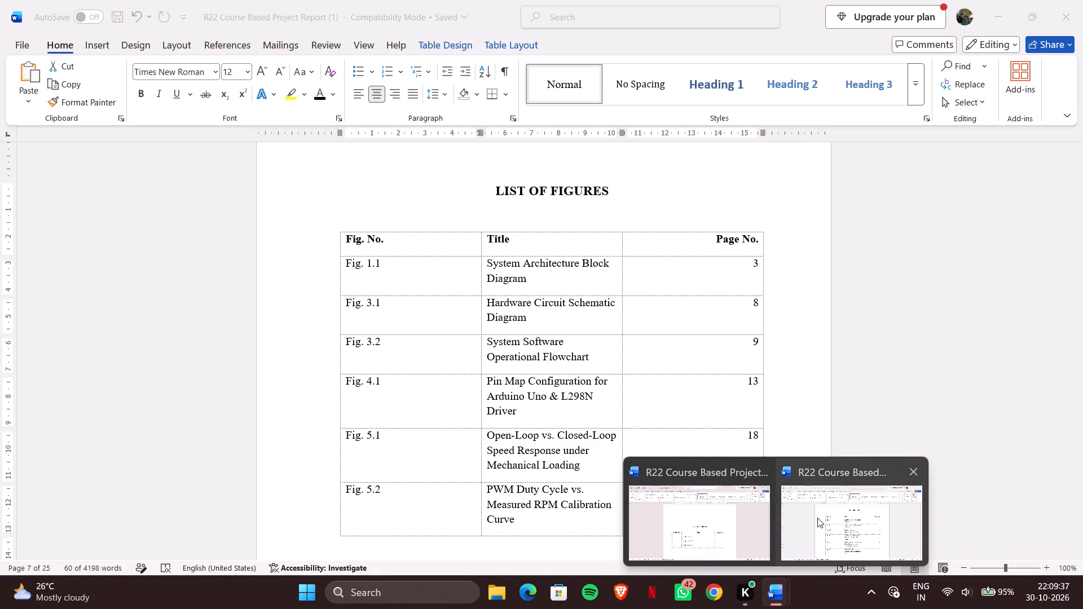
left_click(817, 518)
scroll(582, 391, "down", 7)
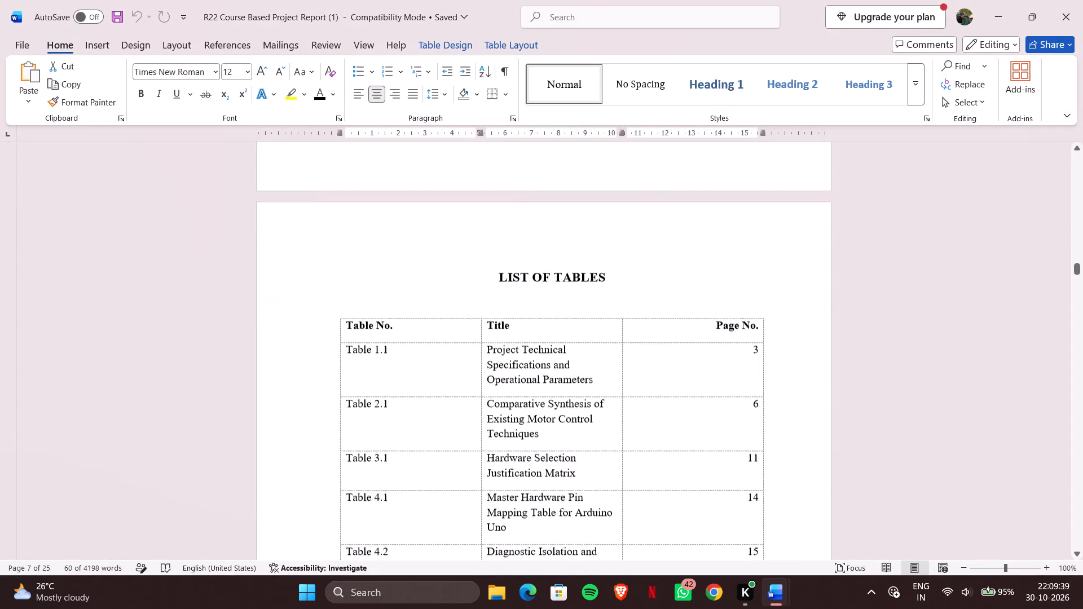
scroll(582, 391, "down", 1)
left_click(376, 279)
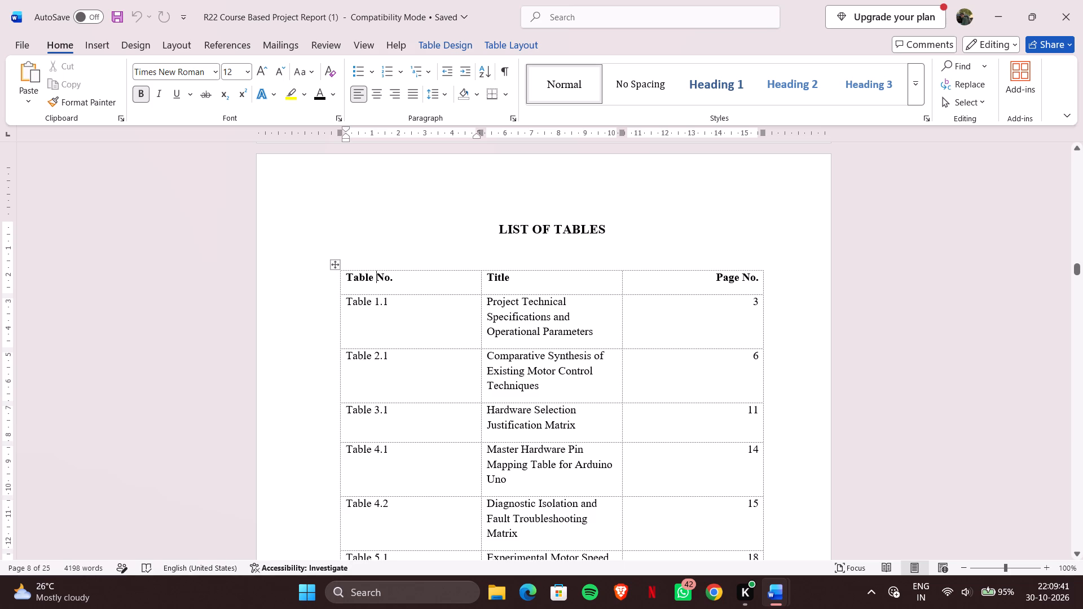
left_click(333, 268)
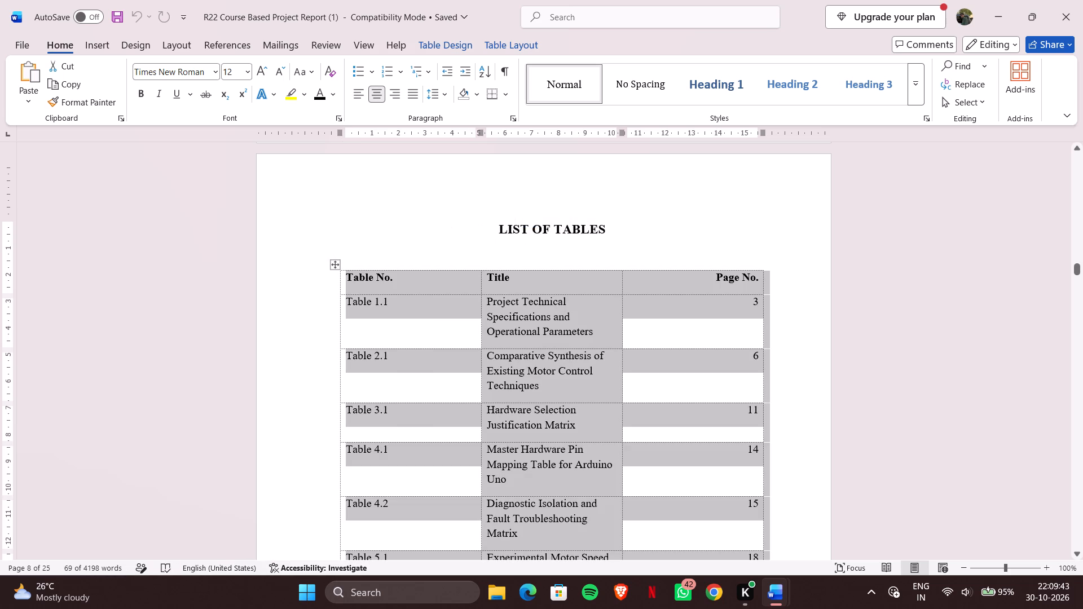
key("ctrl+c")
key("alt+Tab")
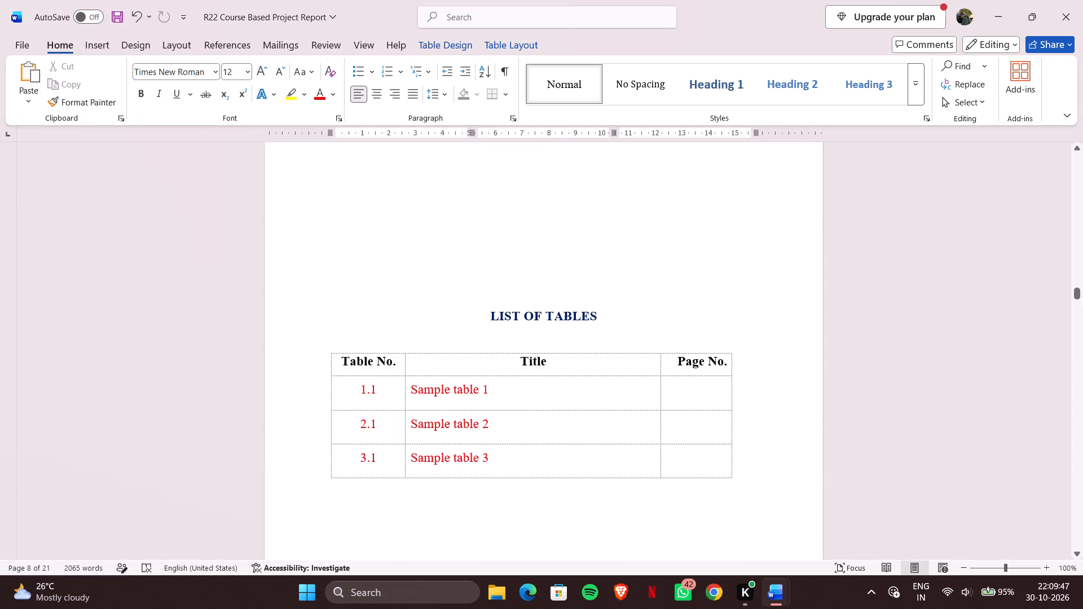
left_click(468, 384)
left_click(324, 346)
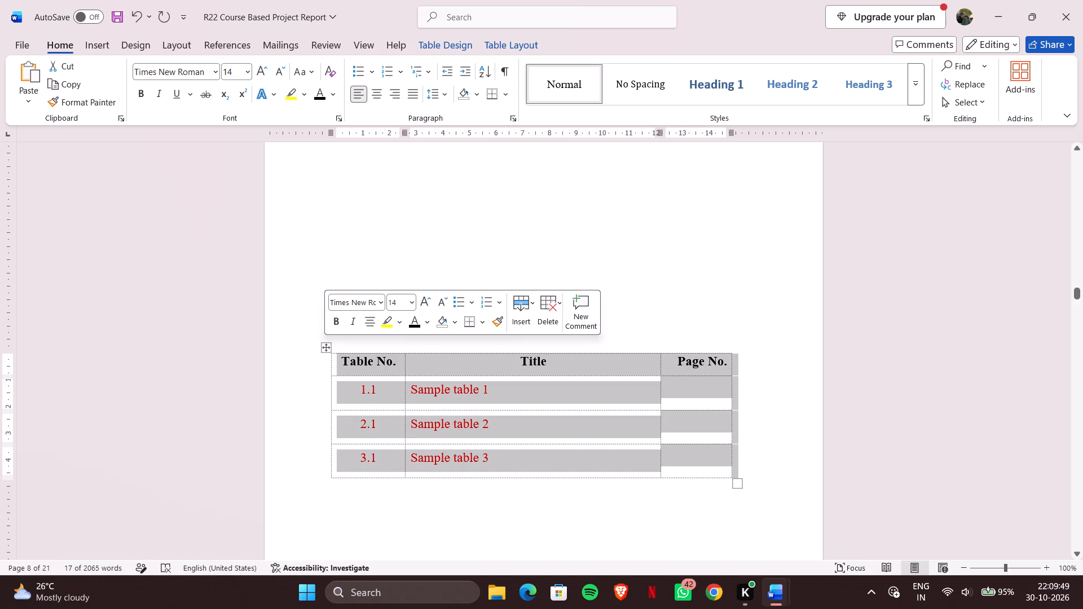
key("ctrl+v")
Delete the surplus blank lines above the template's LIST OF TABLES heading so the heading starts at the top of its page.
scroll(503, 315, "up", 3)
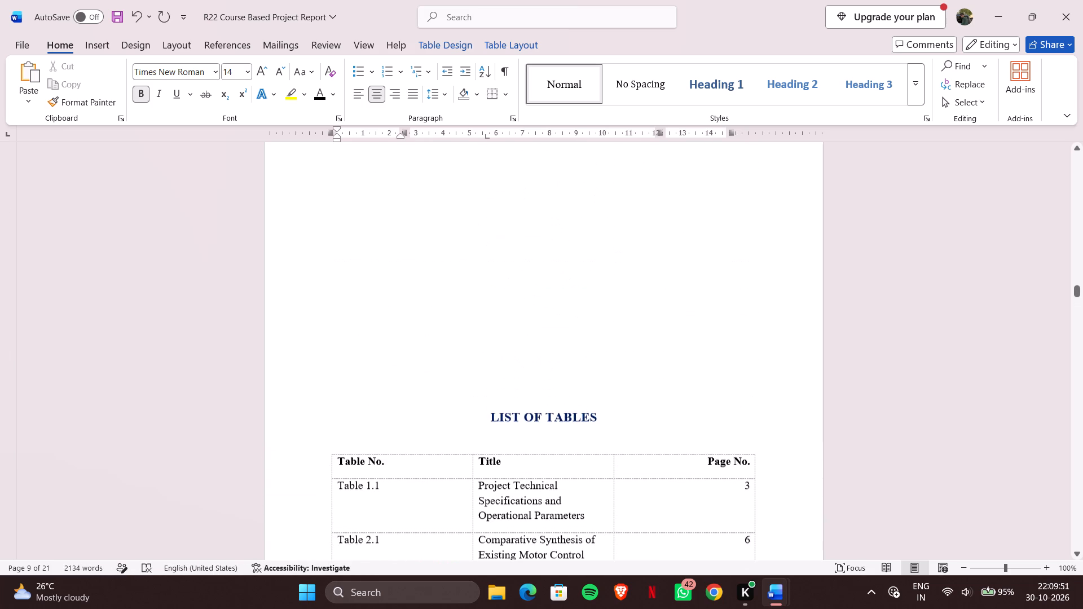
left_click(517, 354)
key("BackSpace")
key("BackSpace")
key("BackSpace")
key("BackSpace")
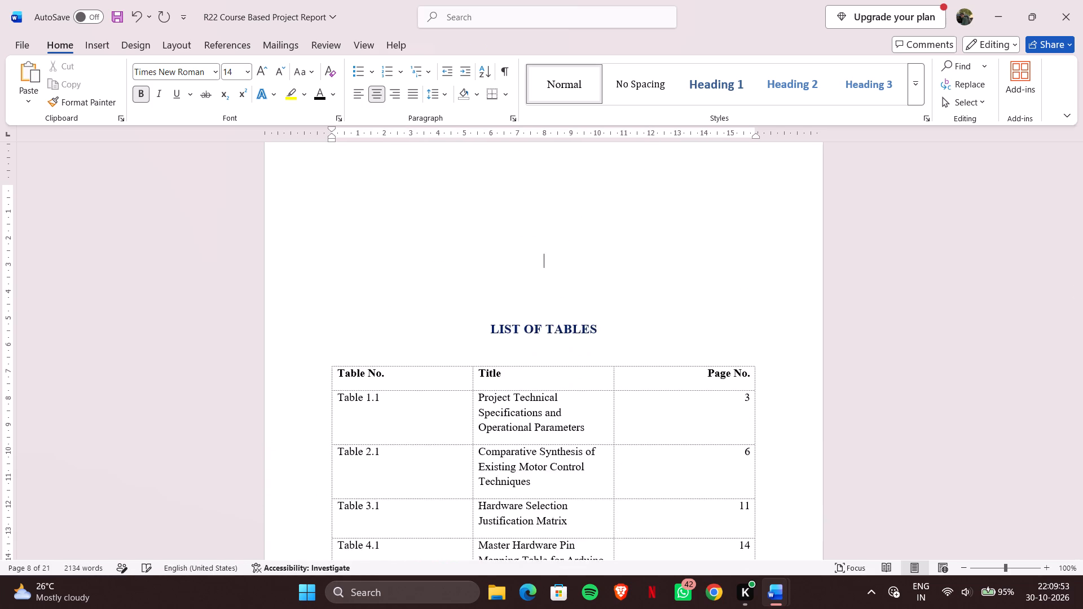
key("BackSpace")
key("BackSpace")
key("BackSpace")
key("BackSpace")
key("BackSpace")
key("BackSpace")
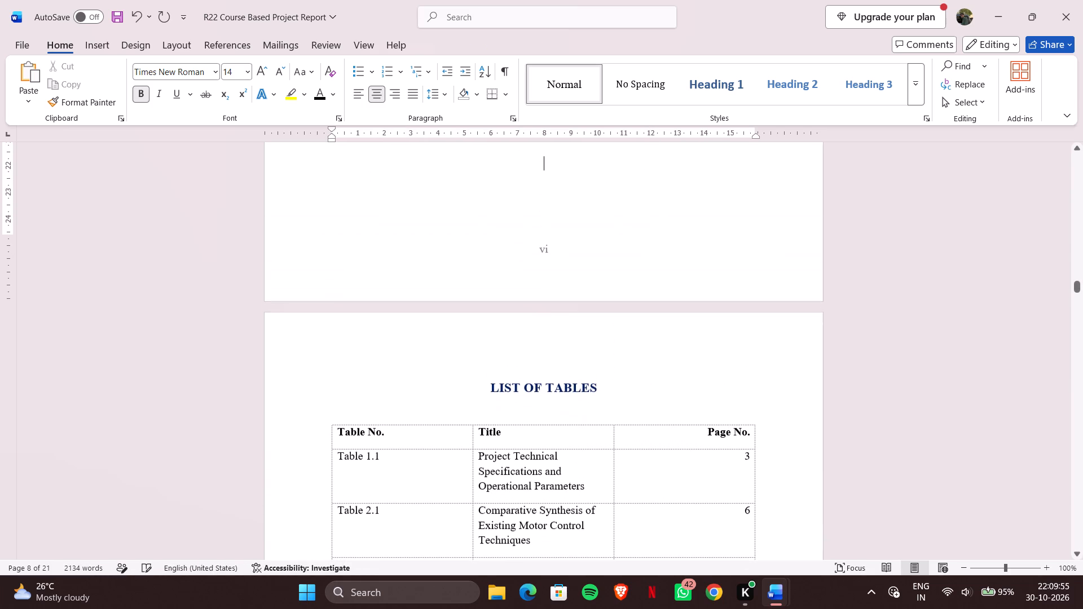
key("BackSpace")
key("Return")
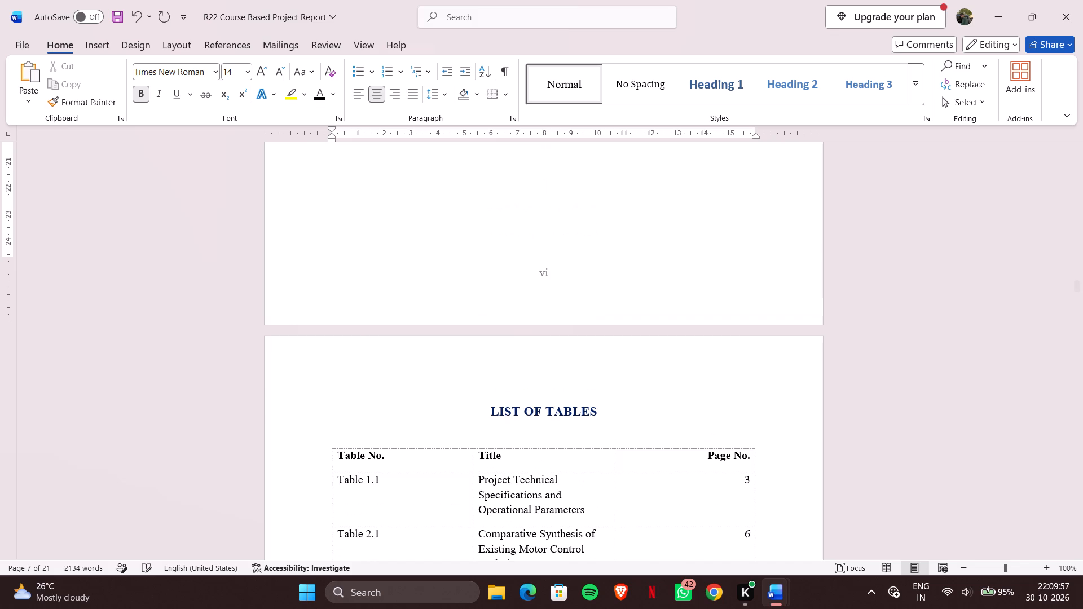
Review the template from the end of the contents table through the figure and table lists to the ACKNOWLEDGEMENT page.
scroll(517, 354, "up", 10)
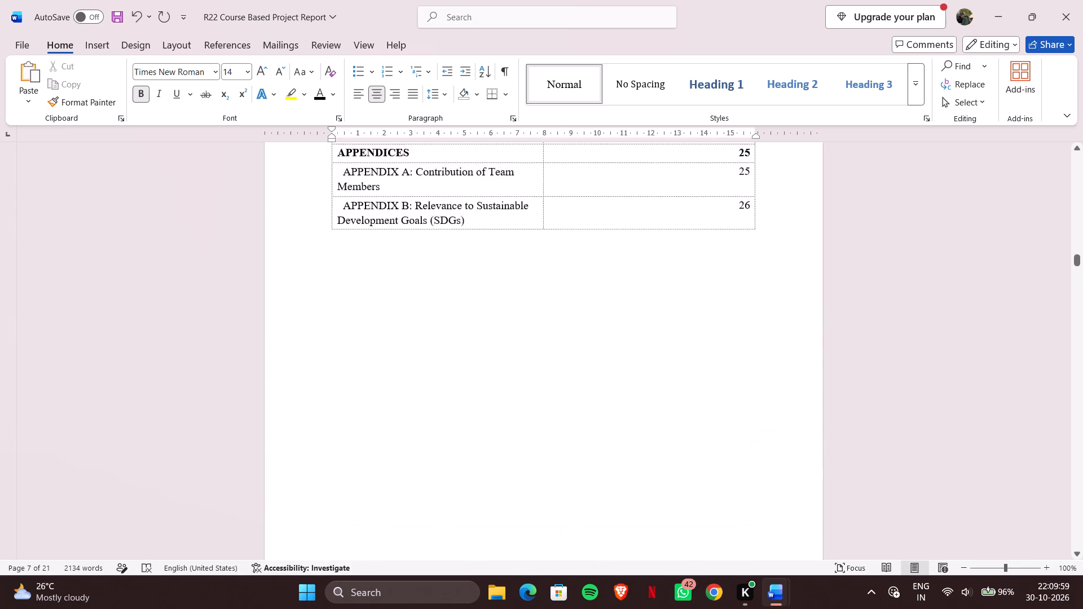
scroll(517, 354, "up", 2)
scroll(517, 354, "down", 2)
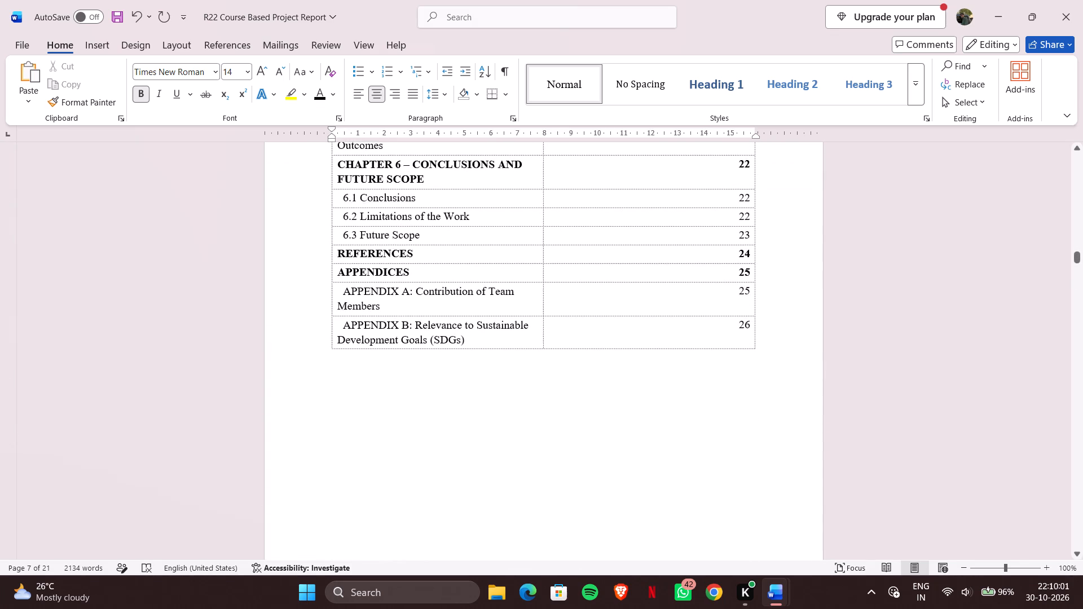
scroll(517, 354, "down", 12)
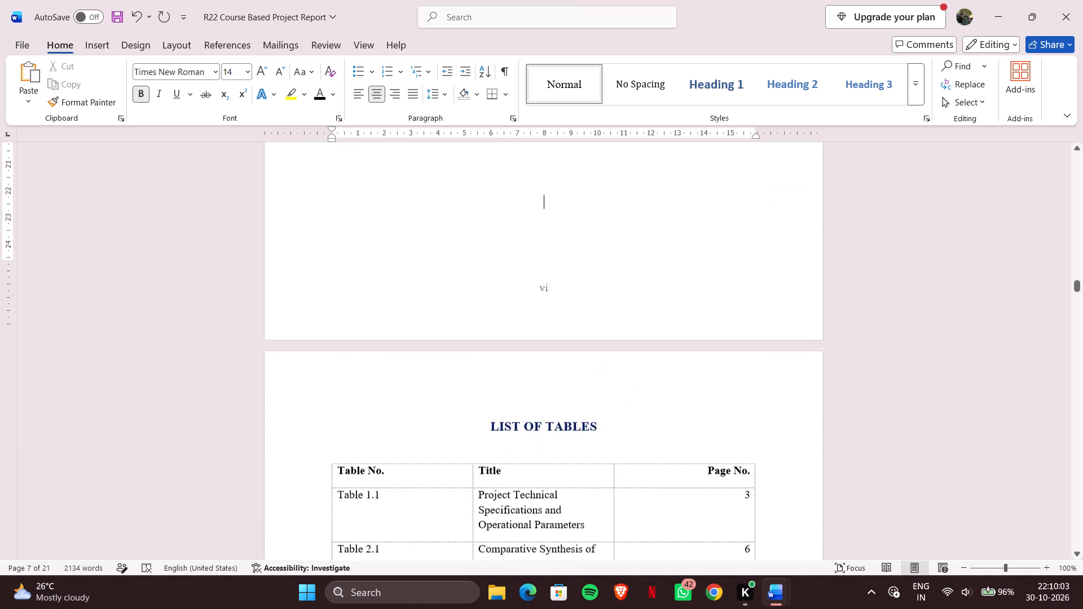
scroll(517, 354, "down", 5)
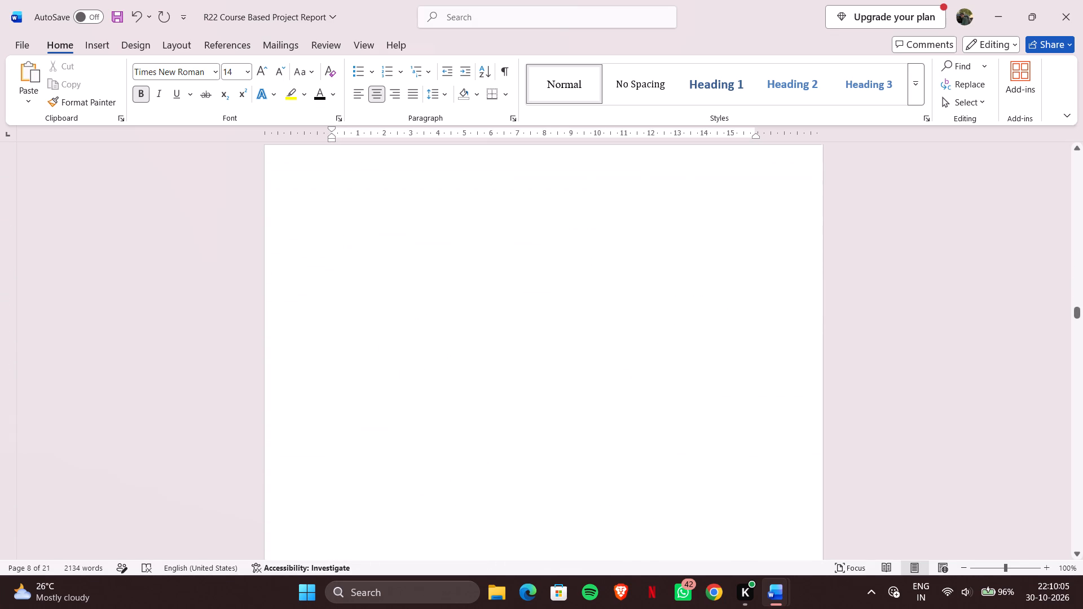
scroll(517, 354, "down", 2)
Copy the three ACKNOWLEDGEMENT body paragraphs from the R22 Course Based Project Report (1) document, leaving out the student names.
key("alt+Tab")
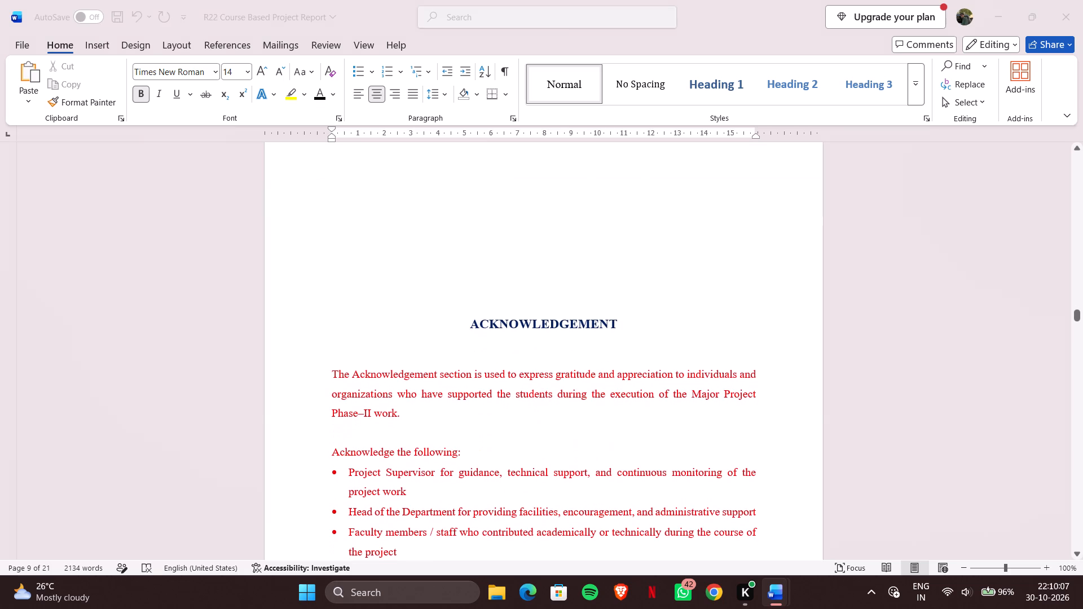
scroll(592, 343, "down", 4)
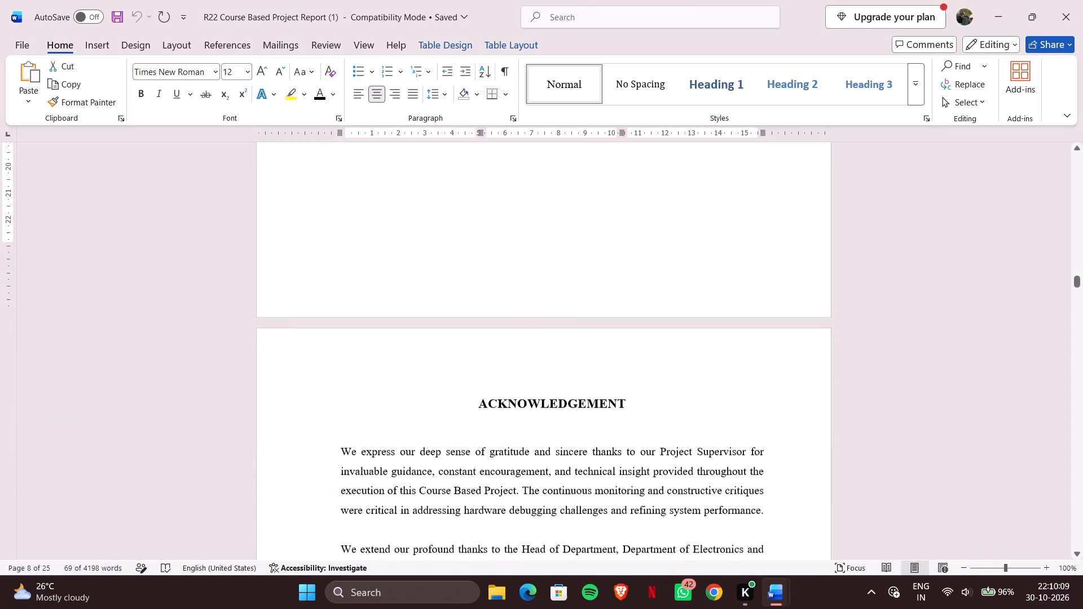
scroll(592, 343, "down", 1)
scroll(592, 343, "up", 1)
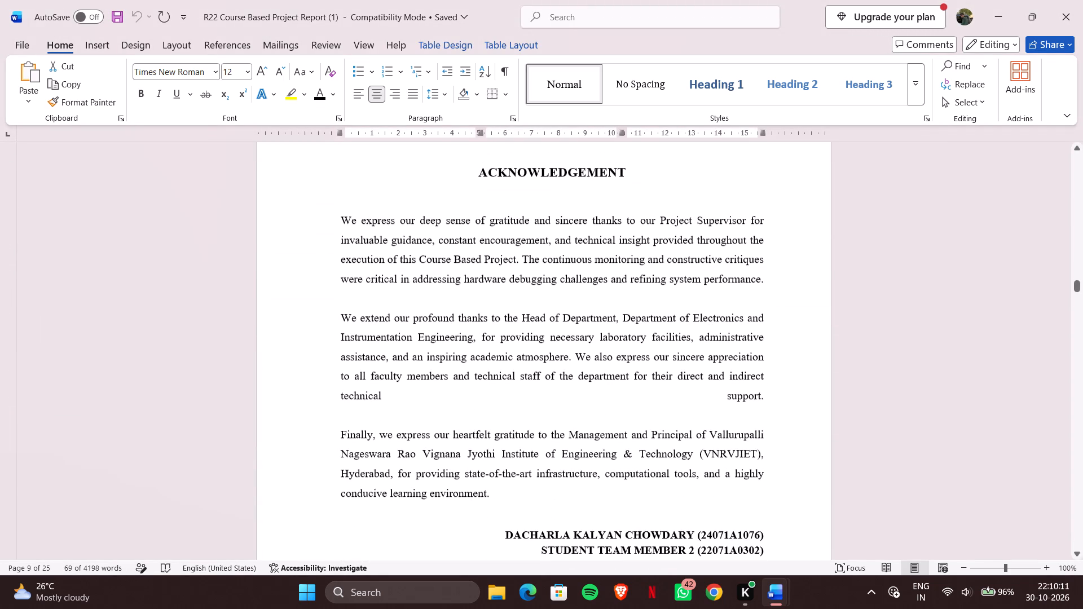
scroll(592, 343, "up", 1)
left_click_drag(340, 220, 500, 293)
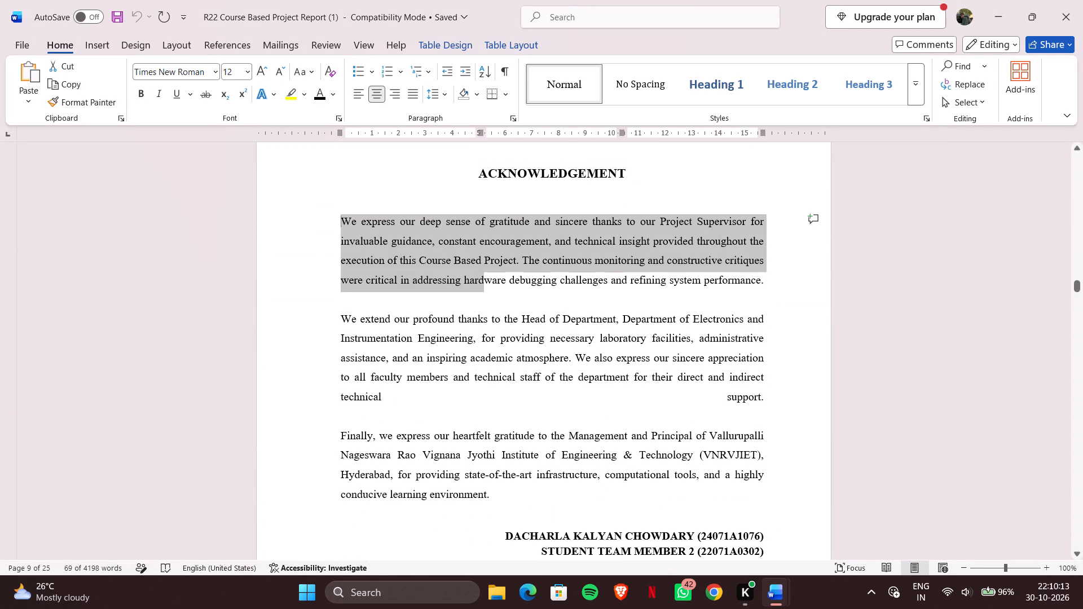
left_click_drag(500, 293, 755, 494)
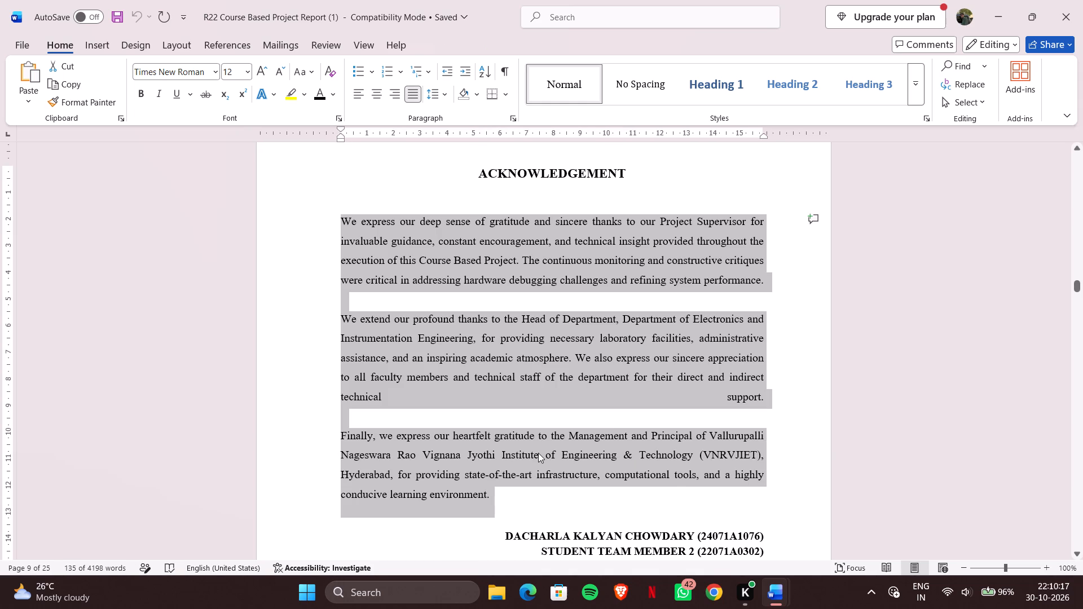
key("ctrl+c")
scroll(569, 413, "down", 1)
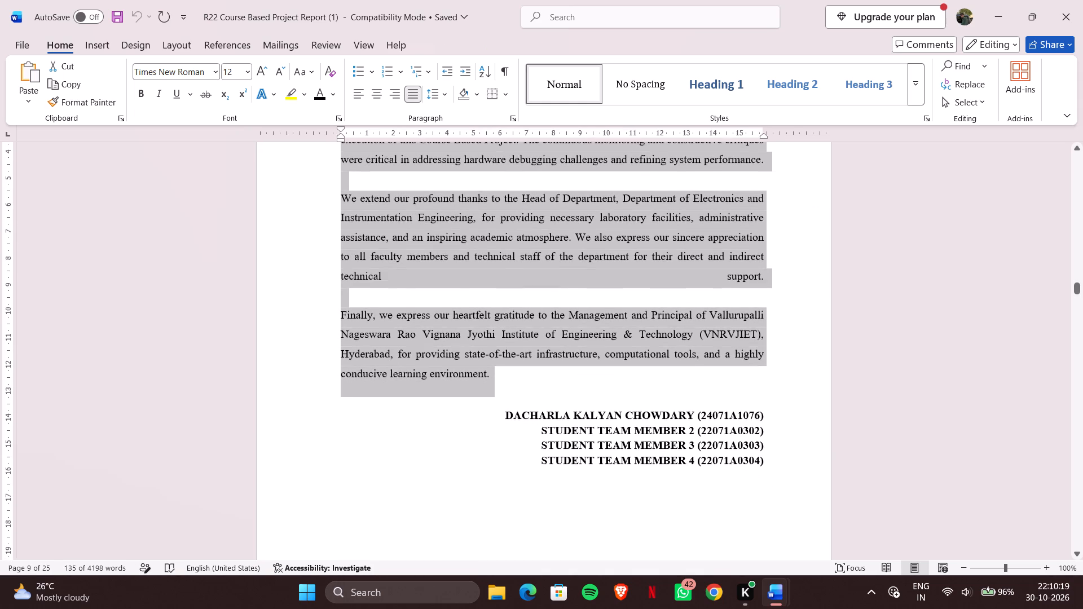
Delete the template's red ACKNOWLEDGEMENT guidance text, from the introductory paragraph through the last bullet, keeping the student name lines.
scroll(569, 413, "down", 5)
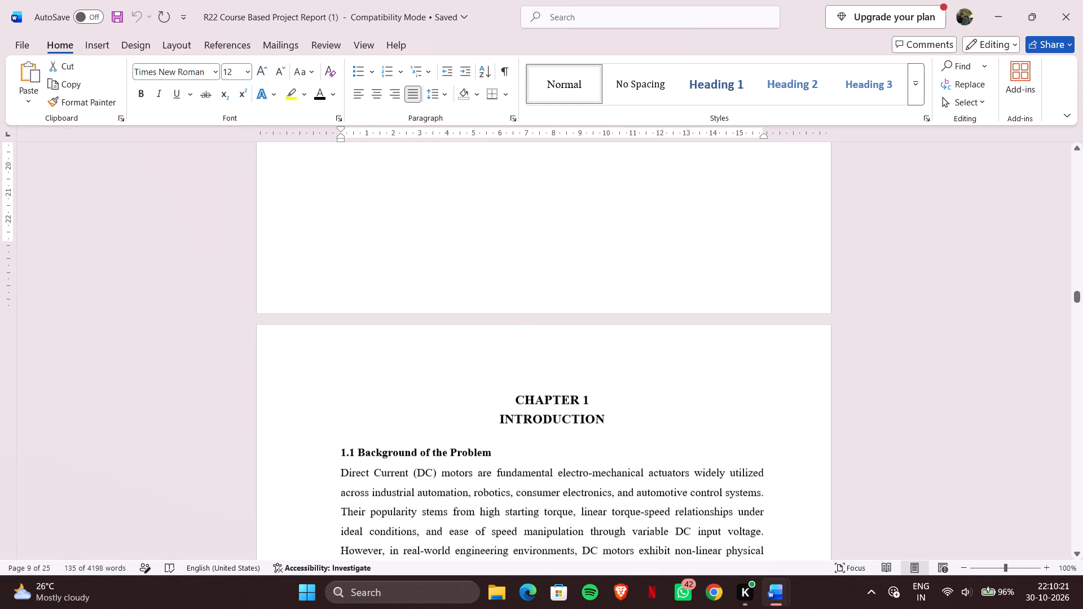
scroll(569, 413, "down", 1)
key("alt+Tab")
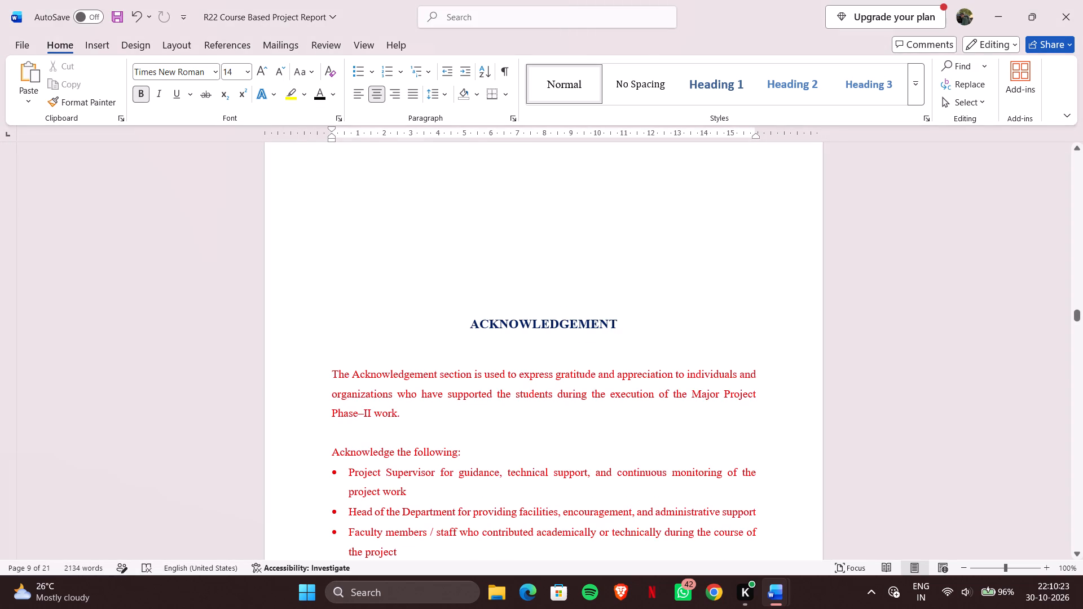
scroll(549, 376, "down", 1)
left_click_drag(330, 230, 342, 237)
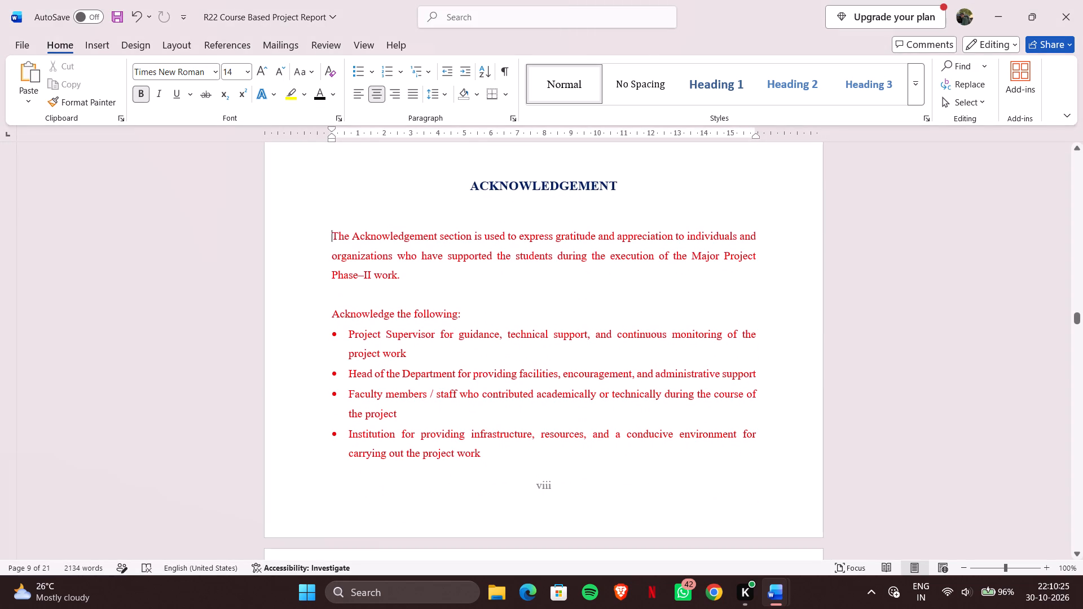
left_click_drag(342, 237, 504, 462)
scroll(504, 462, "up", 1)
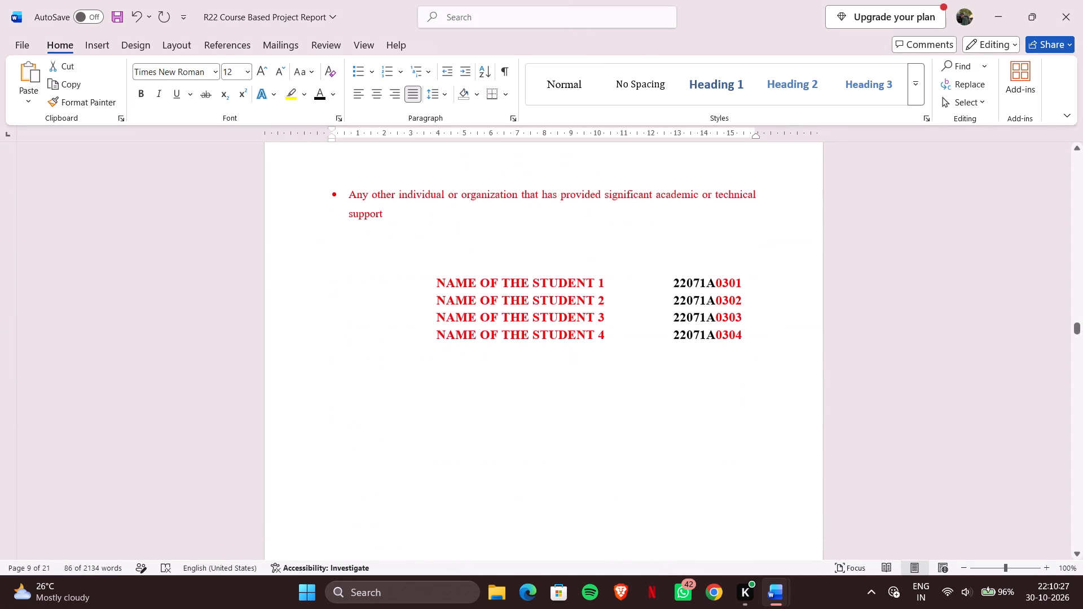
scroll(504, 462, "up", 1)
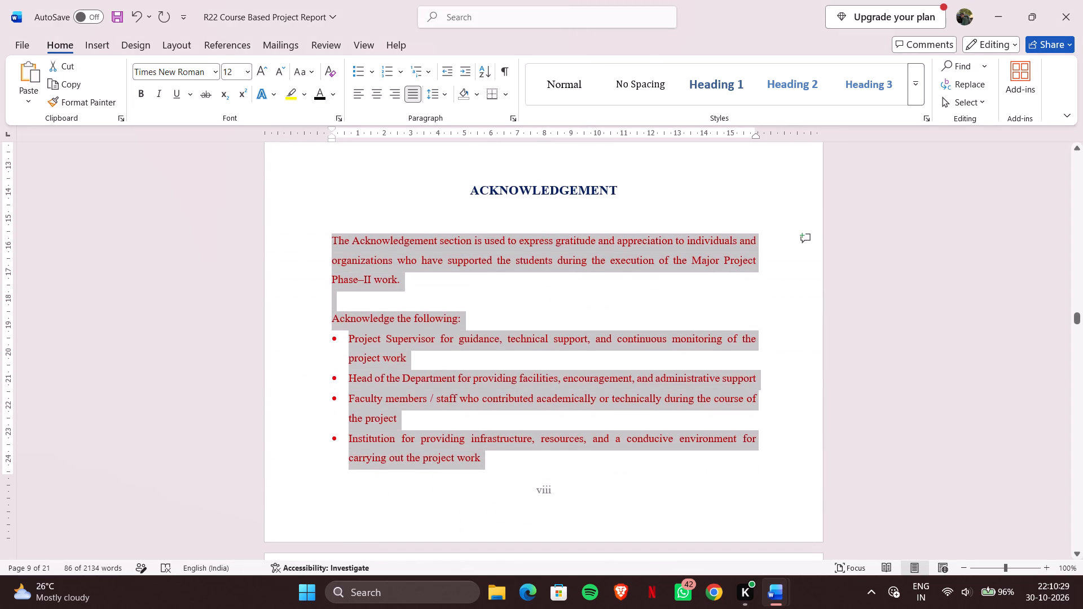
left_click(331, 220)
left_click_drag(329, 233, 587, 573)
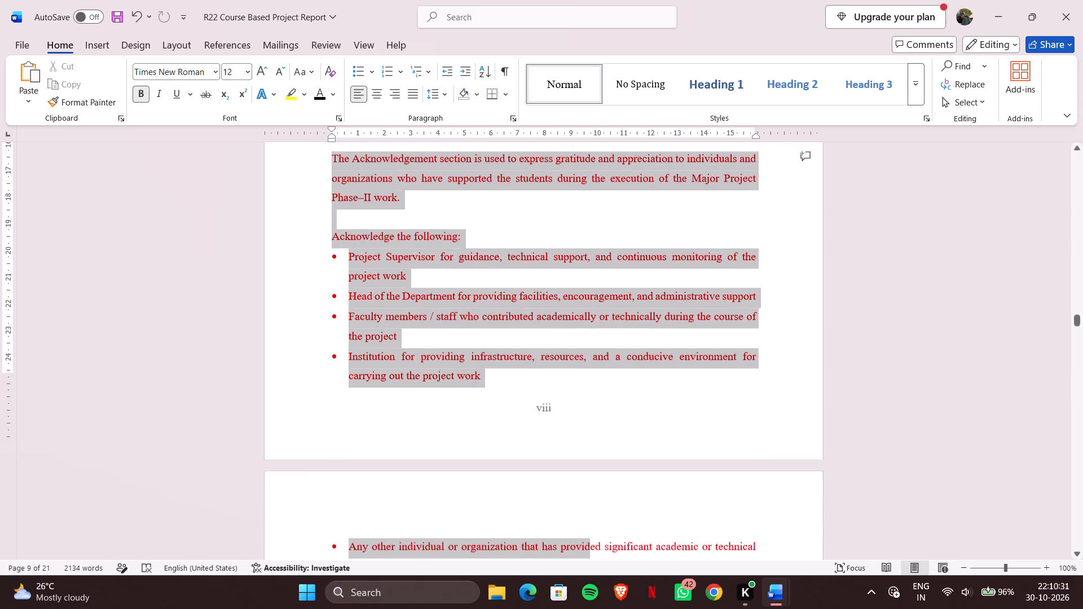
left_click_drag(587, 573, 641, 407)
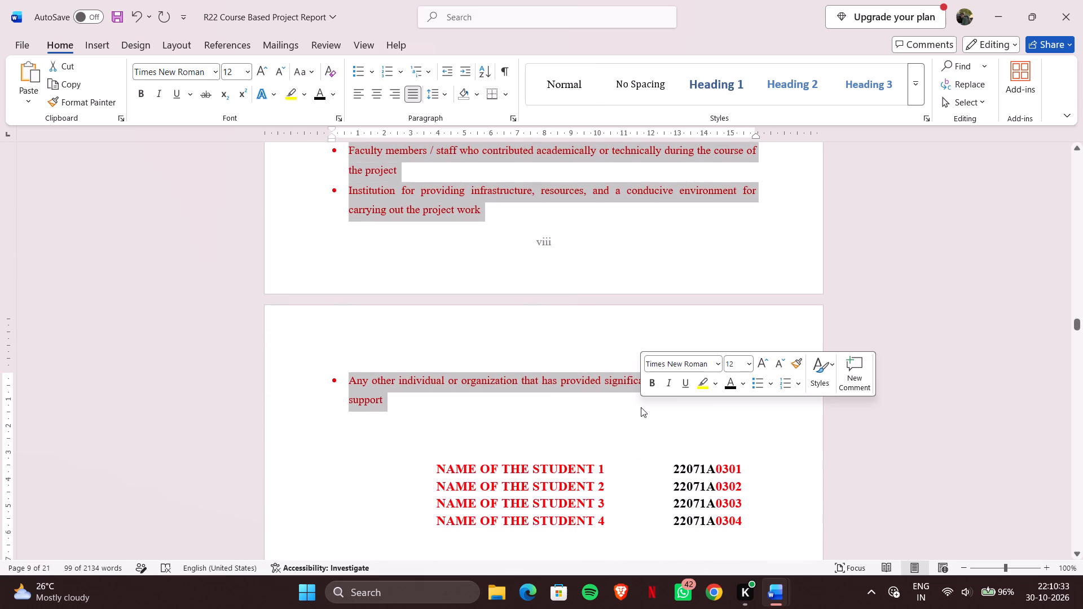
key("BackSpace")
Remove the surplus blank lines above the ACKNOWLEDGEMENT heading so it starts at the top of its page.
scroll(641, 407, "up", 2)
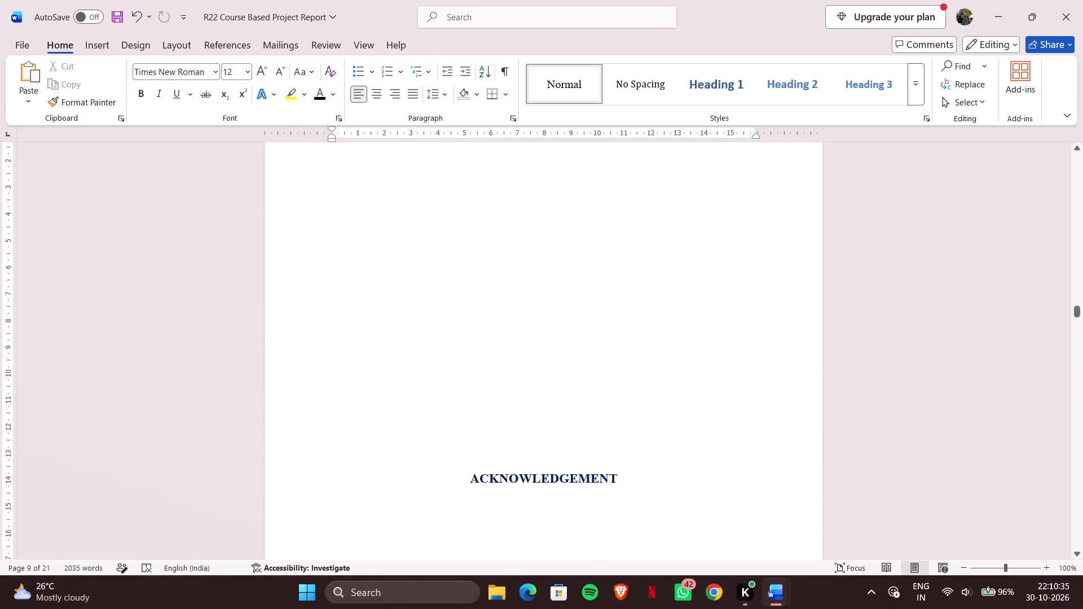
left_click(554, 384)
key("BackSpace")
key("BackSpace")
key("BackSpace")
key("BackSpace")
key("BackSpace")
key("BackSpace")
key("BackSpace")
key("BackSpace")
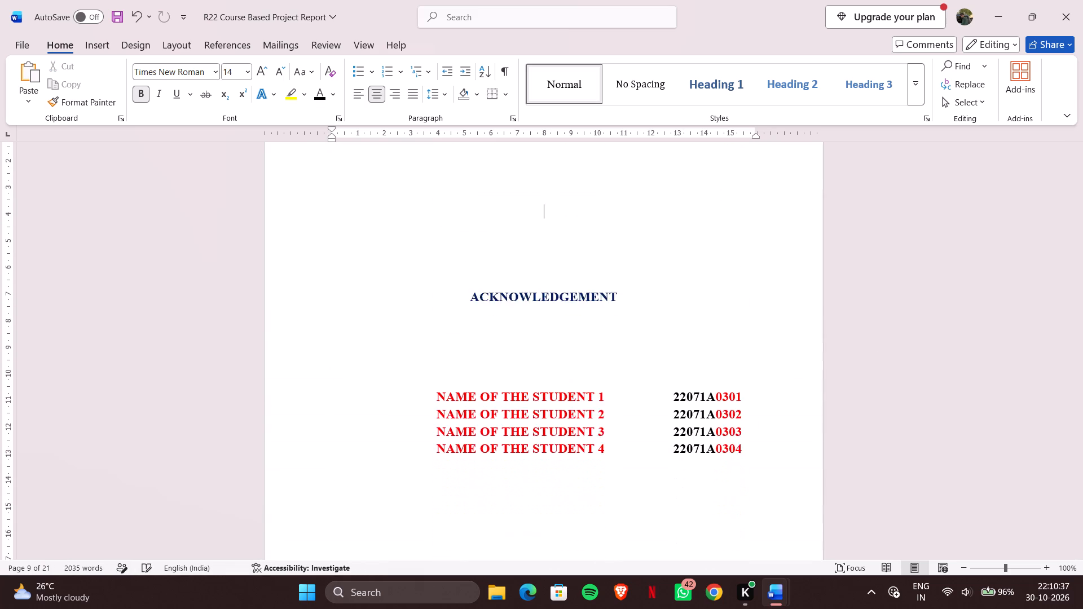
key("BackSpace")
key("BackSpace")
key("BackSpace")
key("BackSpace")
key("BackSpace")
key("BackSpace")
key("BackSpace")
key("BackSpace")
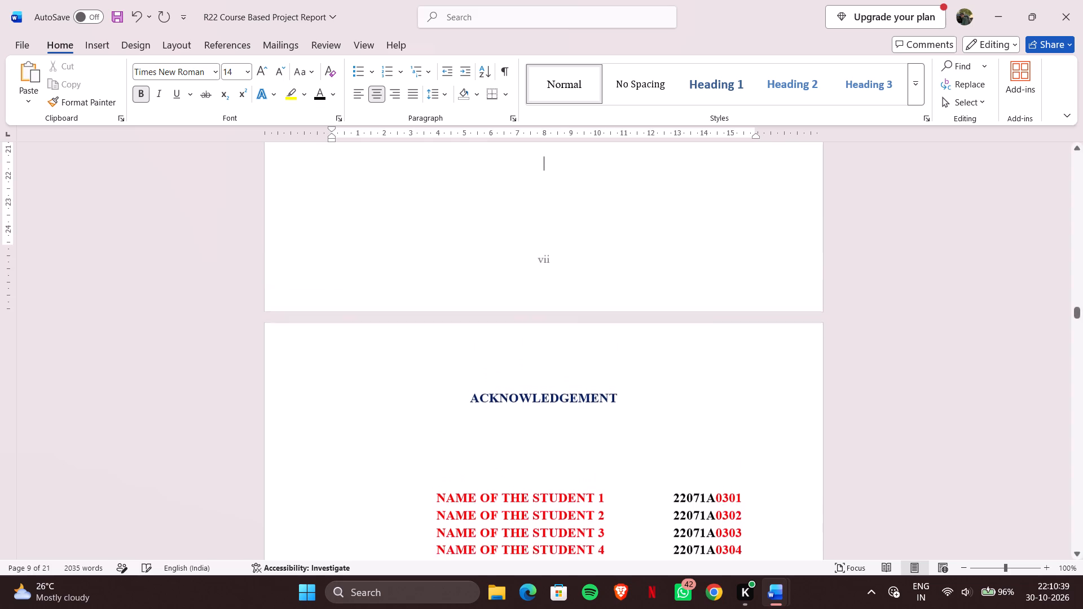
key("BackSpace")
key("Return")
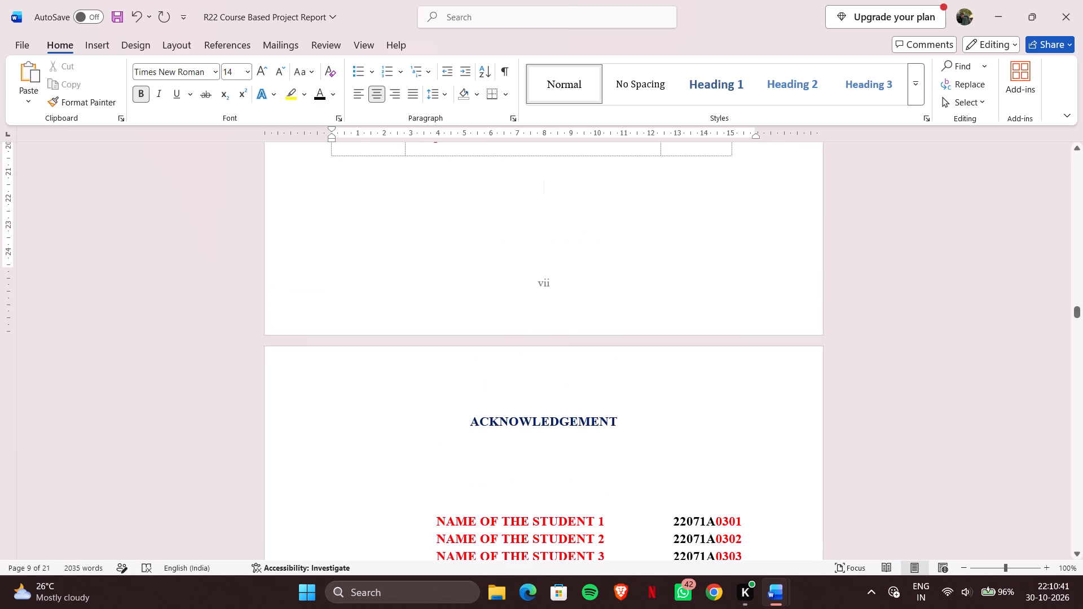
Paste the three copied acknowledgement paragraphs between the ACKNOWLEDGEMENT heading and the student names.
left_click(554, 475)
key("ctrl+v")
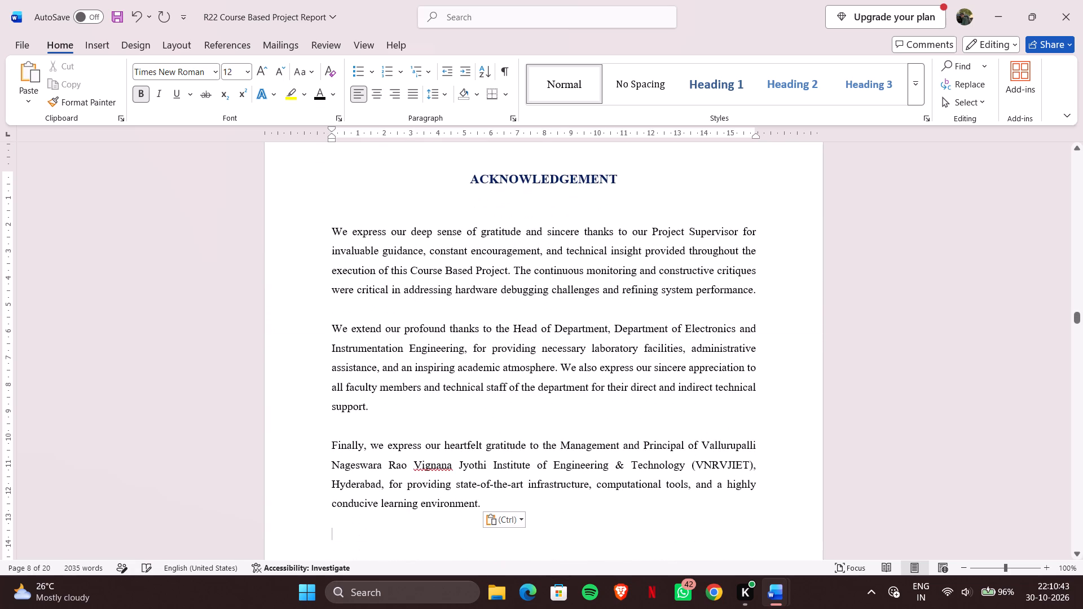
scroll(554, 475, "down", 1)
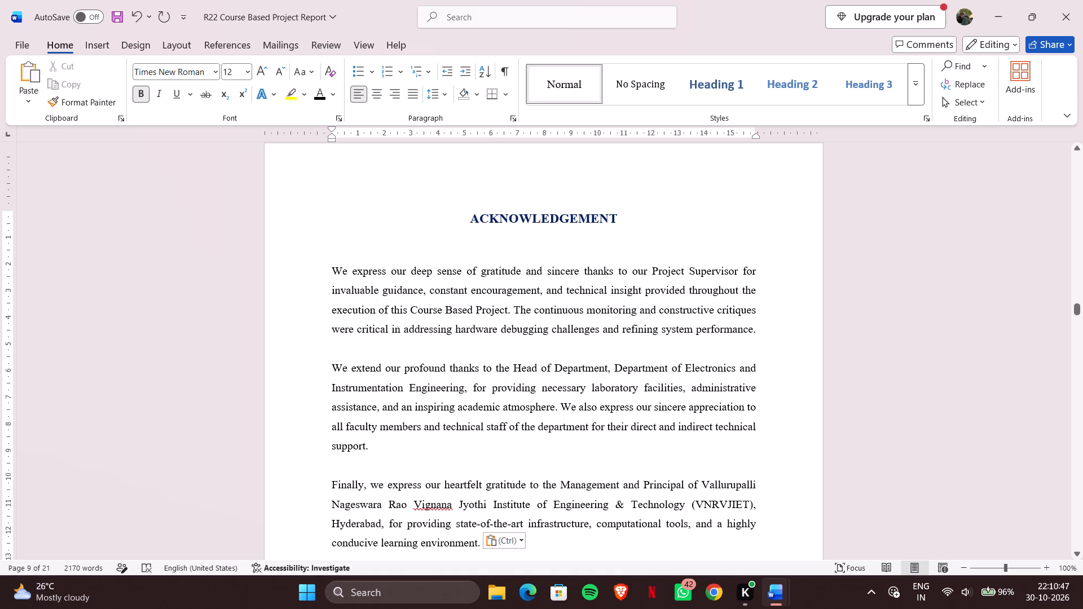
Insert the Head of Department's name with the title "Dr." and a comma before "Head of Department" in the second acknowledgement paragraph.
left_click(510, 368)
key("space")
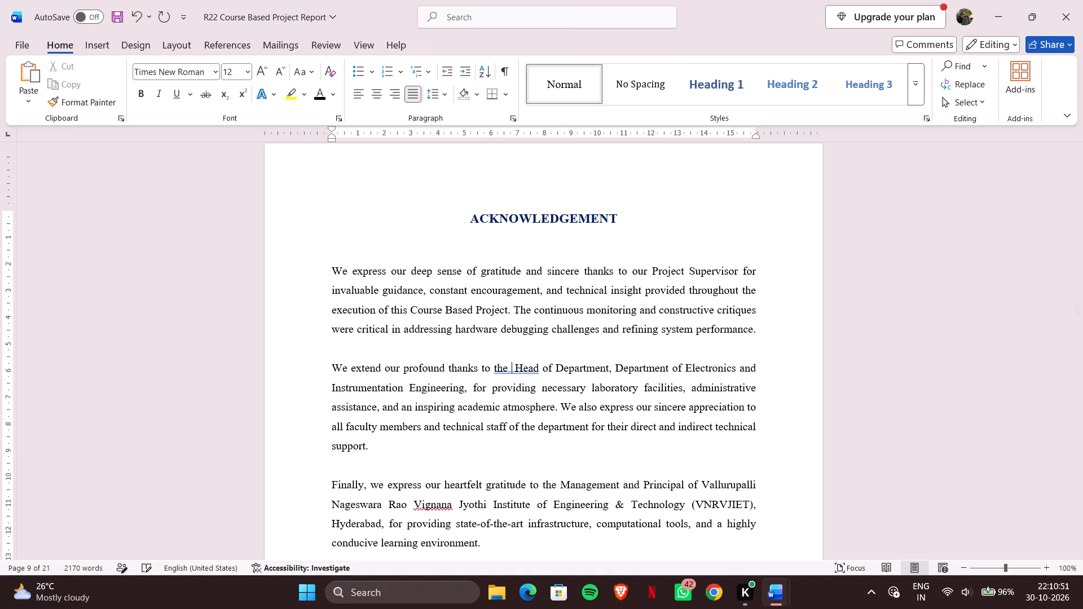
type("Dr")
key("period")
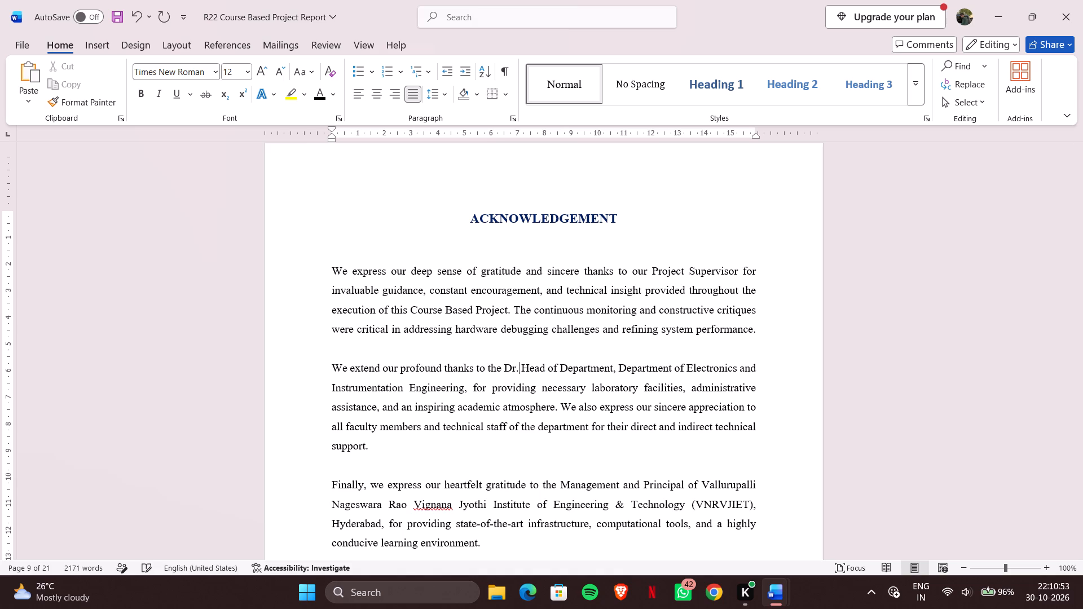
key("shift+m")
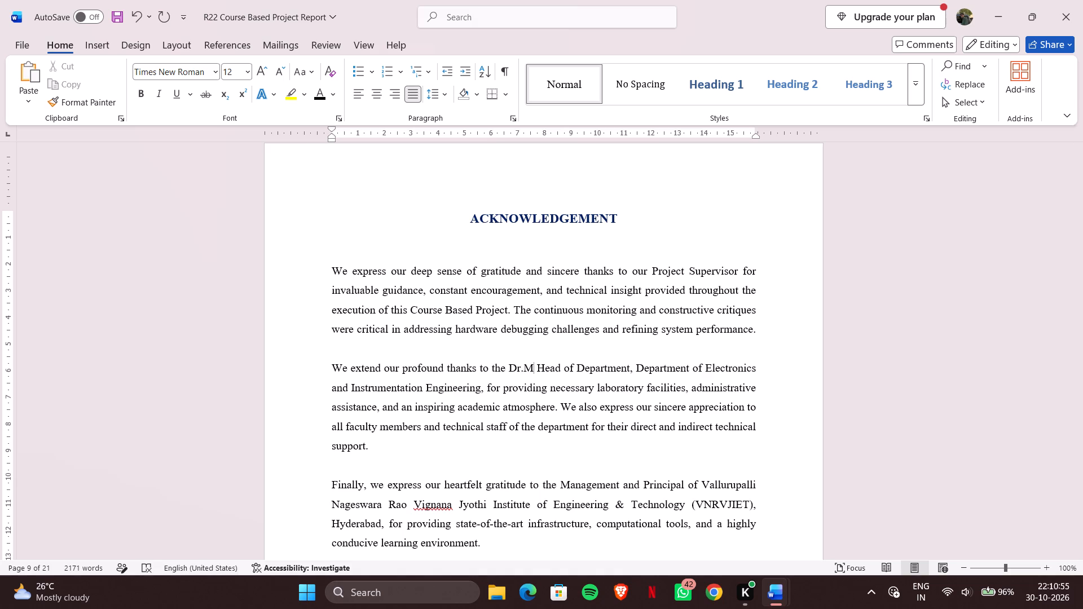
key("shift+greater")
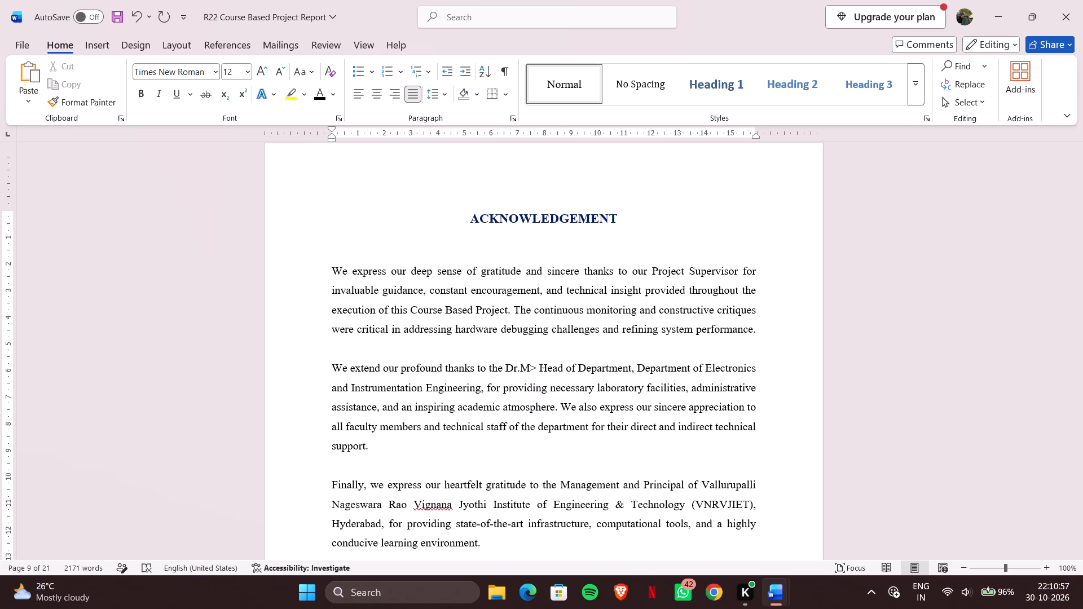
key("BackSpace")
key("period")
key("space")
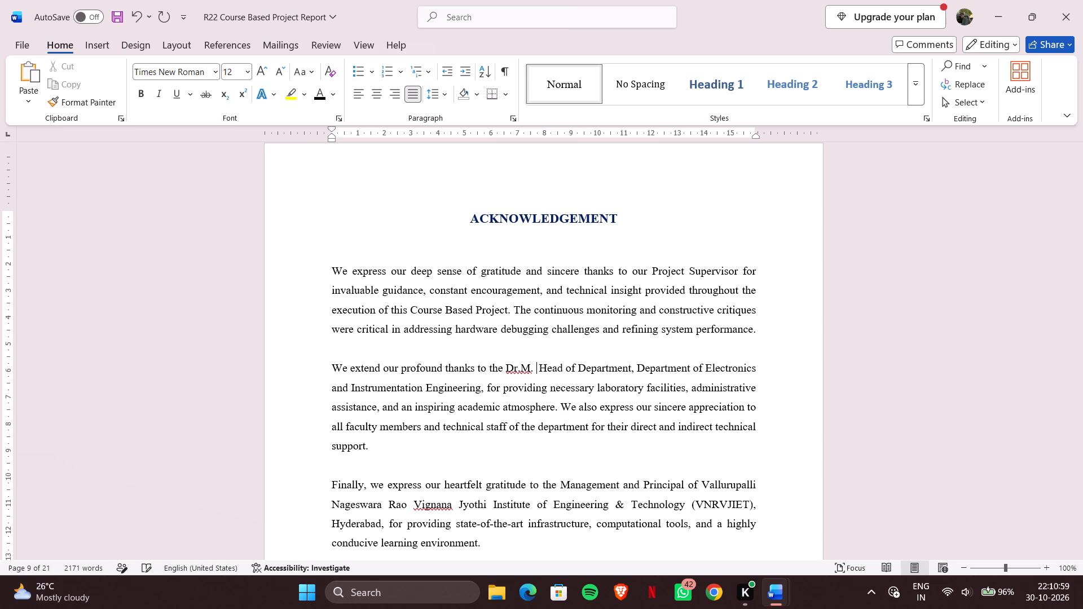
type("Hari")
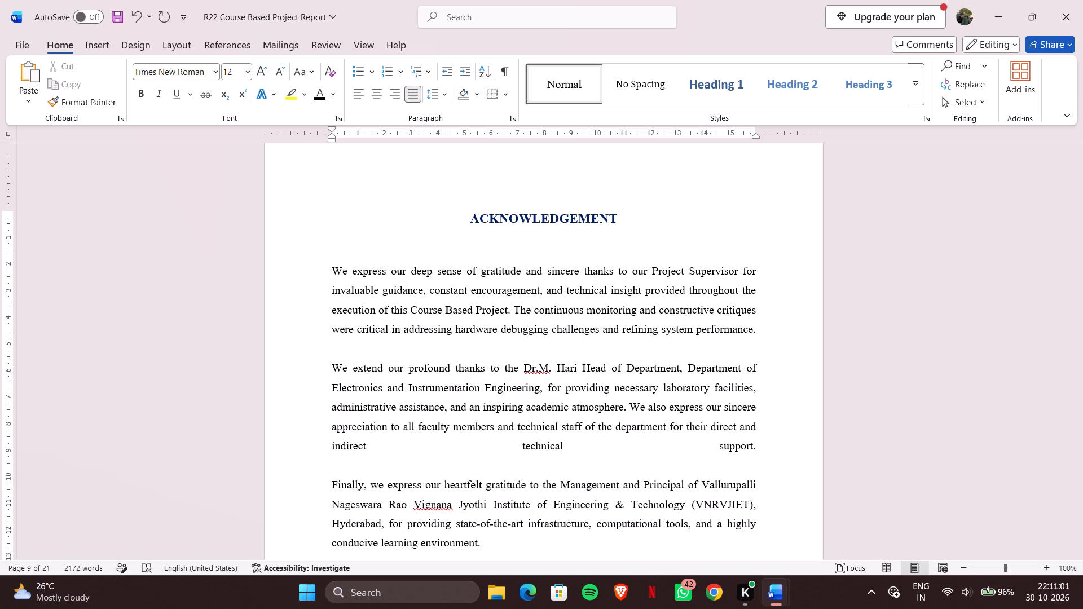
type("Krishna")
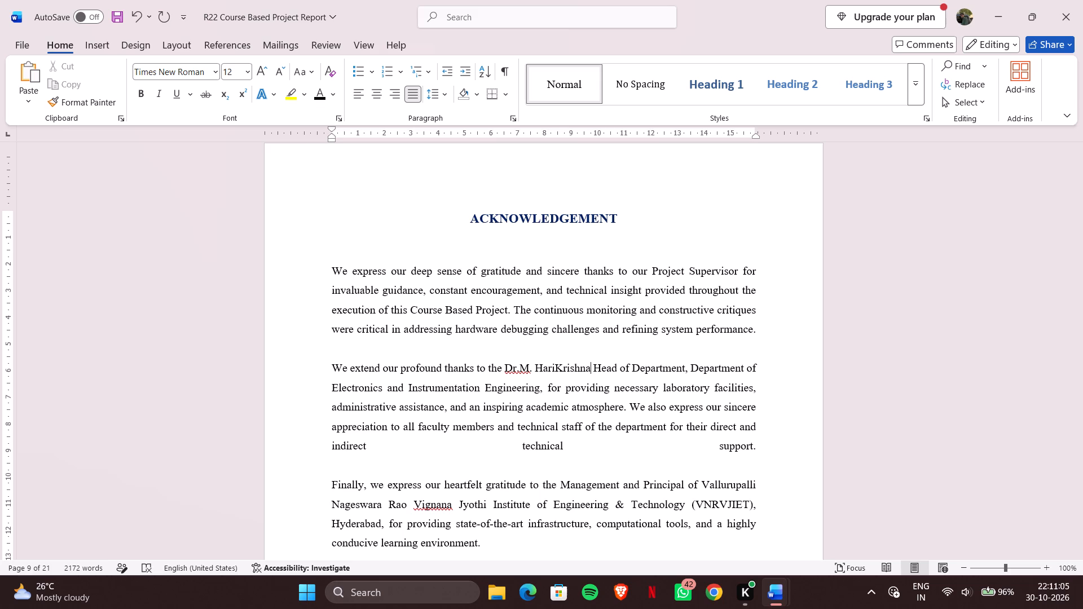
left_click(535, 369)
key("BackSpace")
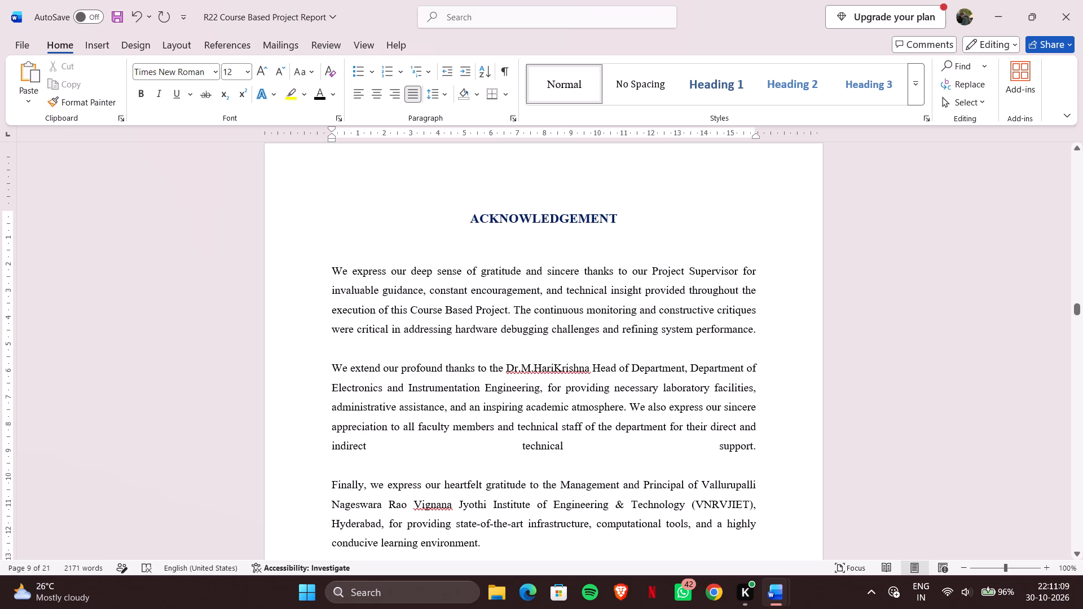
left_click(592, 365)
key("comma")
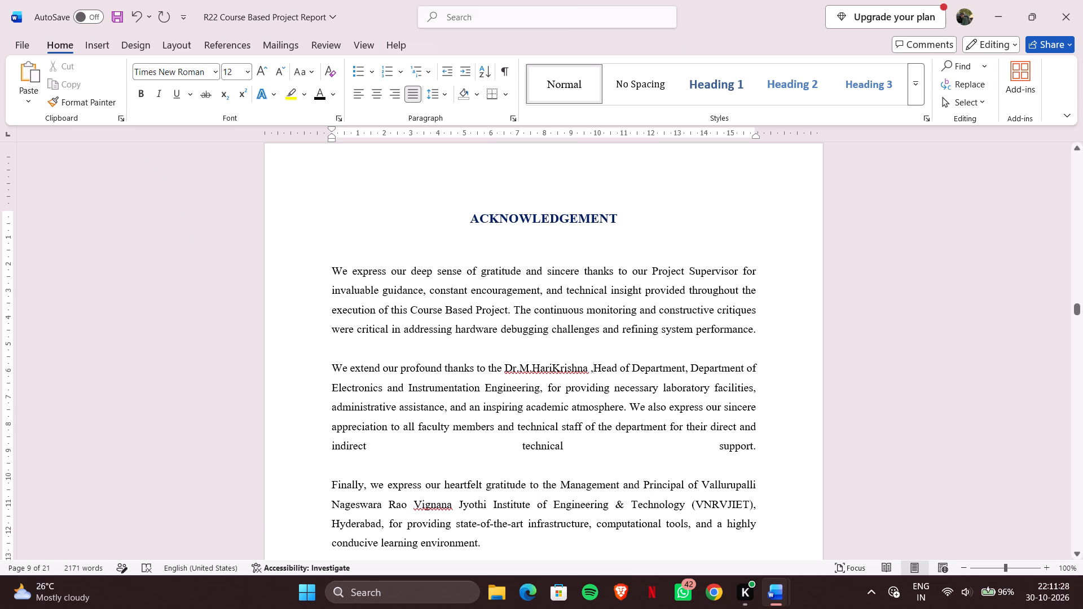
Try to close the wide gaps in the second paragraph's last line by retyping the space before "technical" and deleting the one before "support".
left_click(510, 445)
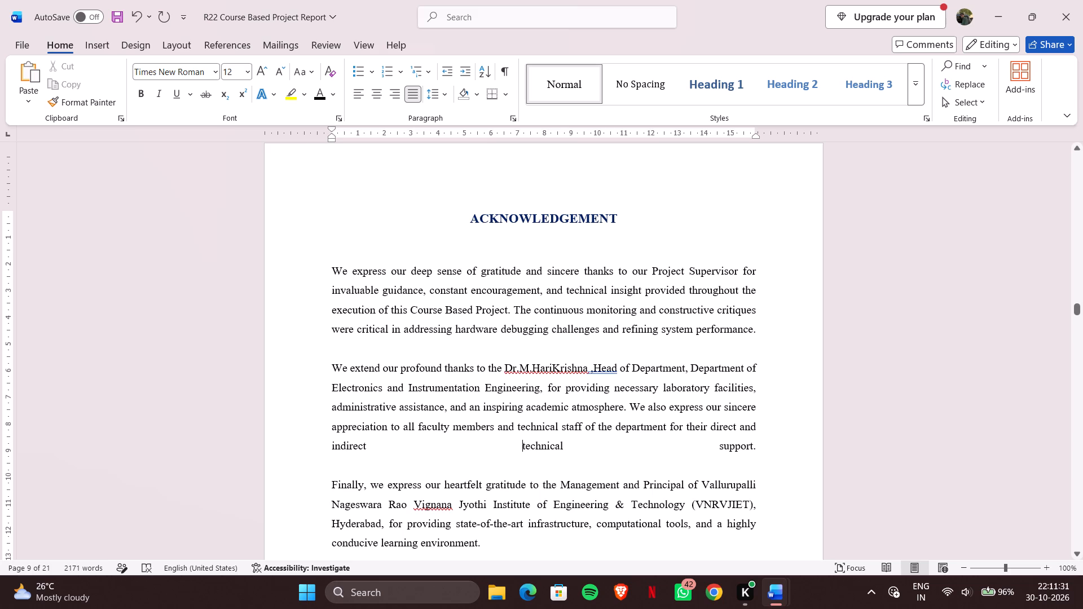
left_click(510, 445)
key("BackSpace")
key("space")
left_click(712, 445)
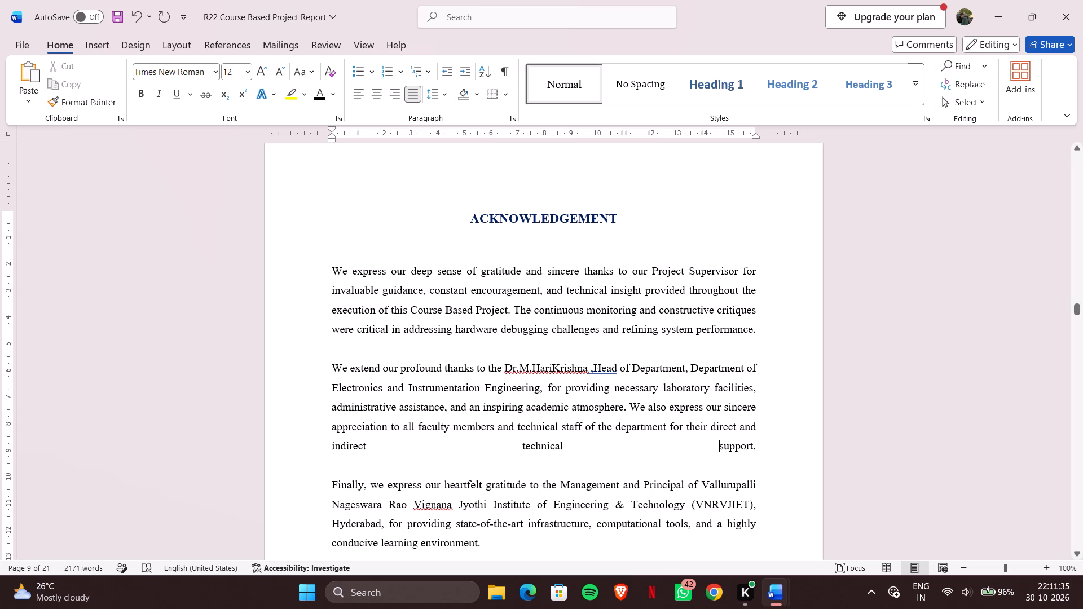
key("BackSpace")
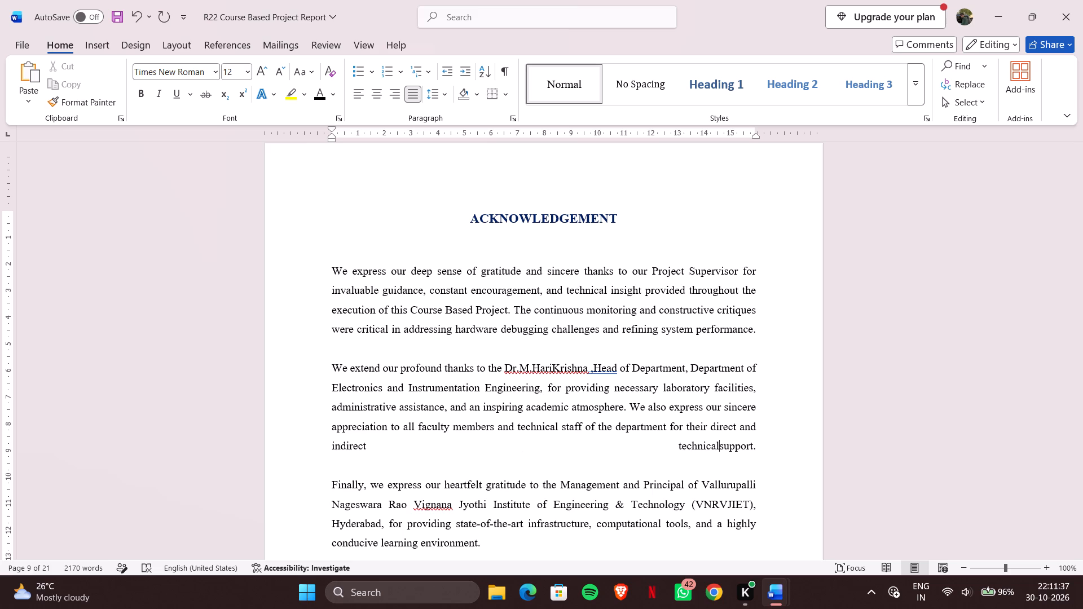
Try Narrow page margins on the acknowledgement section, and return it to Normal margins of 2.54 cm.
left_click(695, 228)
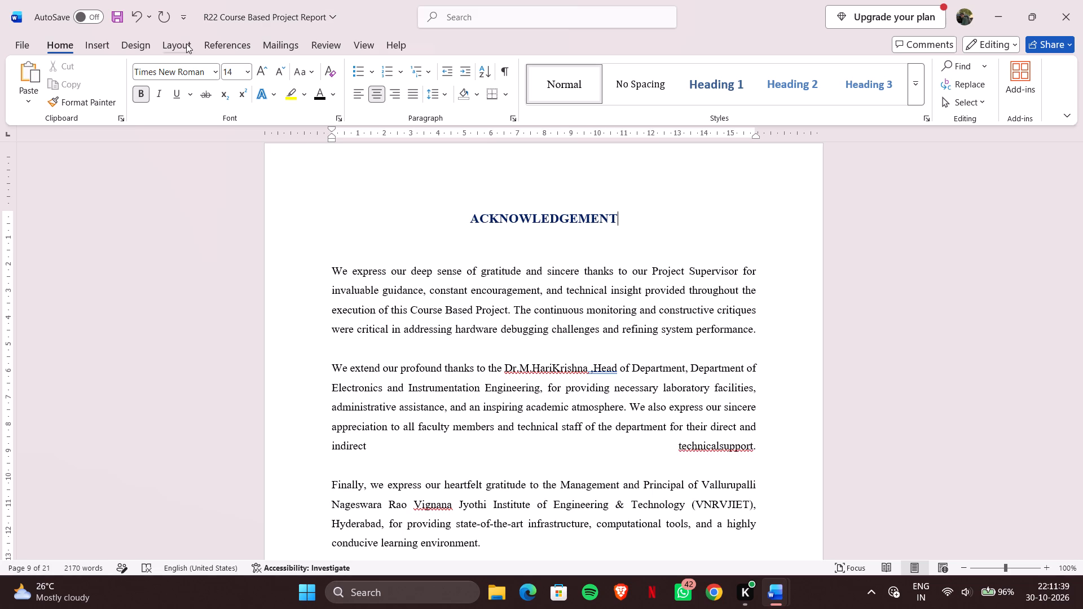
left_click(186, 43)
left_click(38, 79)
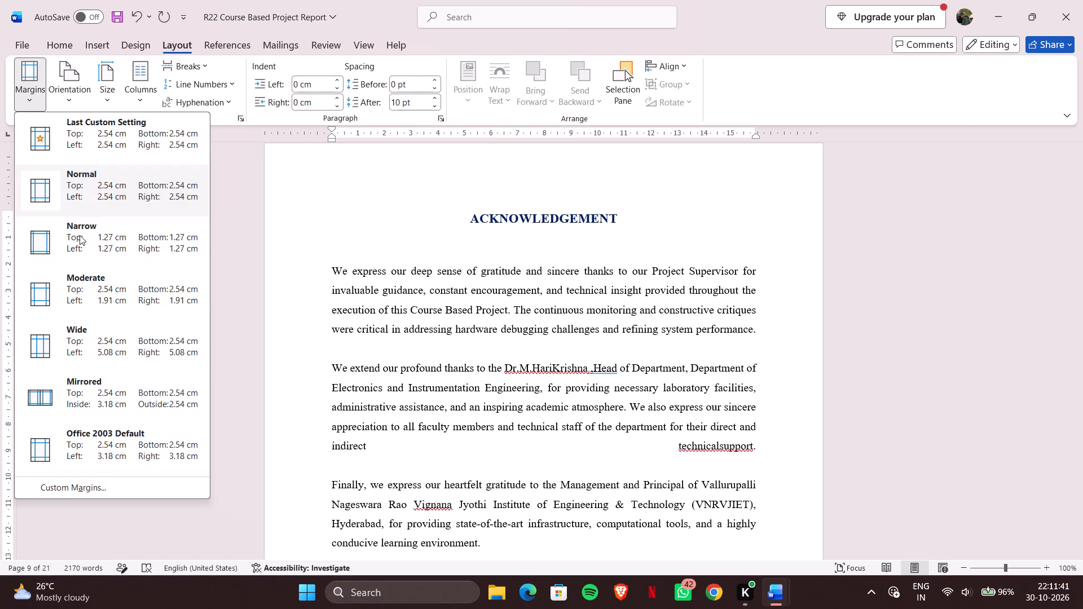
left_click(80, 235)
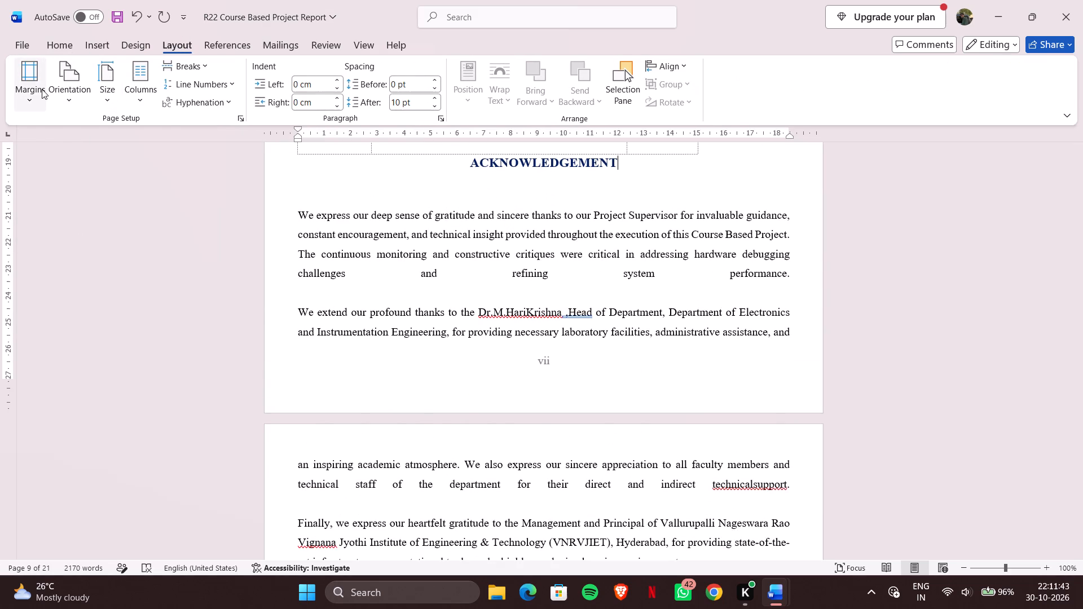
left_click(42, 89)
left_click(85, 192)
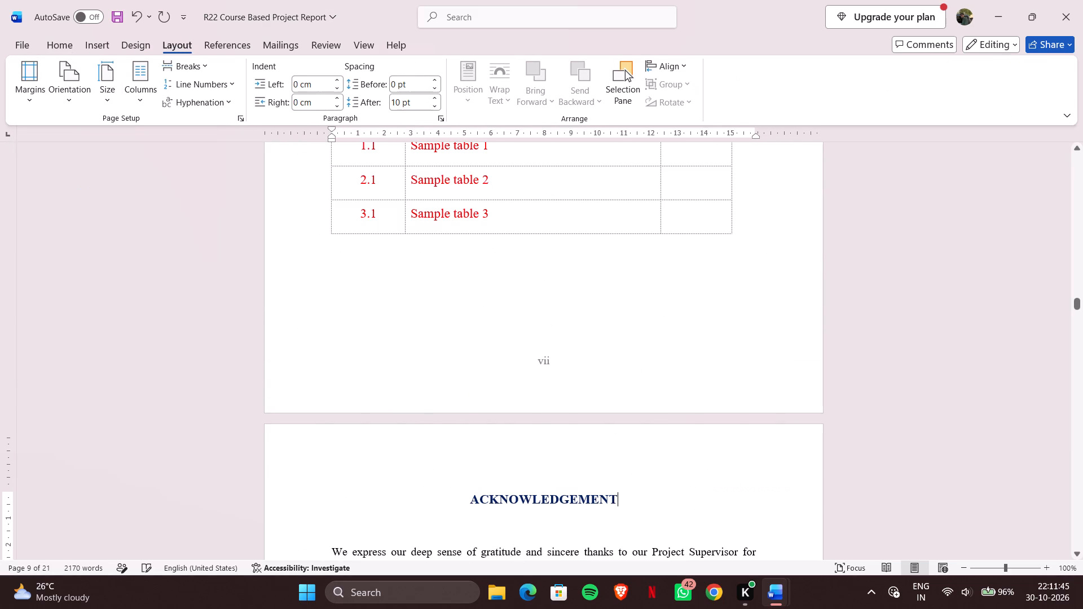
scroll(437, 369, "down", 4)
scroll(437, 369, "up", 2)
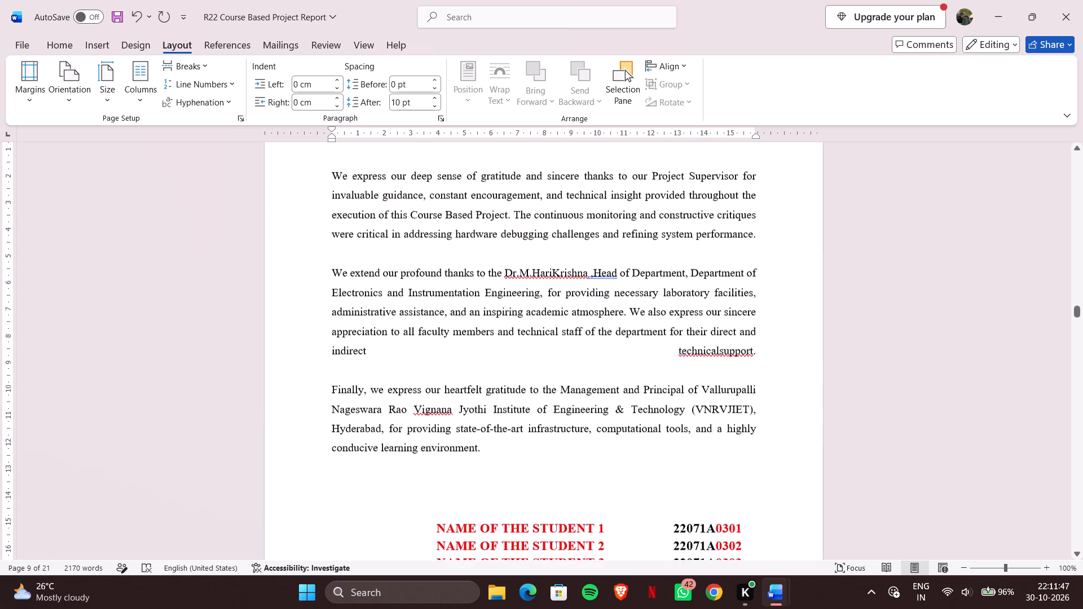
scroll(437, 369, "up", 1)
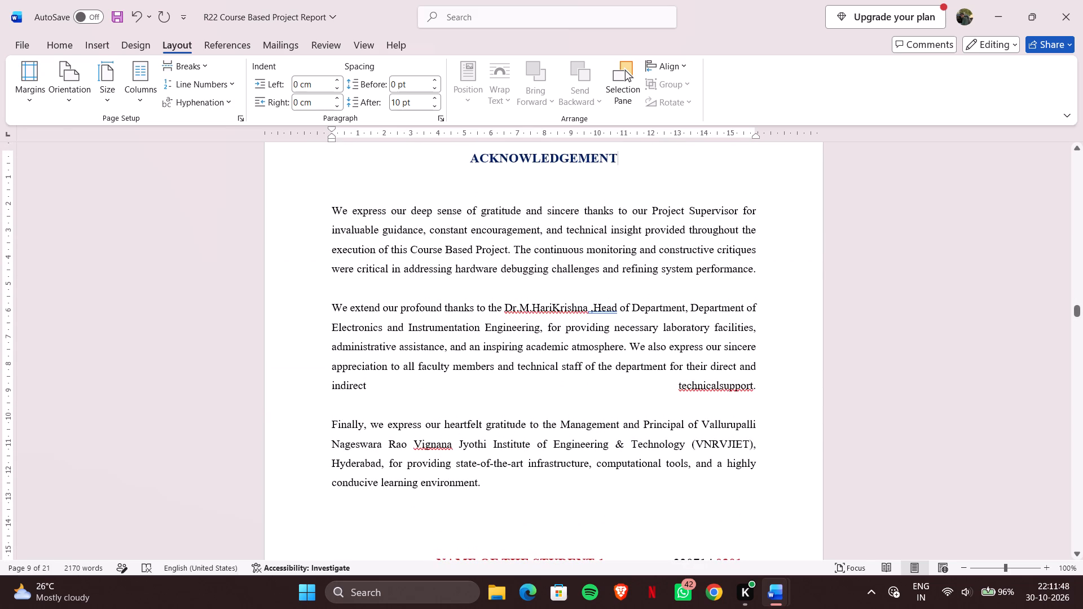
Insert spaces after "Dr.", after the initial, and before the comma in the Head of Department's name in the second acknowledgement paragraph.
left_click(516, 311)
key("Right")
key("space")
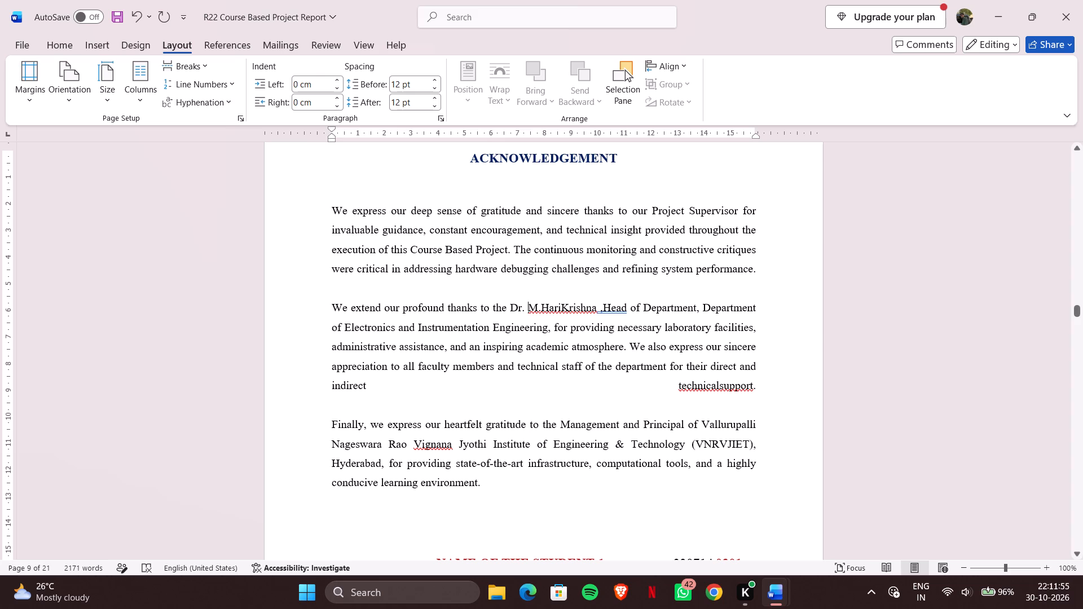
left_click(539, 310)
key("Right")
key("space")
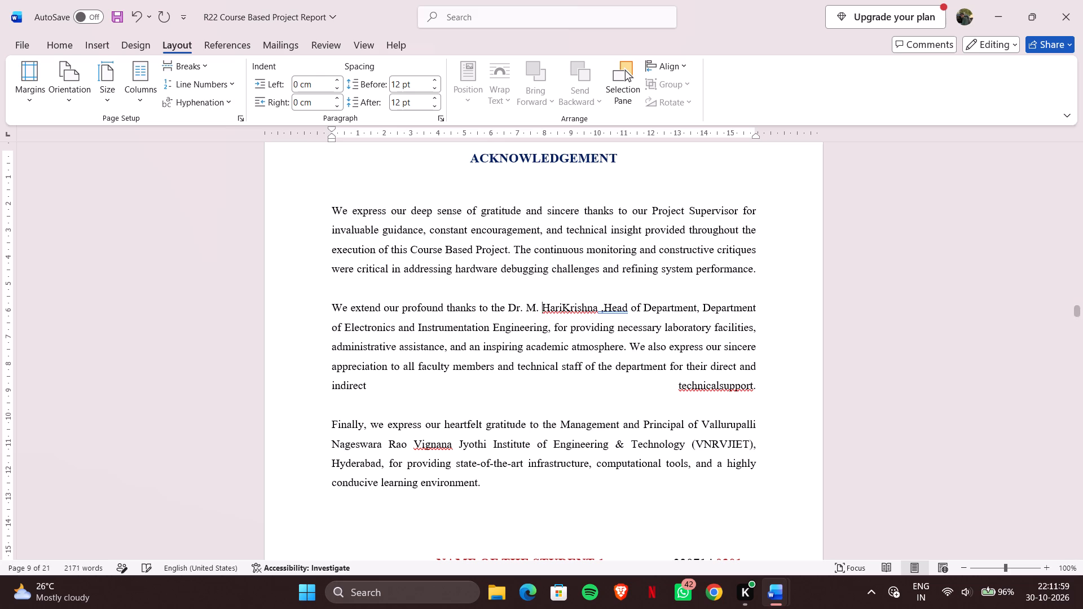
left_click(598, 307)
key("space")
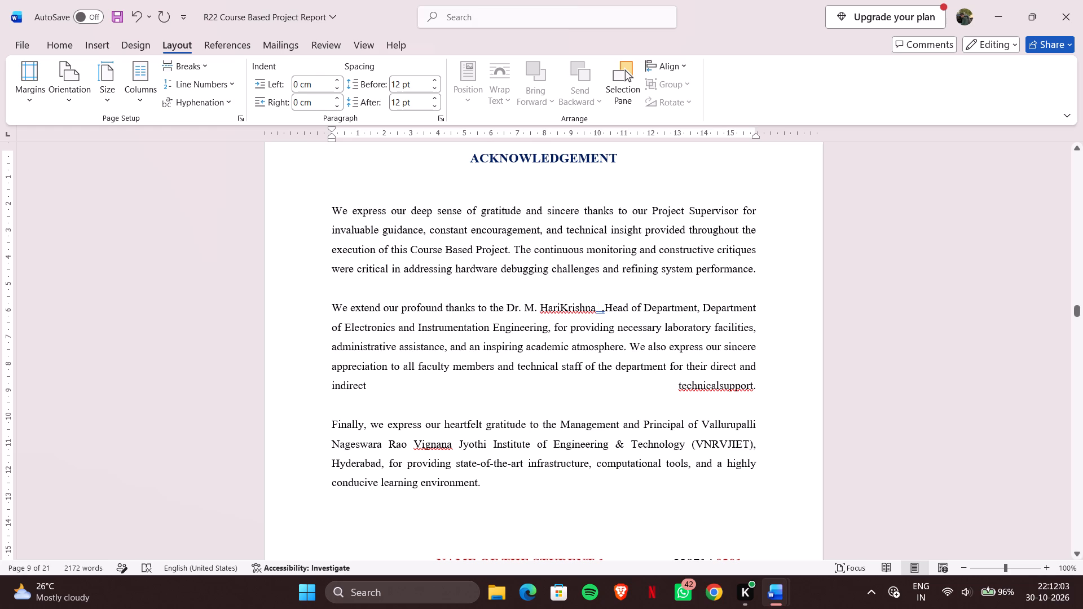
Delete the space between "indirect" and "technicalsupport" in the second acknowledgement paragraph's last line.
left_click(670, 384)
key("BackSpace")
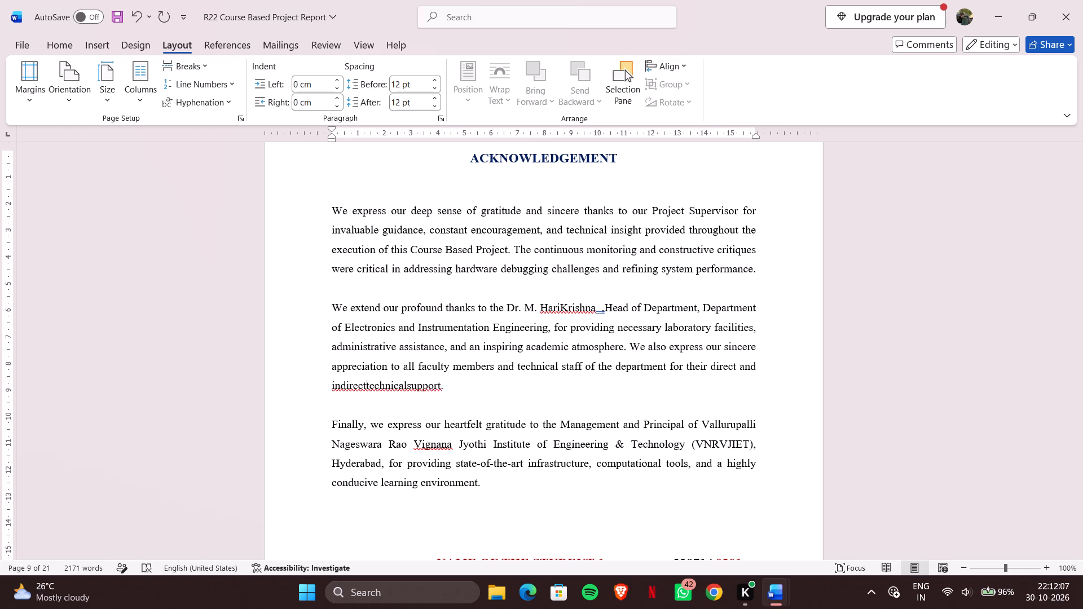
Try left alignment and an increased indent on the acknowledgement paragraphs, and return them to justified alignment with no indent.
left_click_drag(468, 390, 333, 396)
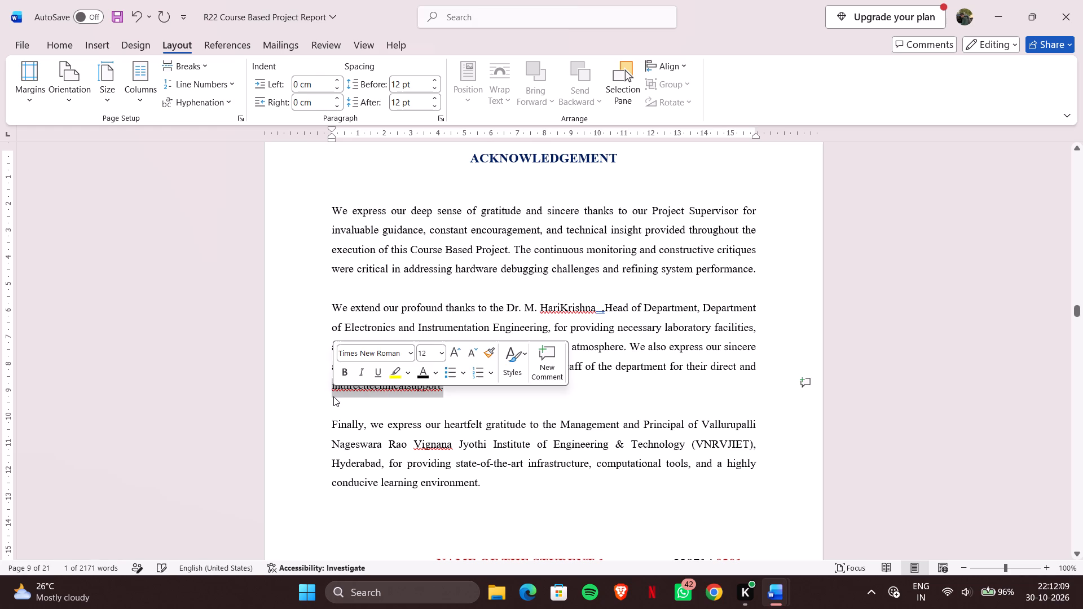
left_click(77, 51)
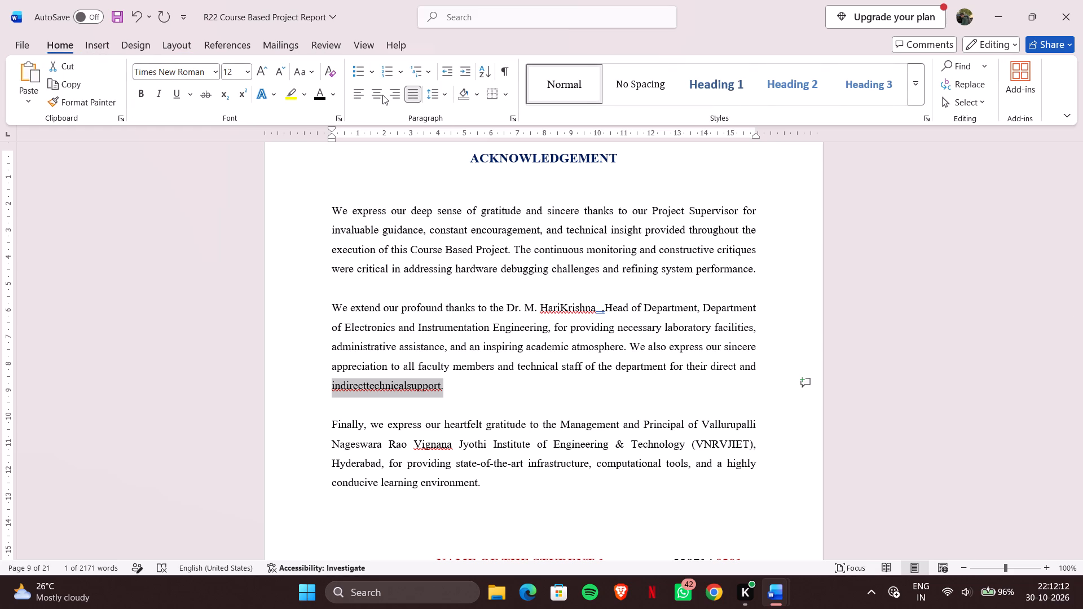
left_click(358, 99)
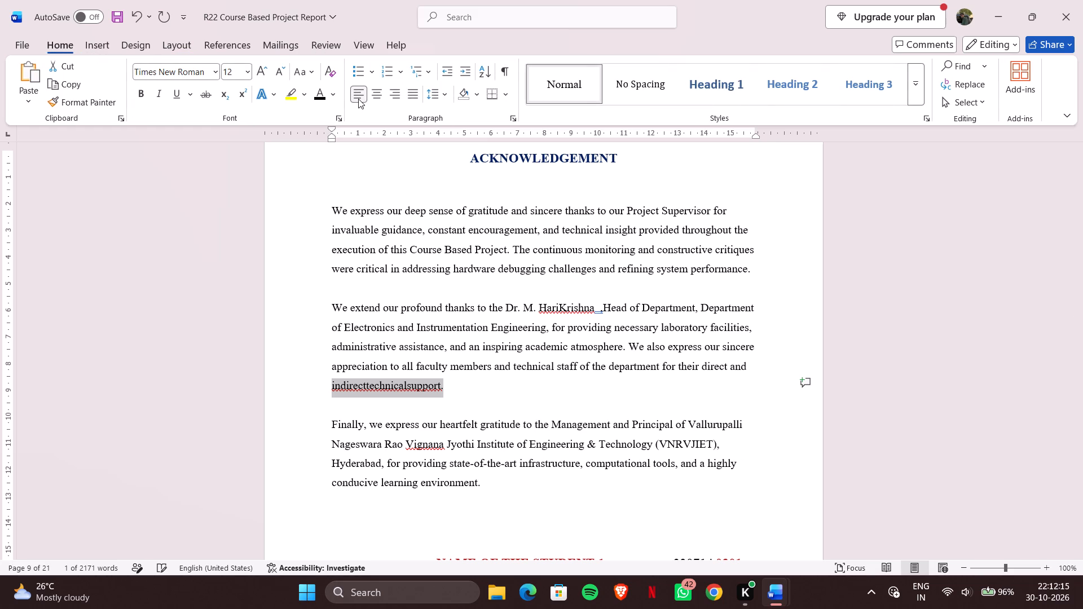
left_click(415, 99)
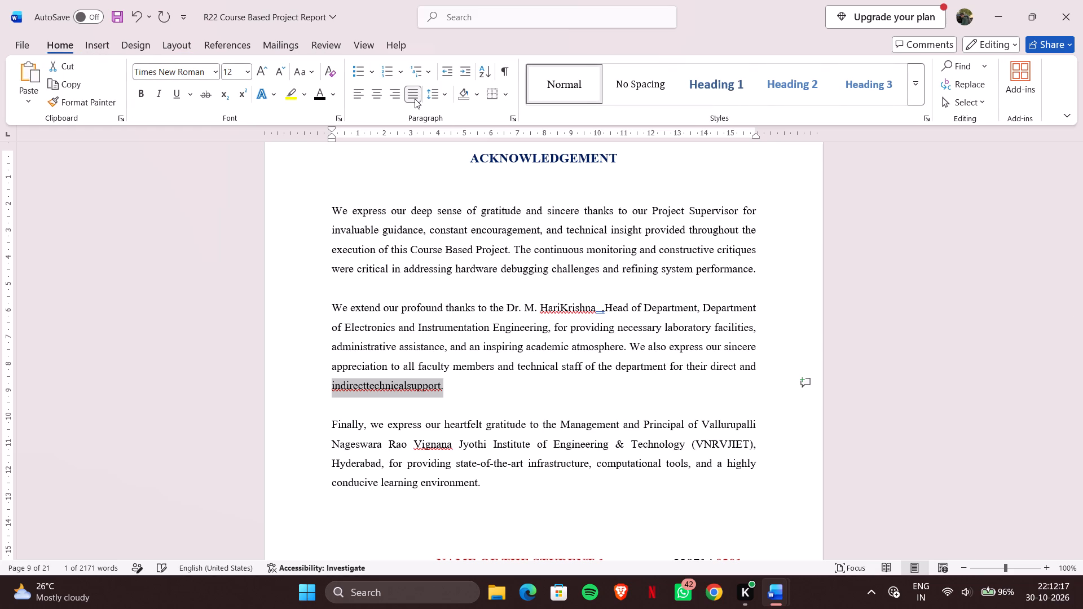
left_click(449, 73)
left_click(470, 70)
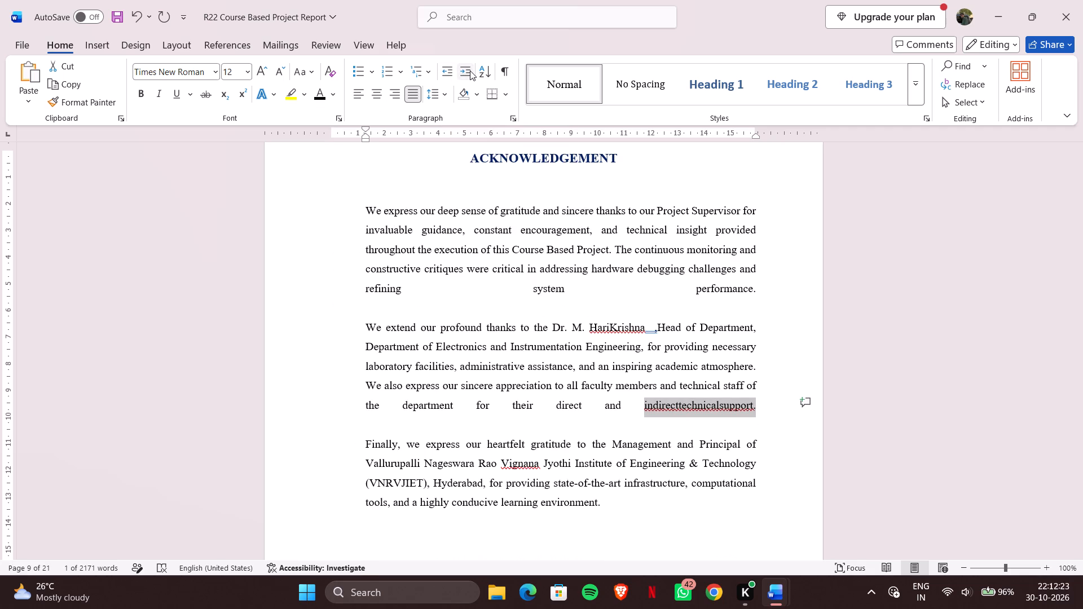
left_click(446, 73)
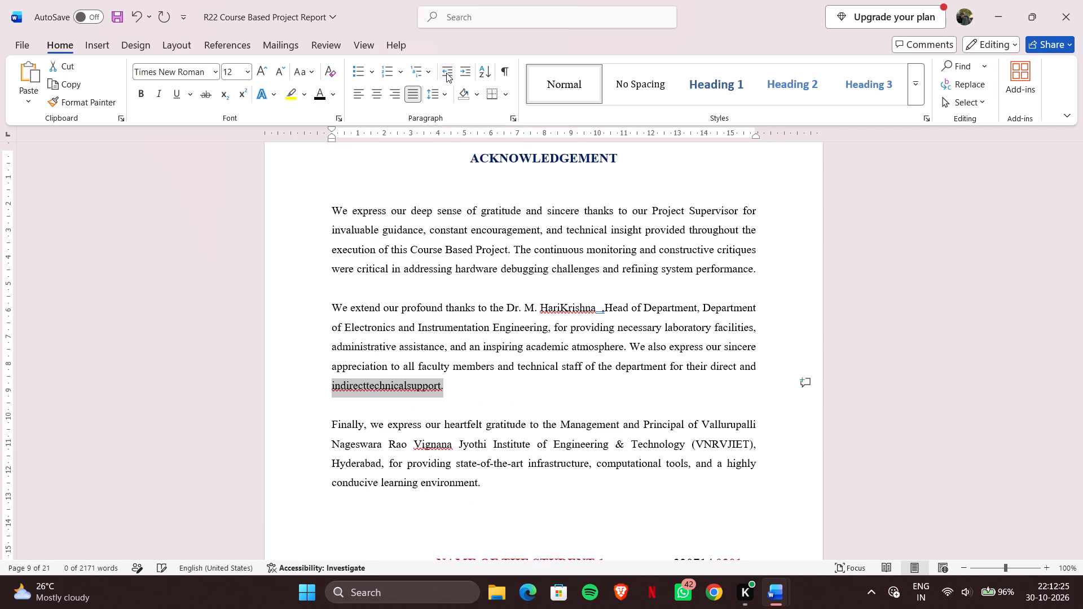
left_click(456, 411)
Switch to the R22 Course Based Project Report (1) document and insert the Head of Department's name, with "Dr." and a comma, before "Head of Department".
left_click(815, 512)
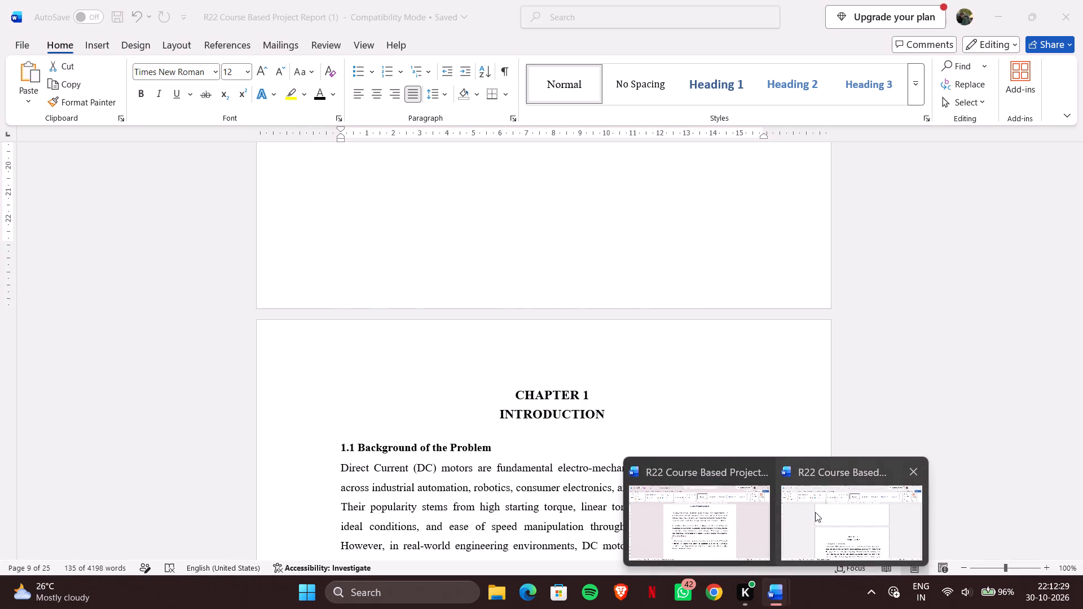
scroll(607, 404, "up", 5)
scroll(607, 404, "down", 1)
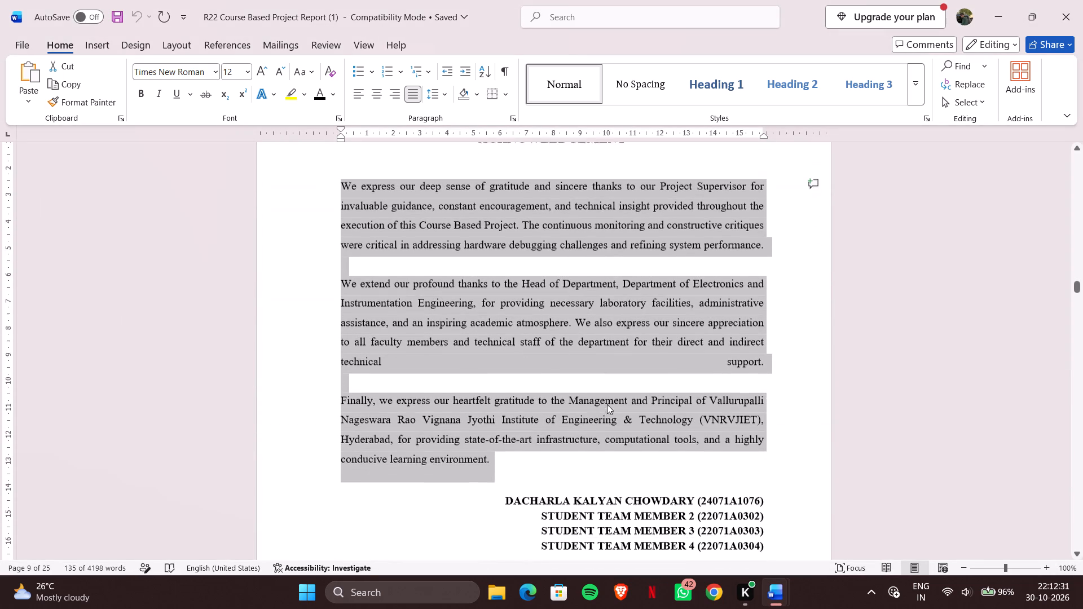
scroll(607, 404, "down", 1)
left_click(607, 404)
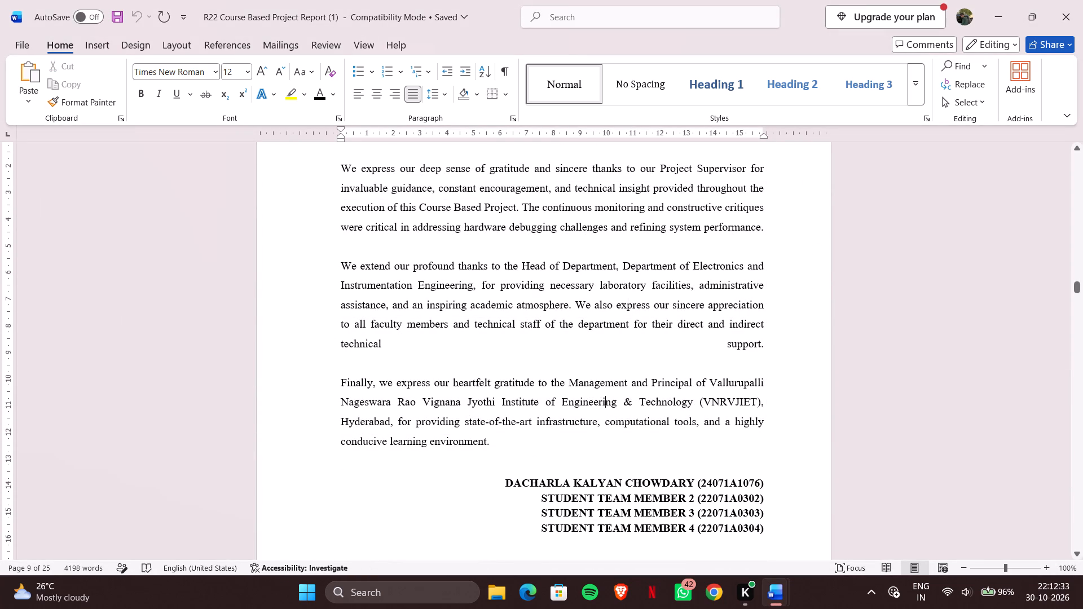
left_click(522, 265)
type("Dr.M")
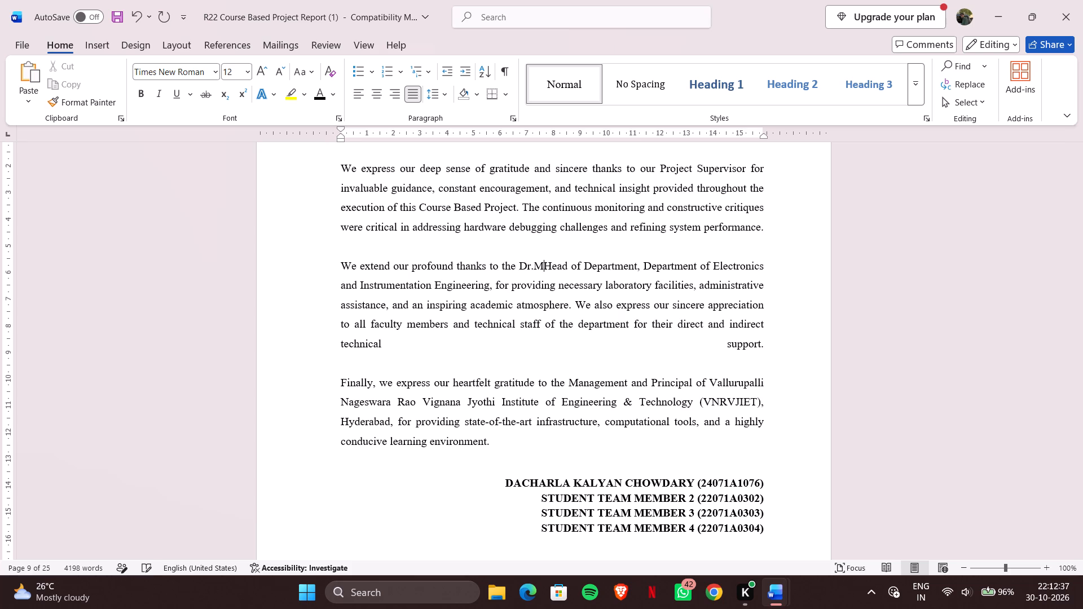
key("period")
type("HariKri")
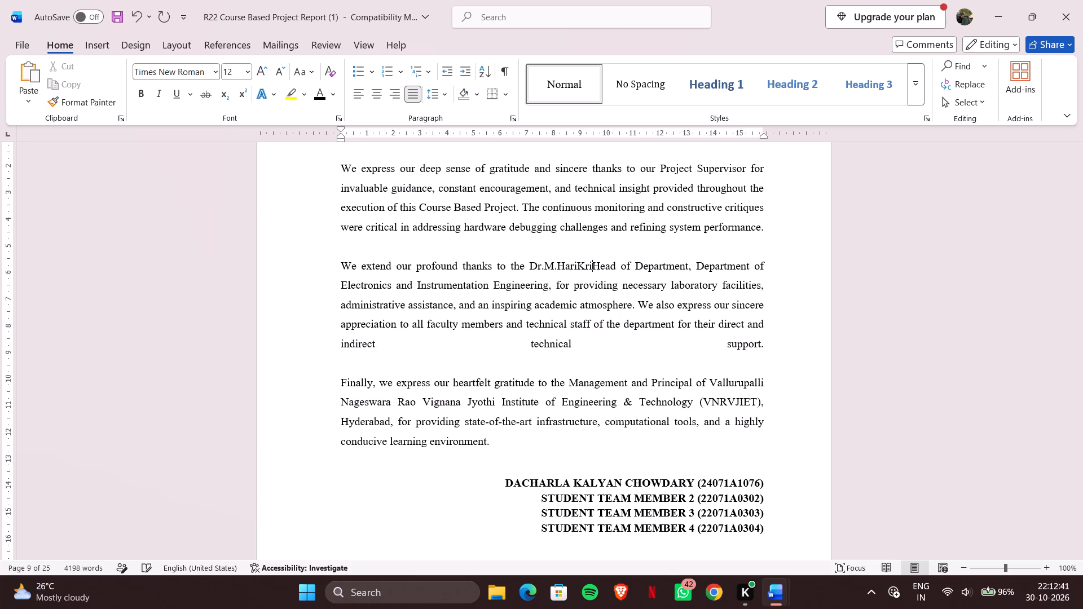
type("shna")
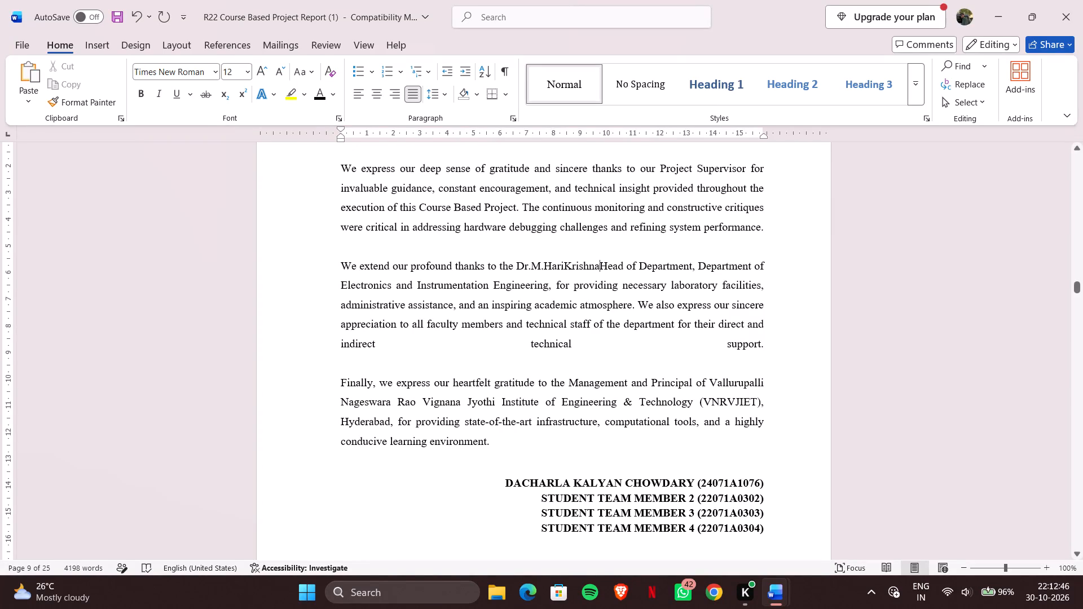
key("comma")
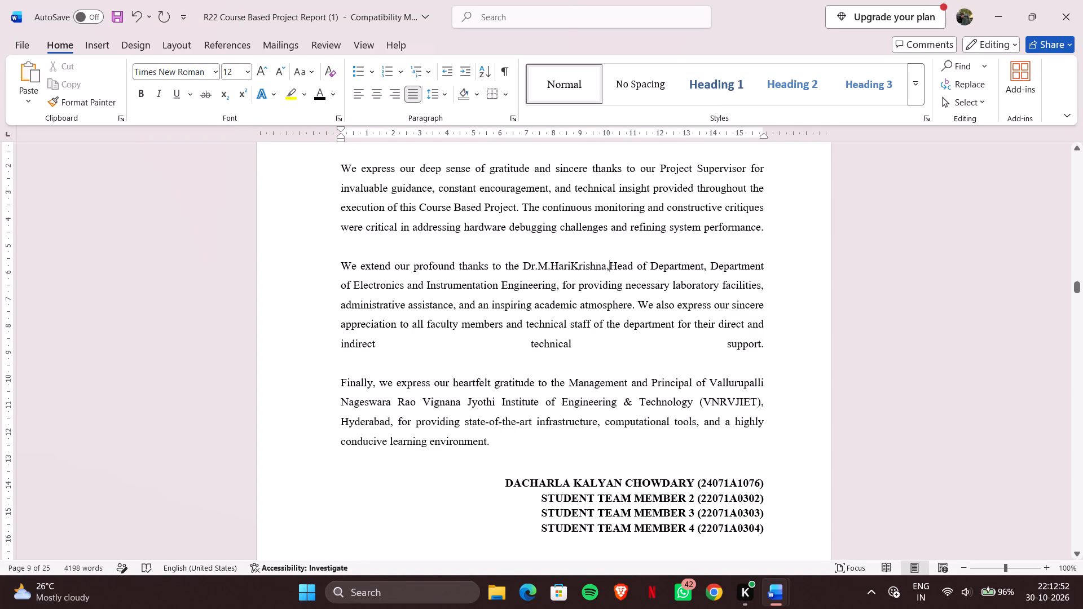
Replace the second acknowledgement paragraph's last line, "indirect technical support.", with "Indirect" on a new line.
left_click_drag(773, 344, 397, 352)
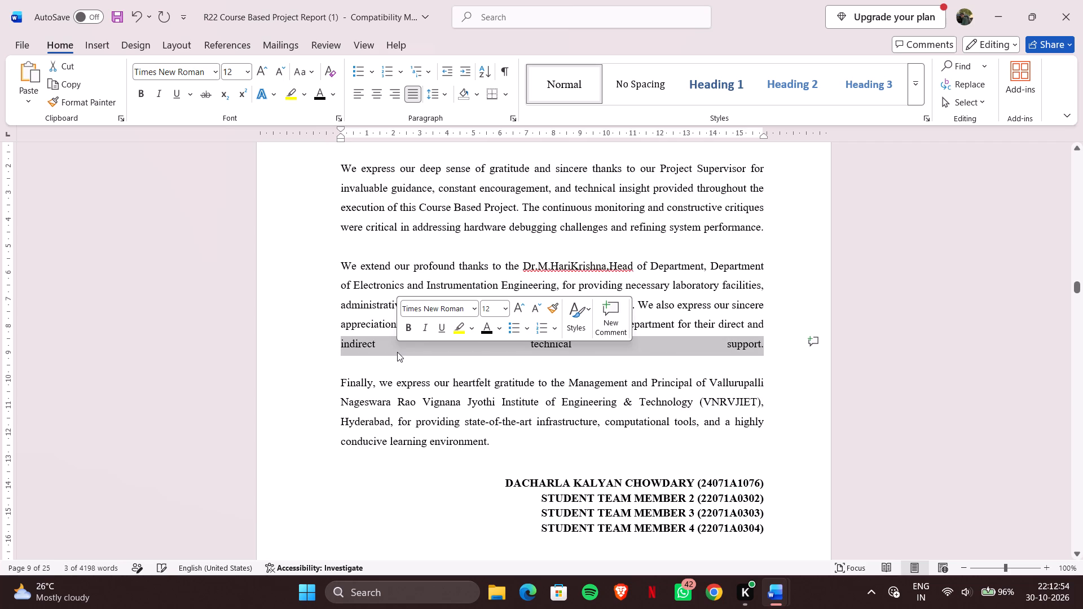
key("BackSpace")
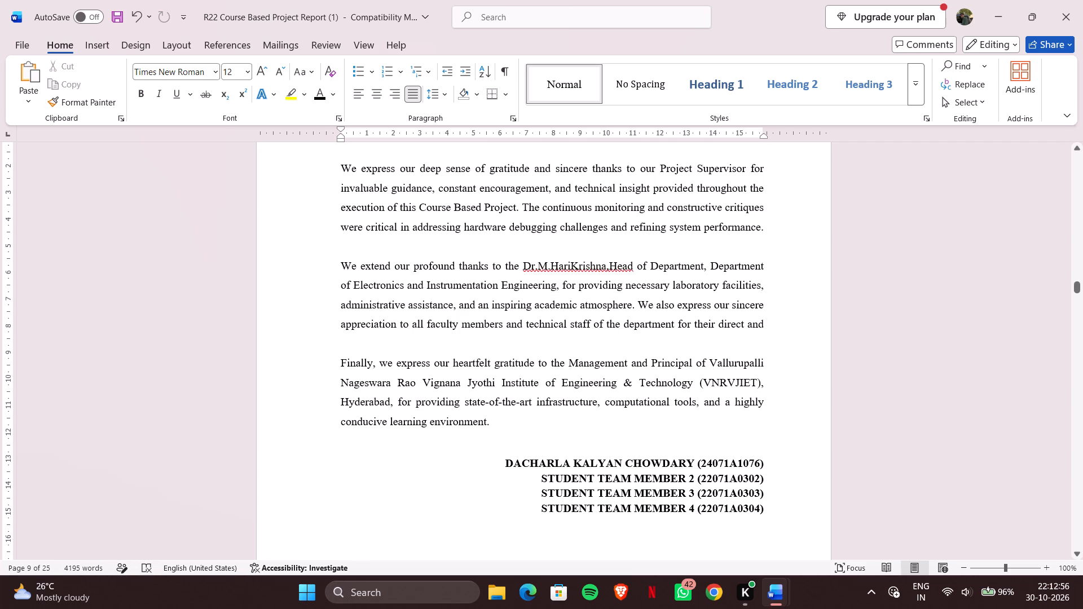
key("Return")
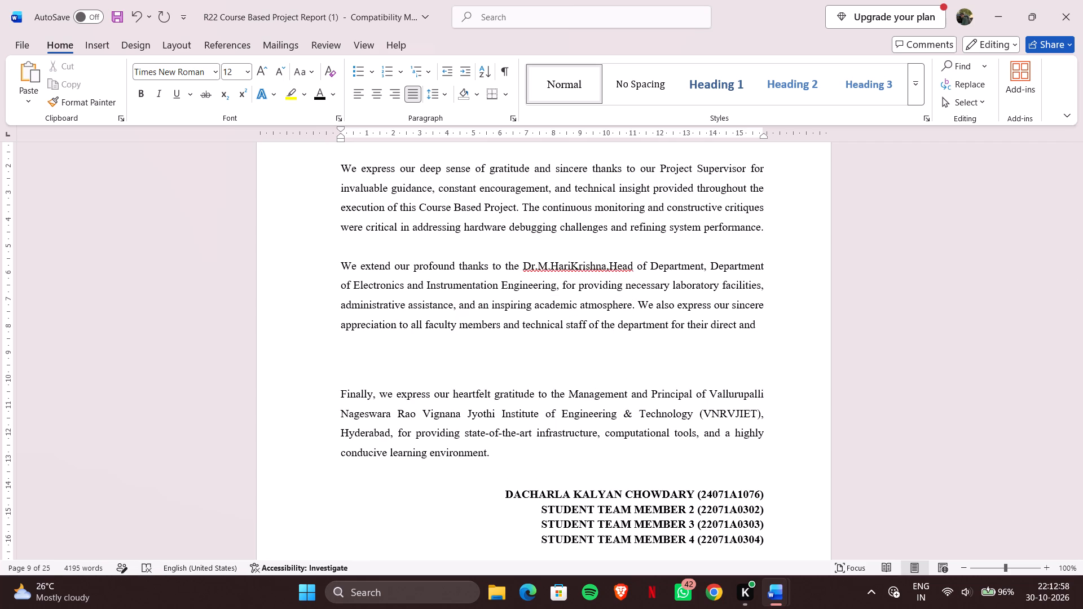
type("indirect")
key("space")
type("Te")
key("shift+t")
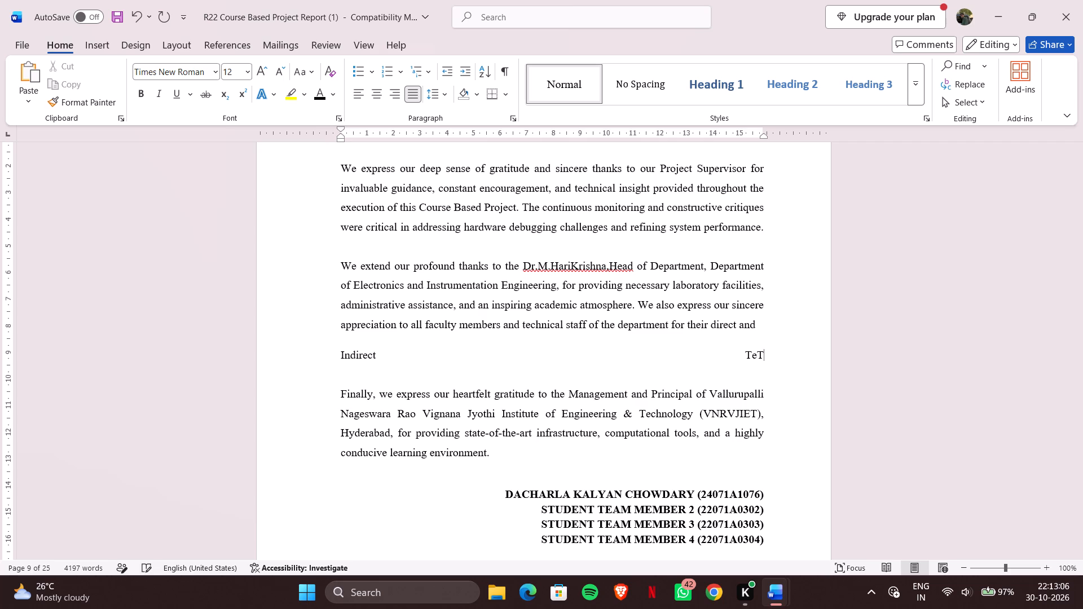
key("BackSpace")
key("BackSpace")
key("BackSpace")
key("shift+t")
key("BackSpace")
Add "Technical" and "Report" on separate new lines below "Indirect".
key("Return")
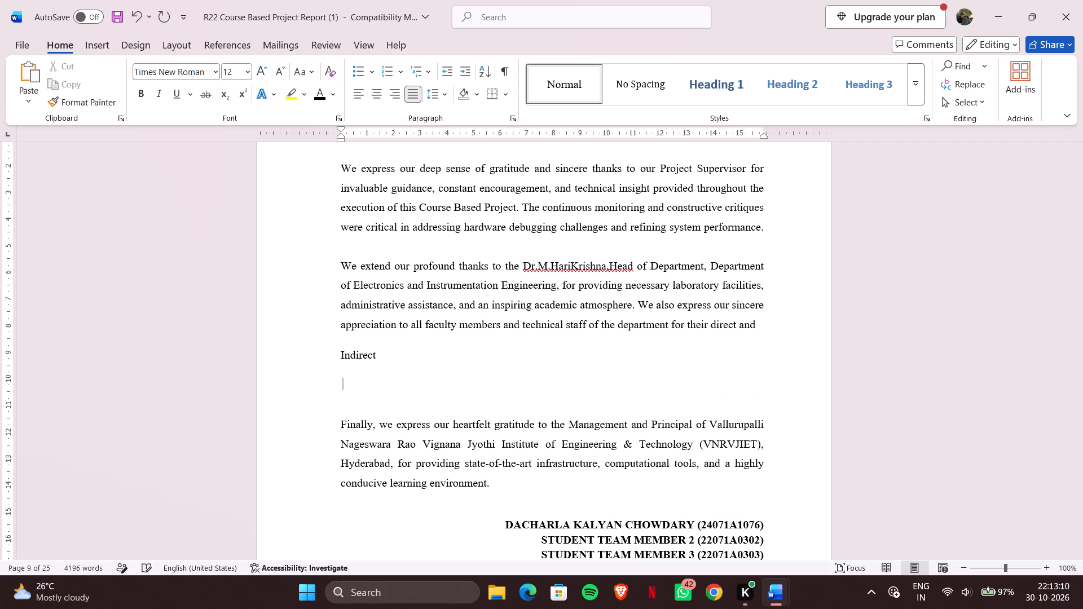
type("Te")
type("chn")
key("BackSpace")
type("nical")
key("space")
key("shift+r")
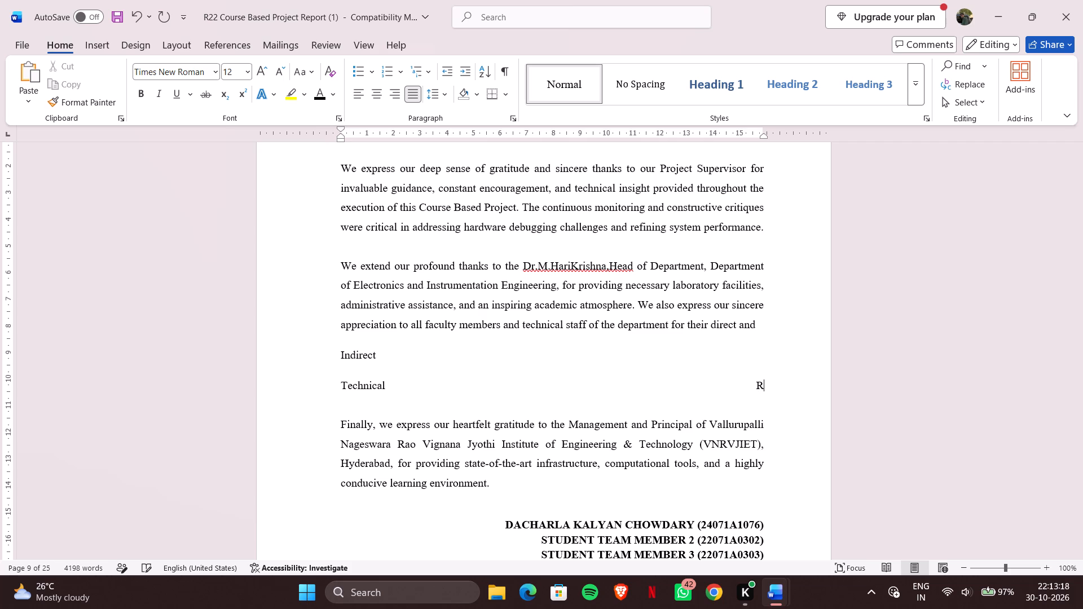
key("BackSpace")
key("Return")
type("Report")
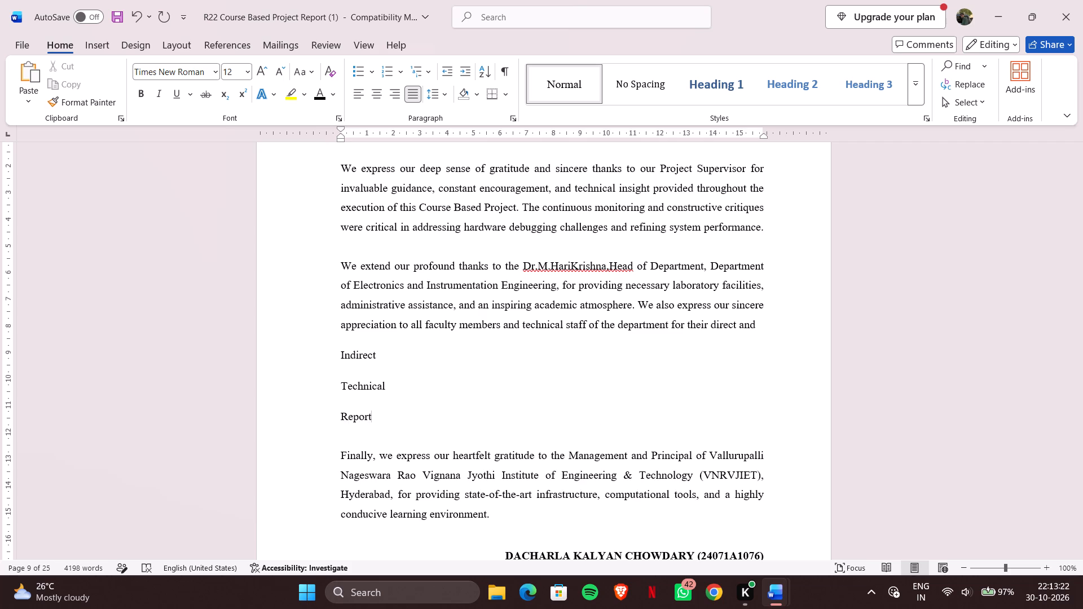
left_click(372, 342)
Set the line spacing of the "Indirect", "Technical" and "Report" lines in the acknowledgement to 1.0.
key("Down")
key("Down")
left_click(359, 371)
left_click_drag(340, 354, 411, 415)
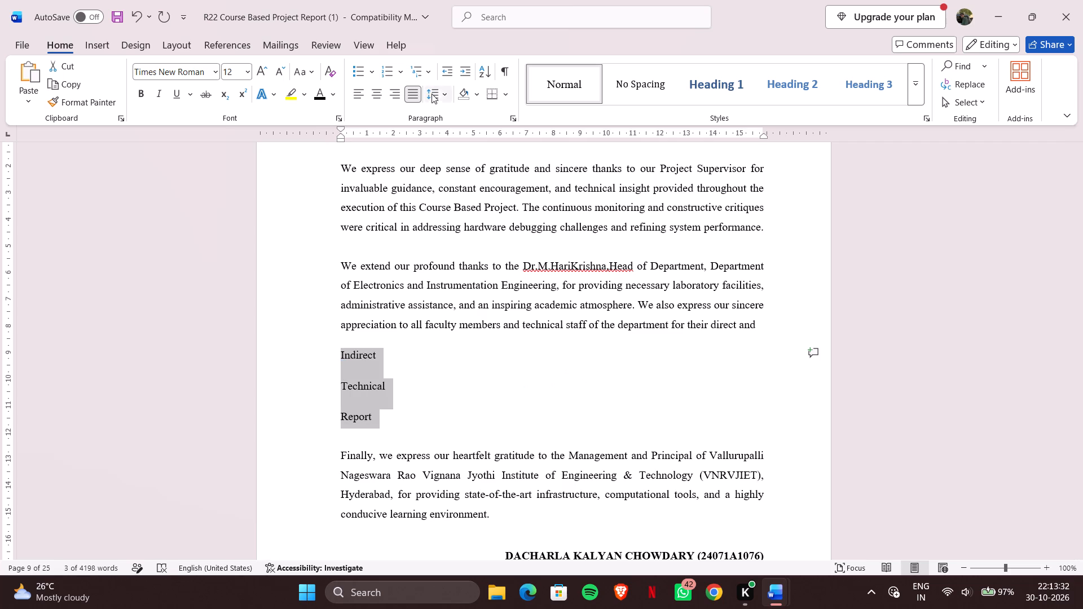
left_click(441, 96)
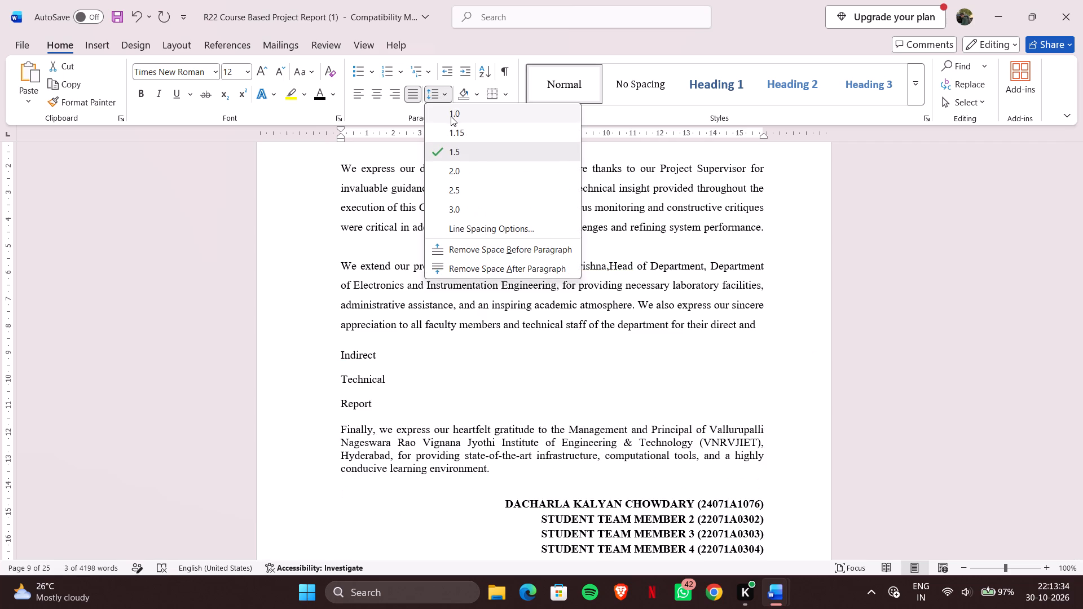
left_click(451, 116)
left_click(389, 360)
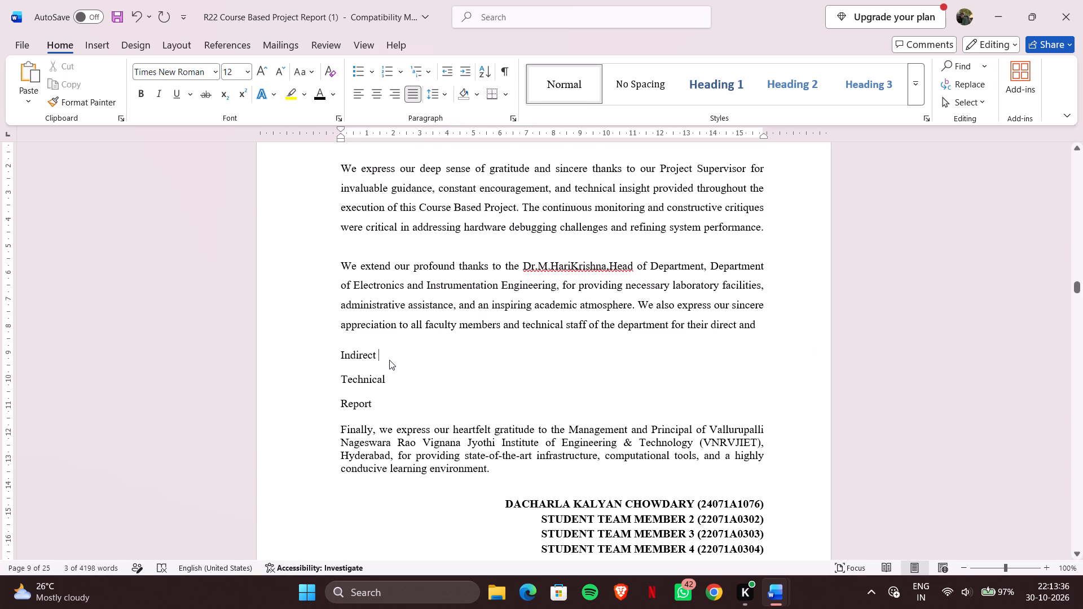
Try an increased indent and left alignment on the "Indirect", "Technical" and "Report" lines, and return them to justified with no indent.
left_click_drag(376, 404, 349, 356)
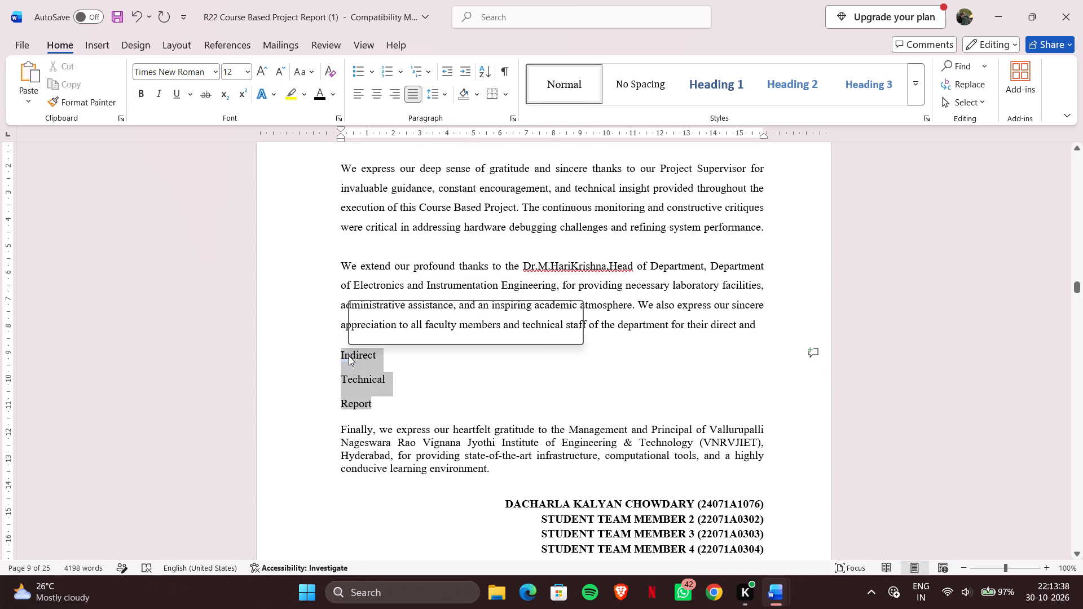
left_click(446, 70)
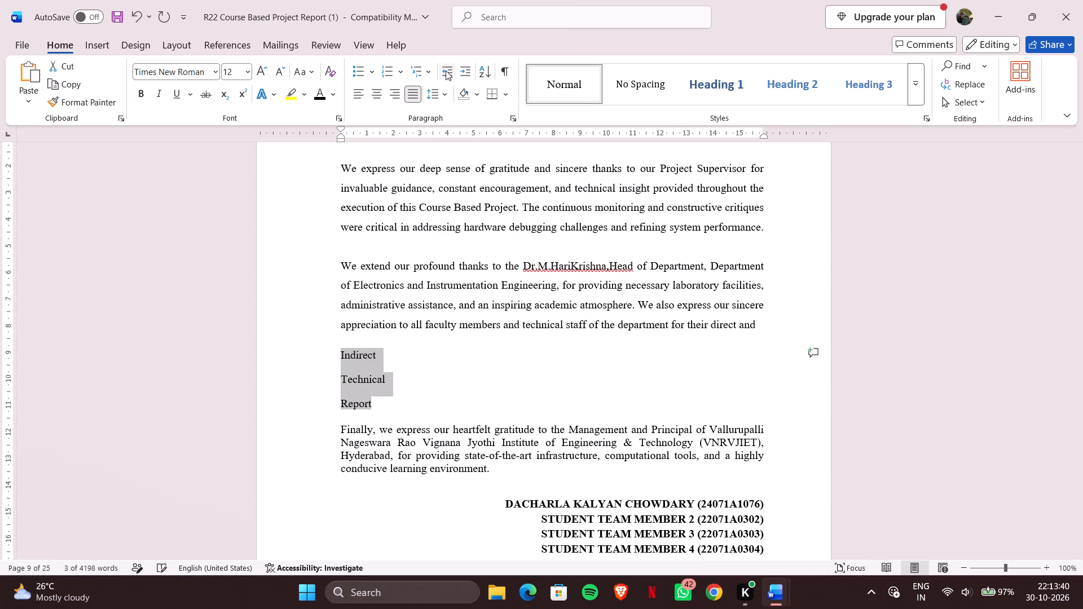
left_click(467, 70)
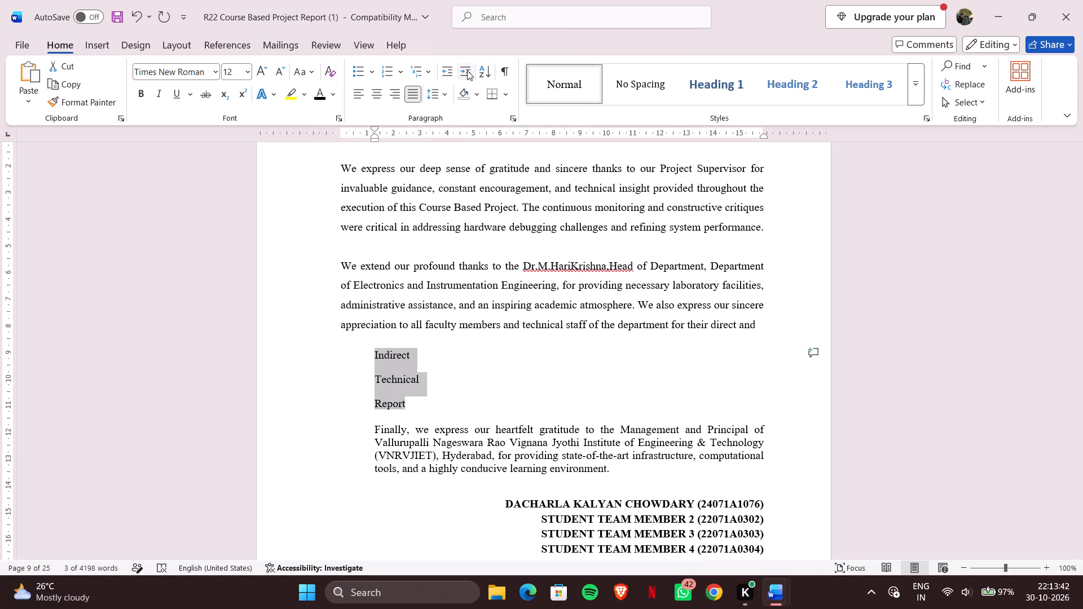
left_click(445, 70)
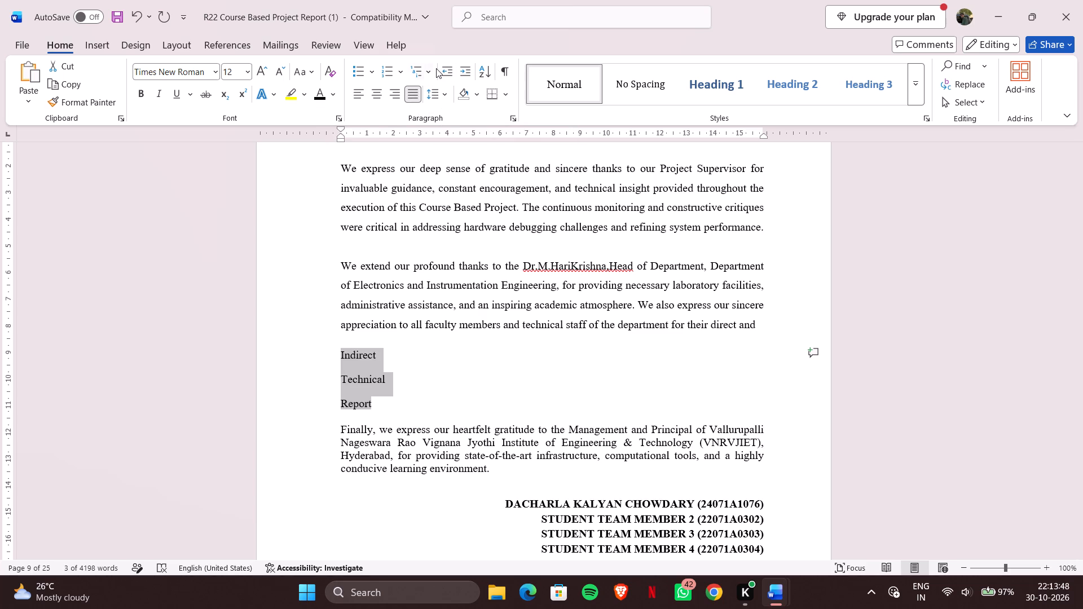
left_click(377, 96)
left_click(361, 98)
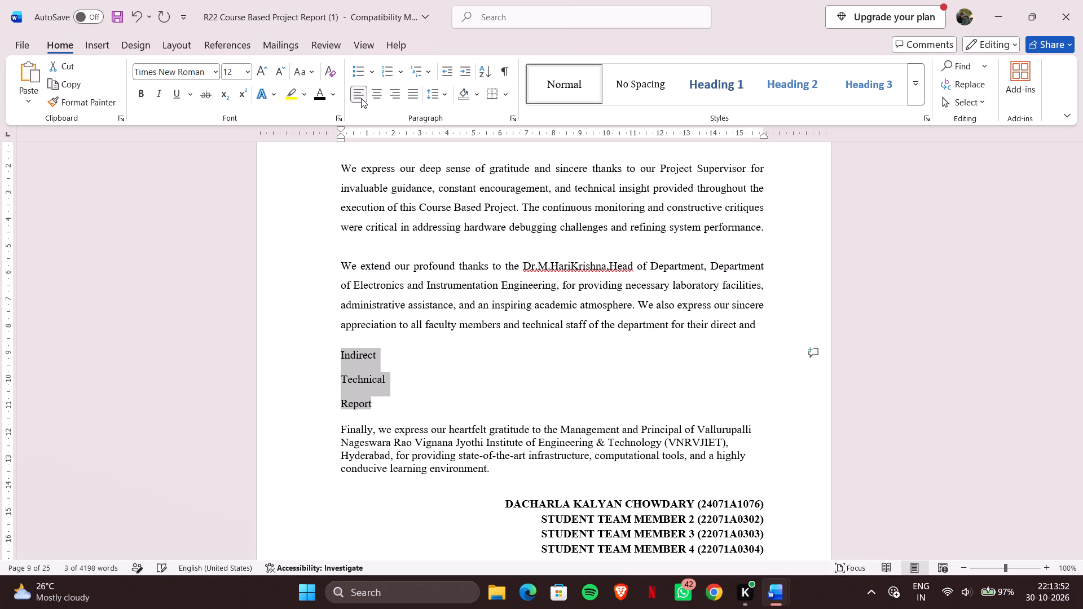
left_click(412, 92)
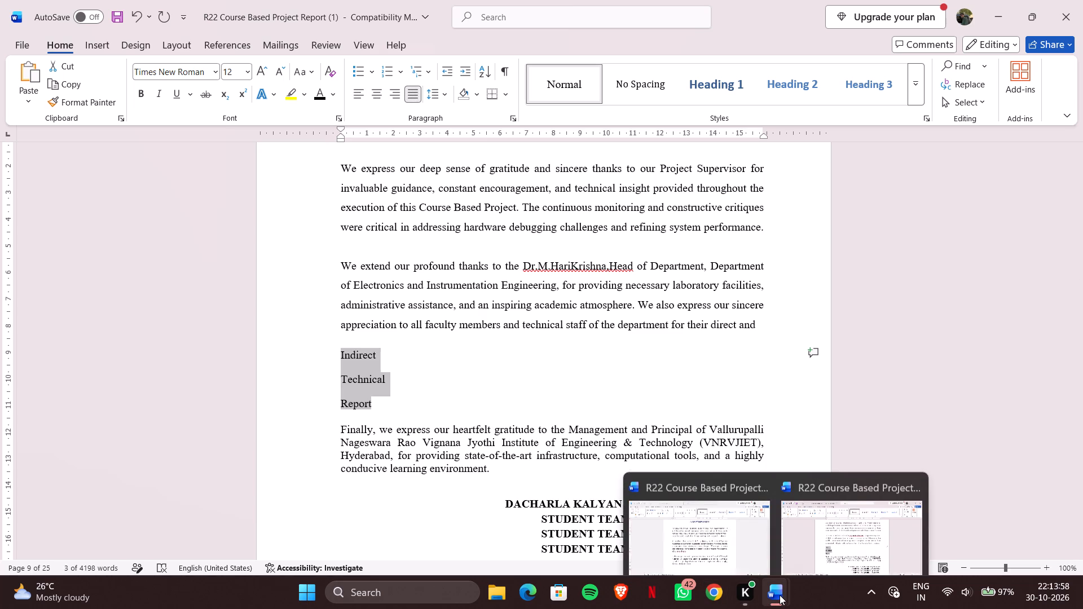
Switch to the R22 Course Based Project Report document and separate "indirecttechnicalsupport." in the acknowledgement into "indirect technical support.".
left_click(730, 546)
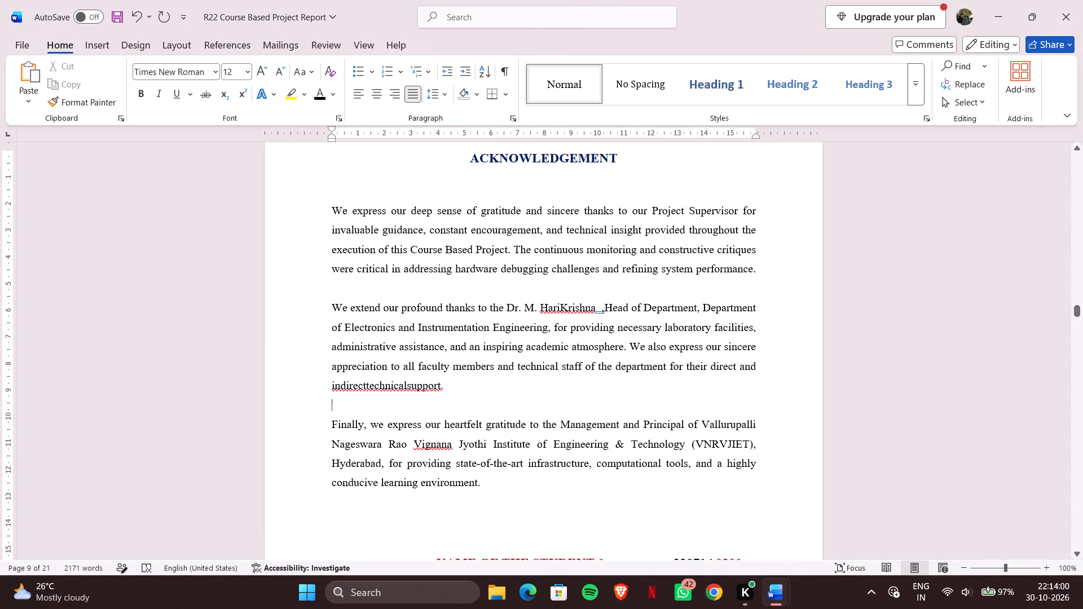
left_click(367, 385)
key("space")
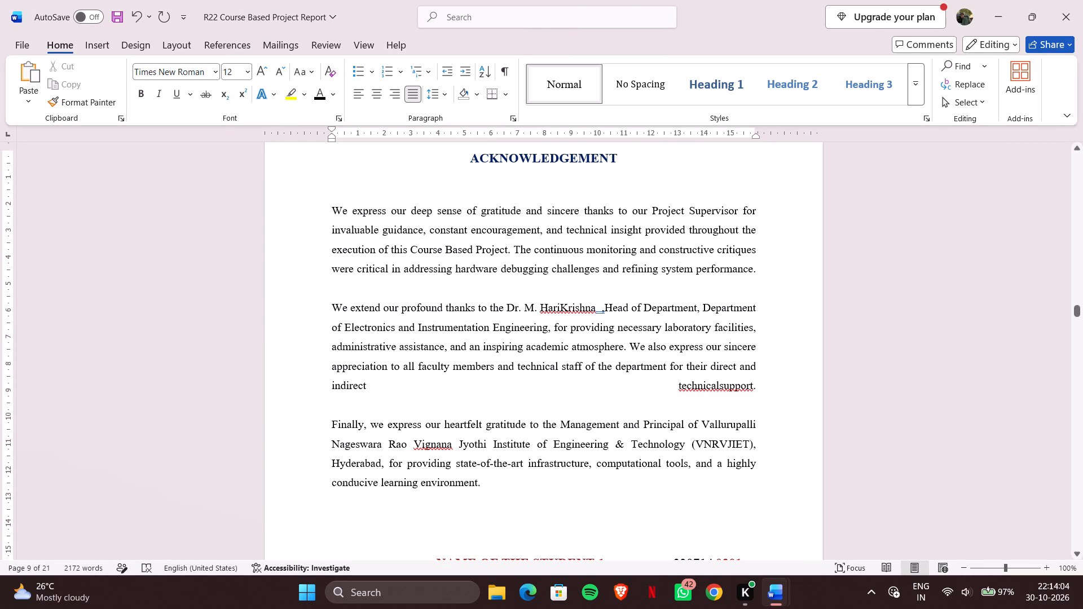
left_click(720, 385)
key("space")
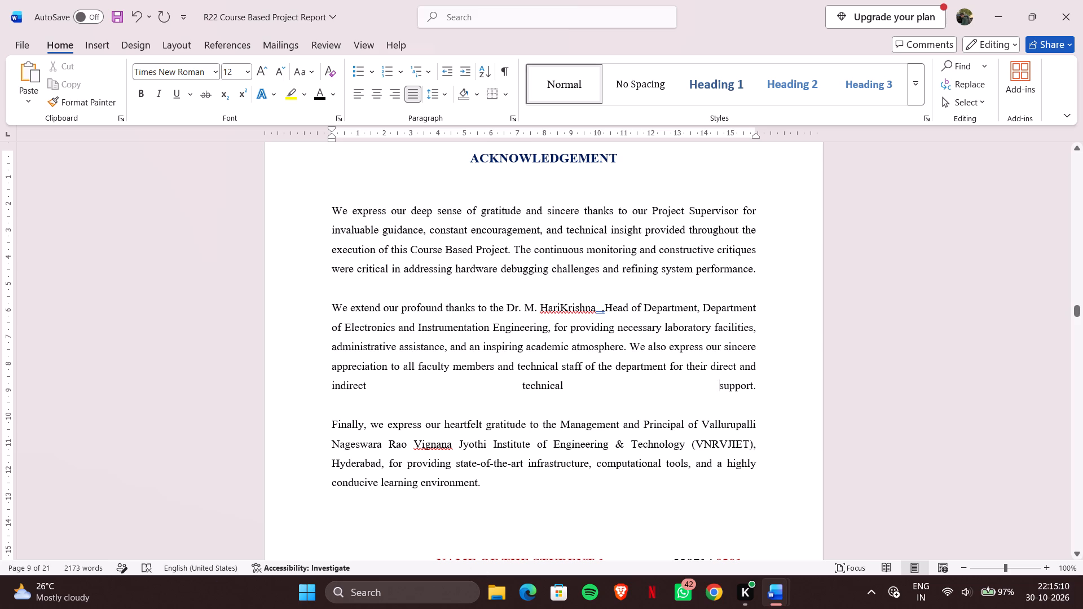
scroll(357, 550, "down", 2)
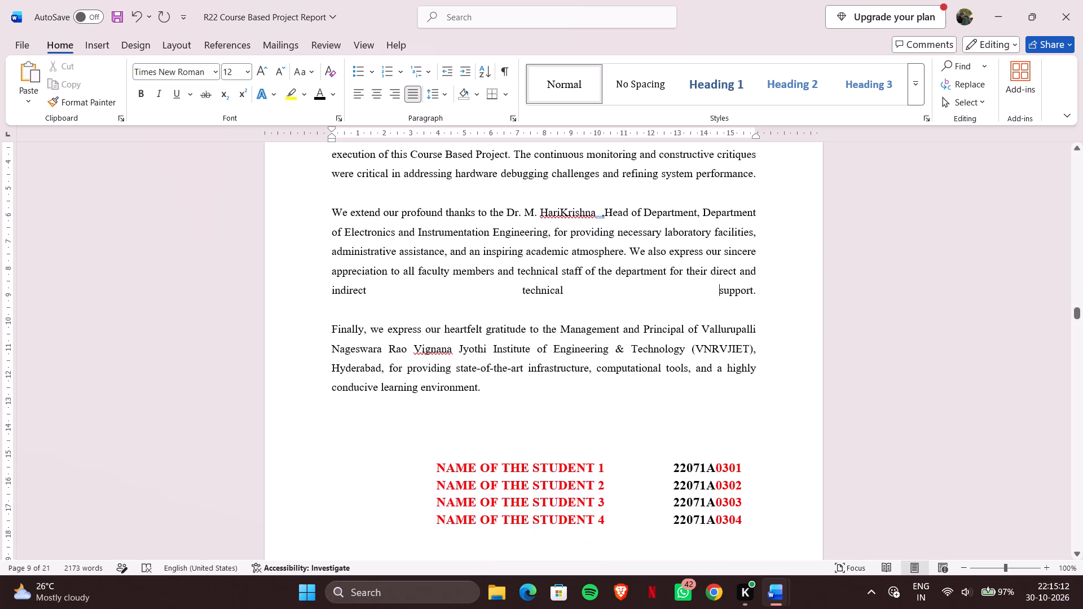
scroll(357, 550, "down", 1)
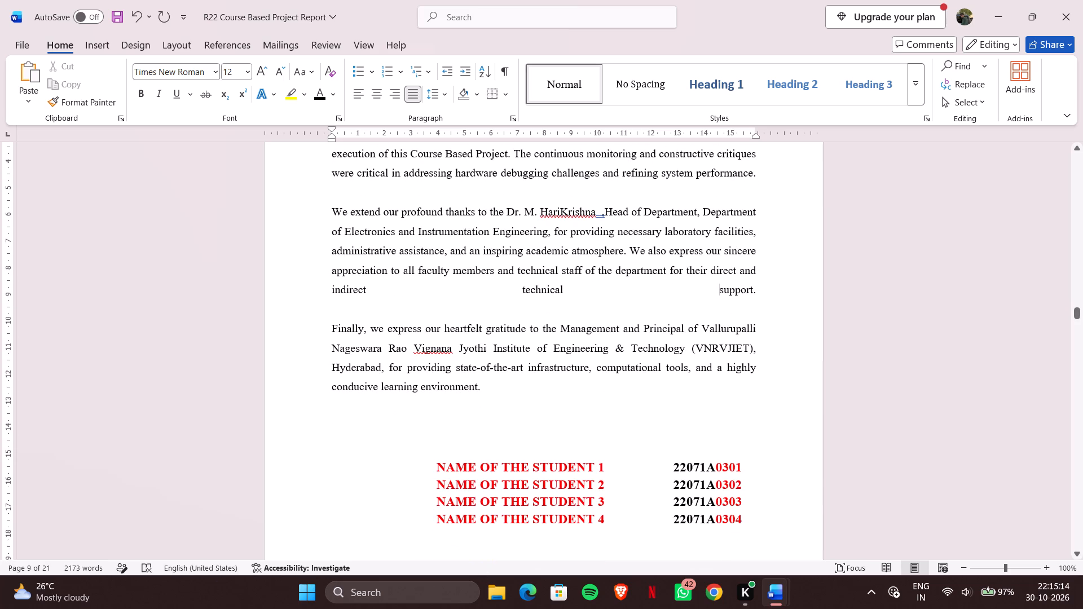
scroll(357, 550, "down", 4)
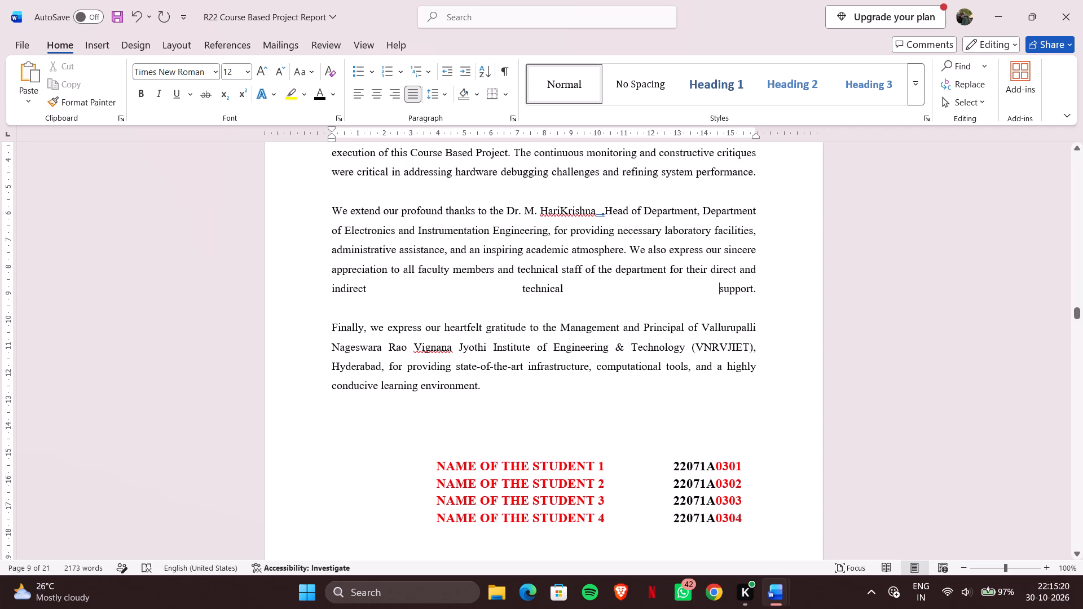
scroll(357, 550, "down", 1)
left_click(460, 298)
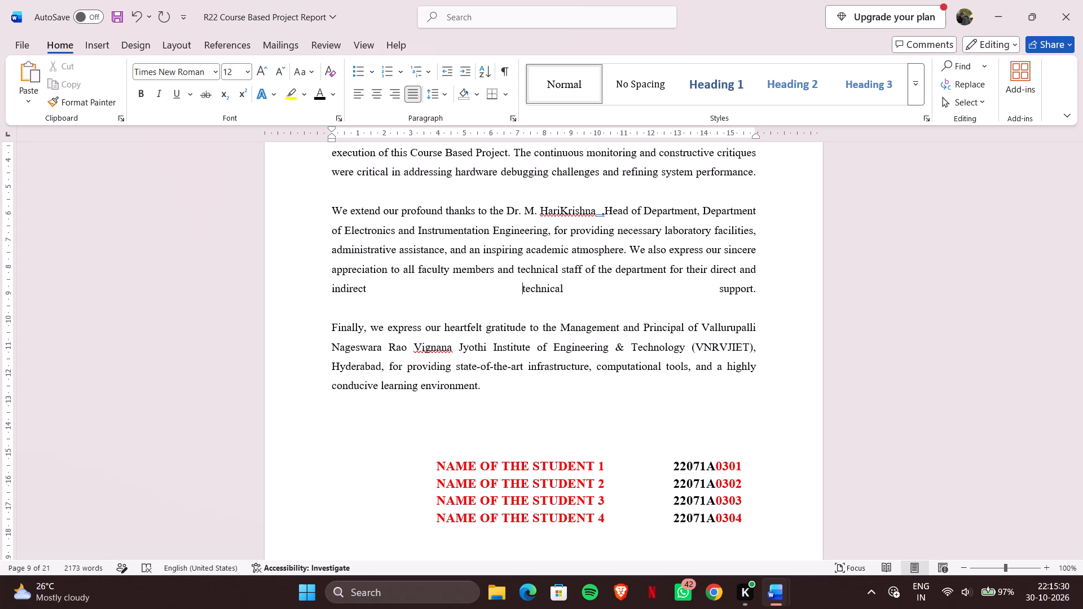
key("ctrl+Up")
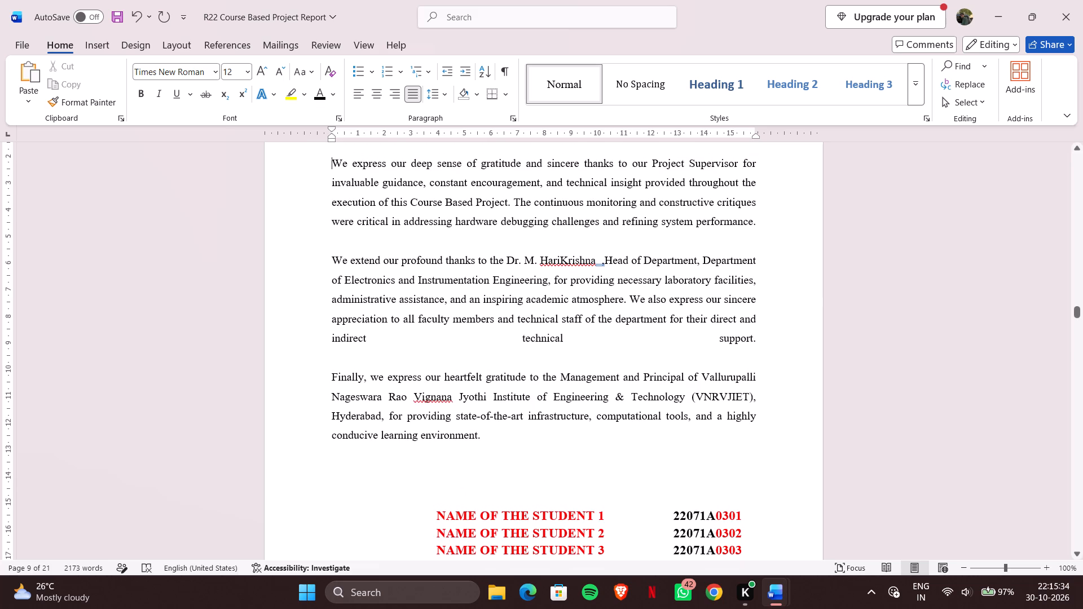
Show the formatting marks and delete the blank line between the second and third acknowledgement paragraphs.
left_click(450, 351)
key("ctrl+shift+8")
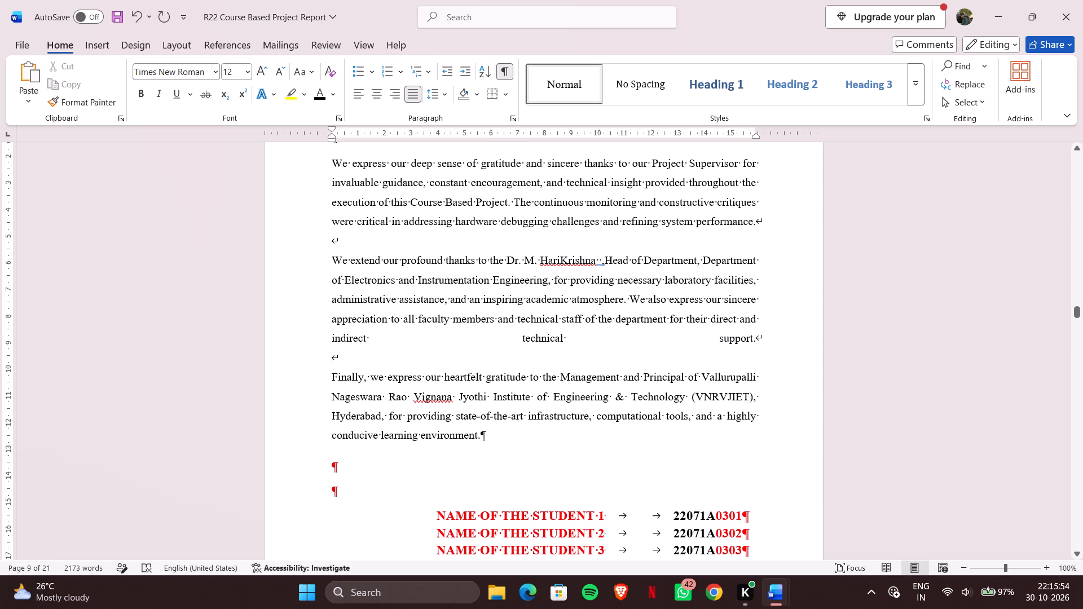
left_click(355, 360)
left_click(355, 360)
left_click_drag(355, 360, 303, 351)
key("BackSpace")
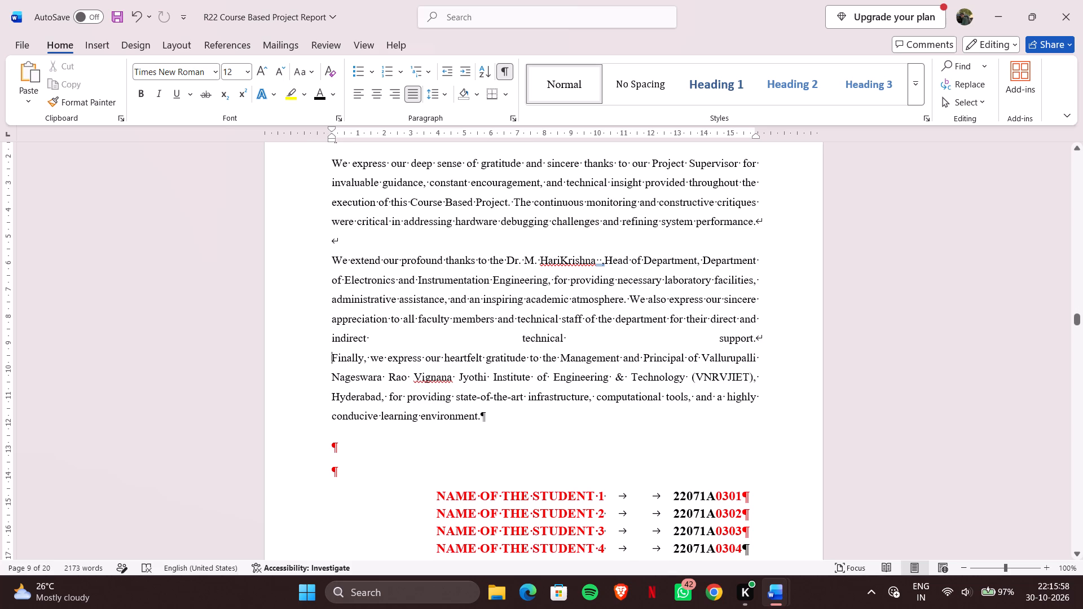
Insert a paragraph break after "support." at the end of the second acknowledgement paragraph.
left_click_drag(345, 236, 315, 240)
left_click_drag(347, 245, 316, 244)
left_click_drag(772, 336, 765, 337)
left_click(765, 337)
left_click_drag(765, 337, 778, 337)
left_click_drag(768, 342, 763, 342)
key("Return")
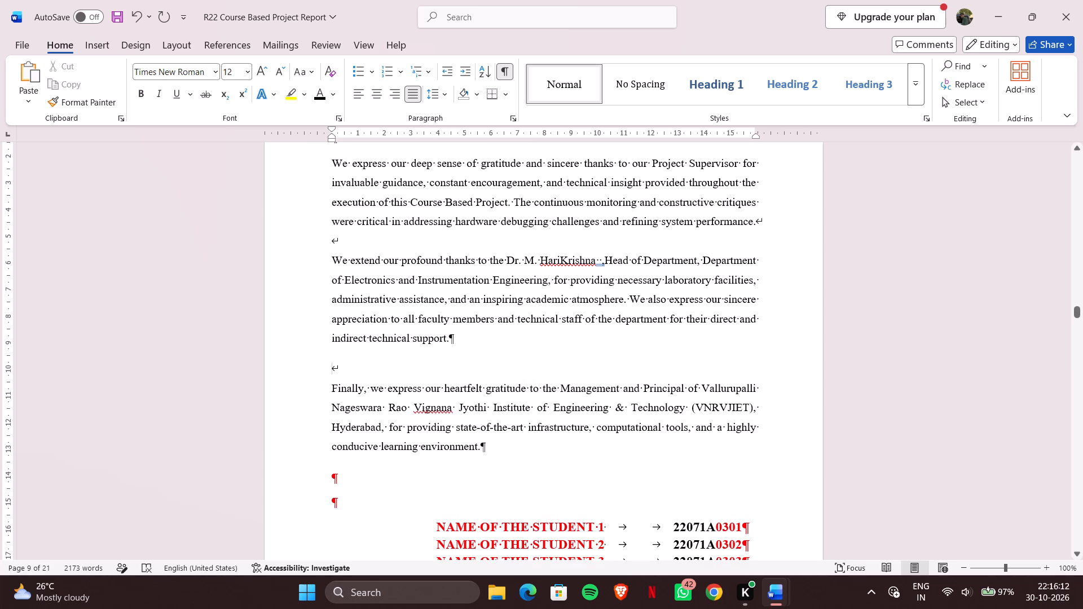
Add eight extra spaces between "indirect" and "technical" in the second acknowledgement paragraph's last line.
left_click(368, 339)
key("BackSpace")
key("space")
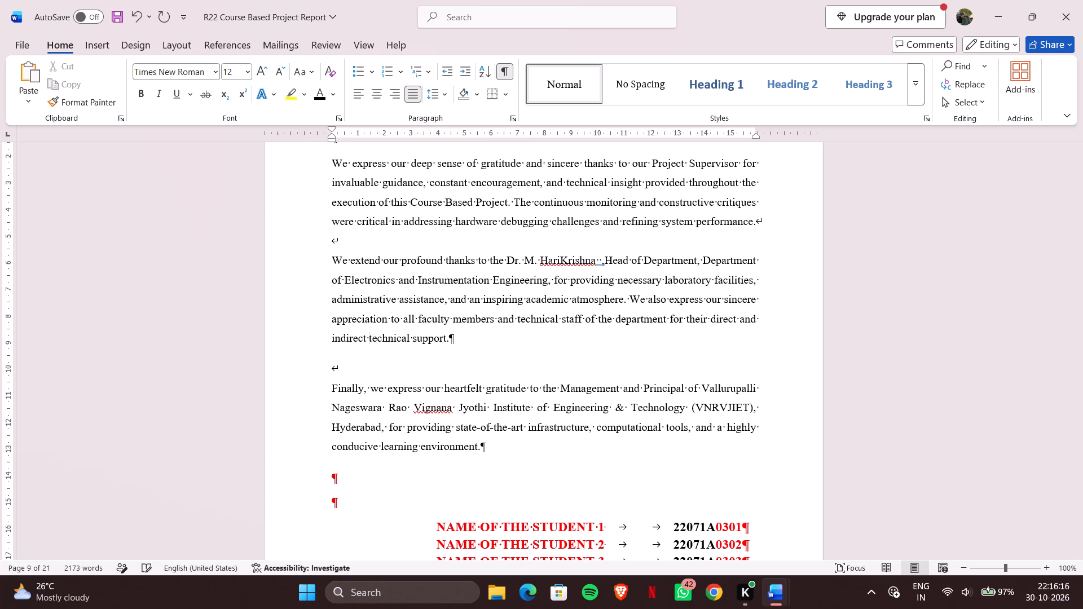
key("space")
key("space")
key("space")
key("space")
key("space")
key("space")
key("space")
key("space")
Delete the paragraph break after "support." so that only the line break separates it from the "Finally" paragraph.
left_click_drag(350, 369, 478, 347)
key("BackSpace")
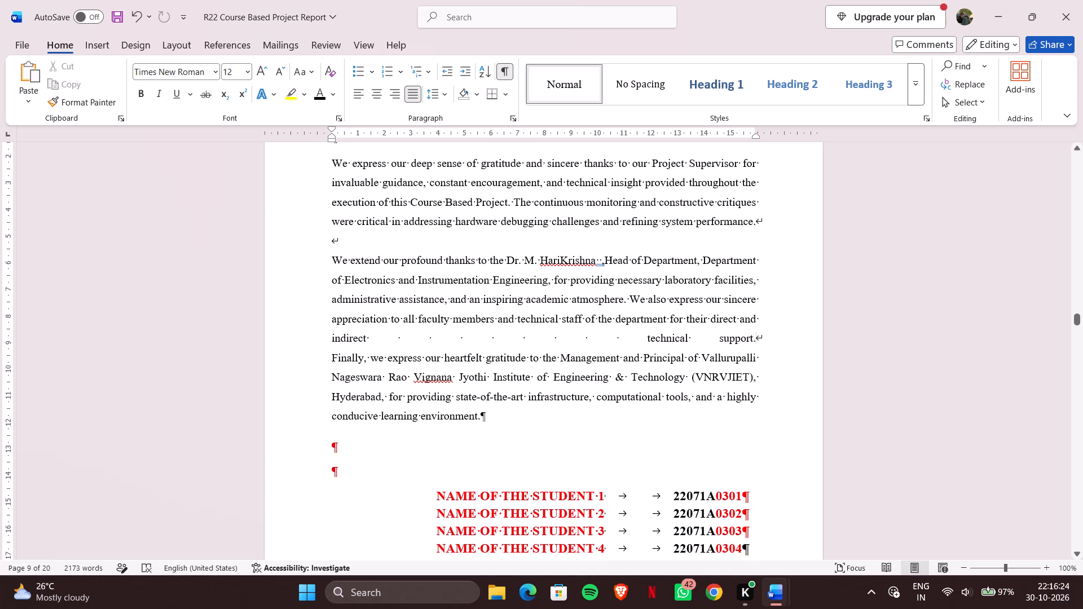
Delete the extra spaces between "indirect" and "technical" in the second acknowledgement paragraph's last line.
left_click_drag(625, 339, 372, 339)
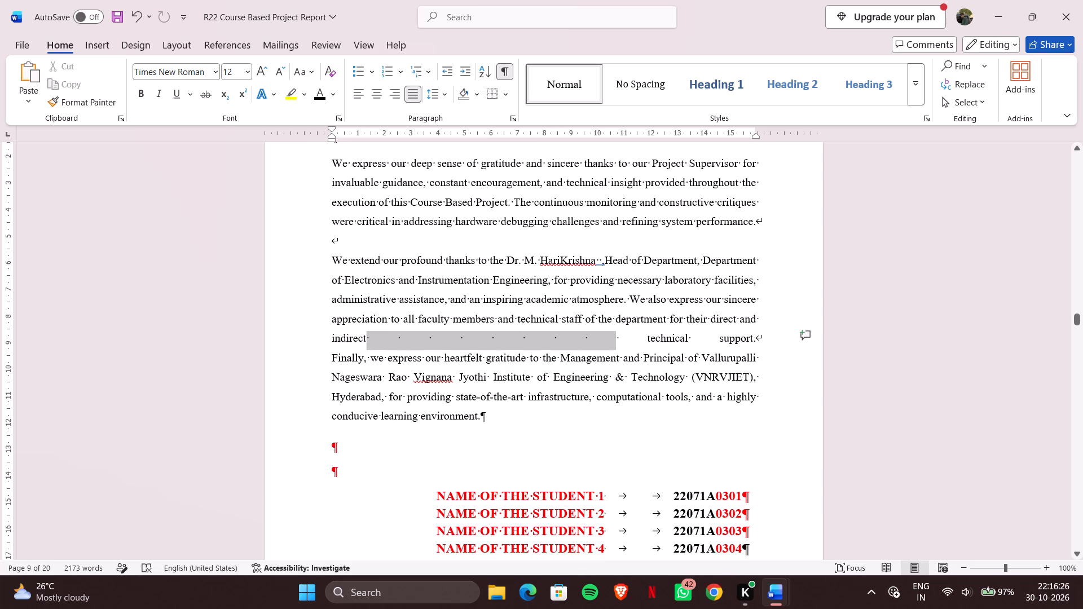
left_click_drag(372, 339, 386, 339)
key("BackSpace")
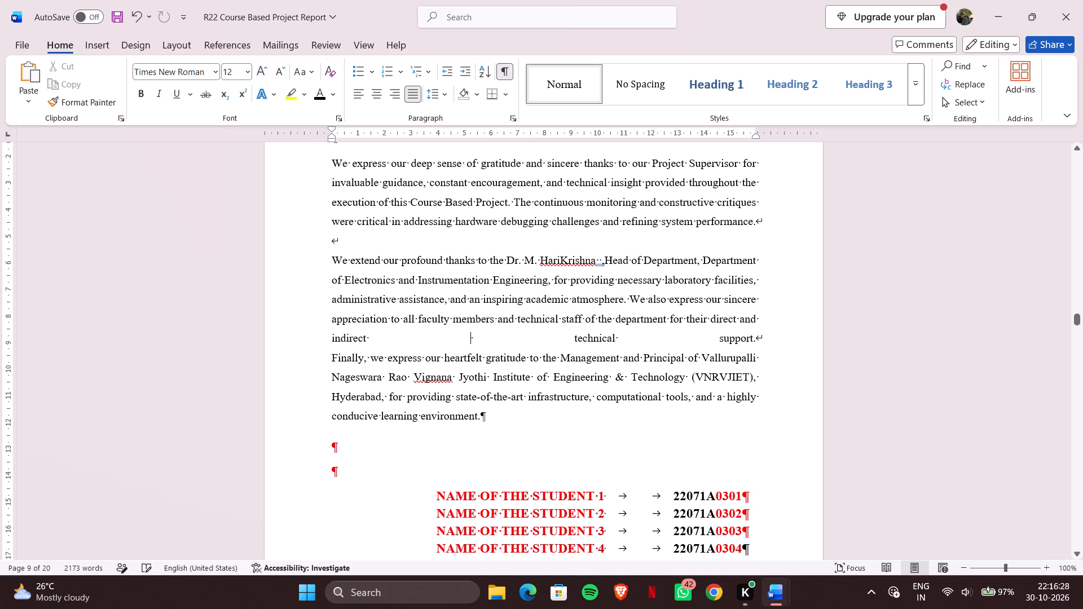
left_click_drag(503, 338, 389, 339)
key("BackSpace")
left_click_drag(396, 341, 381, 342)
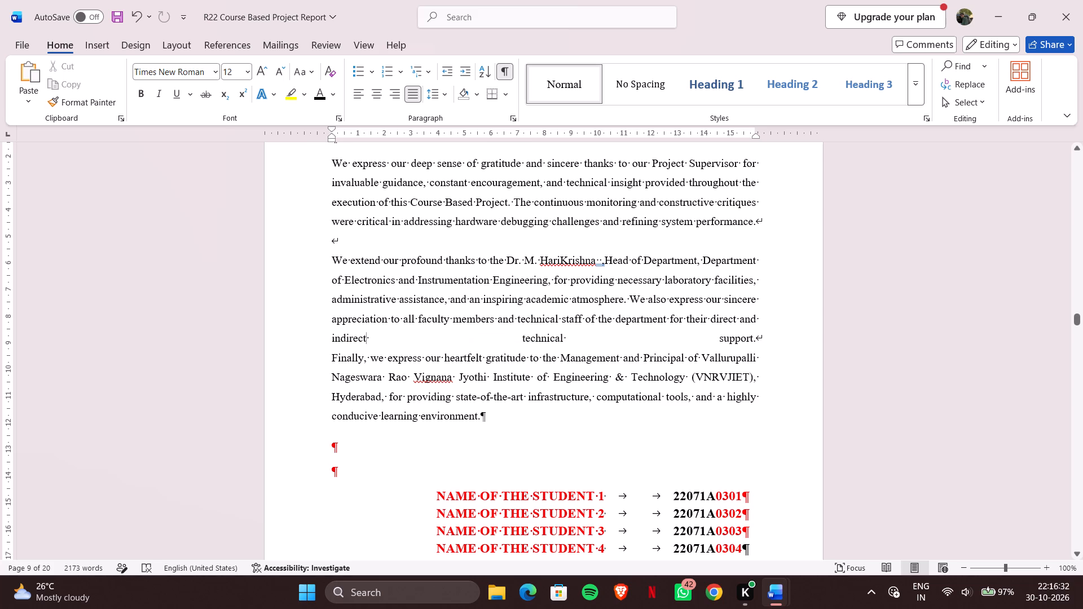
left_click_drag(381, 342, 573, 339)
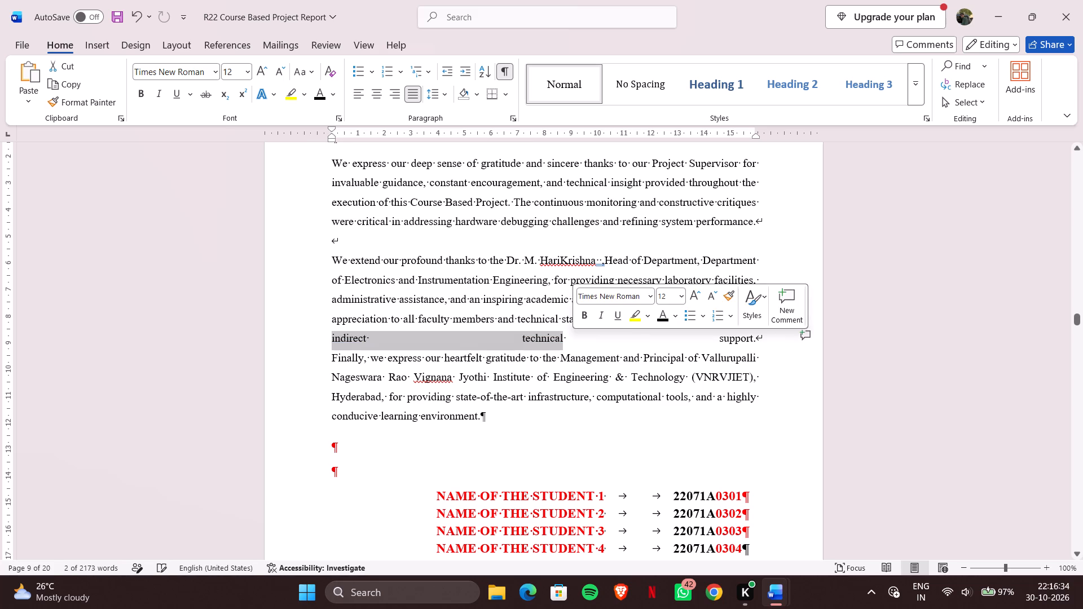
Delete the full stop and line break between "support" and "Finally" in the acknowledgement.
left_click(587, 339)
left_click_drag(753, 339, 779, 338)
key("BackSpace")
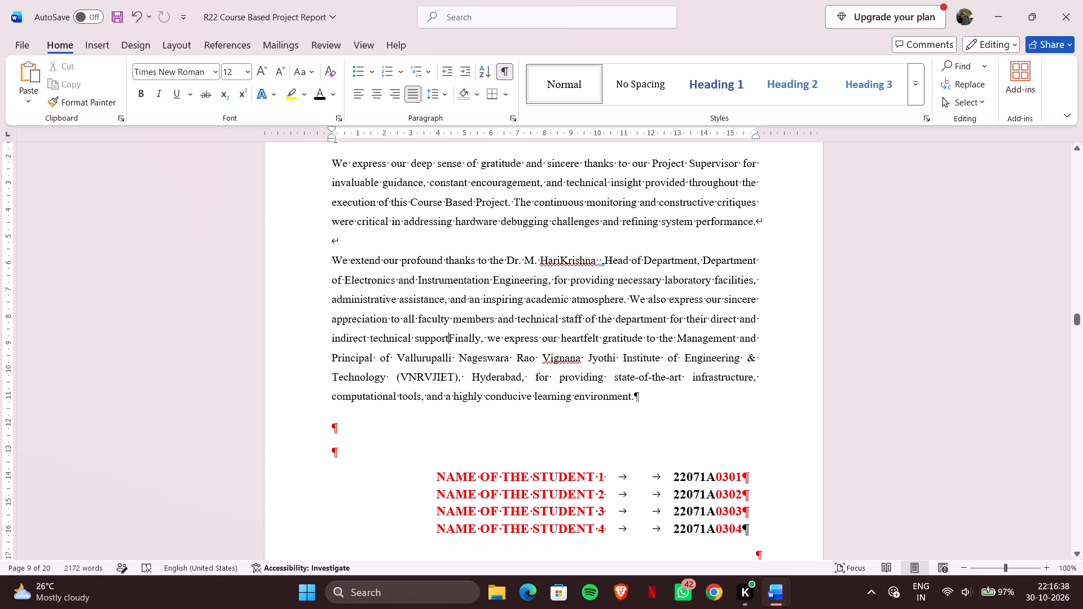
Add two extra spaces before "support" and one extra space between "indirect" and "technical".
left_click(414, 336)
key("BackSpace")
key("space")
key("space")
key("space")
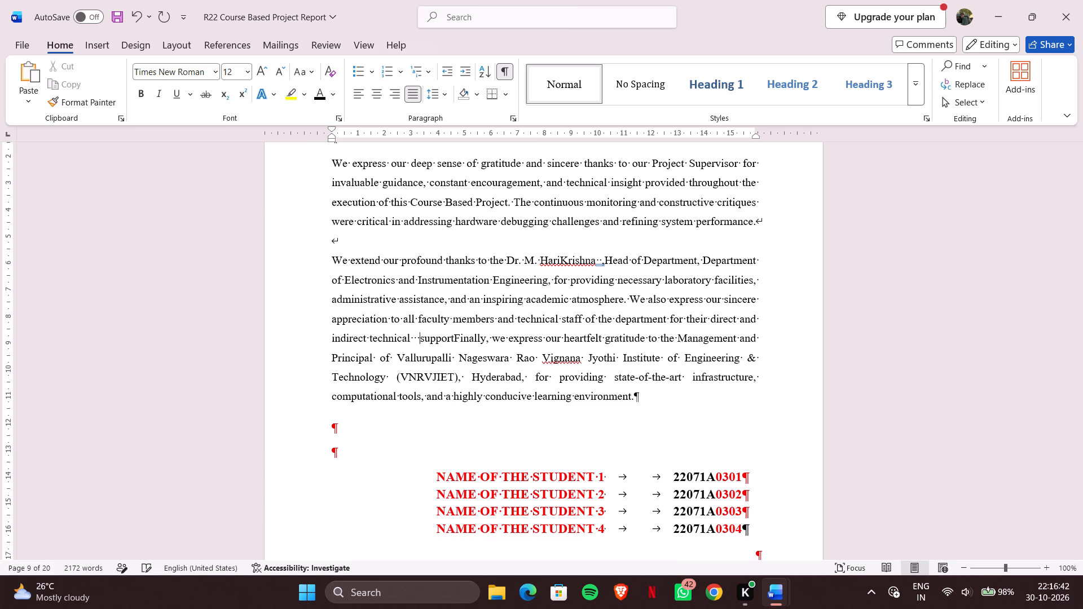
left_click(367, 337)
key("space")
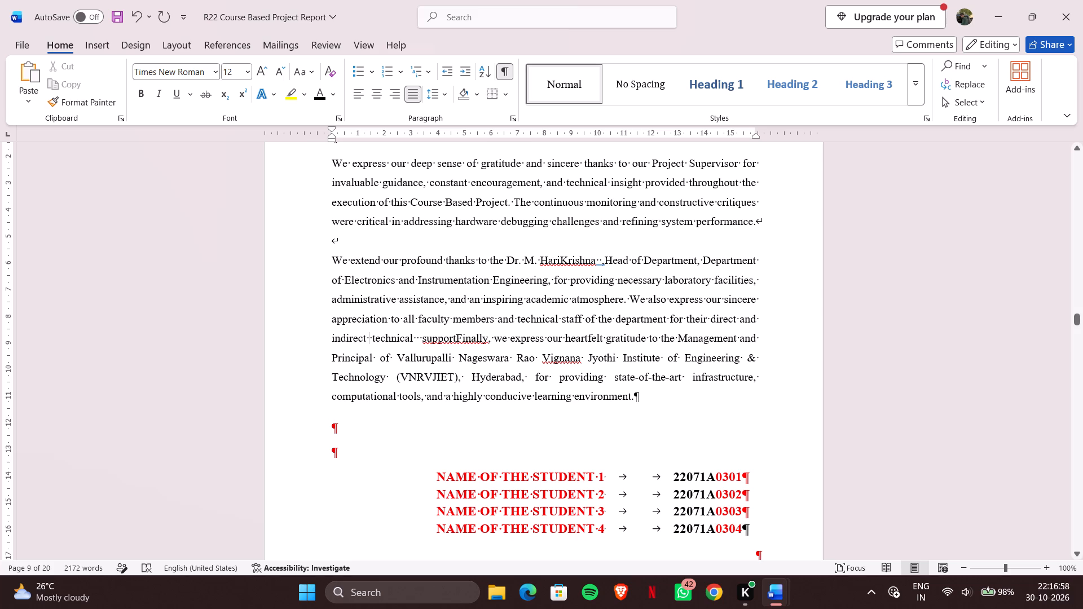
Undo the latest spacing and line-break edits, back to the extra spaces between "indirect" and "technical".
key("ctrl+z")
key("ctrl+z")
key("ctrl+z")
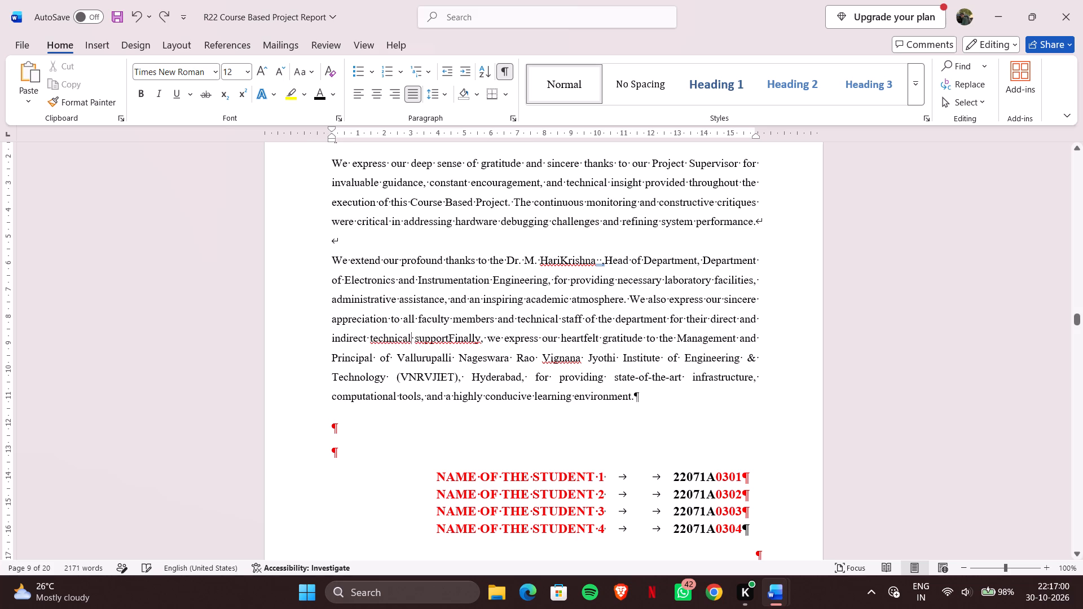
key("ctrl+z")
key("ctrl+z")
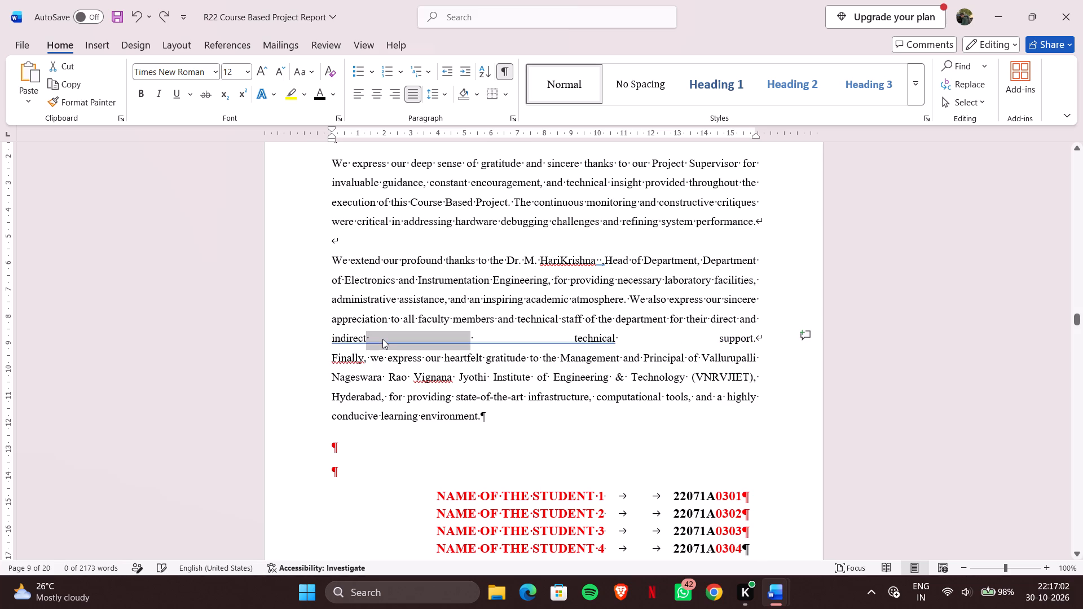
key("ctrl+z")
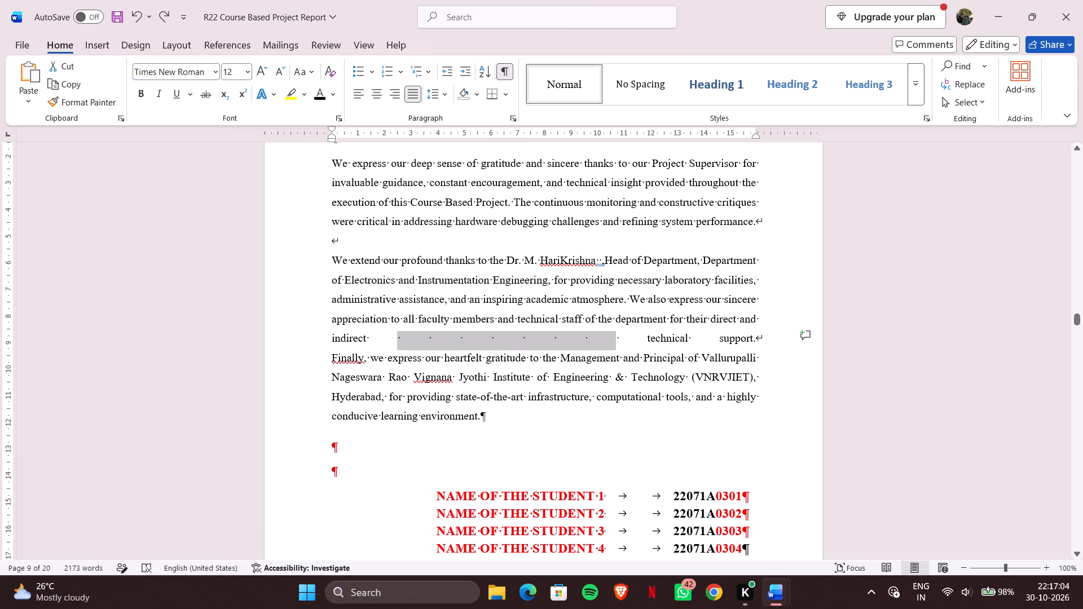
Left-align the acknowledgement text and replace the run of spaces between "indirect" and "technical" with a single space.
left_click_drag(644, 338, 378, 329)
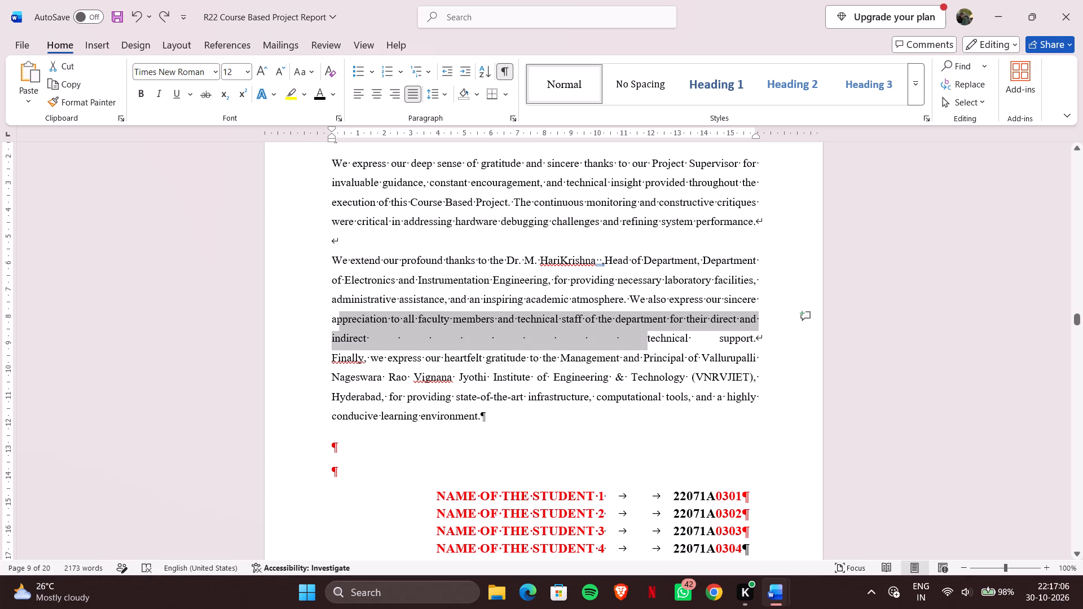
left_click_drag(378, 329, 377, 340)
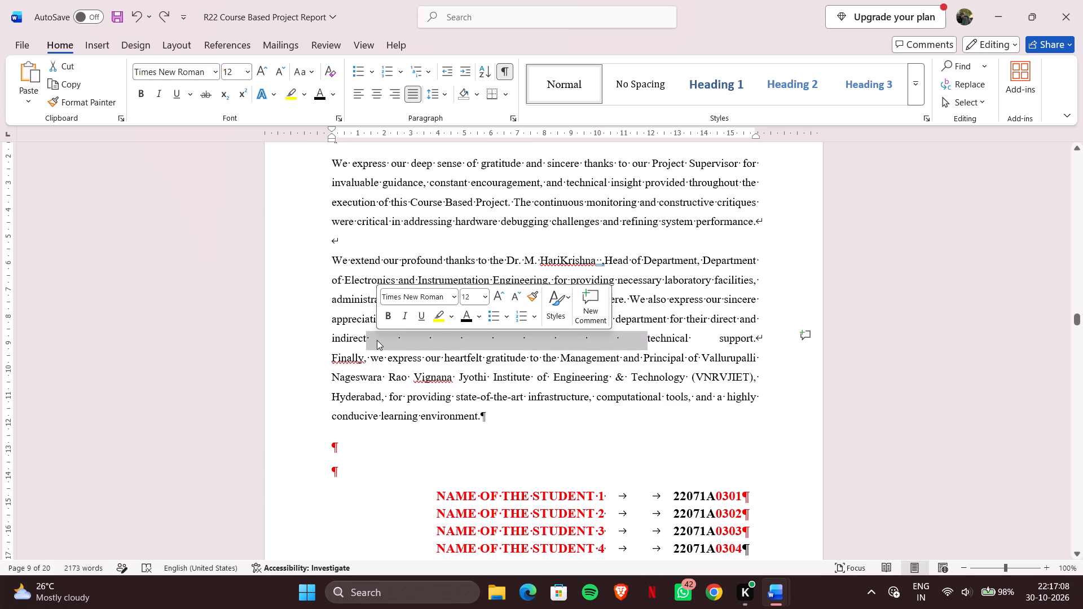
key("ctrl+l")
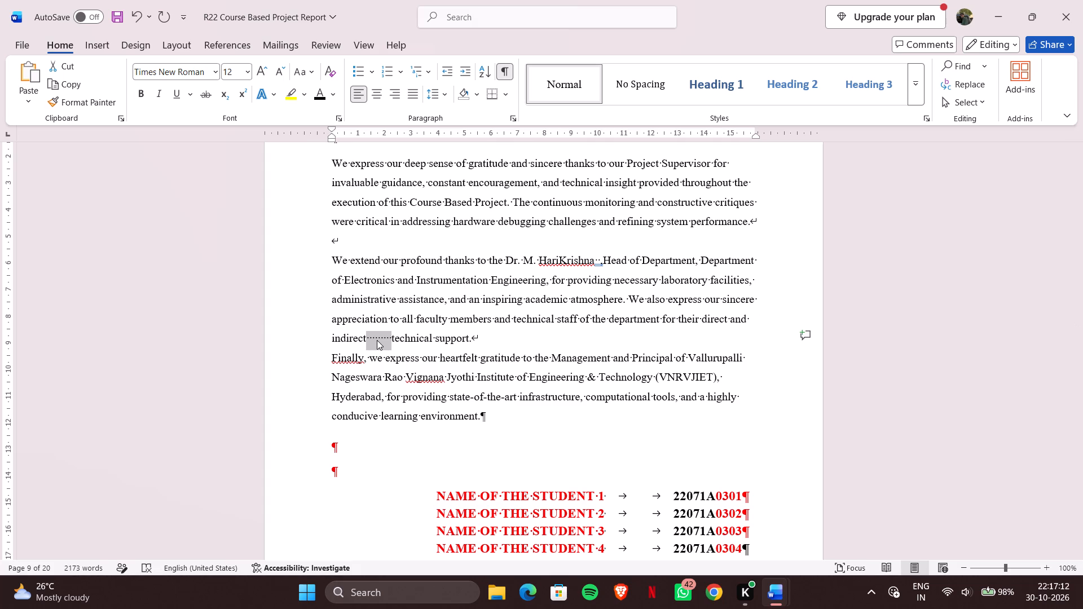
key("BackSpace")
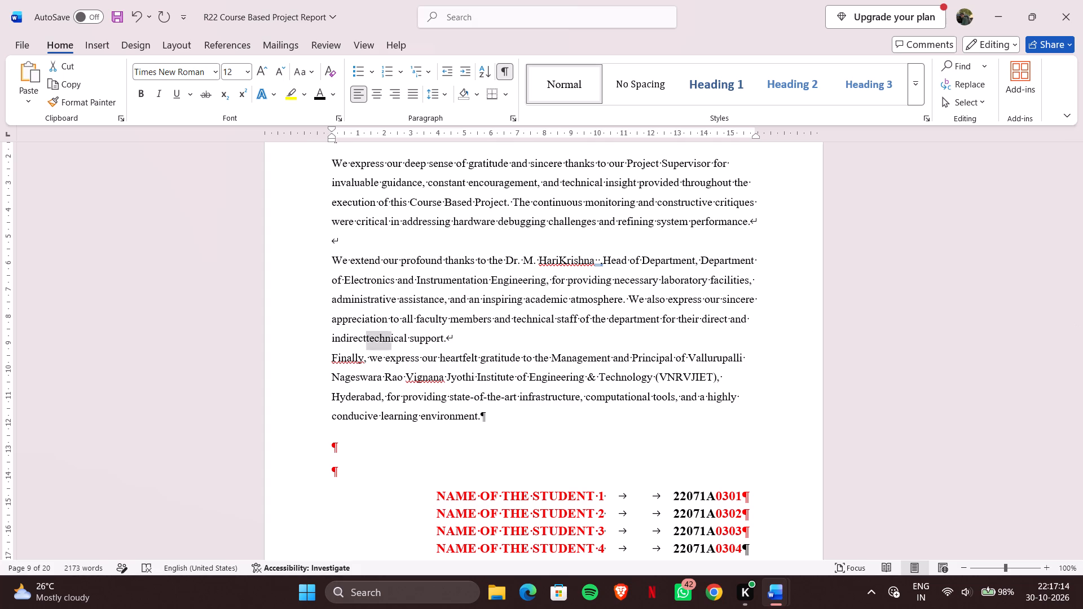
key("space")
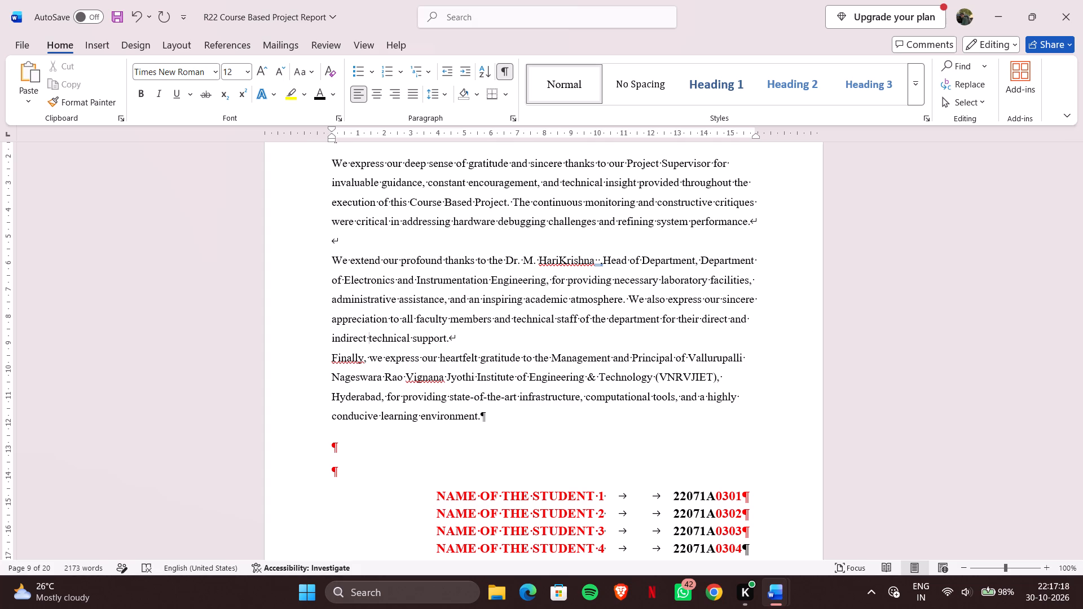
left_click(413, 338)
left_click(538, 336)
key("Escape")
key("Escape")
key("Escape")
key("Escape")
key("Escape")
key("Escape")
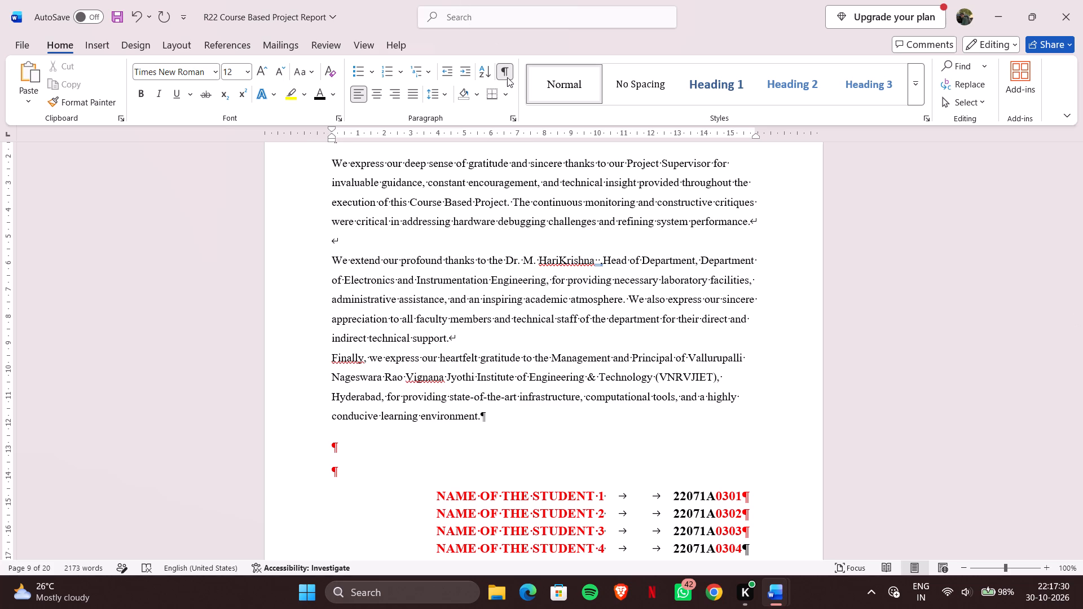
Hide the formatting marks.
left_click(507, 77)
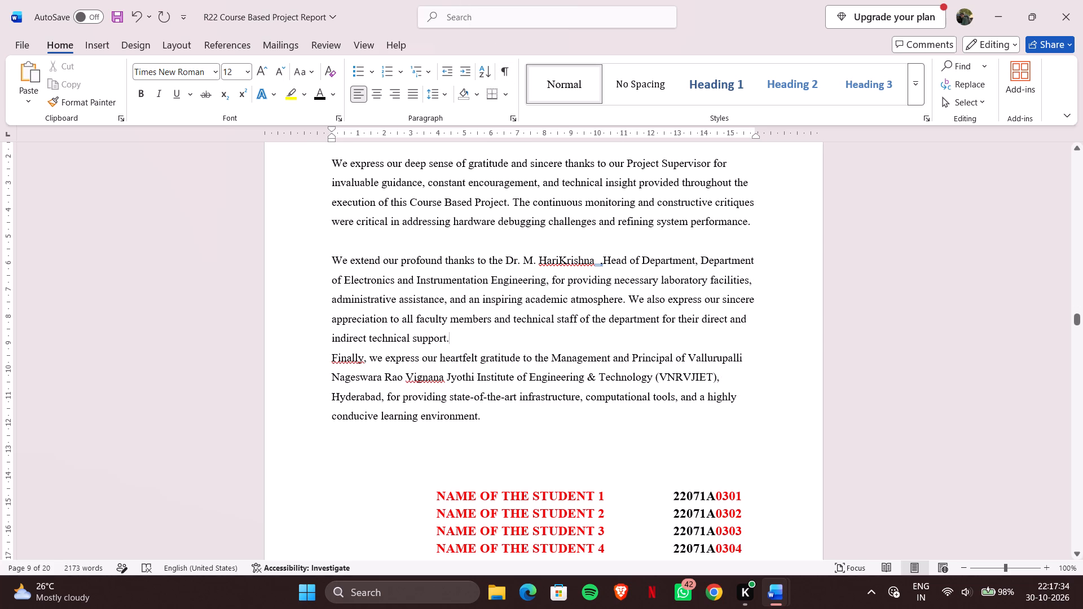
Replace the four placeholder student names and roll numbers below the acknowledgement with the team list from the clipboard history.
scroll(516, 339, "down", 1)
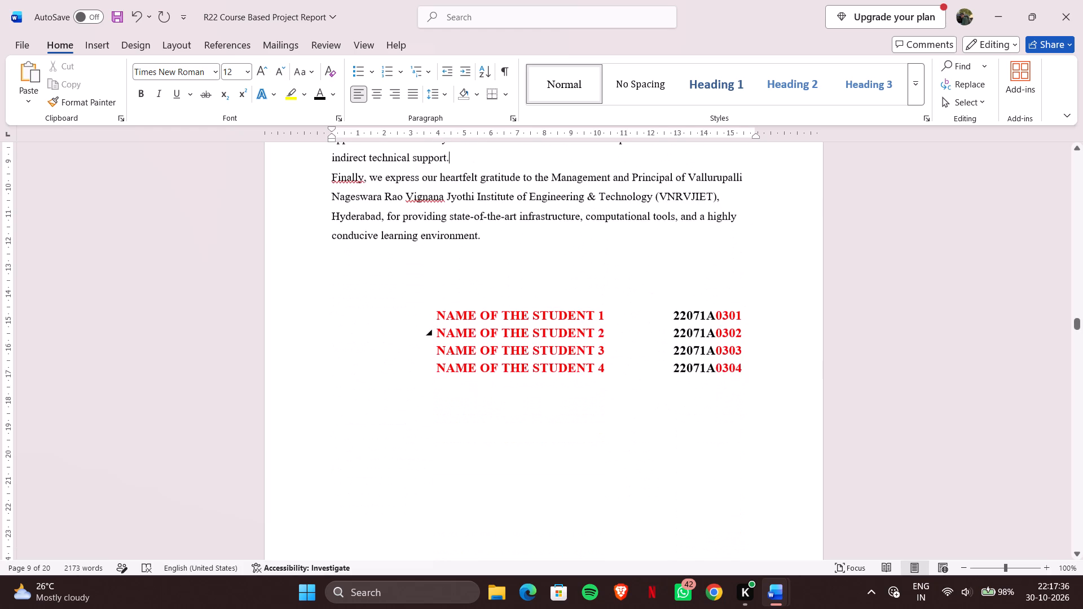
left_click_drag(437, 313, 739, 347)
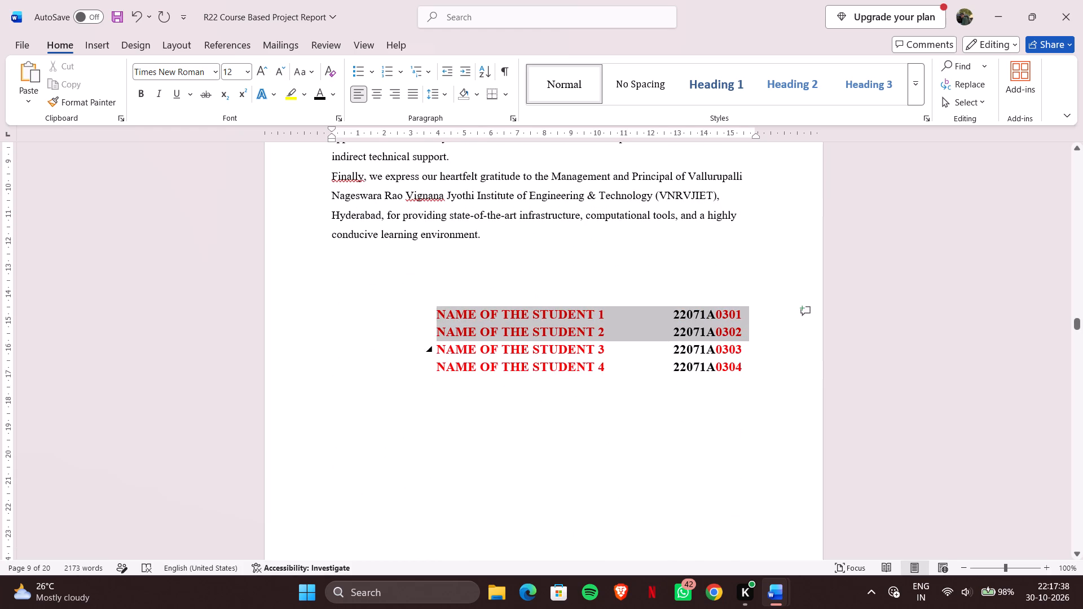
left_click_drag(739, 347, 745, 370)
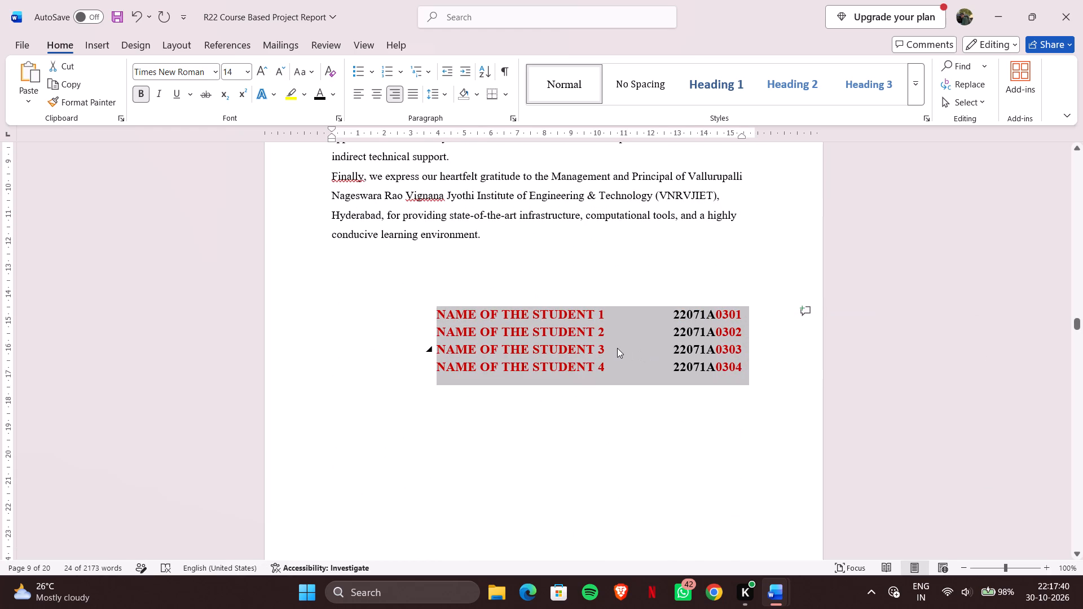
key("super+v")
scroll(538, 220, "down", 4)
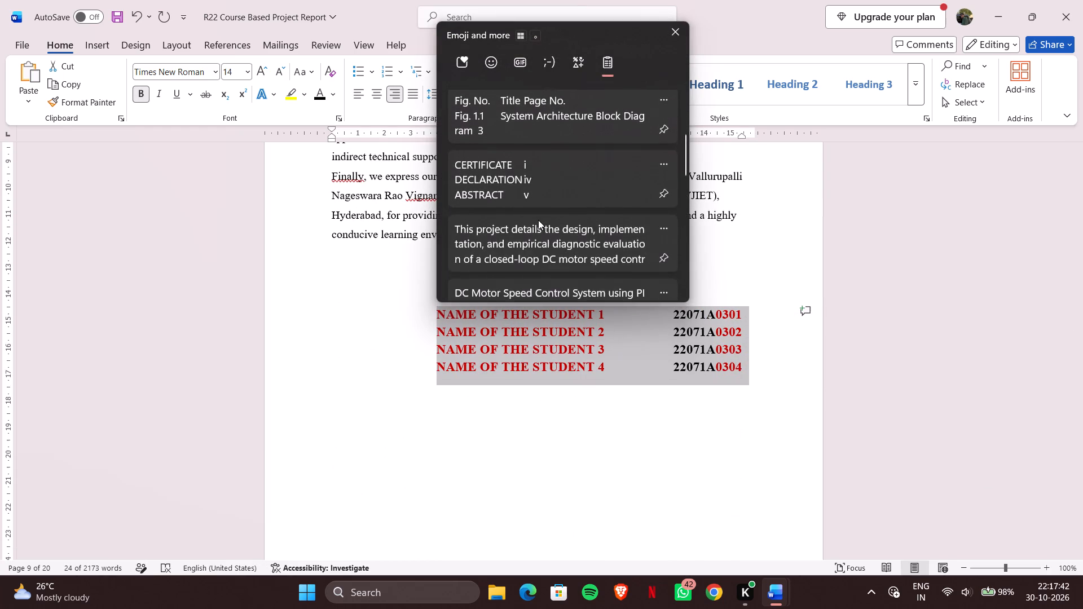
scroll(538, 220, "down", 5)
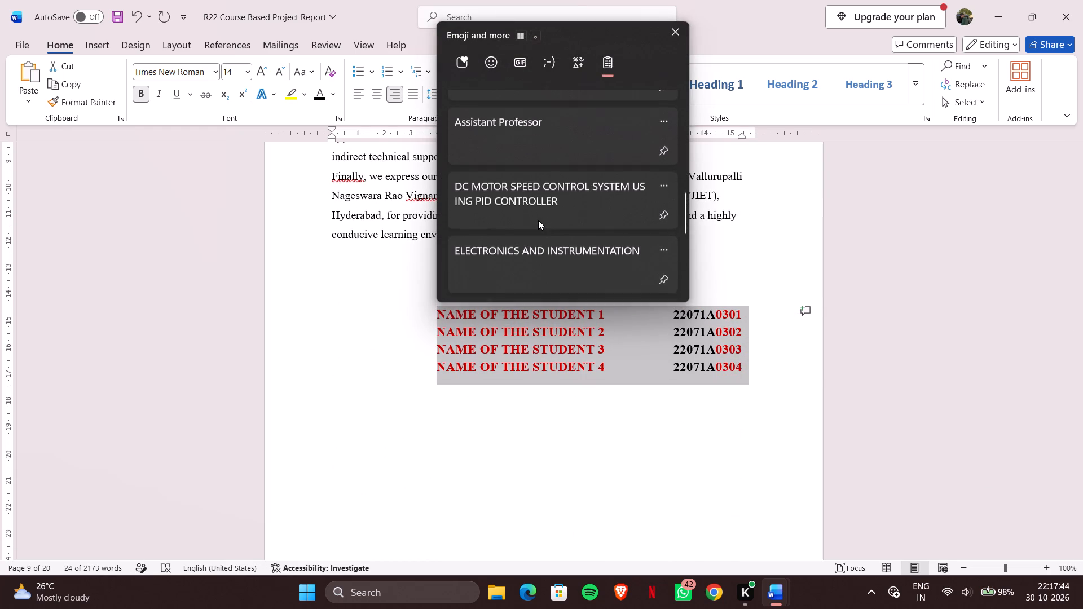
scroll(538, 220, "down", 2)
left_click(535, 280)
key("ctrl+v")
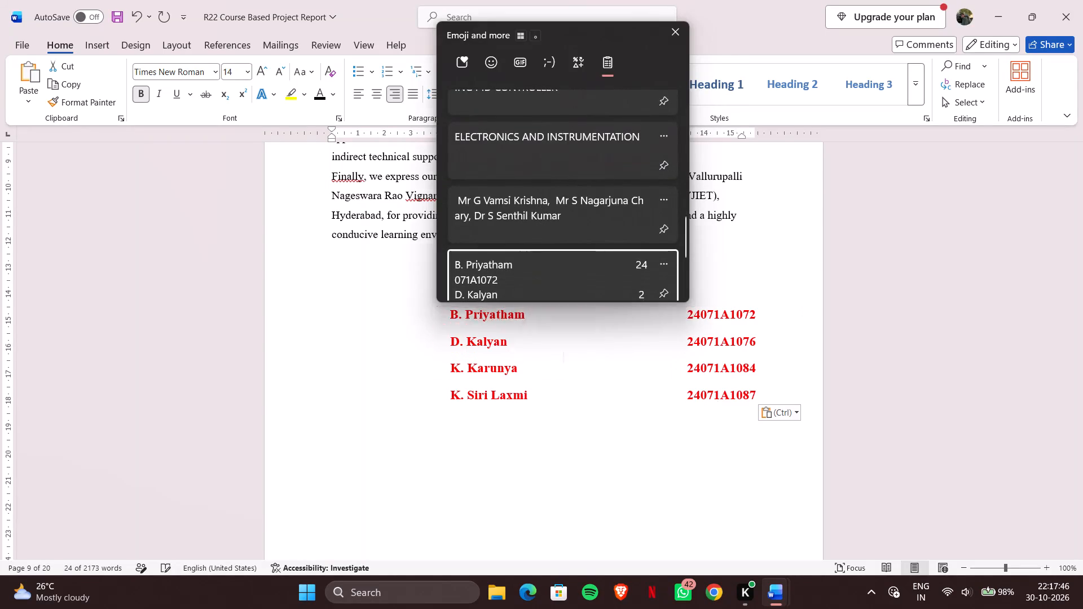
Remove the bold from the pasted student names and roll numbers and set their font colour to black.
left_click_drag(446, 312, 689, 337)
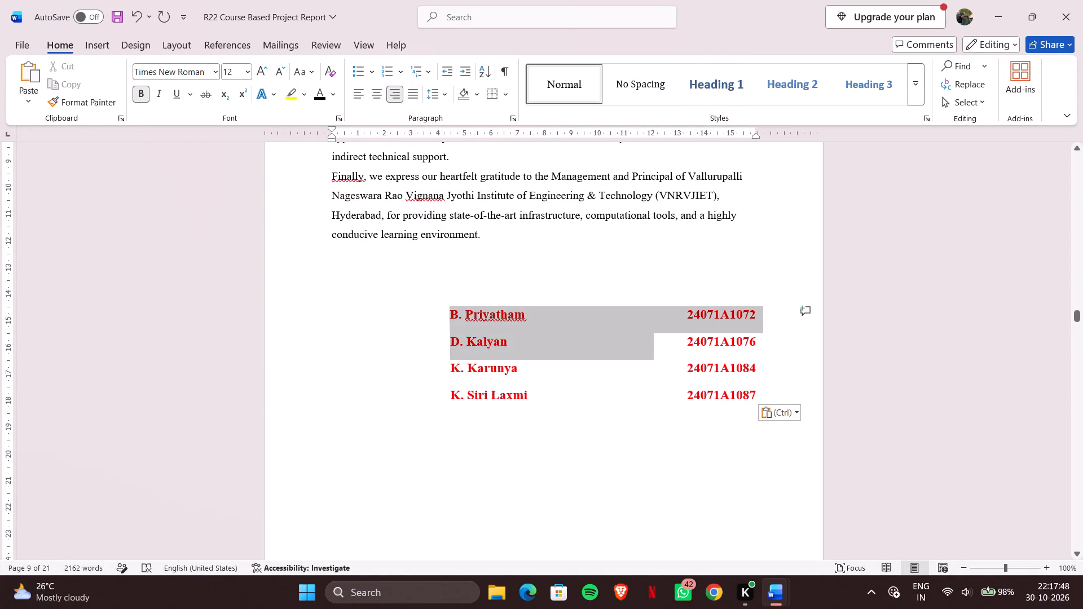
left_click_drag(689, 337, 756, 398)
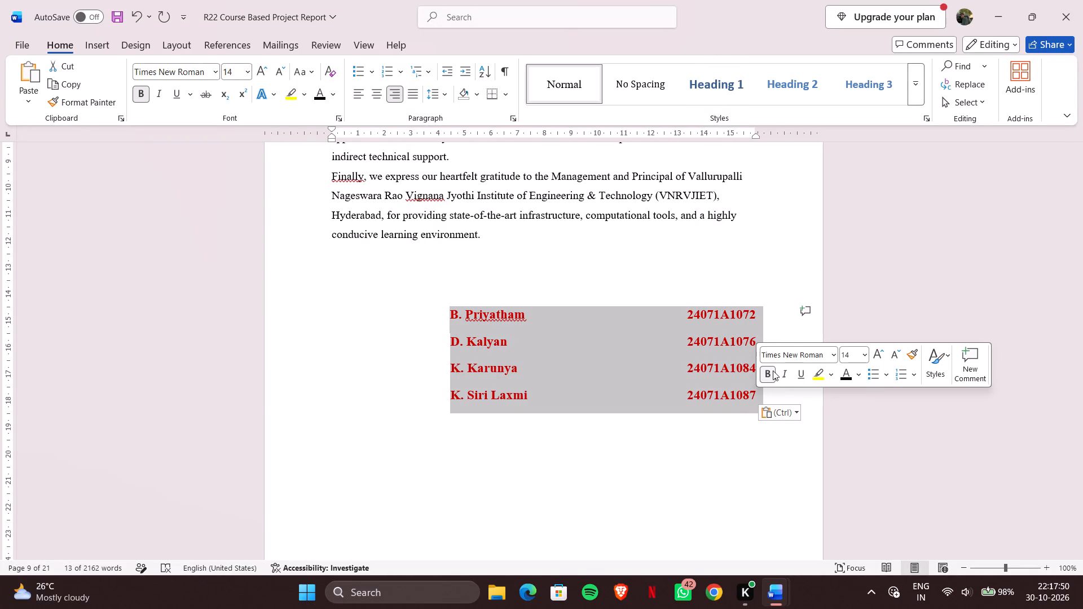
left_click(772, 370)
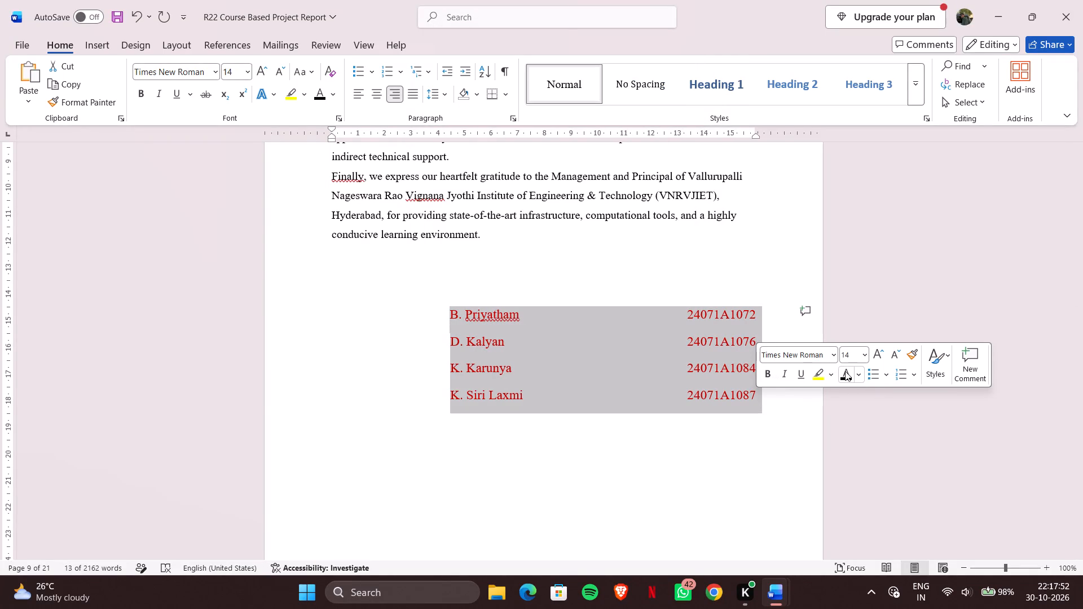
left_click(845, 371)
left_click(614, 280)
Justify all the acknowledgement body paragraphs, from "We express our deep sense" to "conducive learning environment.".
scroll(614, 280, "up", 1)
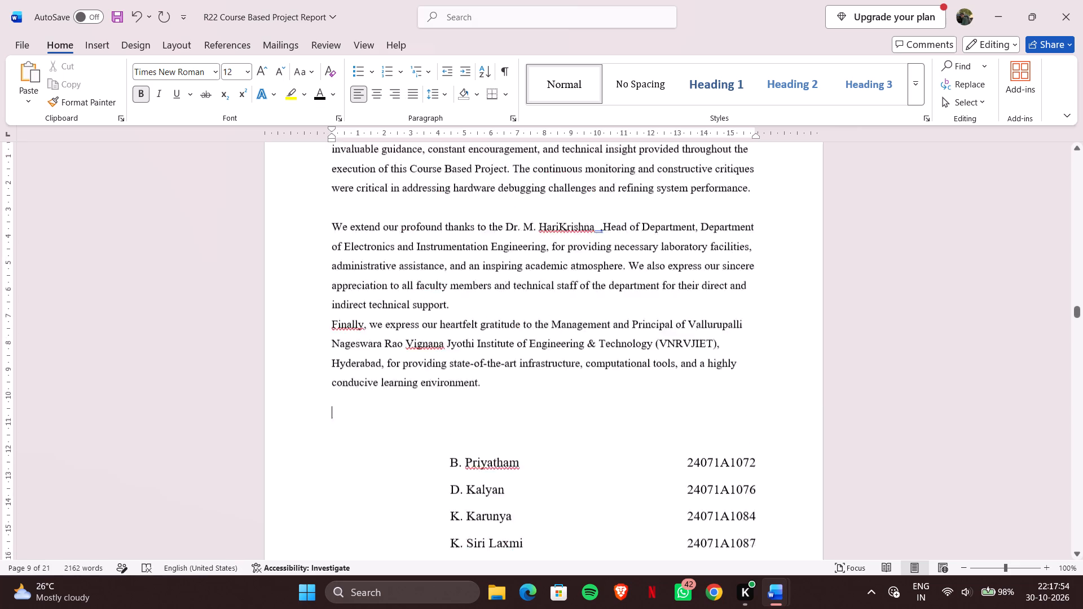
scroll(614, 280, "up", 2)
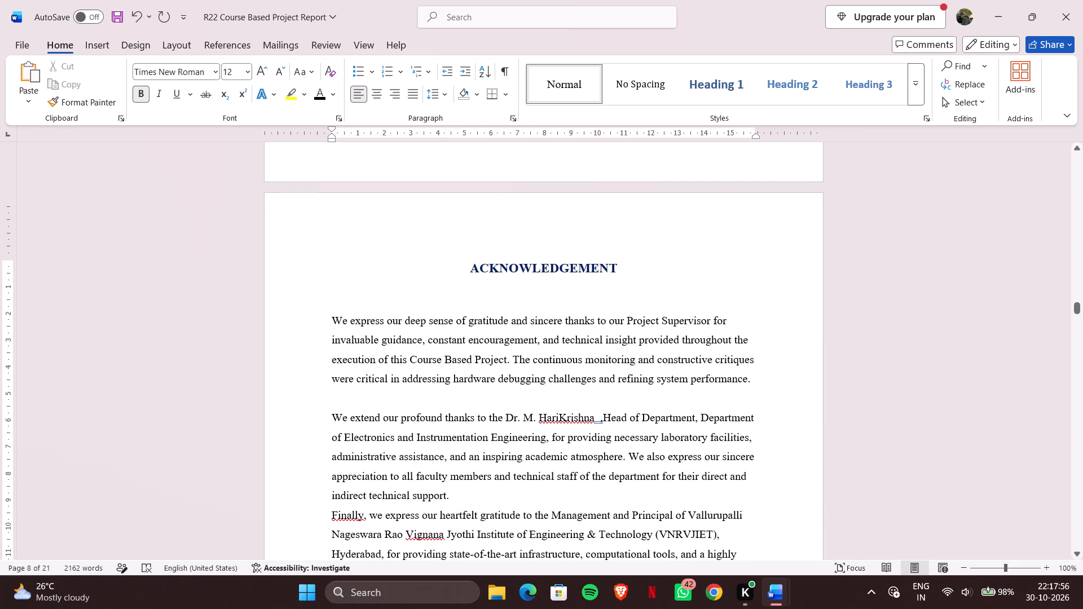
left_click_drag(325, 319, 742, 524)
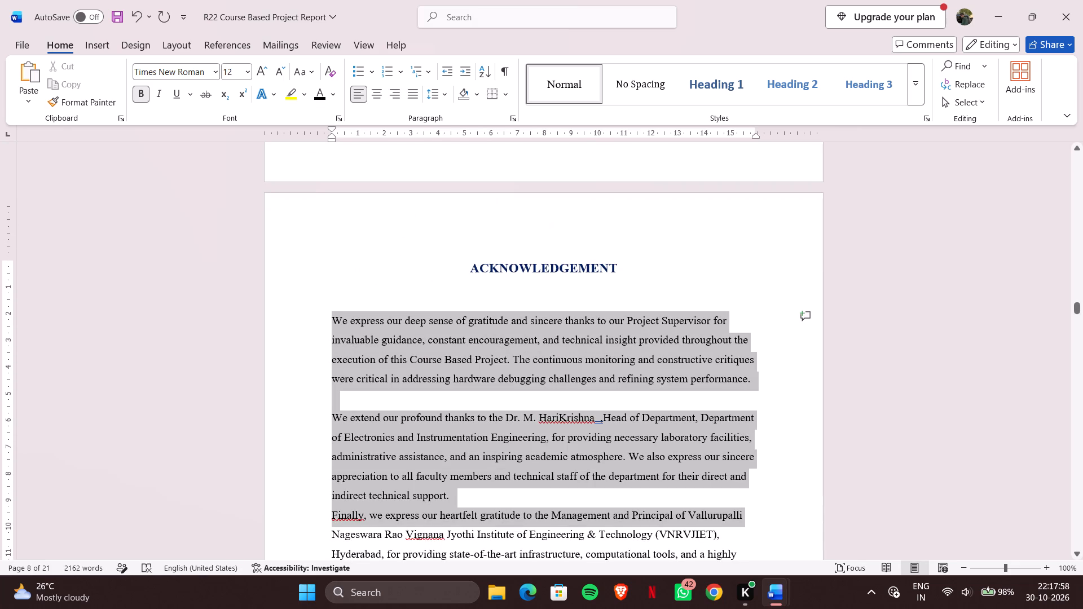
left_click_drag(742, 524, 738, 500)
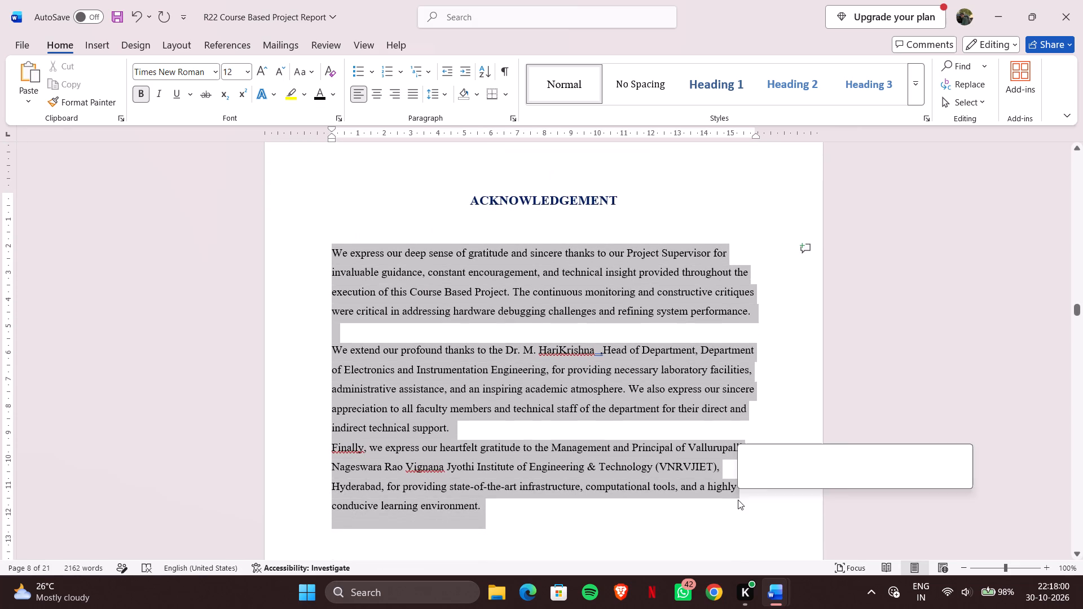
left_click(410, 96)
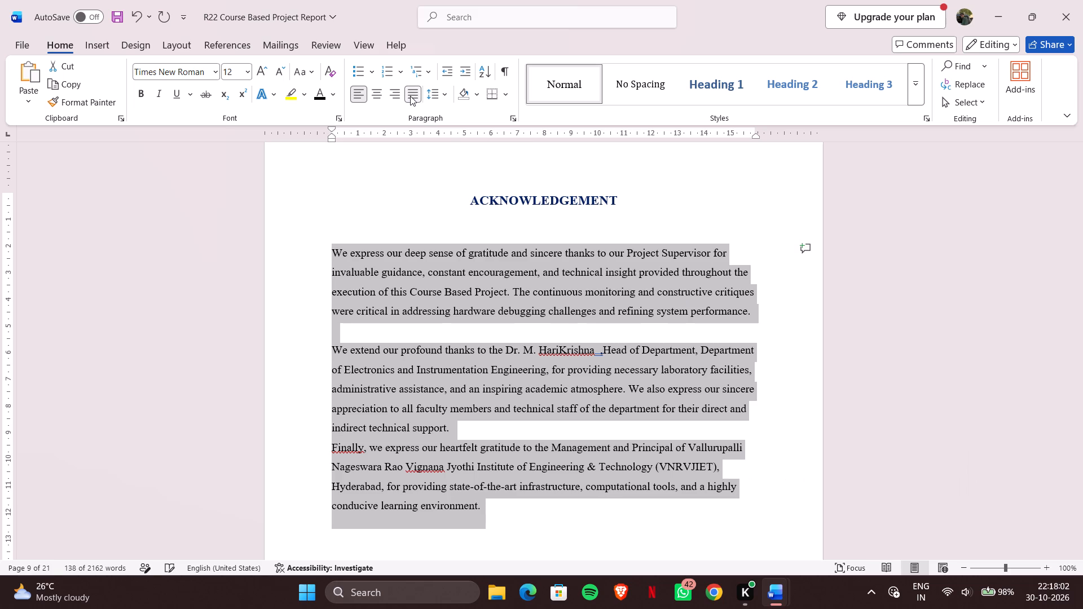
Show the formatting marks and delete the stretched spaces between "indirect", "technical" and "support" in the acknowledgement's Head of Department paragraph.
left_click(882, 443)
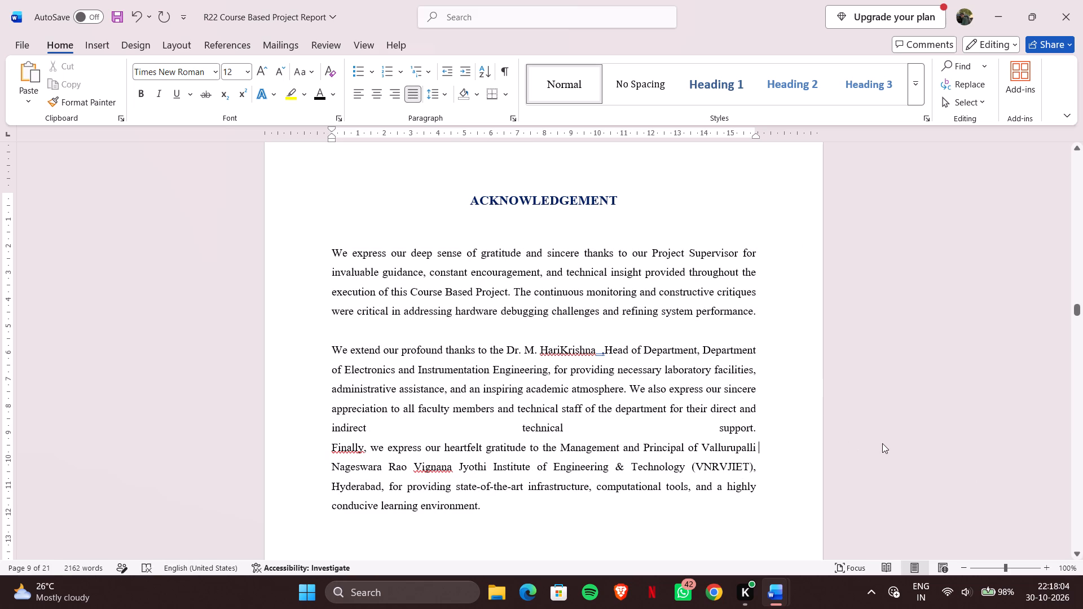
left_click(503, 70)
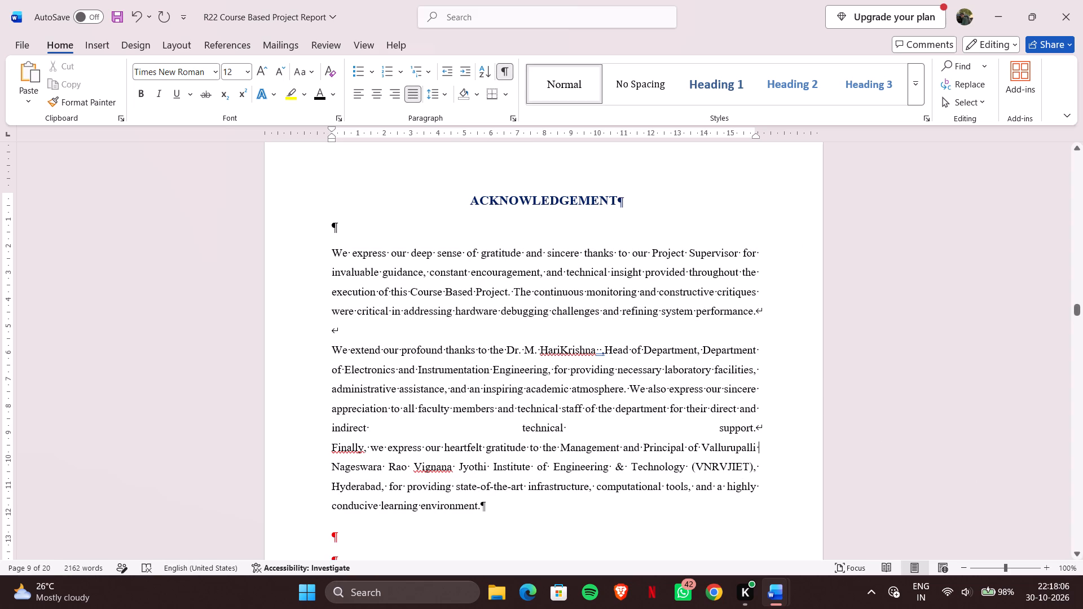
left_click_drag(714, 427, 618, 425)
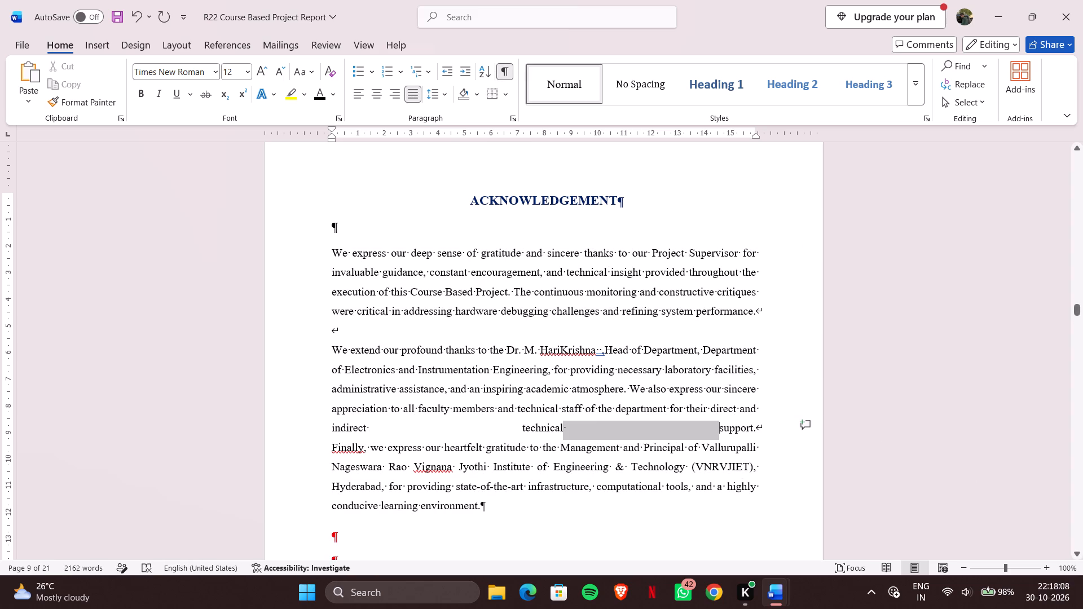
left_click_drag(618, 425, 595, 424)
key("BackSpace")
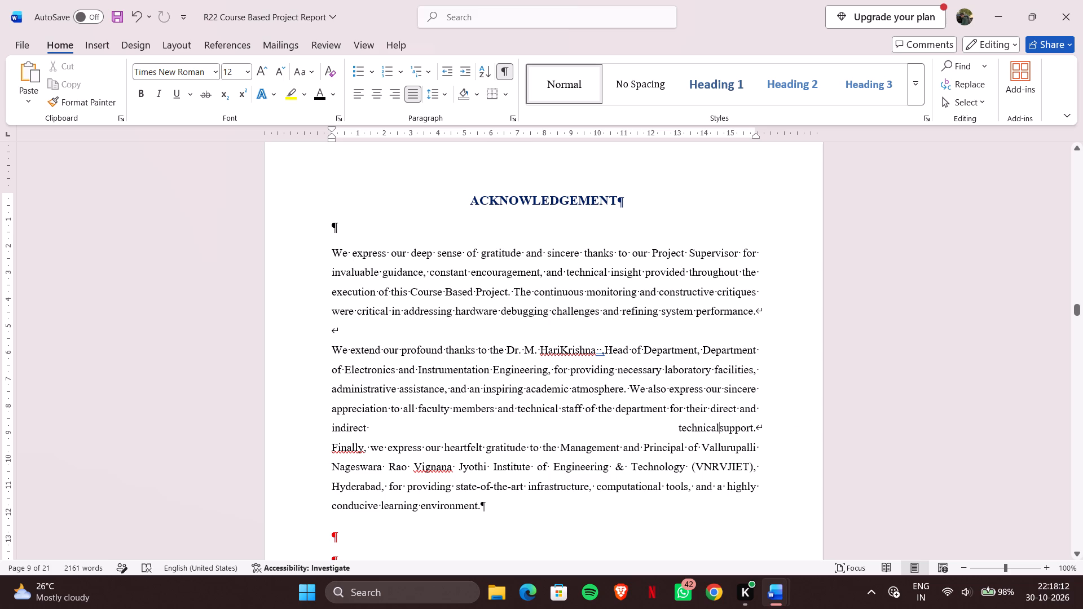
left_click_drag(675, 429, 412, 431)
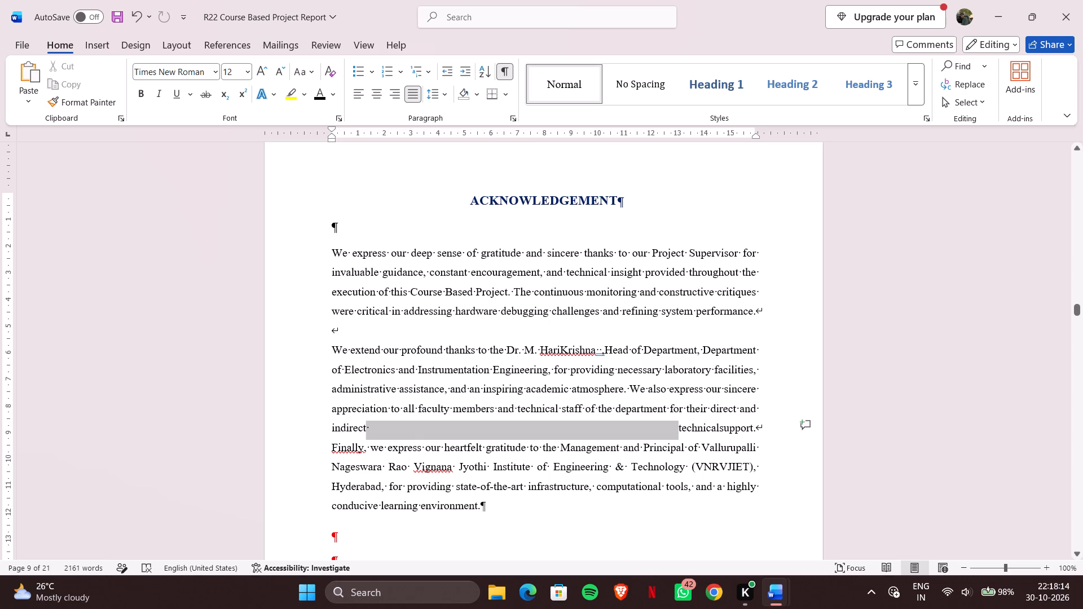
left_click_drag(412, 431, 412, 431)
key("BackSpace")
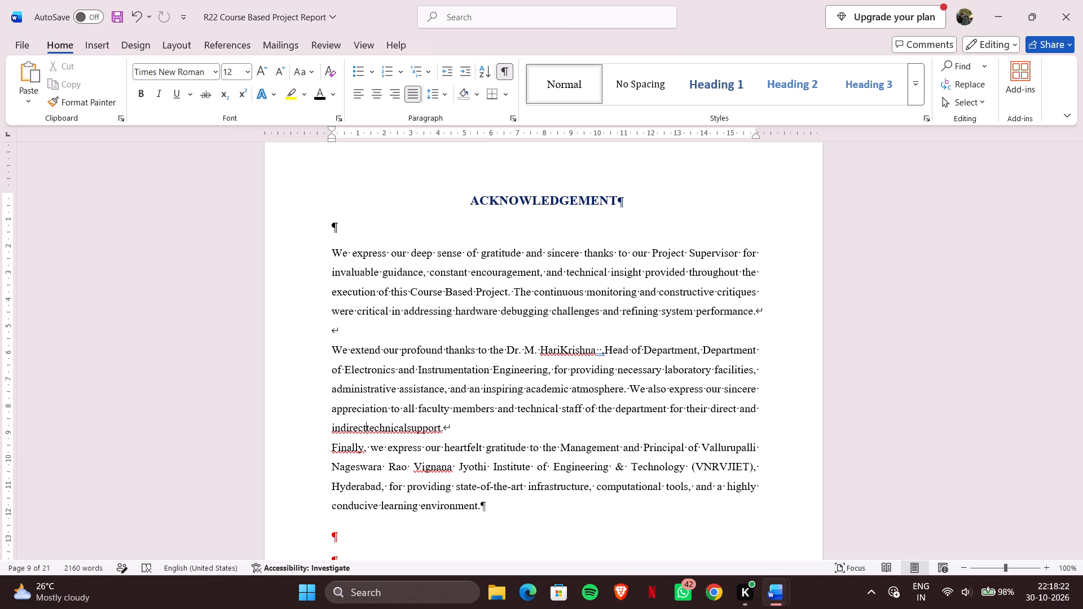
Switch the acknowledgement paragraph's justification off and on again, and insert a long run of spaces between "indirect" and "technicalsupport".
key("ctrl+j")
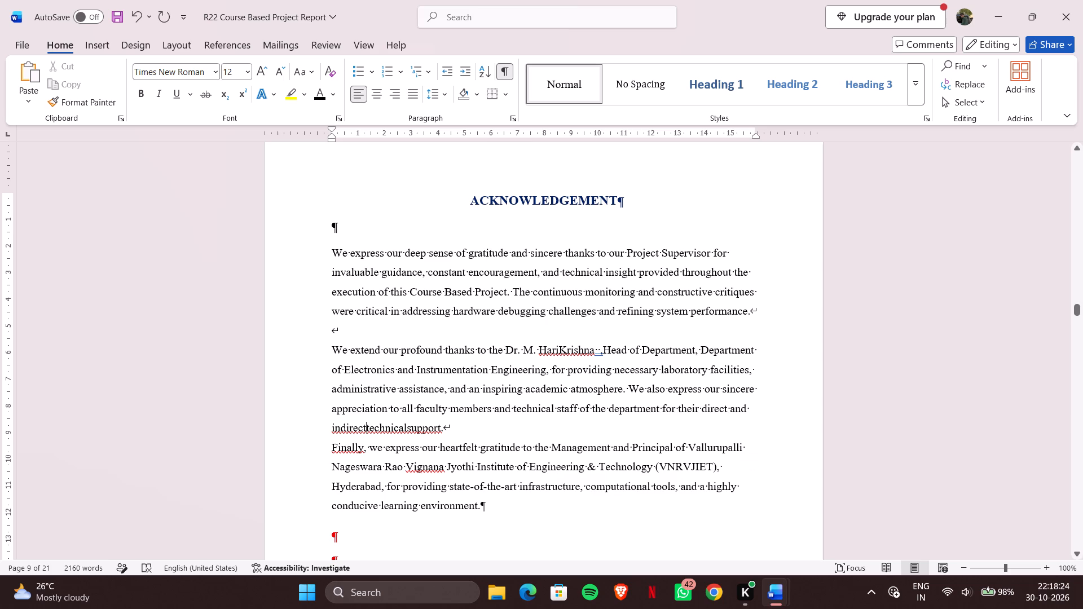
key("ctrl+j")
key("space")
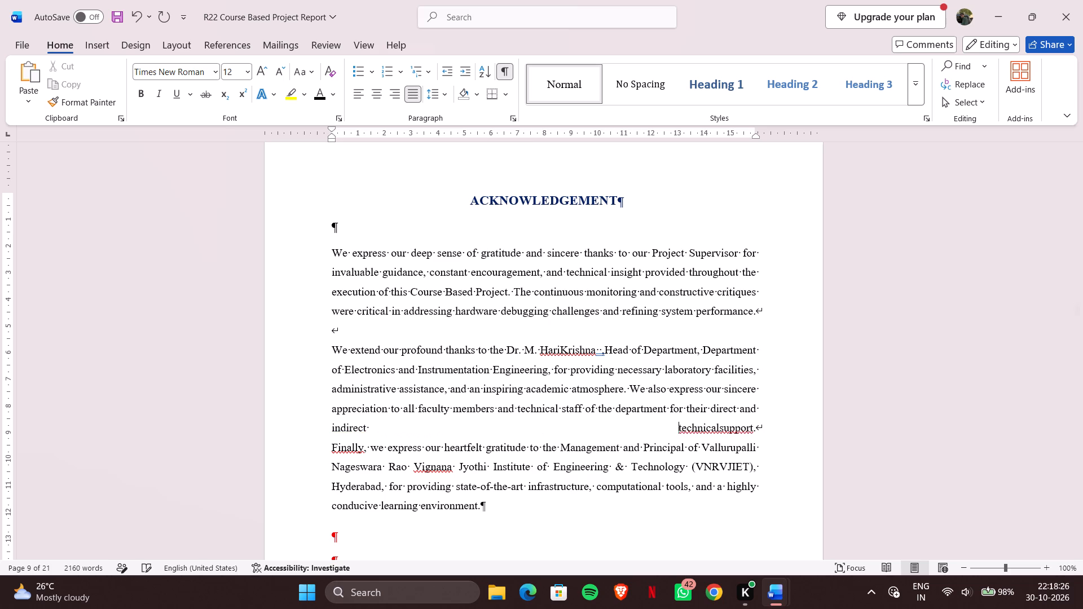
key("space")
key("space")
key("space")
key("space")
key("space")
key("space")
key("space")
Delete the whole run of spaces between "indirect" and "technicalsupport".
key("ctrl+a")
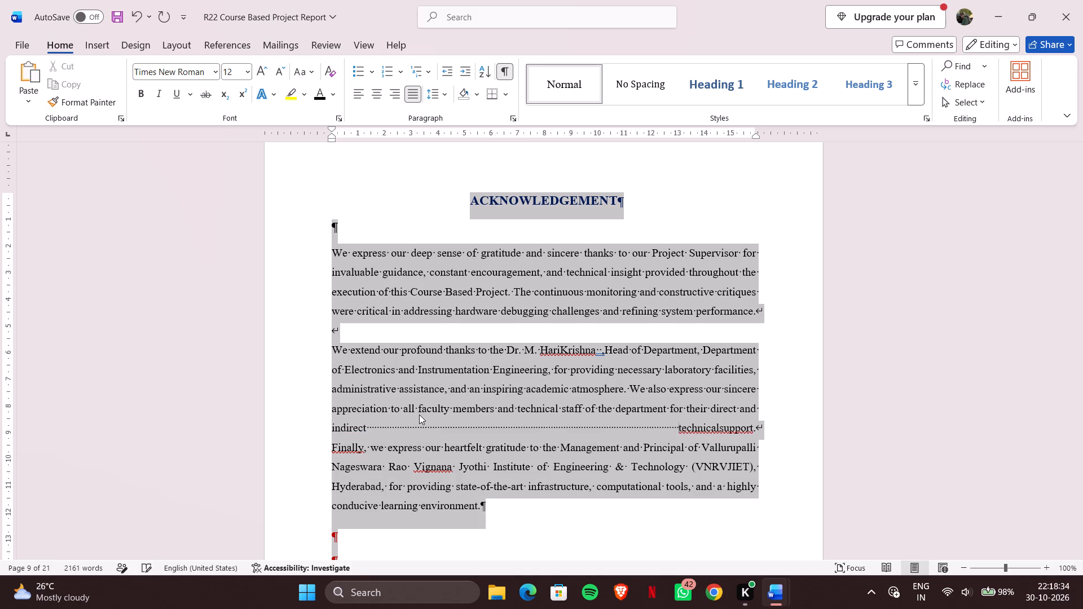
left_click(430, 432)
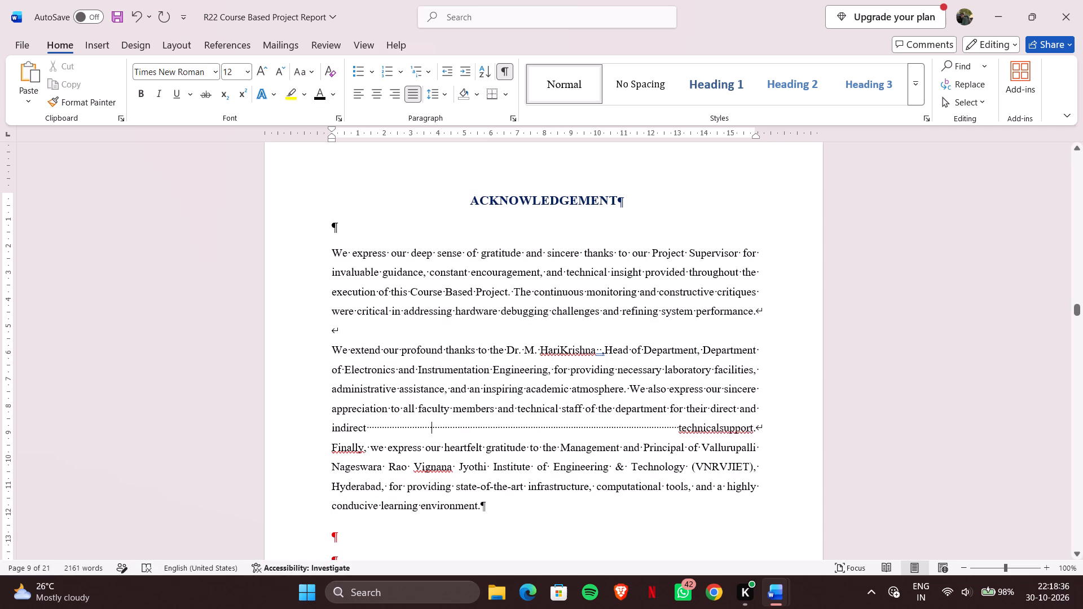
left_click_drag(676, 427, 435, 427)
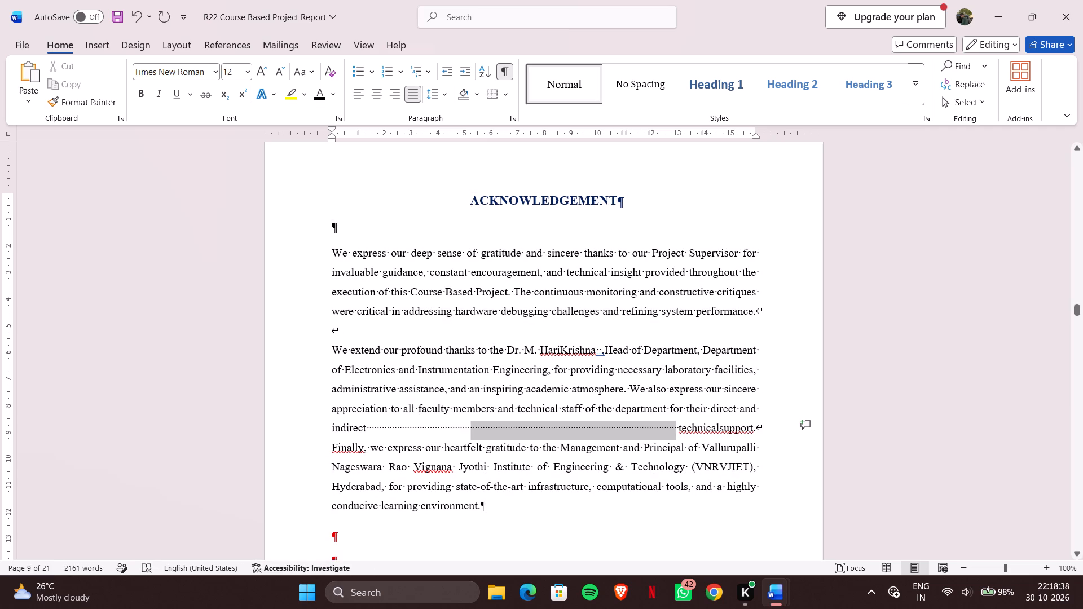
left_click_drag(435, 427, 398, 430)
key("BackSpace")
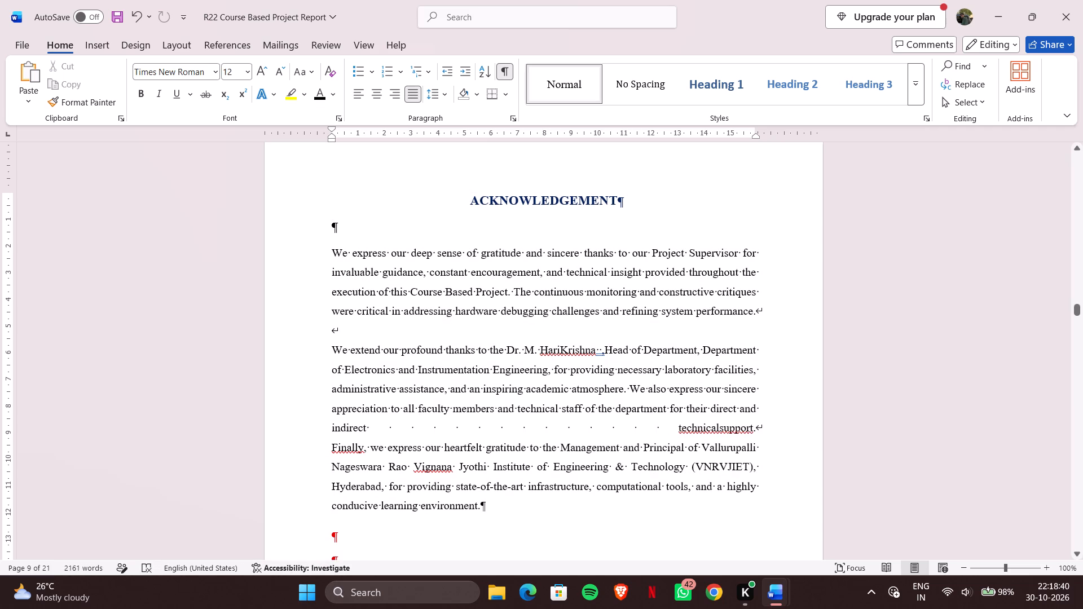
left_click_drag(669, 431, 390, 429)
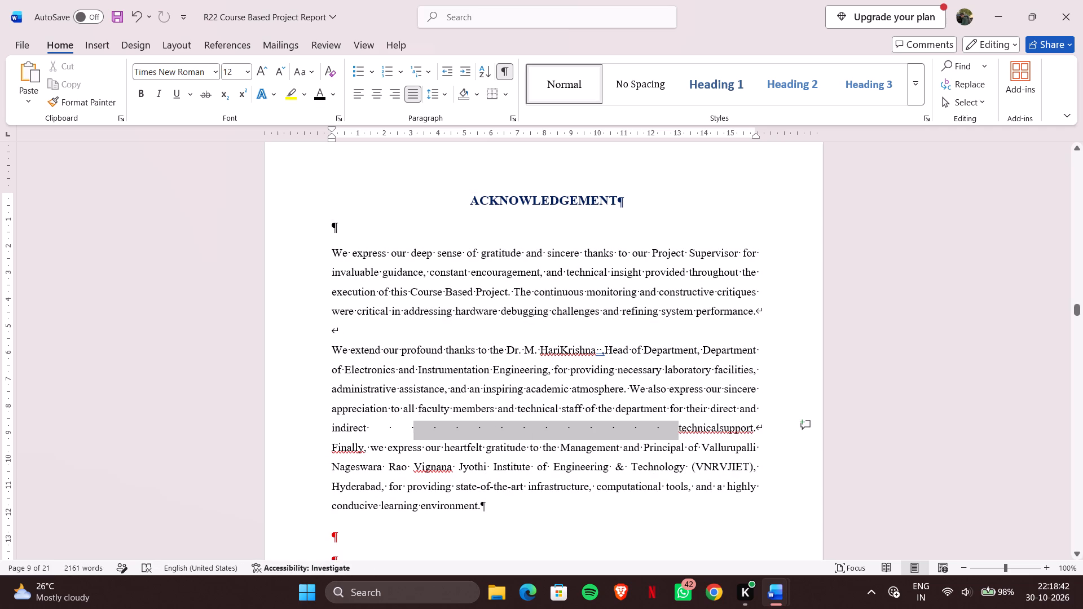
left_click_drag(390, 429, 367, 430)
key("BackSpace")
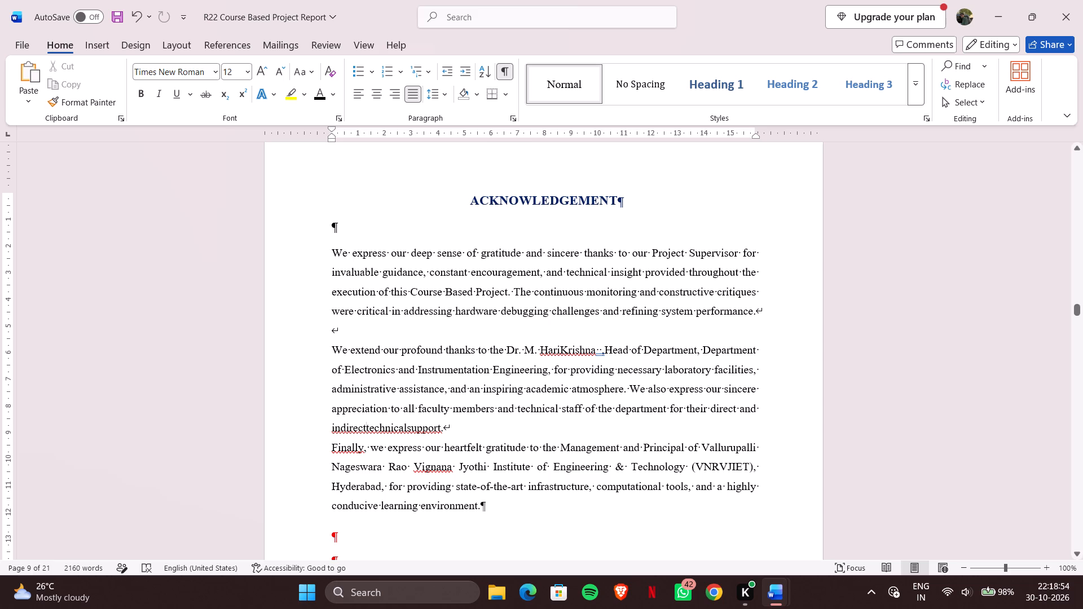
Replace the full stop and line break after "technicalsupport" with a paragraph break, so that "Finally" starts a separate paragraph.
left_click_drag(469, 427, 466, 427)
left_click_drag(466, 427, 455, 429)
left_click_drag(455, 429, 435, 430)
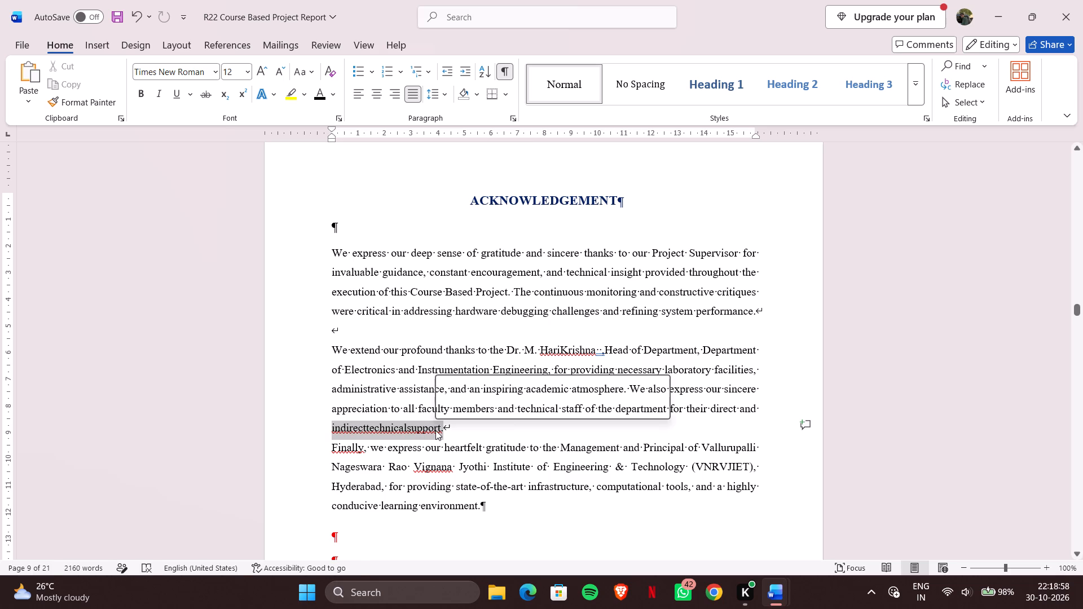
left_click(460, 433)
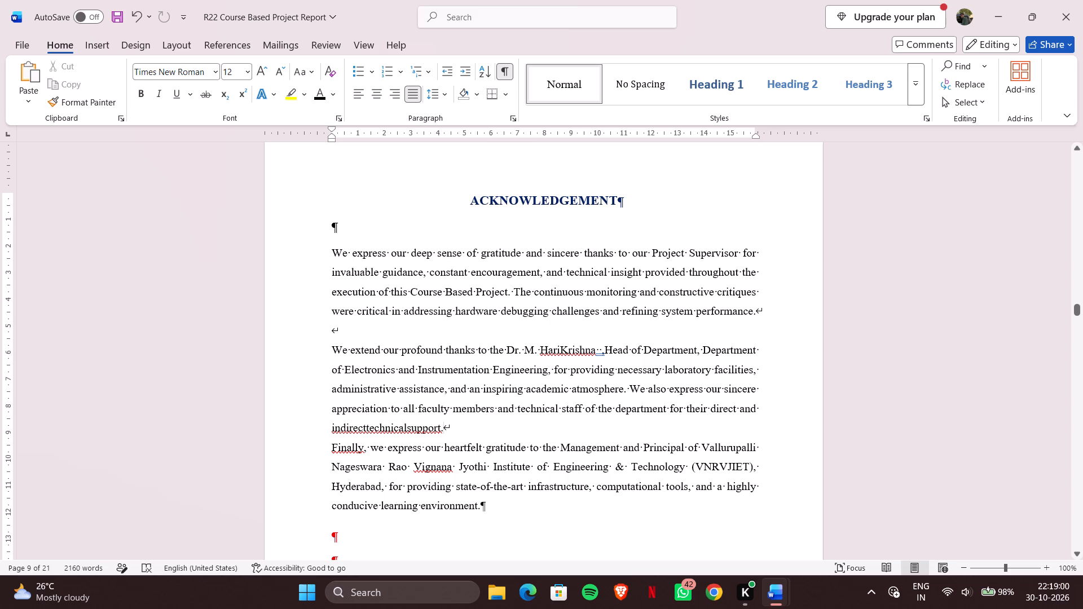
left_click_drag(441, 427, 461, 428)
key("Return")
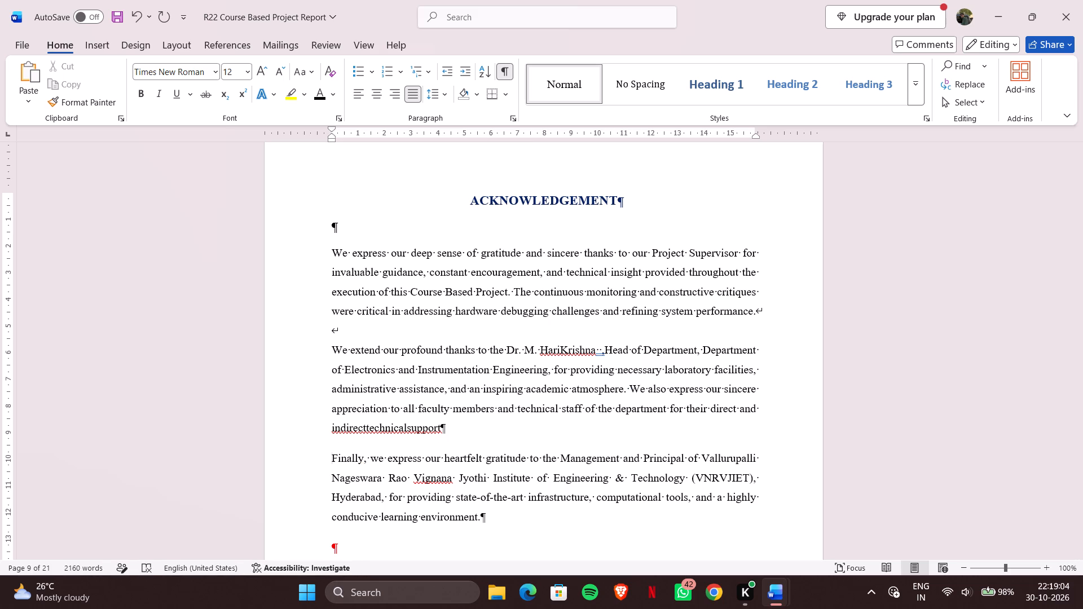
left_click_drag(461, 428, 444, 428)
left_click_drag(441, 428, 451, 429)
key("BackSpace")
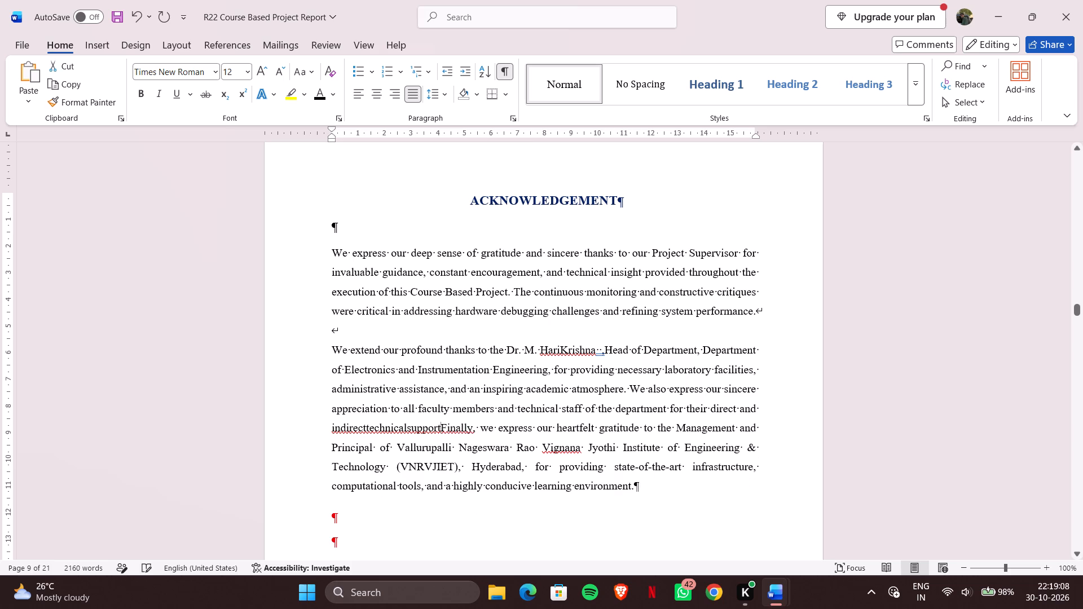
key("Return")
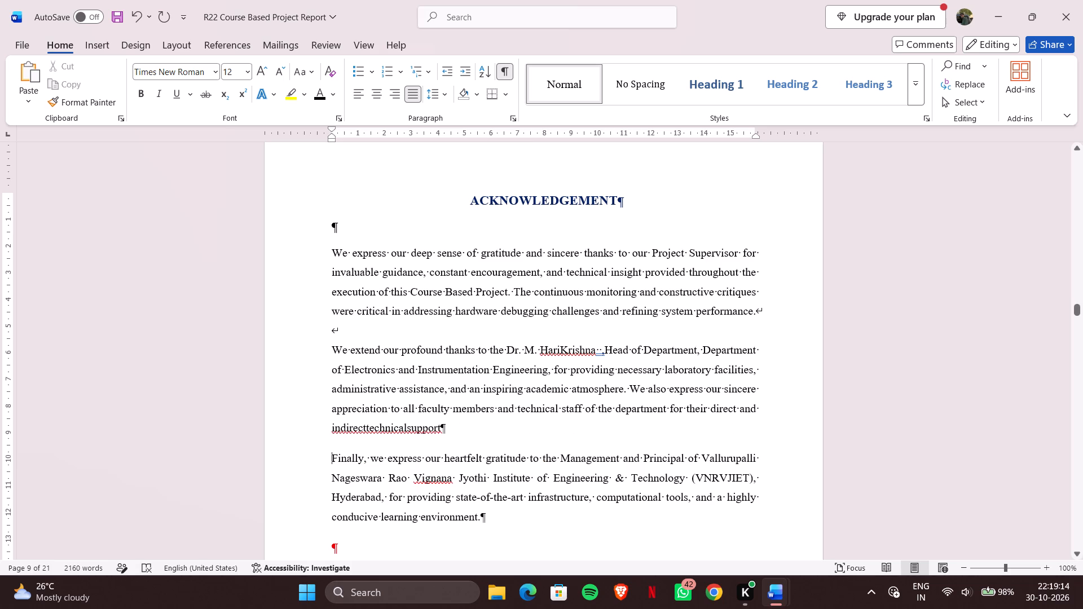
Insert single spaces between "indirect", "technical" and "support", and add one space after "support".
left_click(367, 431)
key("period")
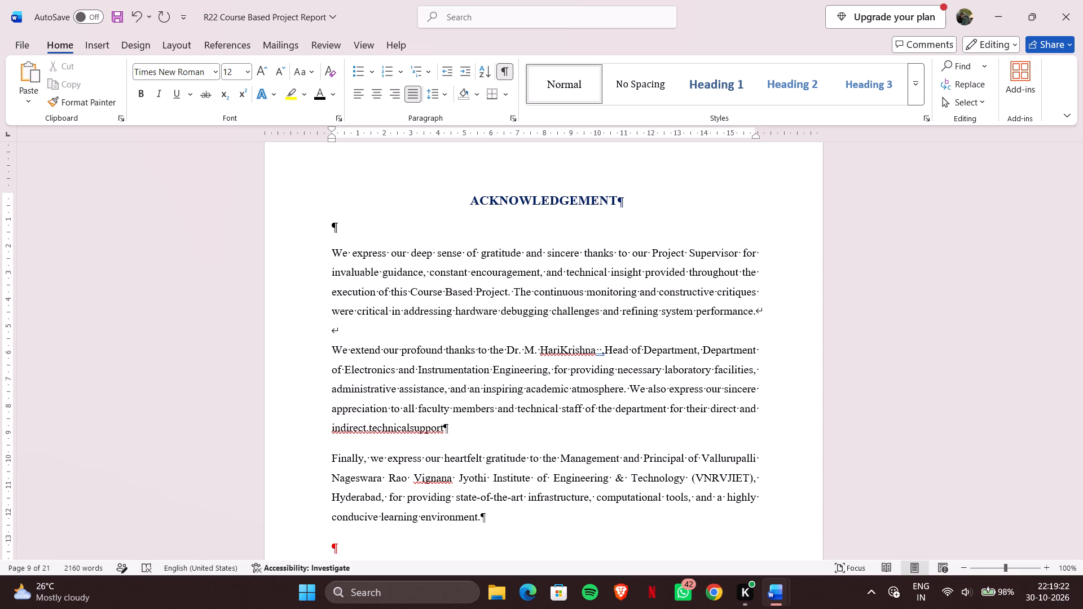
key("BackSpace")
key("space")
left_click(410, 427)
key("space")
left_click(454, 429)
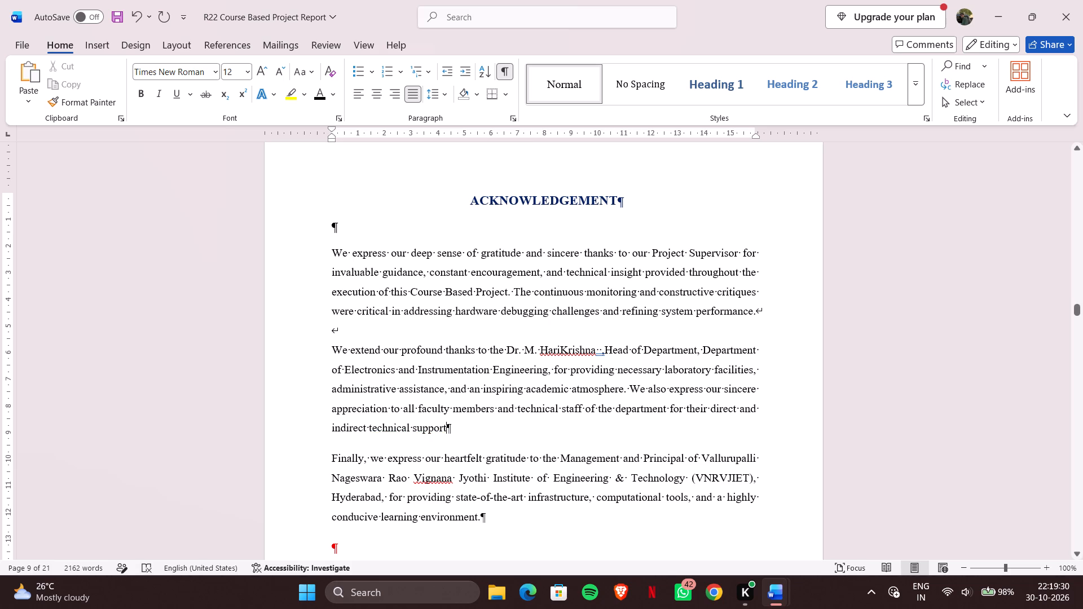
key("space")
Hide the formatting marks.
left_click(504, 69)
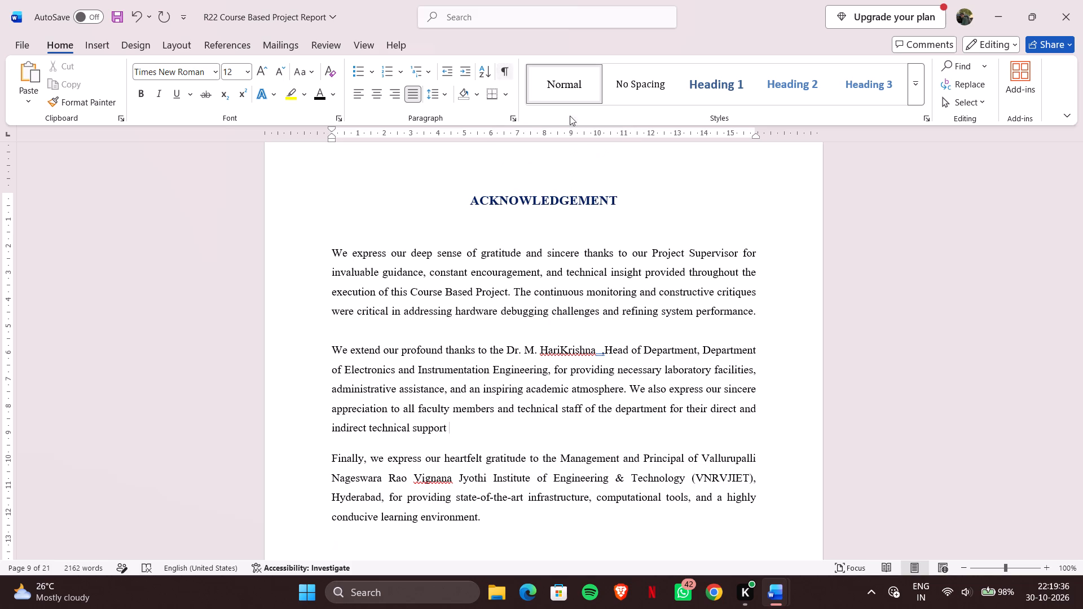
left_click(487, 429)
Review the acknowledgement text, the student list below it and the neighbouring pages.
scroll(487, 429, "down", 3)
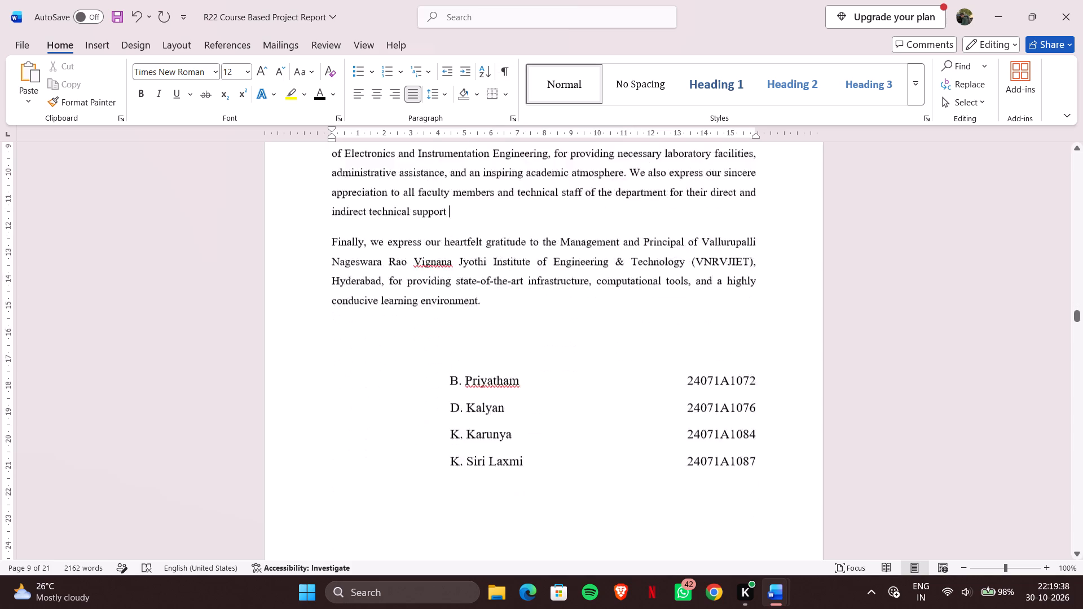
scroll(487, 429, "down", 9)
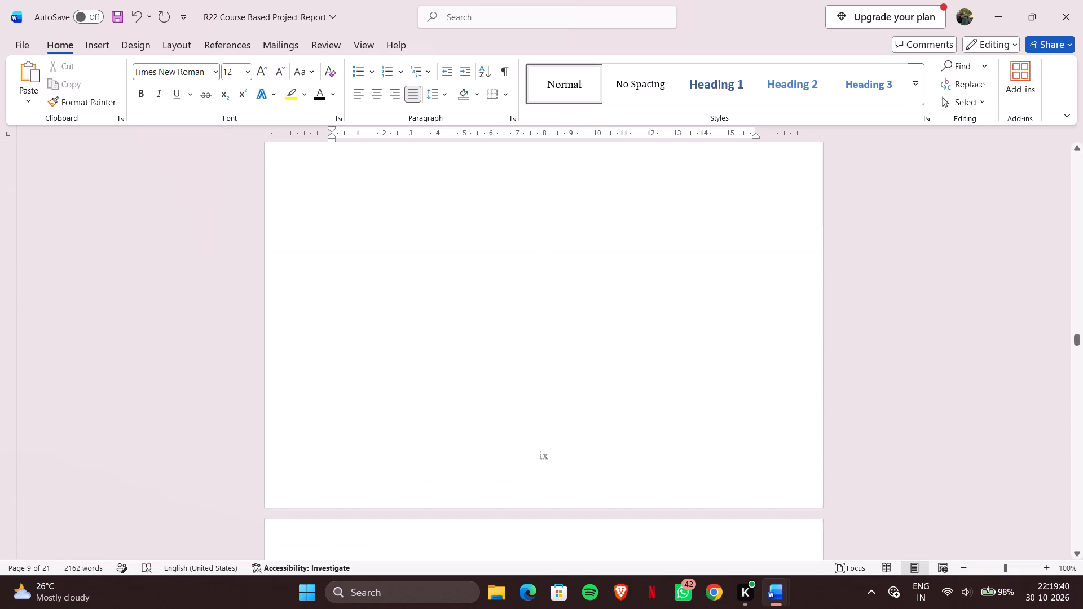
scroll(487, 429, "up", 4)
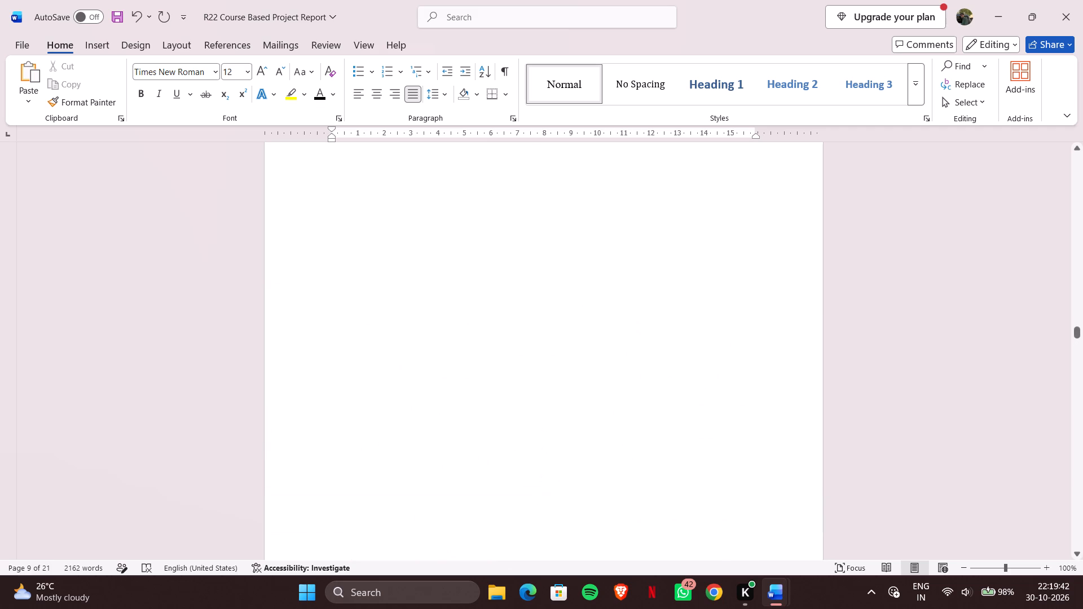
scroll(487, 429, "up", 5)
scroll(487, 429, "down", 1)
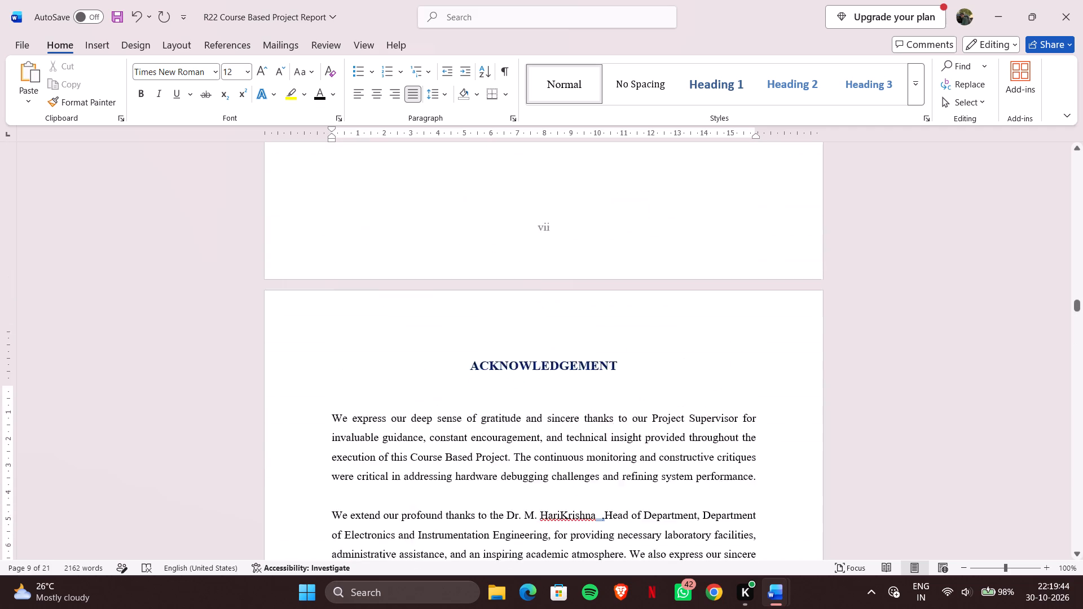
scroll(487, 429, "down", 2)
scroll(487, 429, "up", 1)
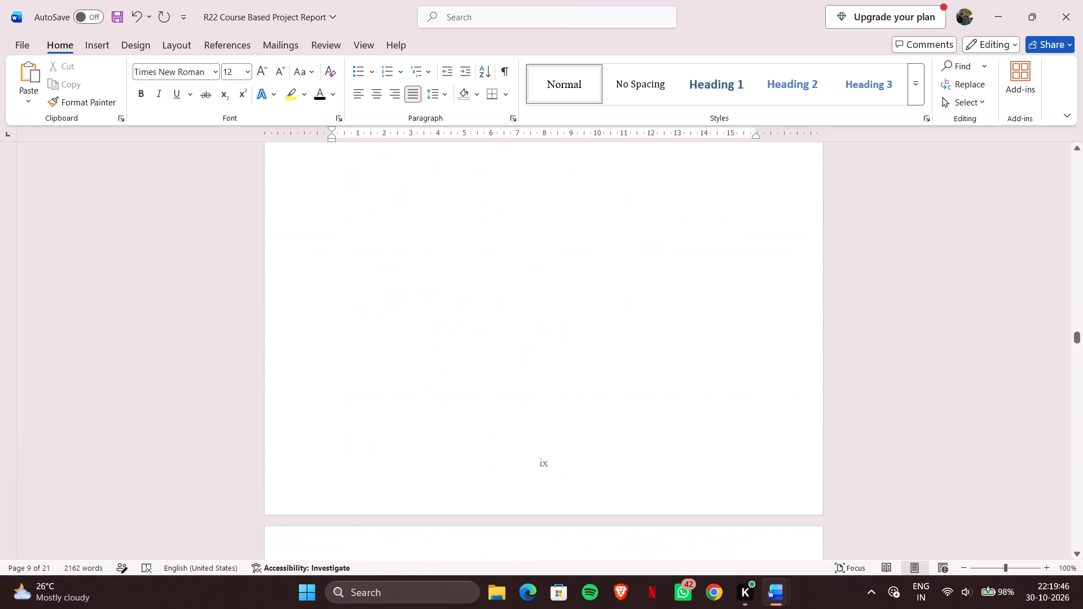
Remove the blank page ix between the acknowledgement and the CHAPTER 1 heading.
scroll(496, 474, "down", 1)
left_click(476, 437)
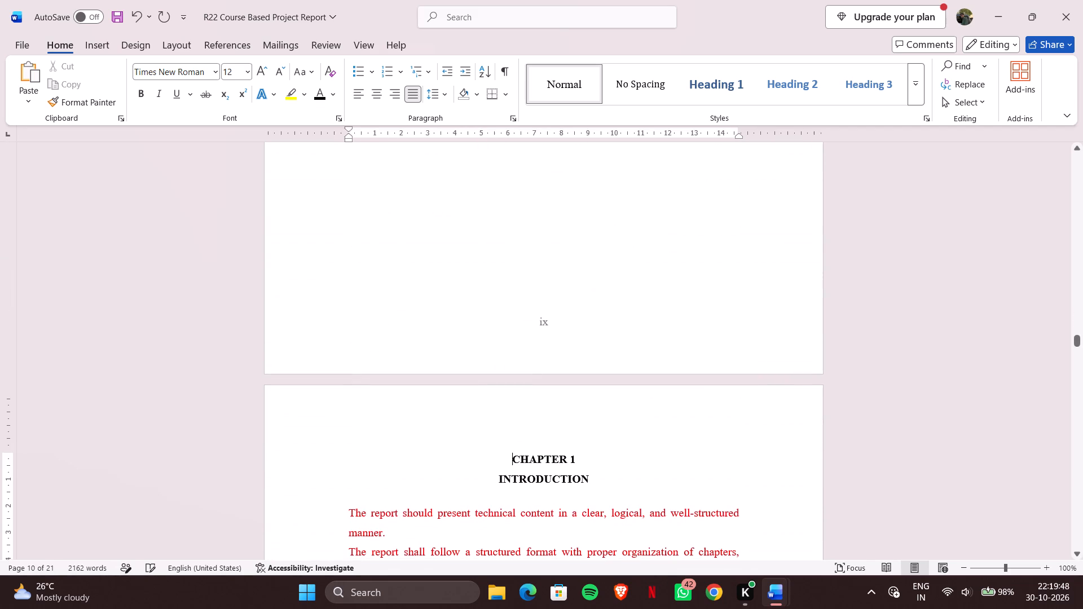
key("BackSpace")
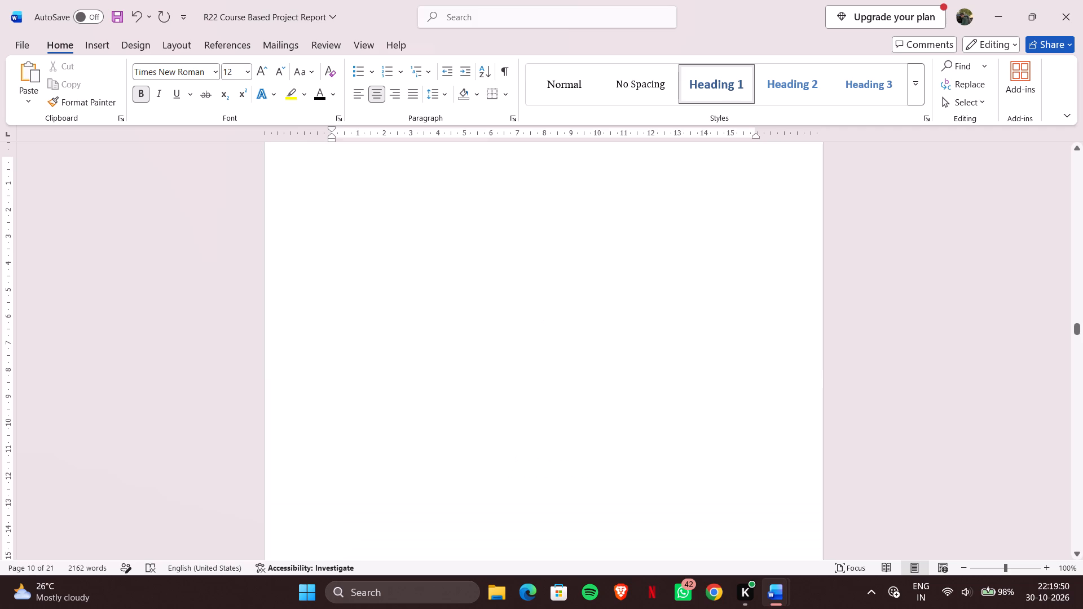
scroll(476, 437, "up", 4)
scroll(476, 437, "down", 7)
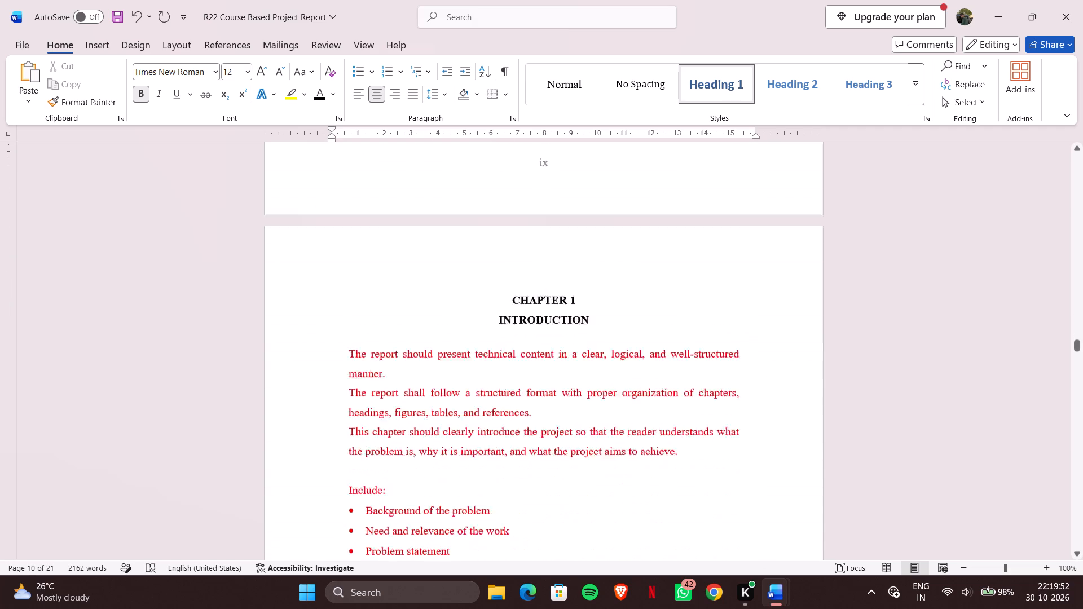
scroll(476, 437, "down", 1)
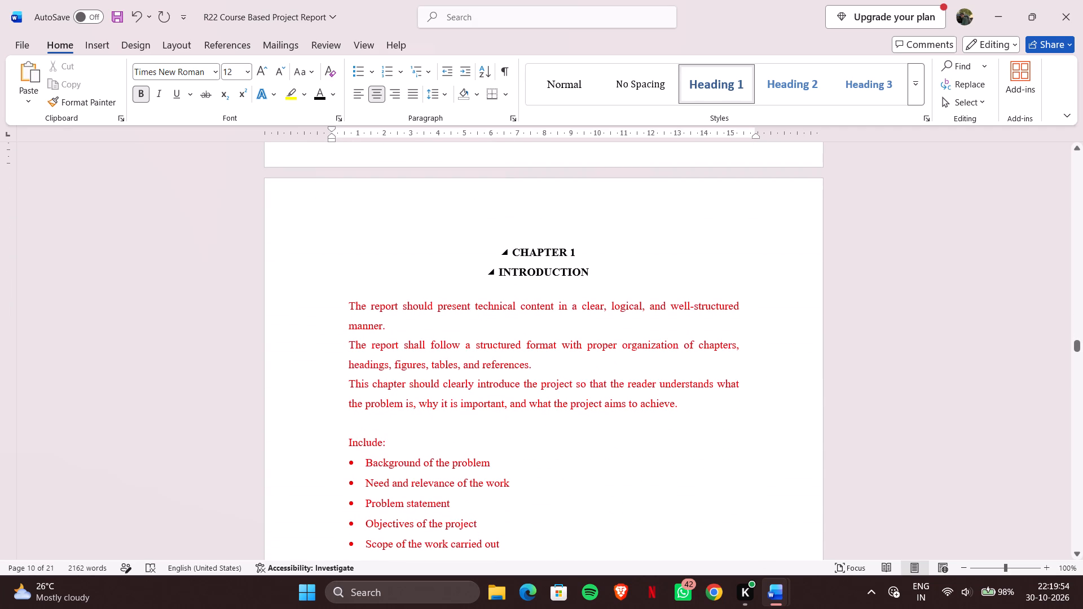
left_click(512, 253)
key("BackSpace")
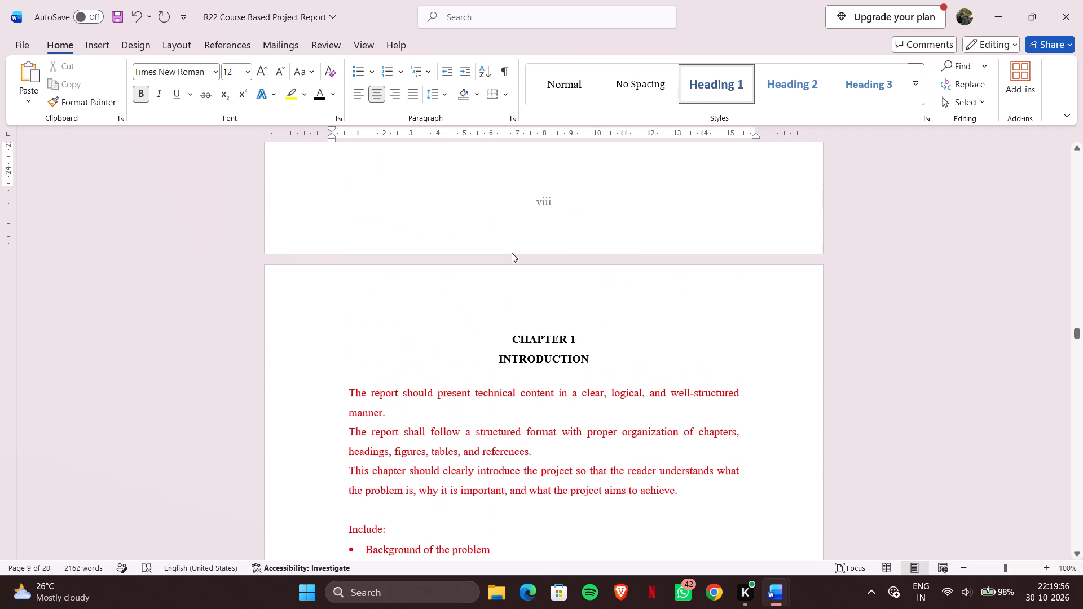
Review the pages from the acknowledgement through the Chapter 1 guidelines to the start of Chapter 2.
scroll(512, 253, "up", 5)
scroll(512, 253, "down", 1)
scroll(512, 253, "up", 1)
scroll(512, 253, "down", 1)
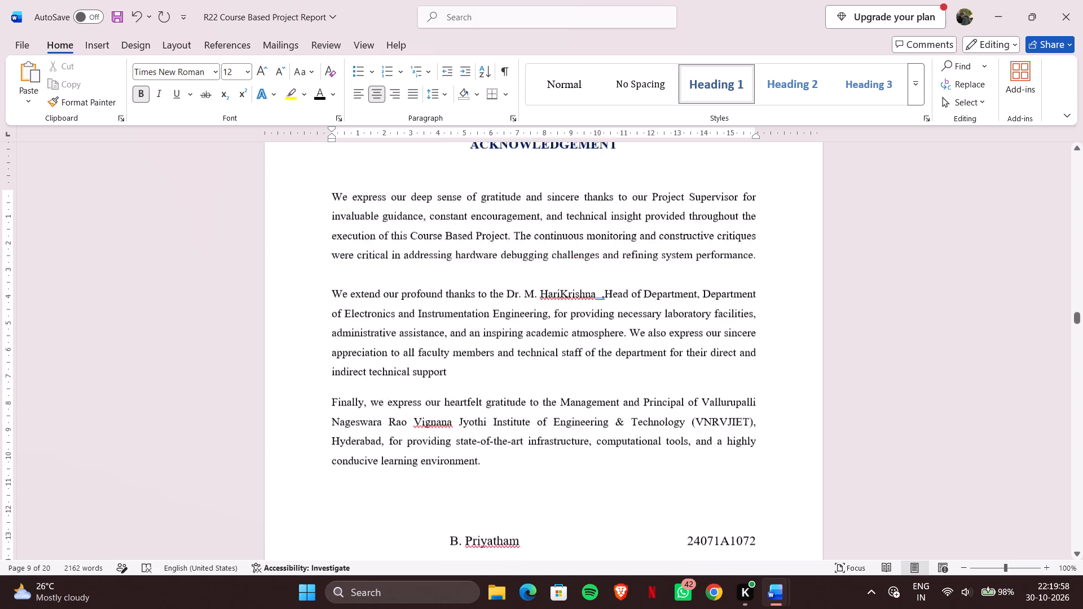
scroll(512, 253, "down", 3)
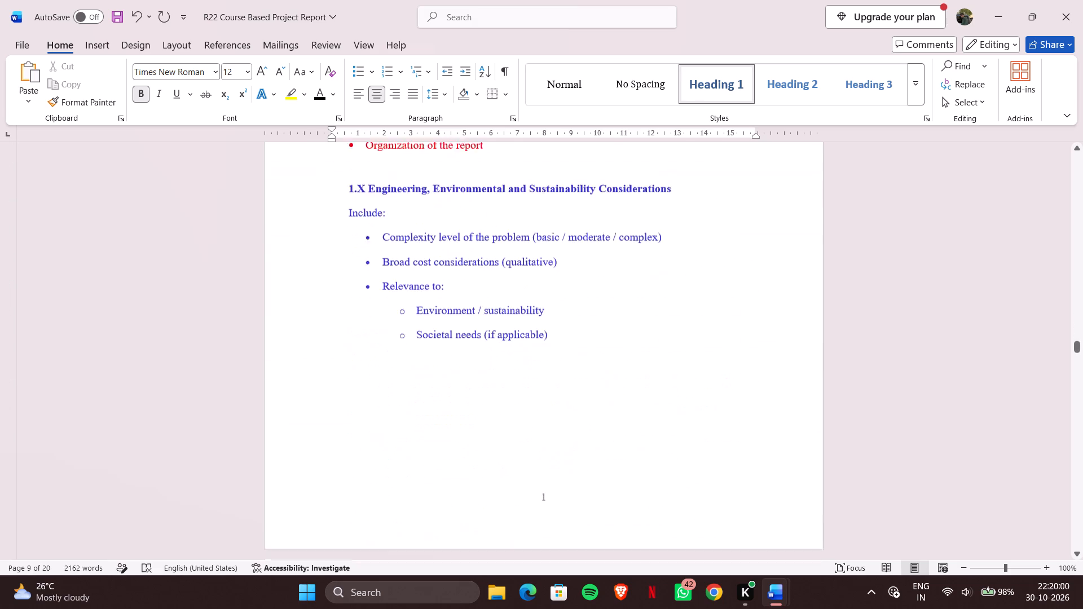
scroll(512, 253, "down", 2)
scroll(512, 253, "up", 5)
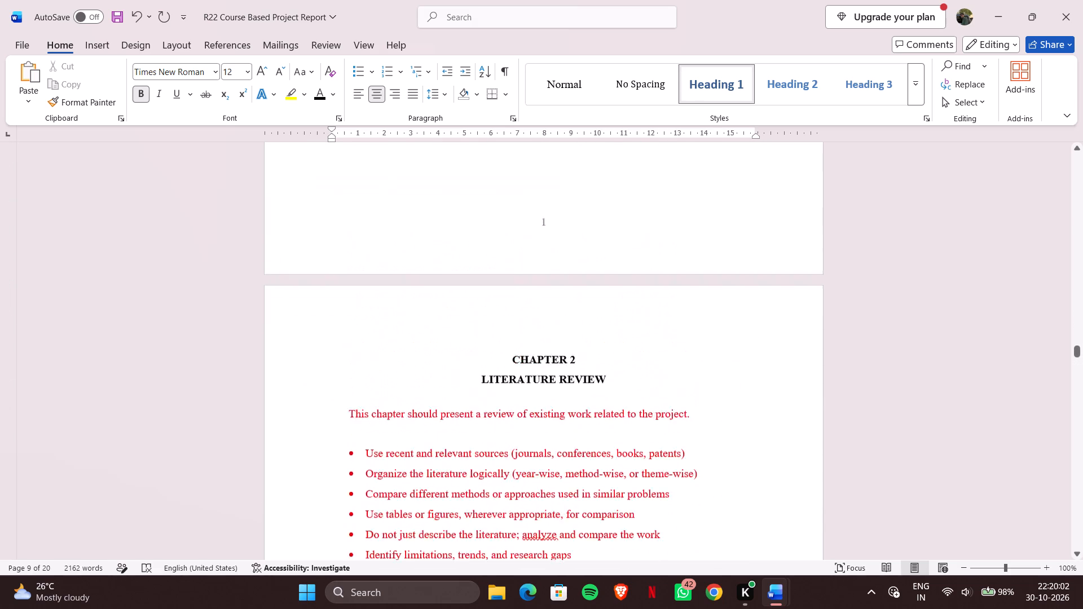
scroll(512, 253, "up", 7)
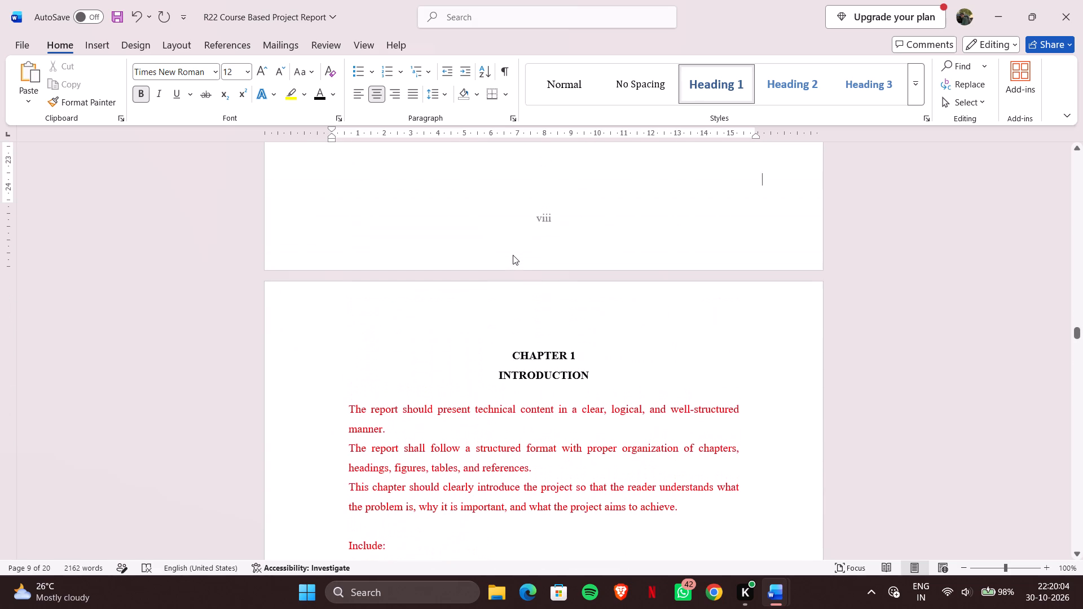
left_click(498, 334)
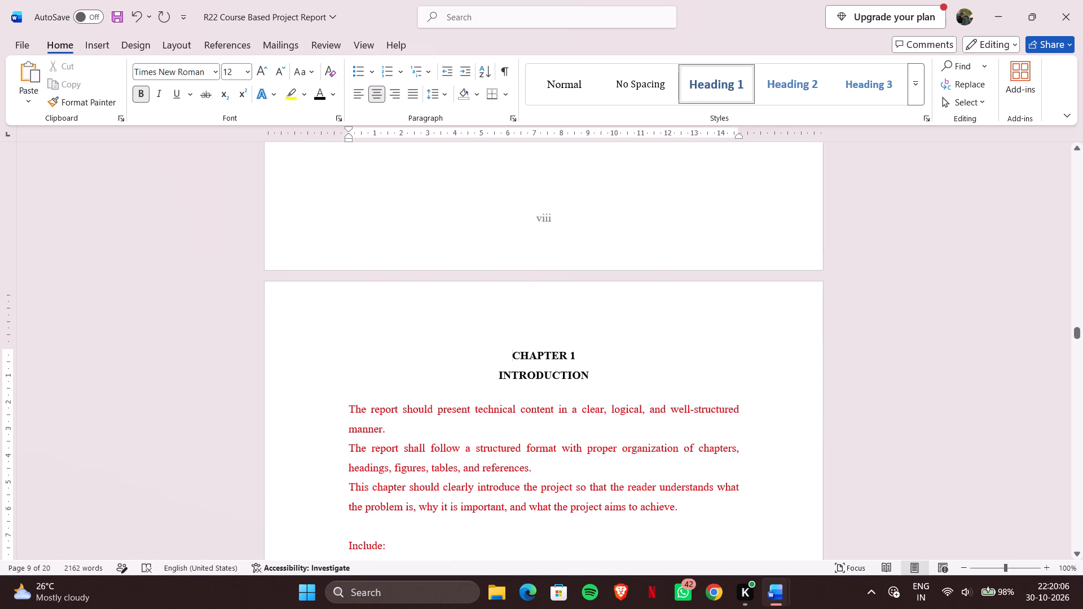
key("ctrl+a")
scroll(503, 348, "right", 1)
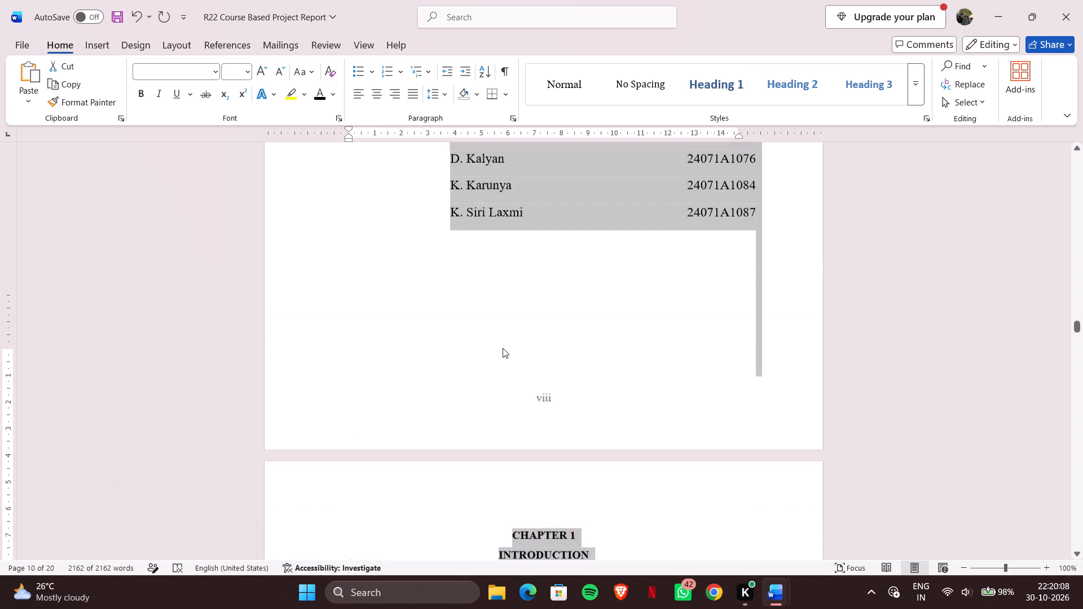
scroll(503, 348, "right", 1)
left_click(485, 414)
Replace everything from the CHAPTER 1 heading to the document's end with the same range copied from "R22 Course Based Project Report (1)".
scroll(485, 414, "down", 1)
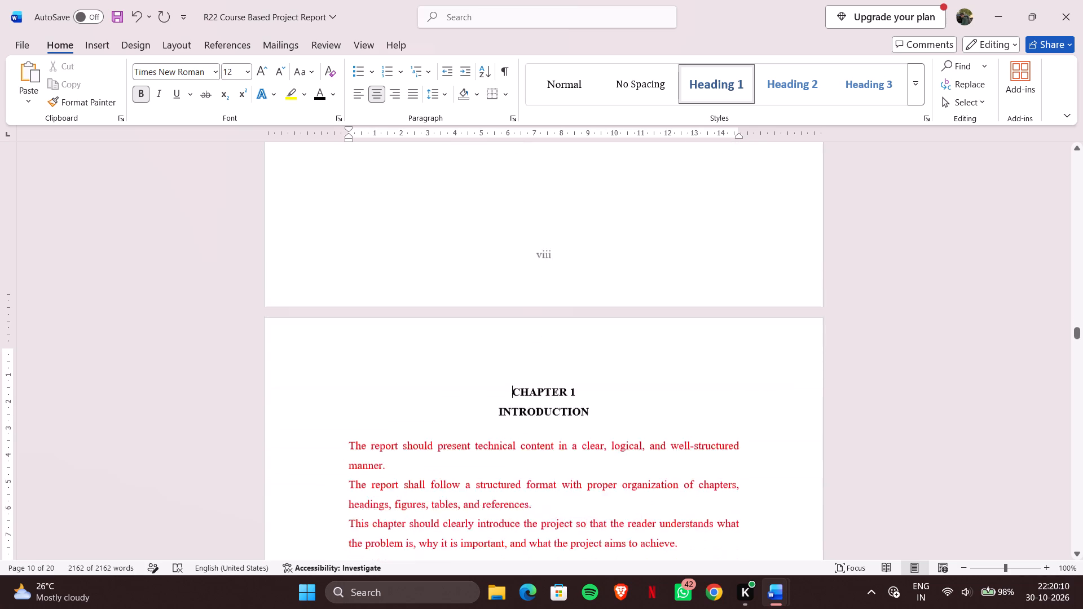
scroll(485, 414, "down", 1)
left_click(510, 338)
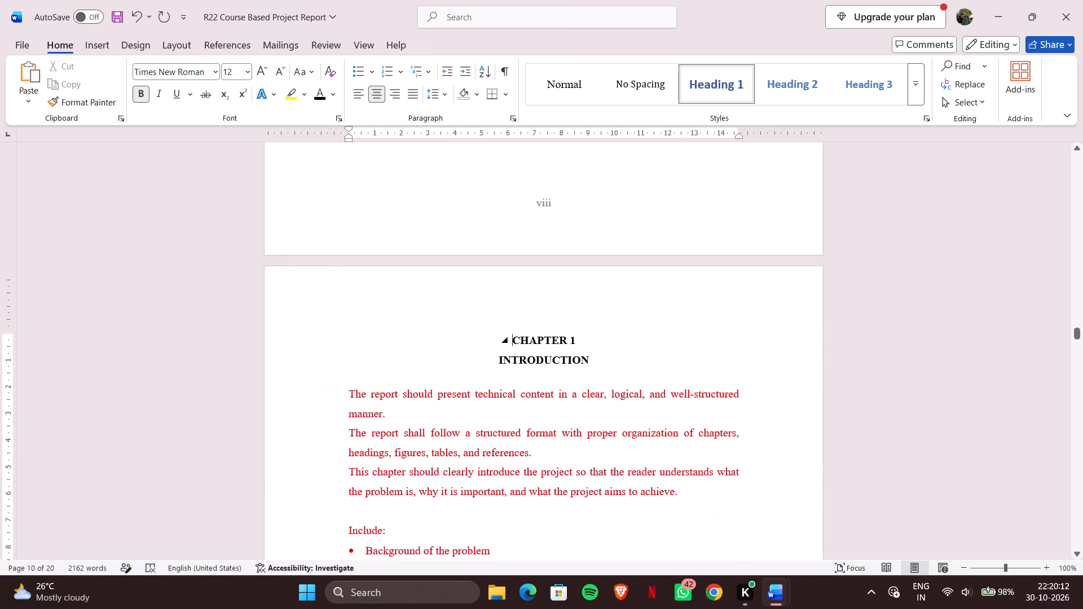
left_click_drag(510, 338, 1082, 608)
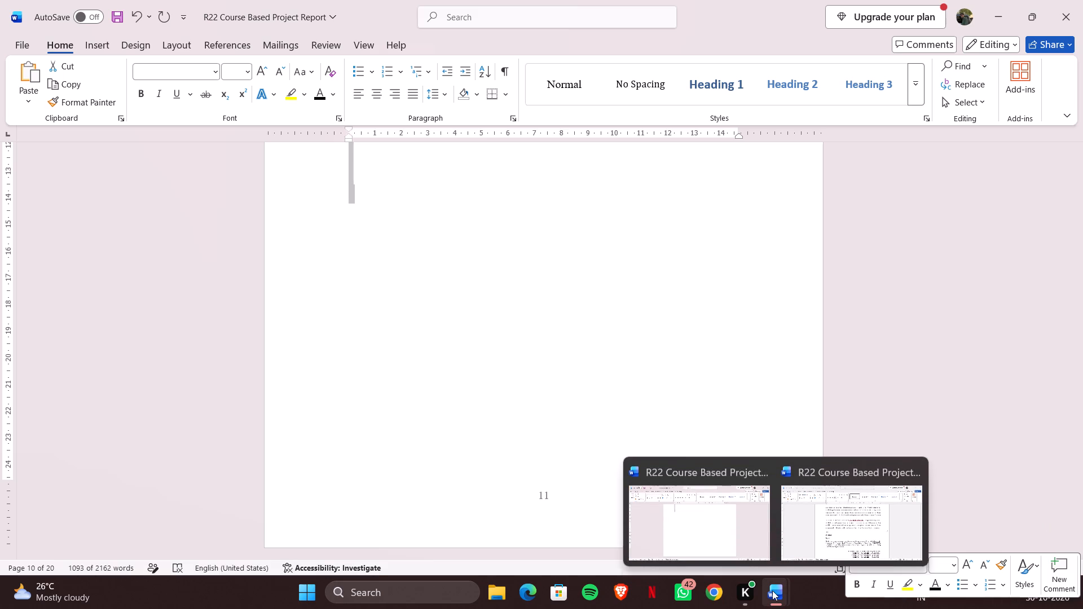
left_click(813, 523)
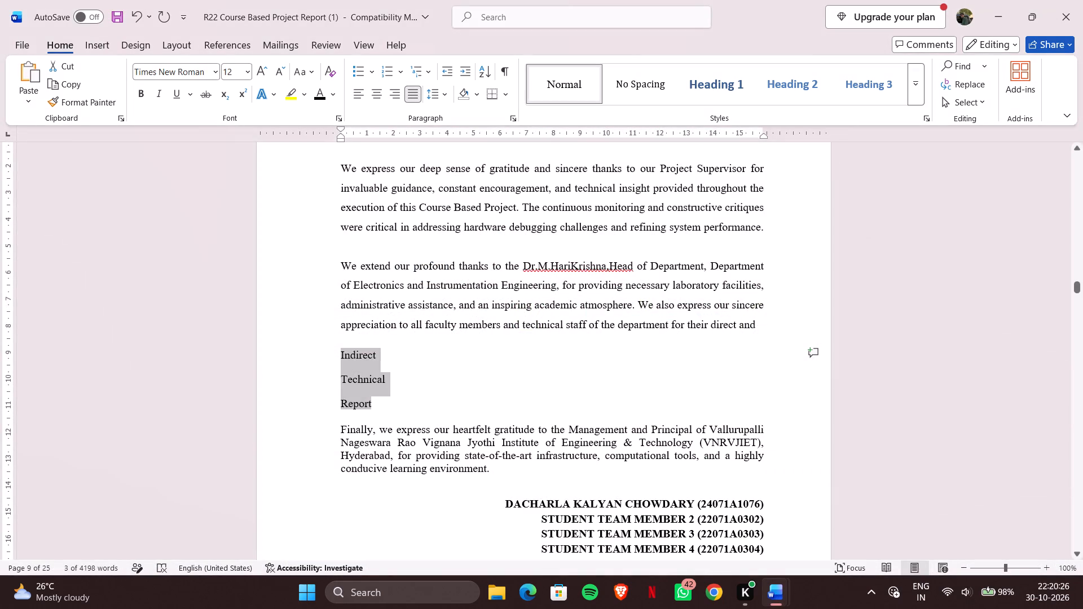
scroll(626, 450, "down", 6)
scroll(626, 450, "up", 1)
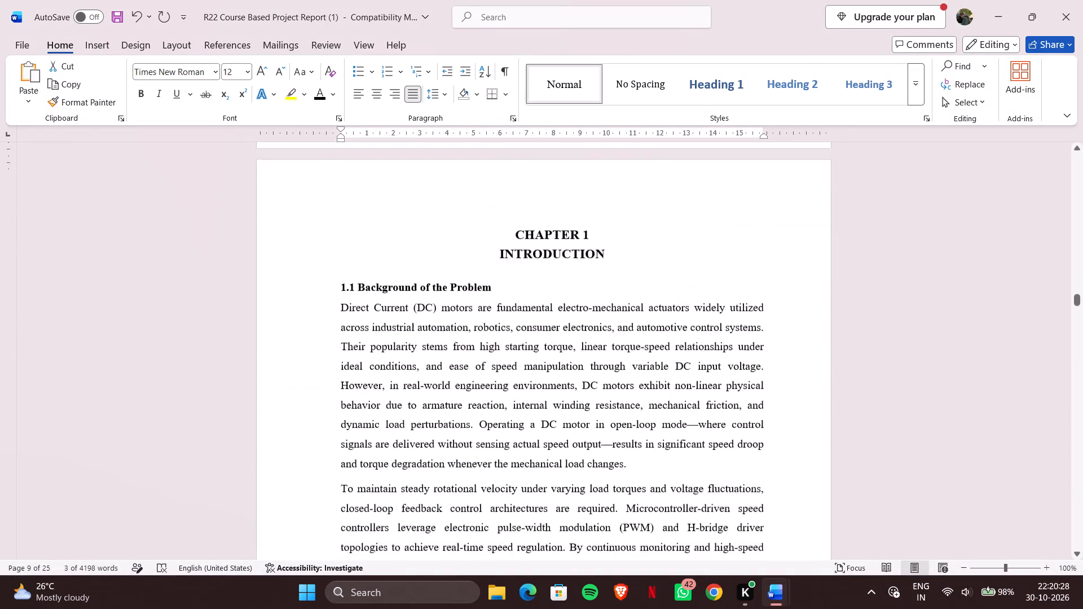
scroll(626, 450, "up", 1)
left_click_drag(508, 266, 616, 352)
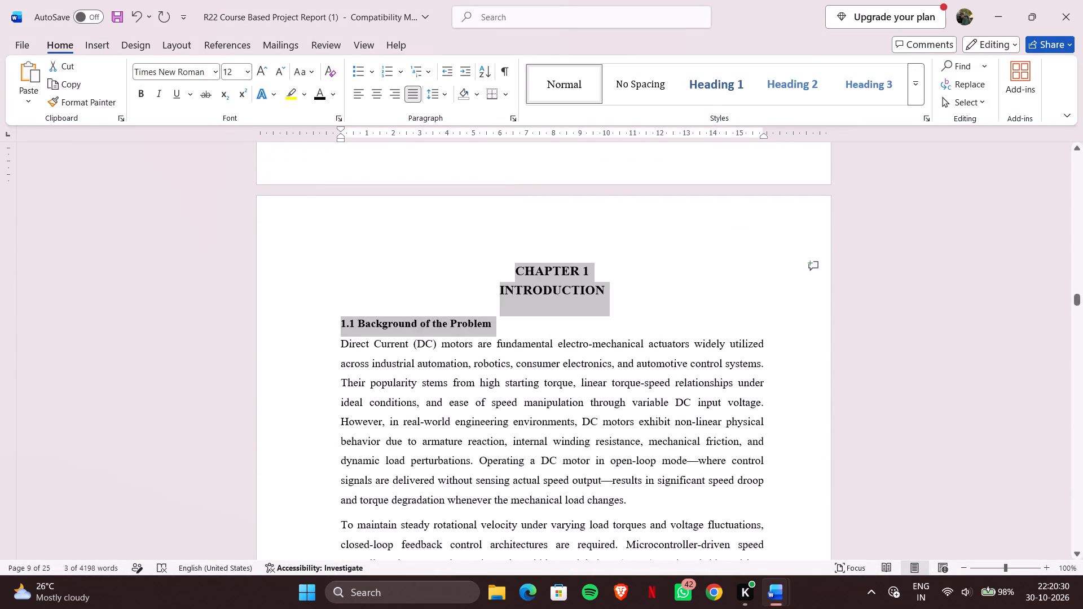
left_click_drag(616, 352, 726, 600)
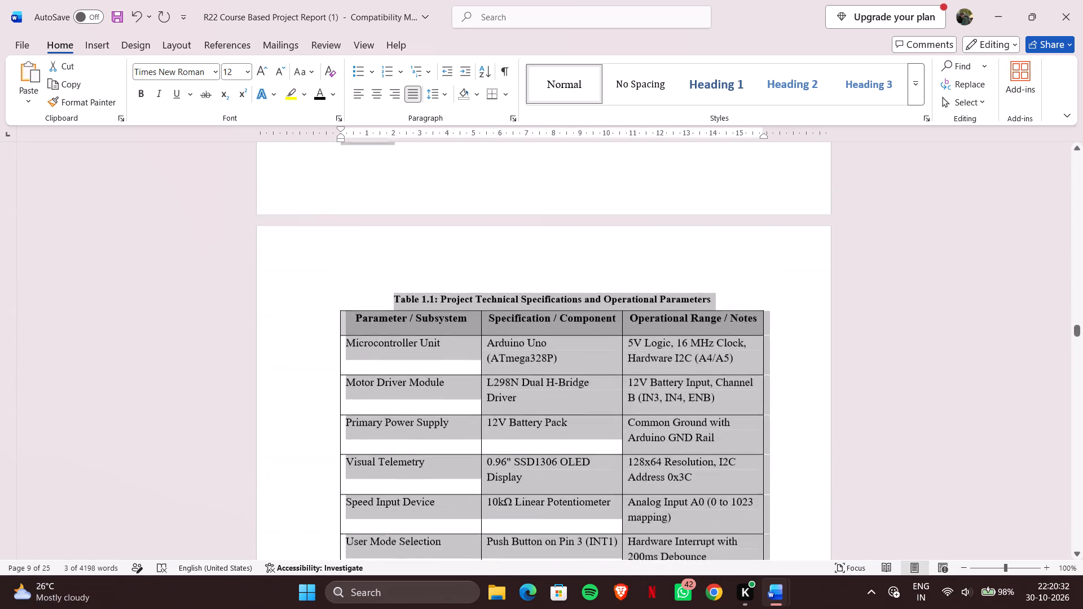
left_click_drag(726, 600, 1082, 608)
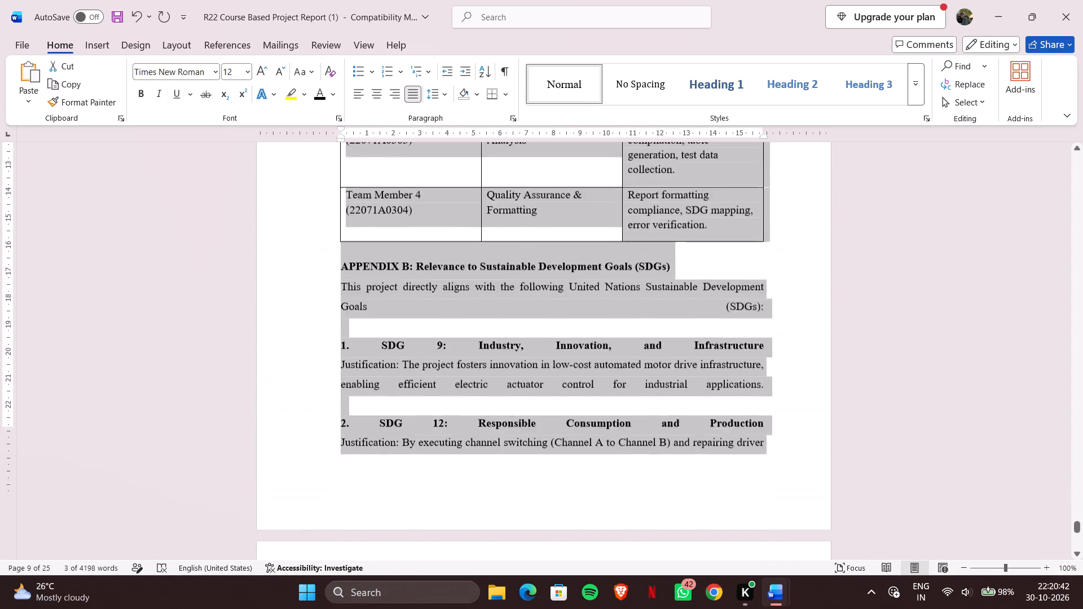
left_click_drag(1082, 608, 962, 159)
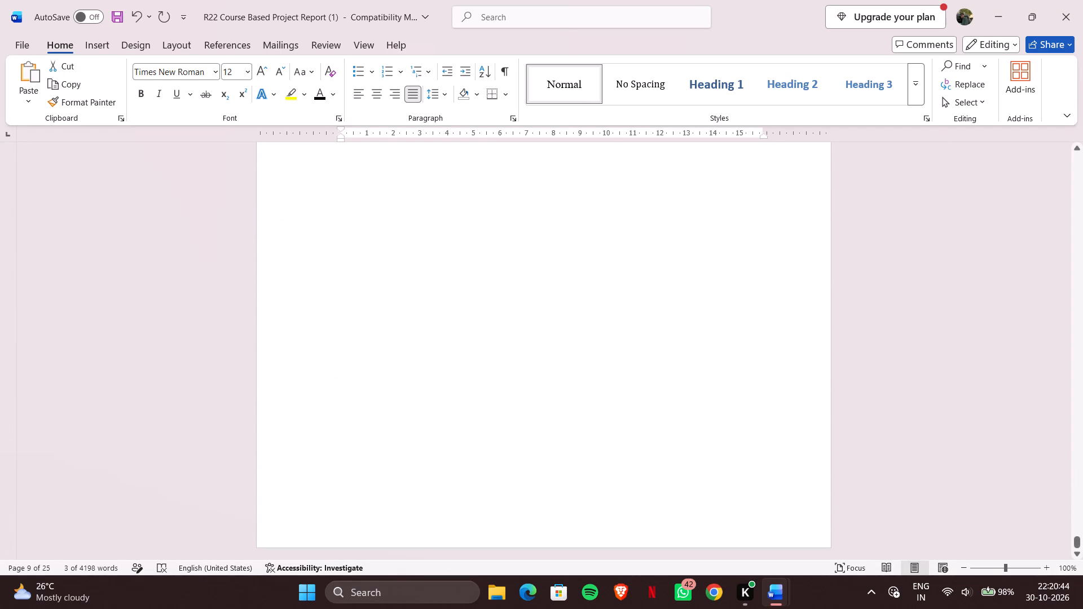
left_click_drag(962, 159, 992, 589)
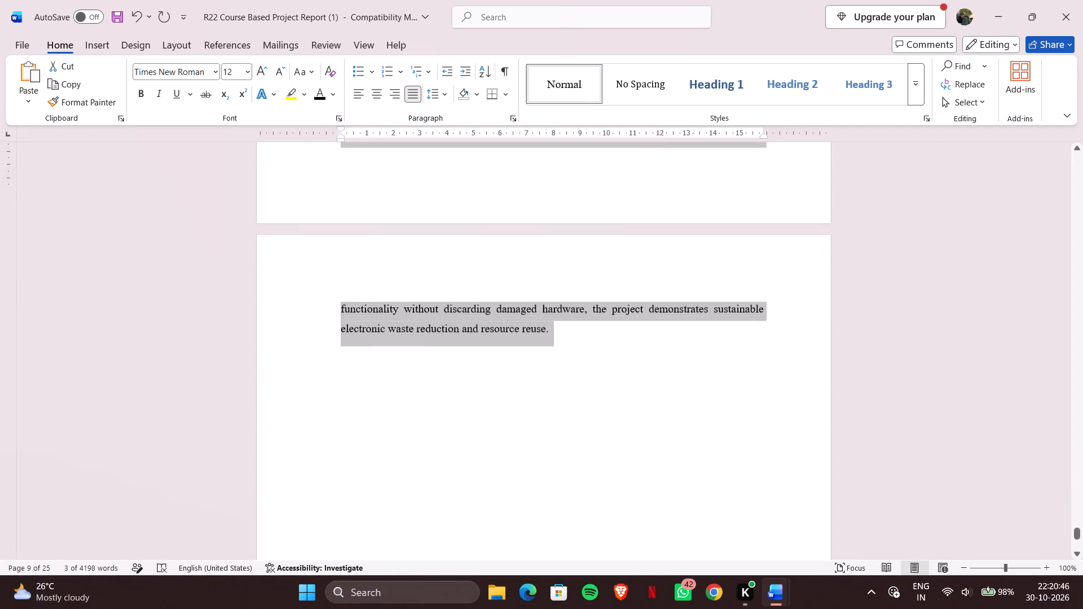
left_click_drag(992, 589, 948, 298)
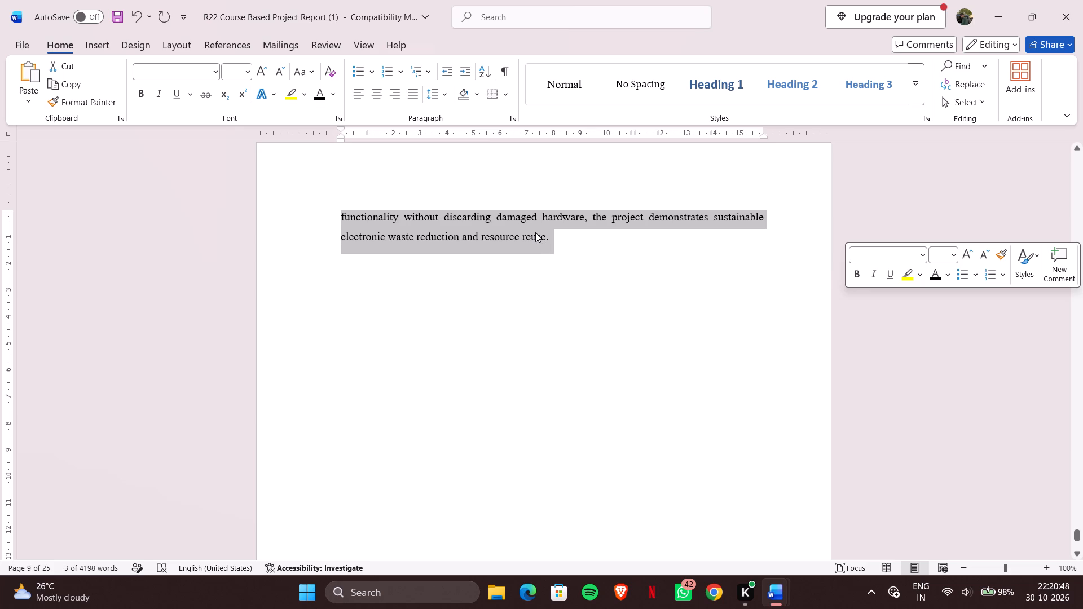
key("ctrl+c")
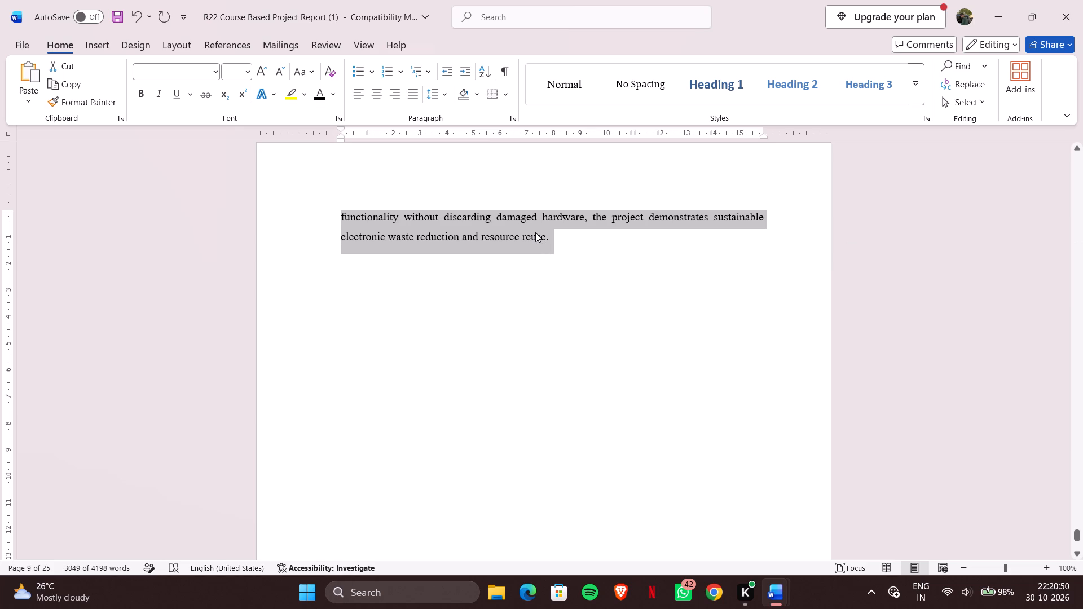
key("alt+Tab")
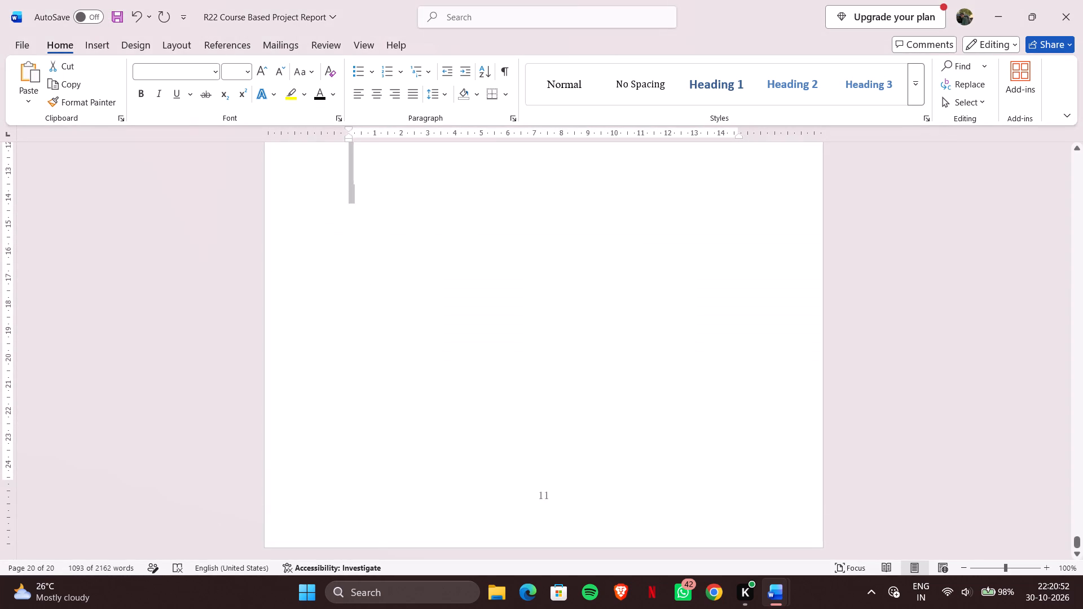
key("ctrl+v")
Review the pasted appendices, the table of contents, the list of figures and the list of tables.
scroll(428, 220, "up", 8)
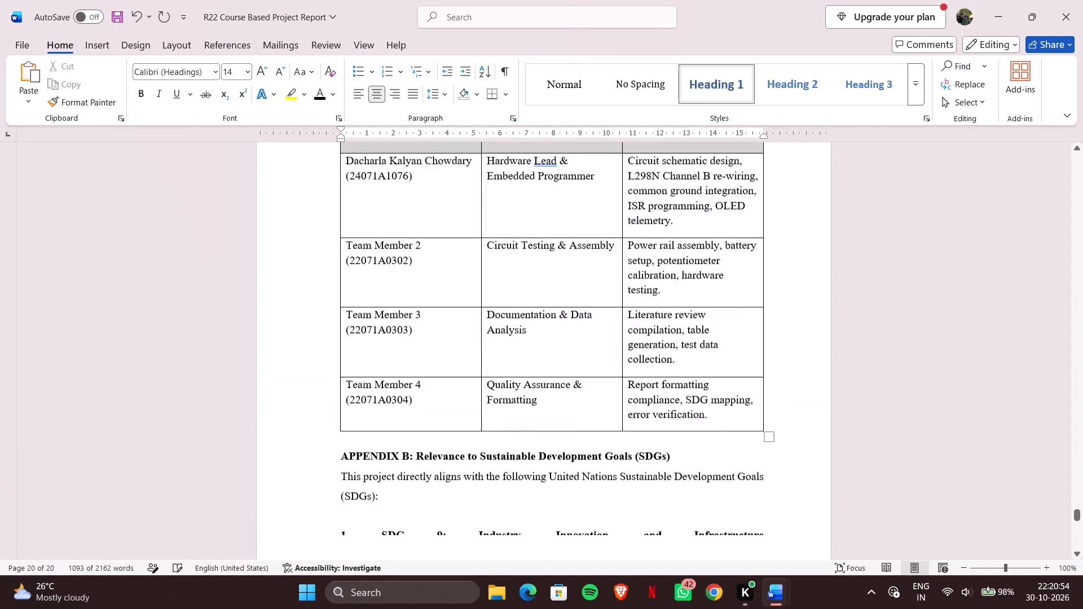
scroll(428, 220, "up", 18)
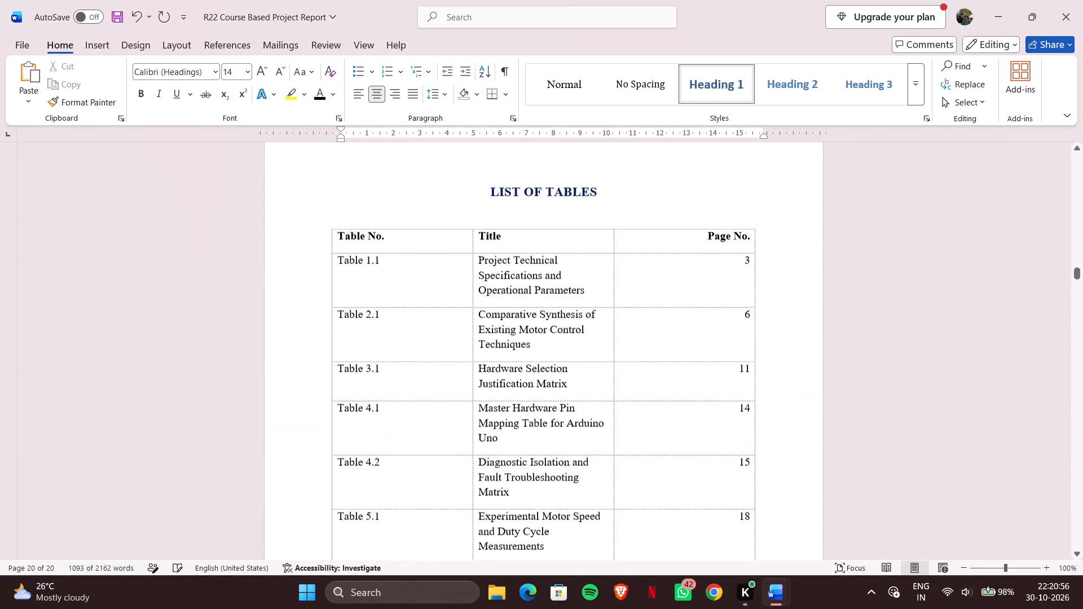
scroll(428, 220, "up", 3)
scroll(428, 220, "down", 1)
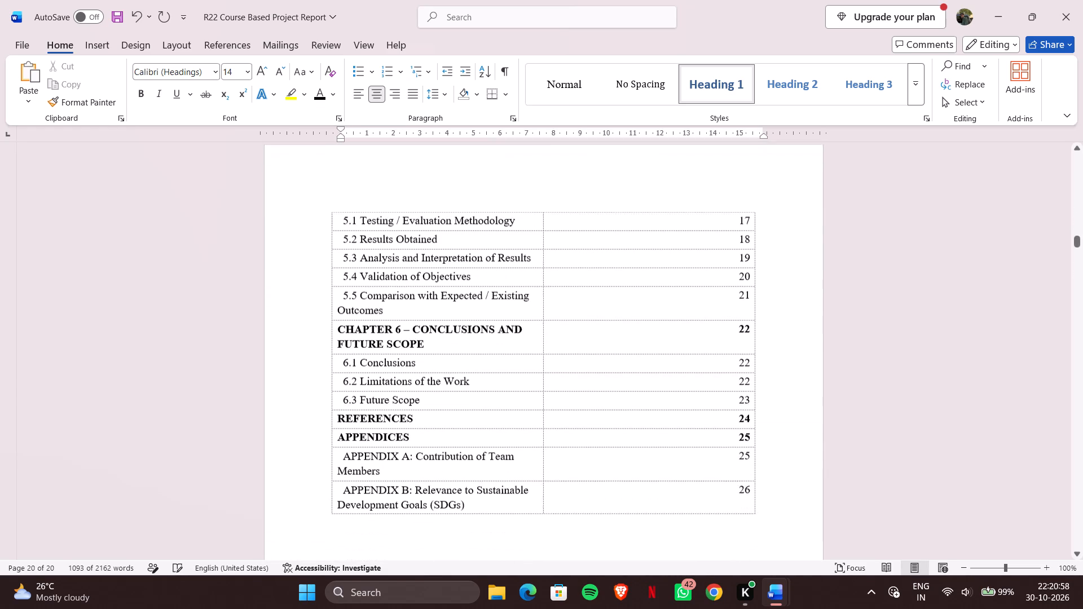
scroll(428, 220, "down", 6)
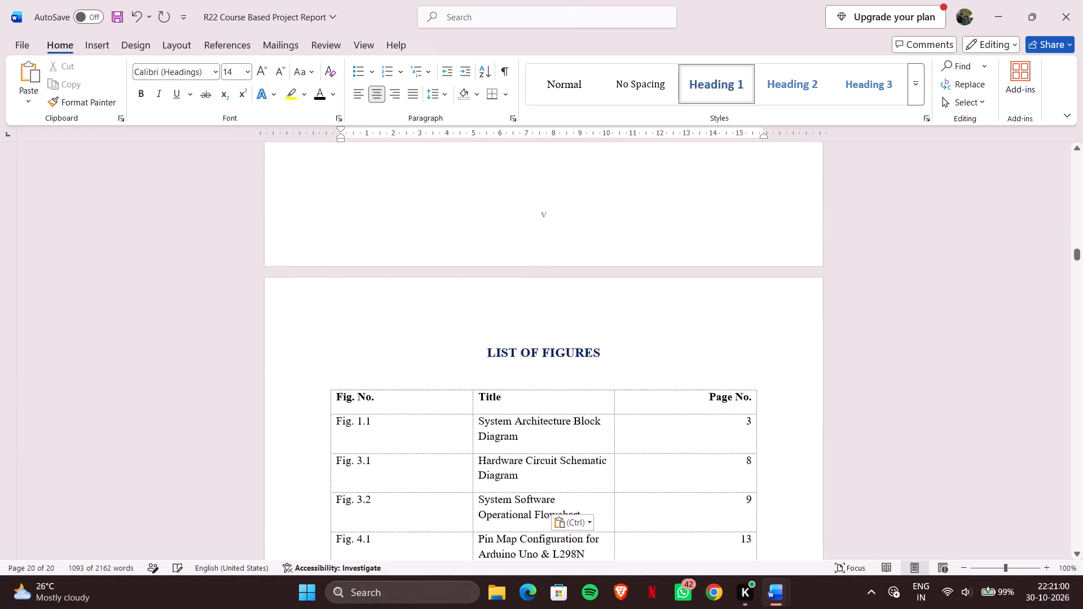
scroll(428, 220, "down", 4)
scroll(428, 220, "up", 1)
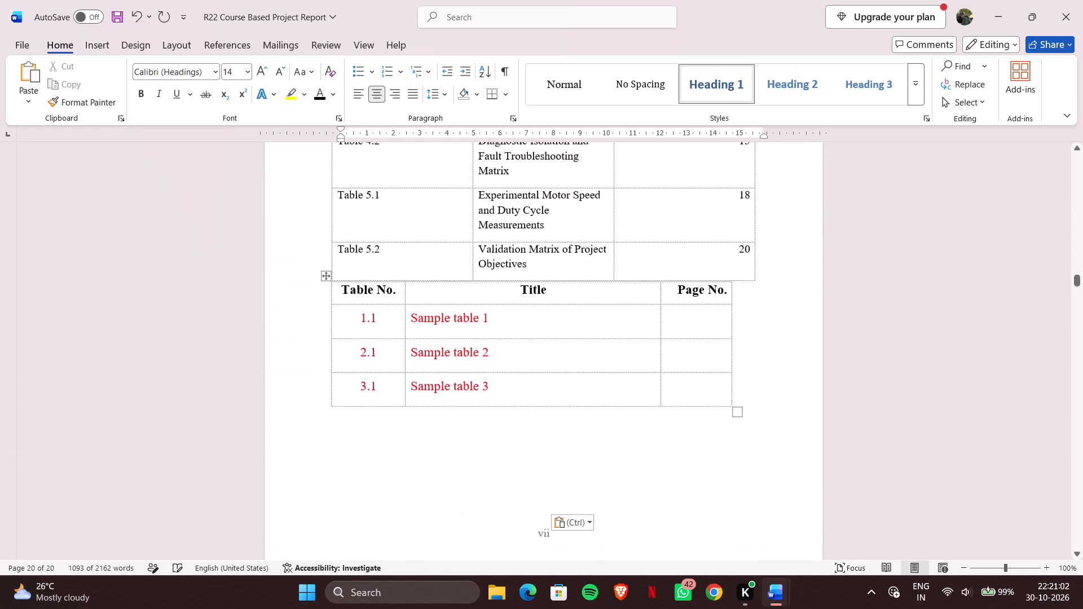
scroll(428, 220, "up", 2)
Delete the leftover template table with the "Sample table" rows beneath the completed list of tables.
scroll(428, 220, "right", 1)
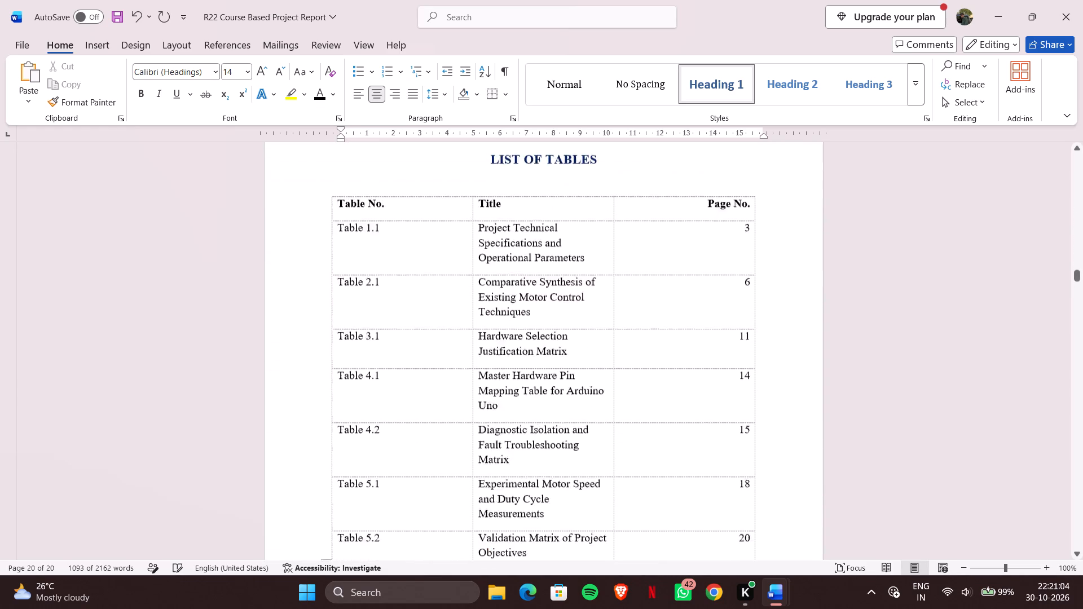
scroll(428, 220, "right", 1)
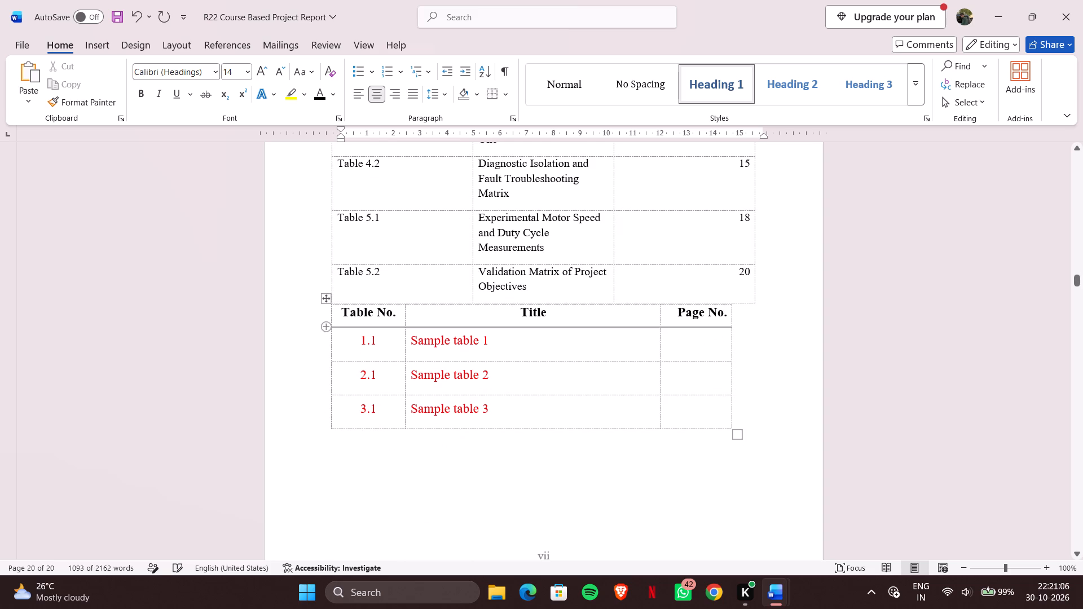
left_click(328, 305)
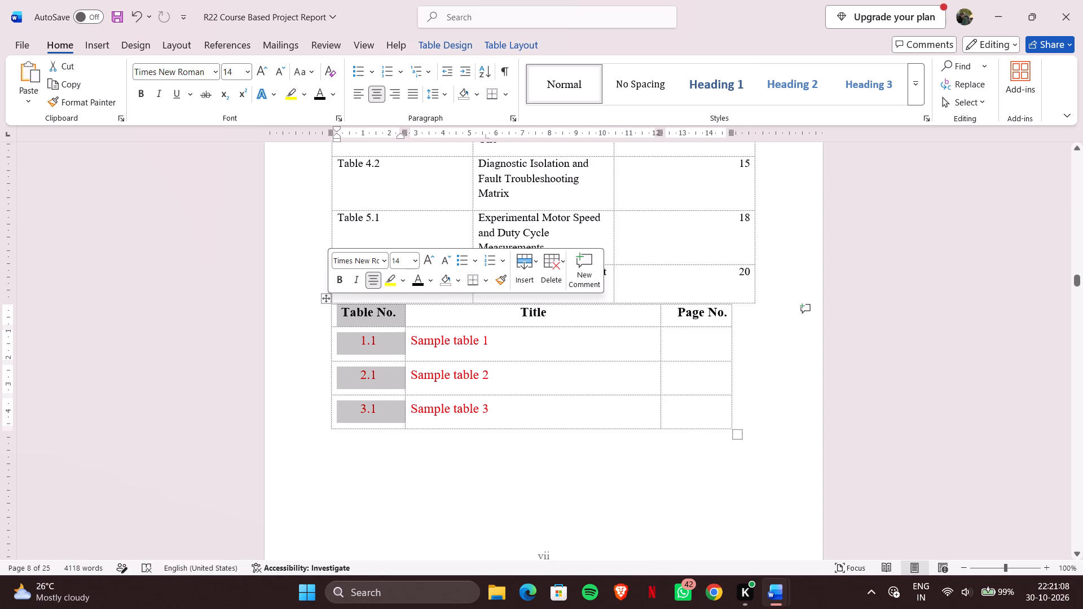
key("BackSpace")
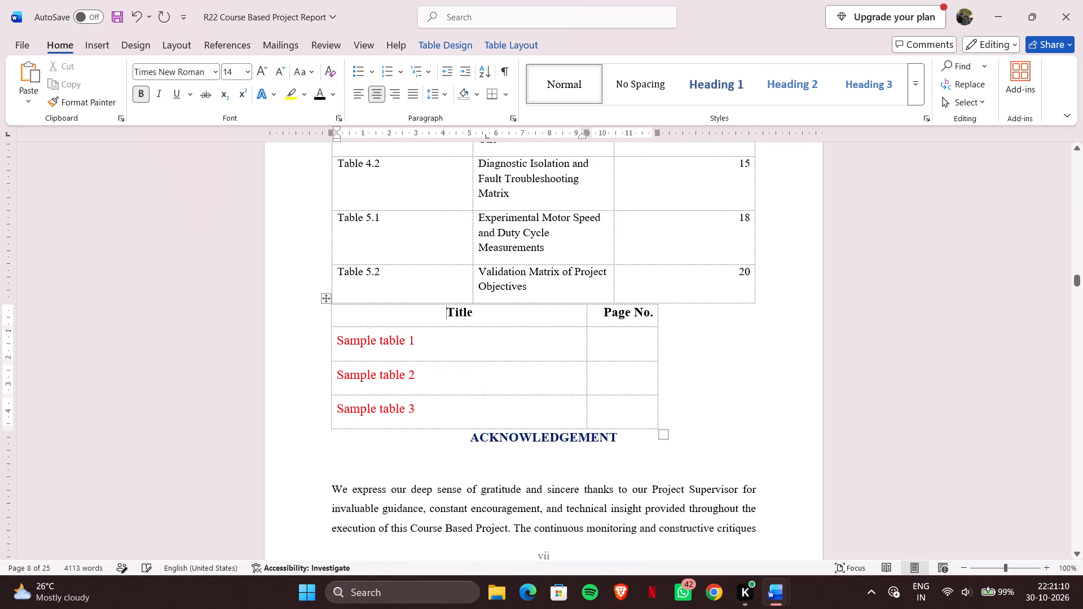
left_click(376, 324)
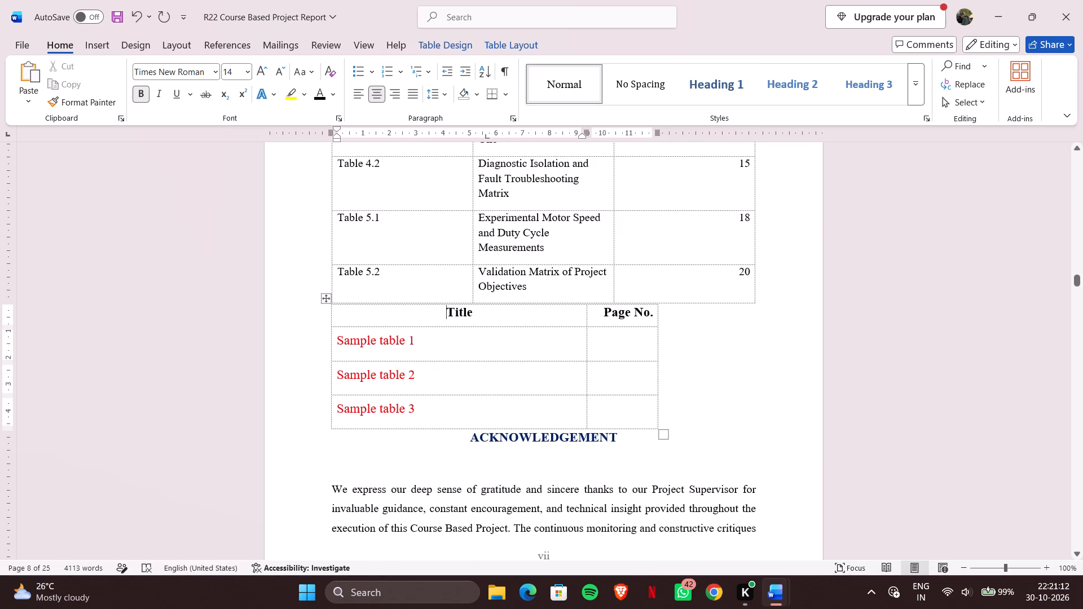
left_click(325, 301)
key("BackSpace")
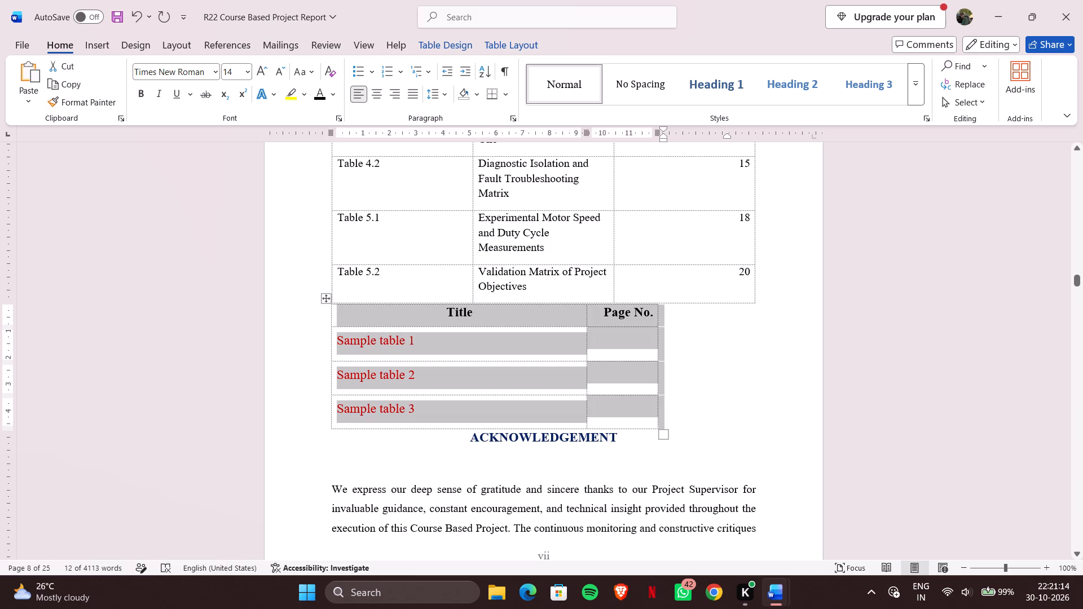
Insert blank lines between the list of tables and the ACKNOWLEDGEMENT heading so the acknowledgement starts on a new page.
key("Return")
key("Return")
key("Return")
key("Return")
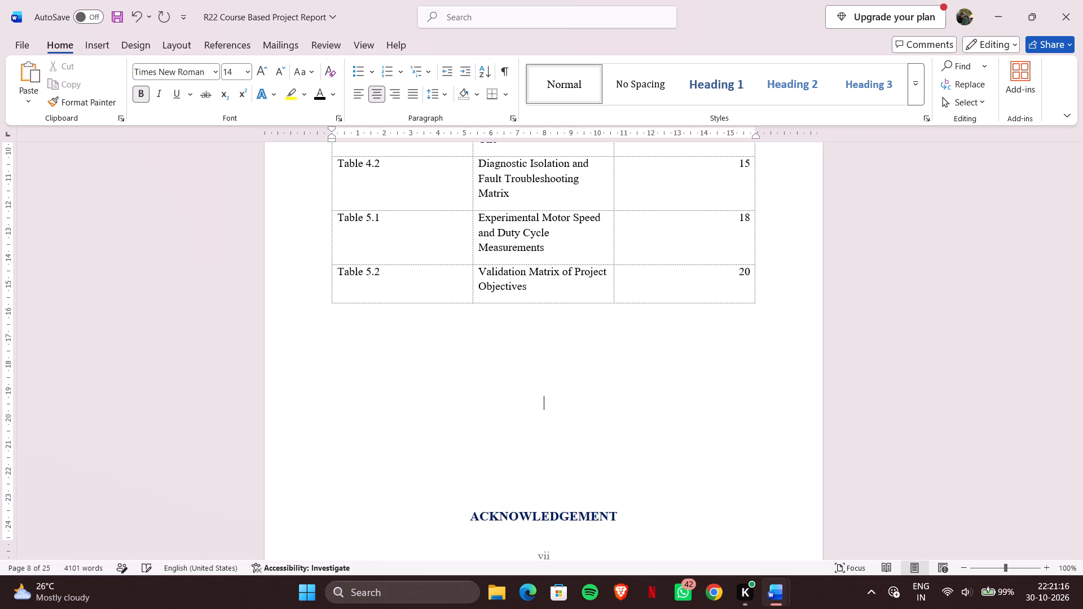
key("Return")
key("Return")
scroll(325, 301, "down", 2)
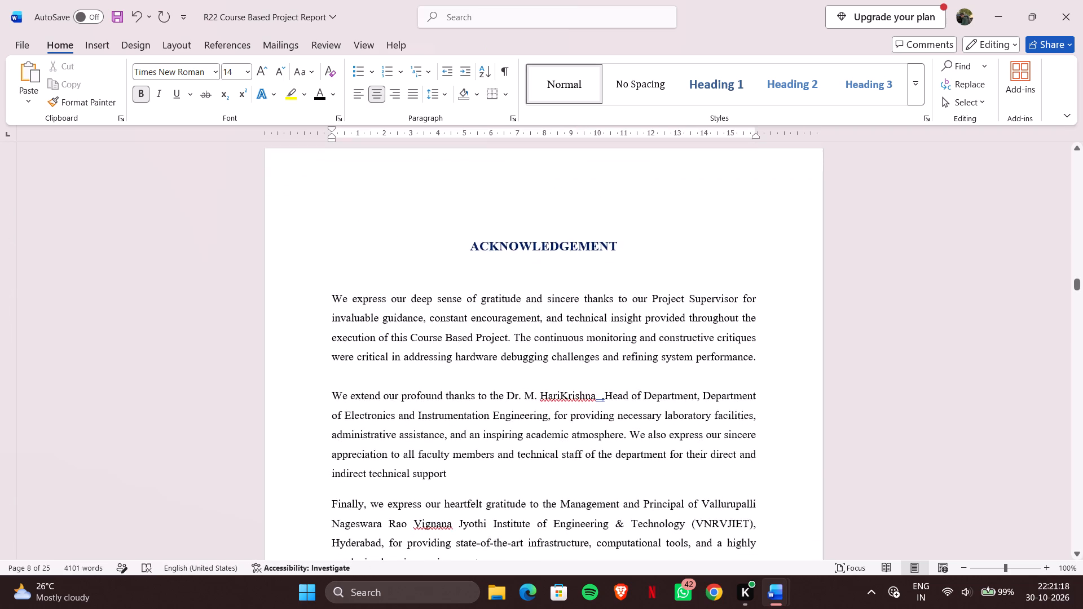
Remove the blank page between the acknowledgement and the CHAPTER 1 heading.
scroll(325, 301, "down", 3)
scroll(325, 301, "up", 1)
scroll(325, 301, "down", 3)
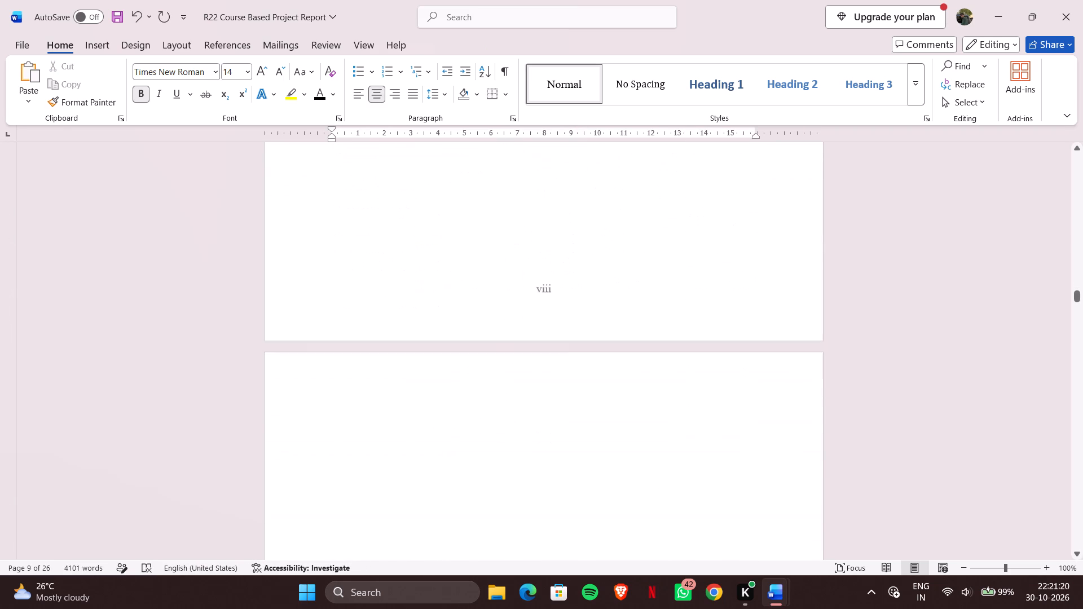
scroll(325, 301, "down", 10)
scroll(325, 301, "up", 1)
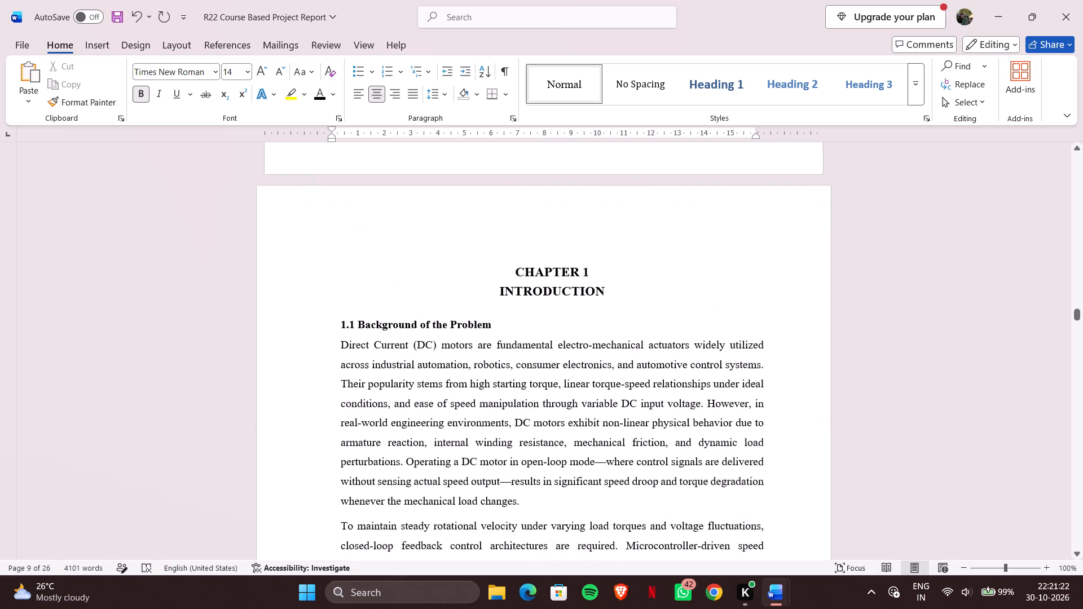
left_click(508, 305)
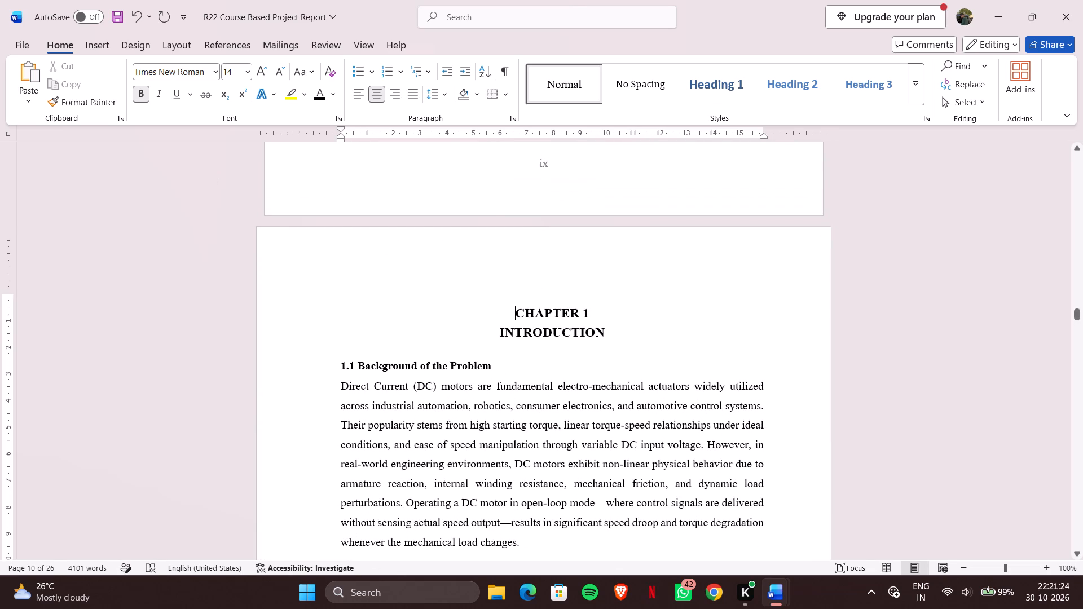
key("BackSpace")
scroll(508, 305, "right", 1)
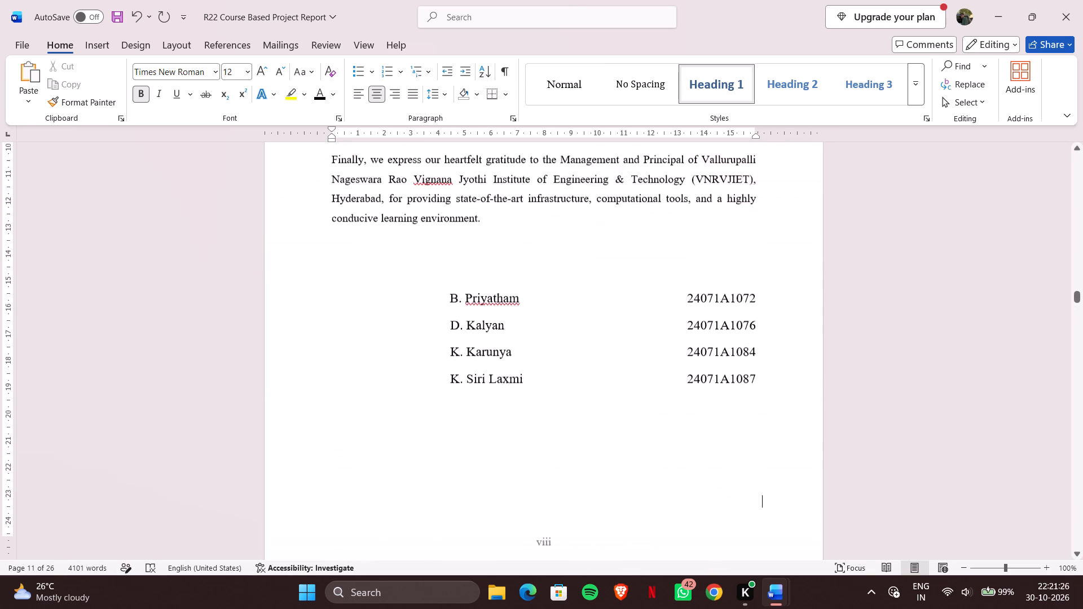
scroll(508, 305, "right", 1)
Add an empty line after objective 5 in section 1.4 to move the Table 1.1 caption onto the table's page.
scroll(508, 305, "down", 1)
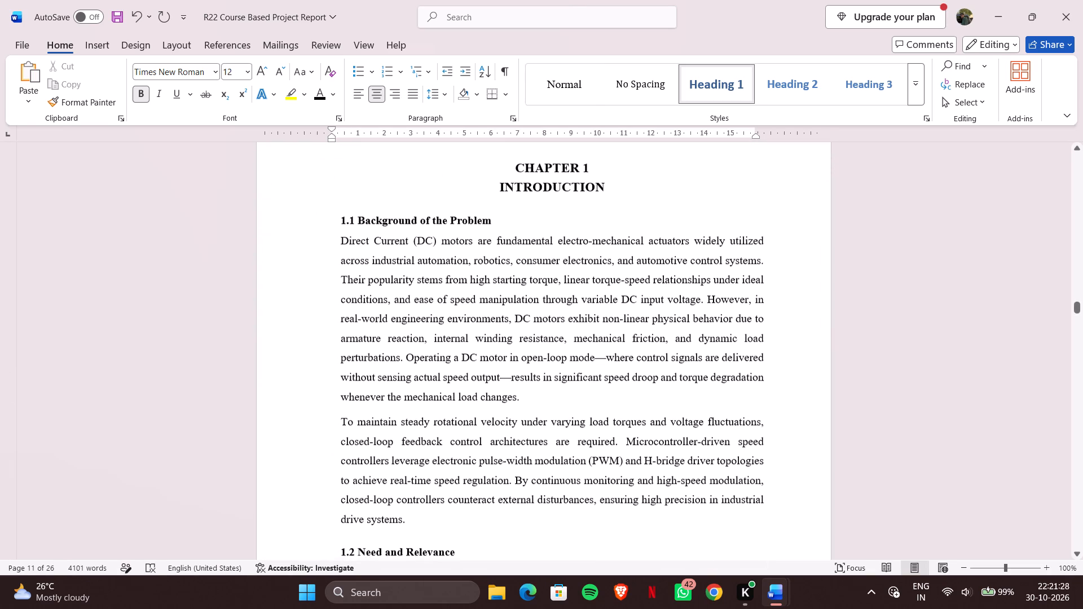
scroll(508, 305, "down", 4)
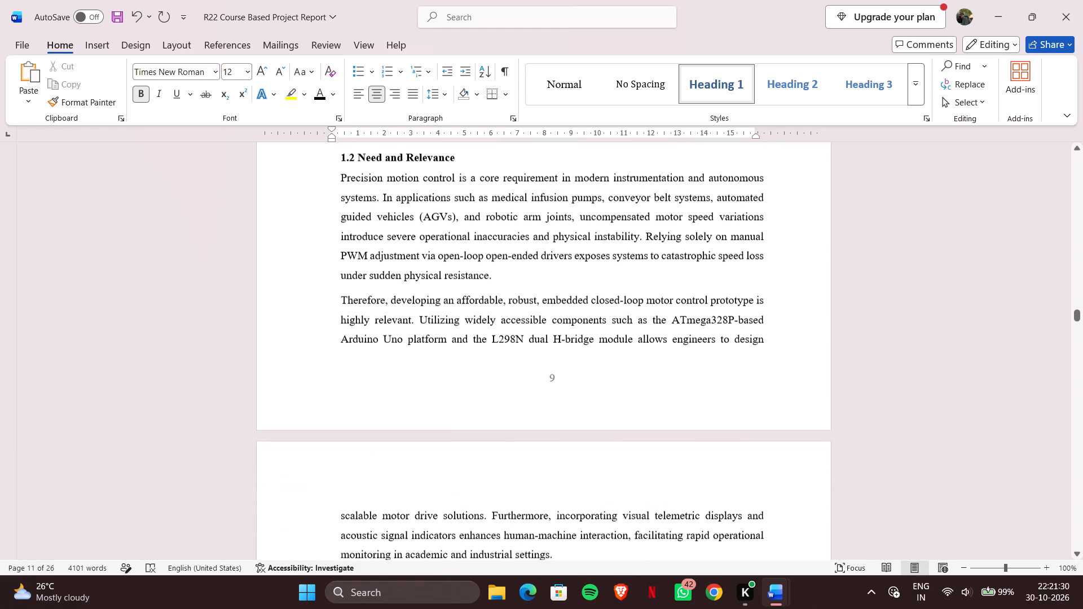
scroll(508, 305, "down", 4)
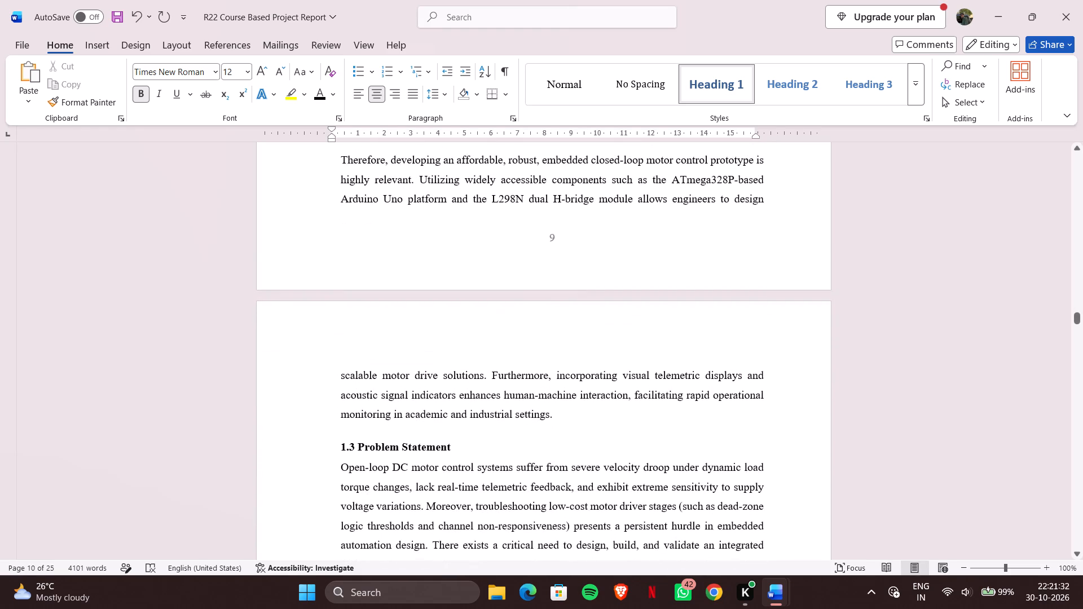
scroll(508, 305, "down", 4)
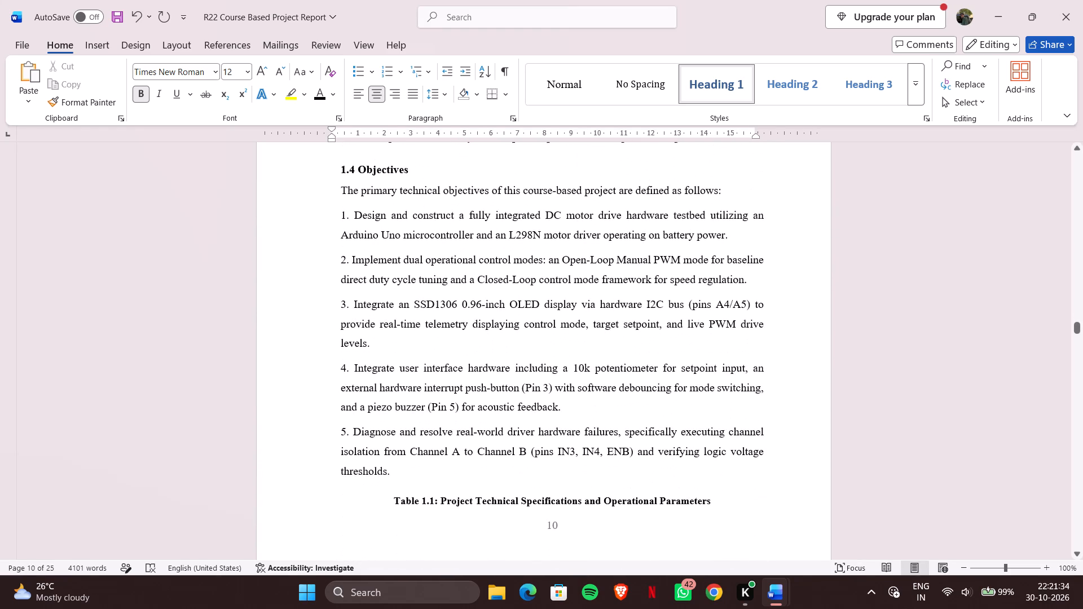
scroll(508, 305, "down", 2)
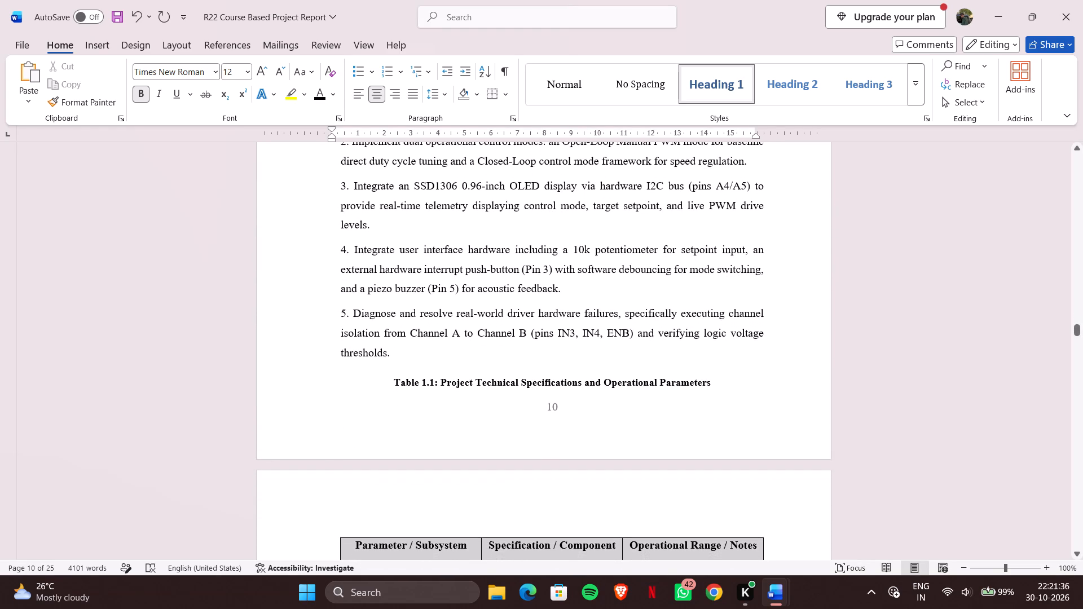
left_click(402, 353)
key("Return")
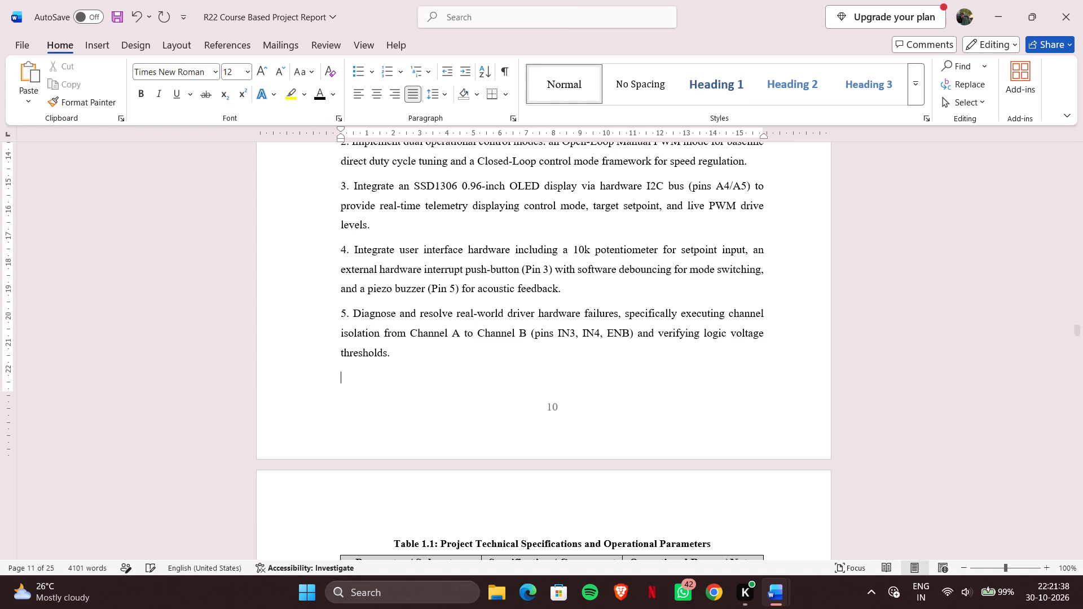
Check the layout of Table 1.1 and the Fig. 1.1 block diagram up to section 1.5 Scope of Work.
scroll(402, 353, "down", 4)
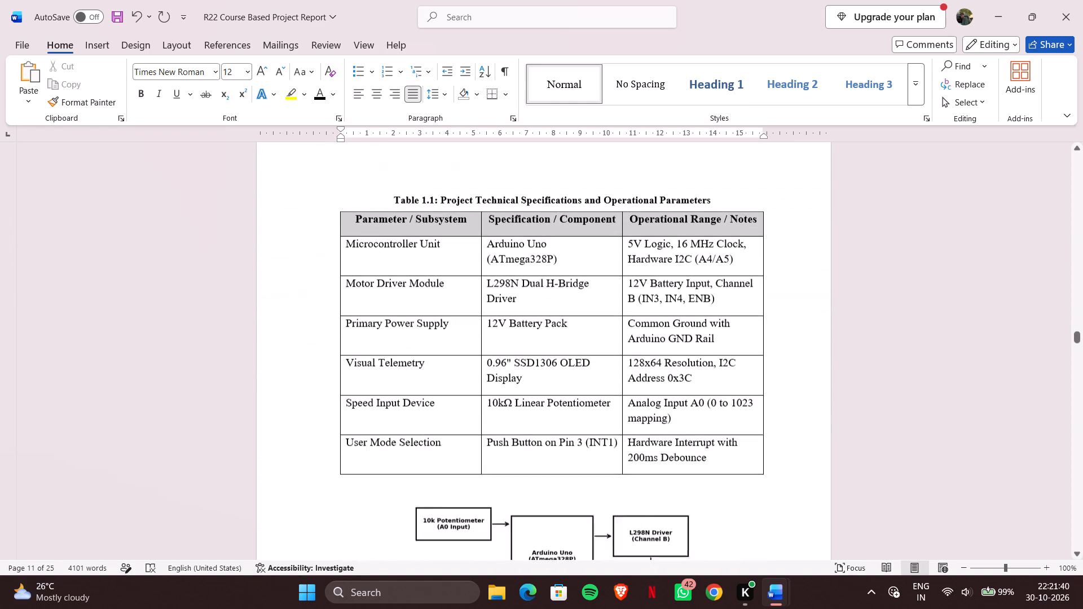
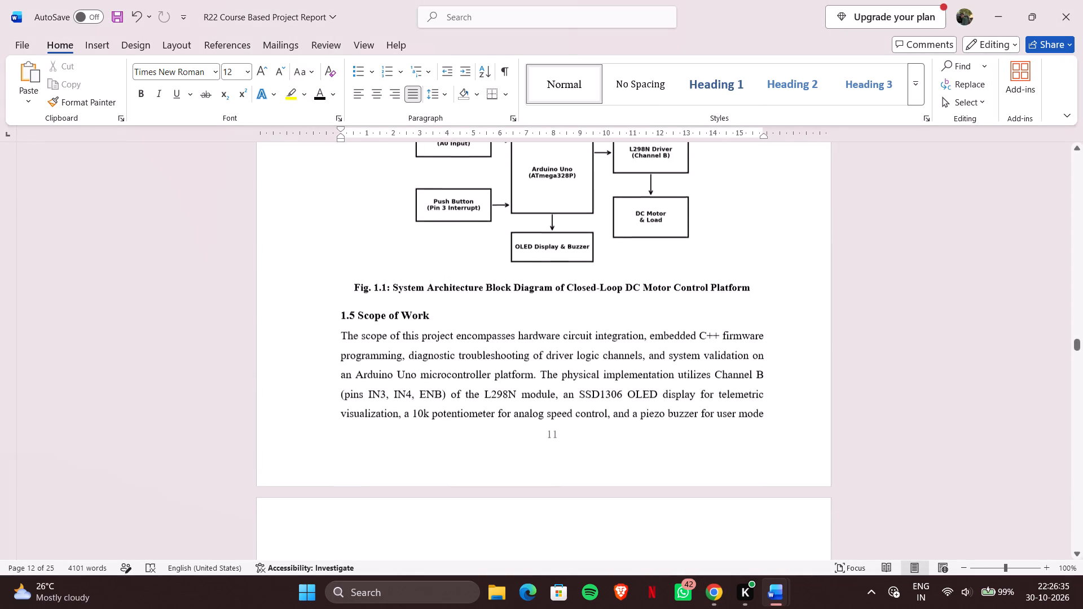
scroll(519, 357, "right", 1)
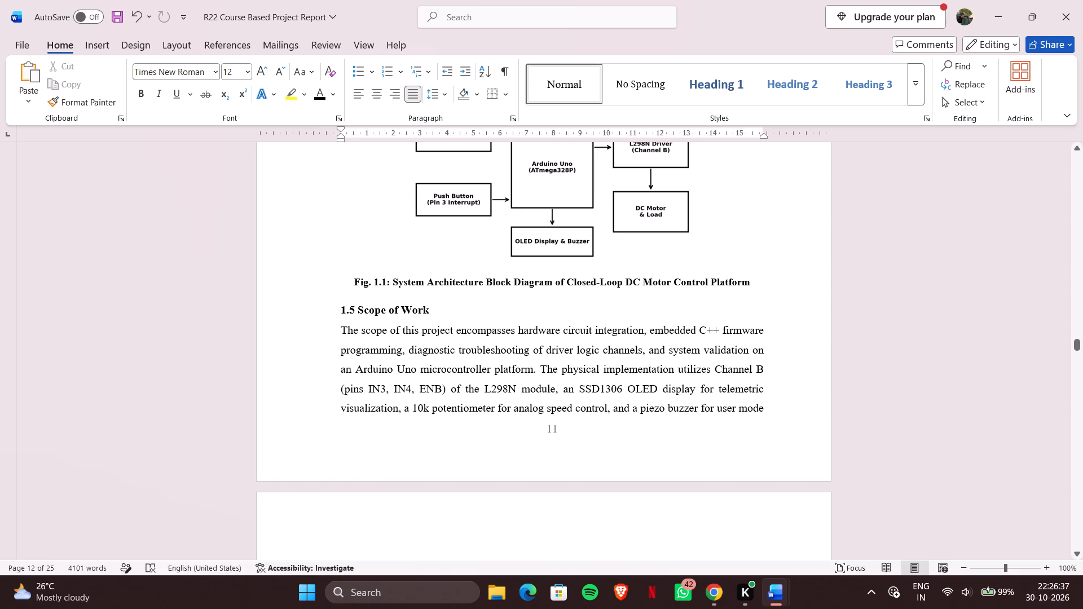
left_click(758, 293)
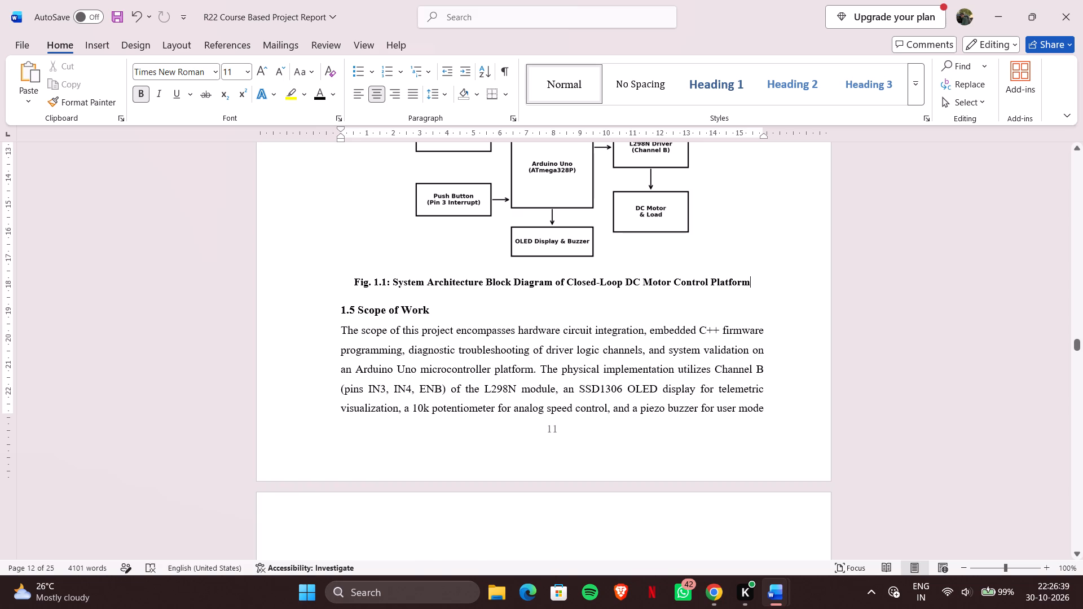
scroll(758, 293, "down", 3)
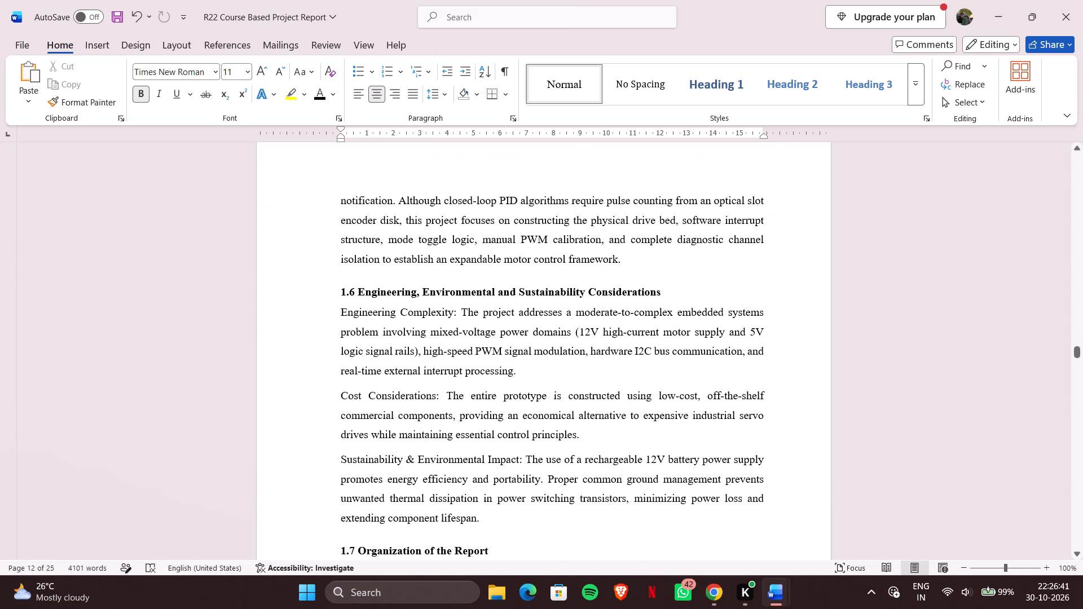
scroll(540, 311, "down", 2)
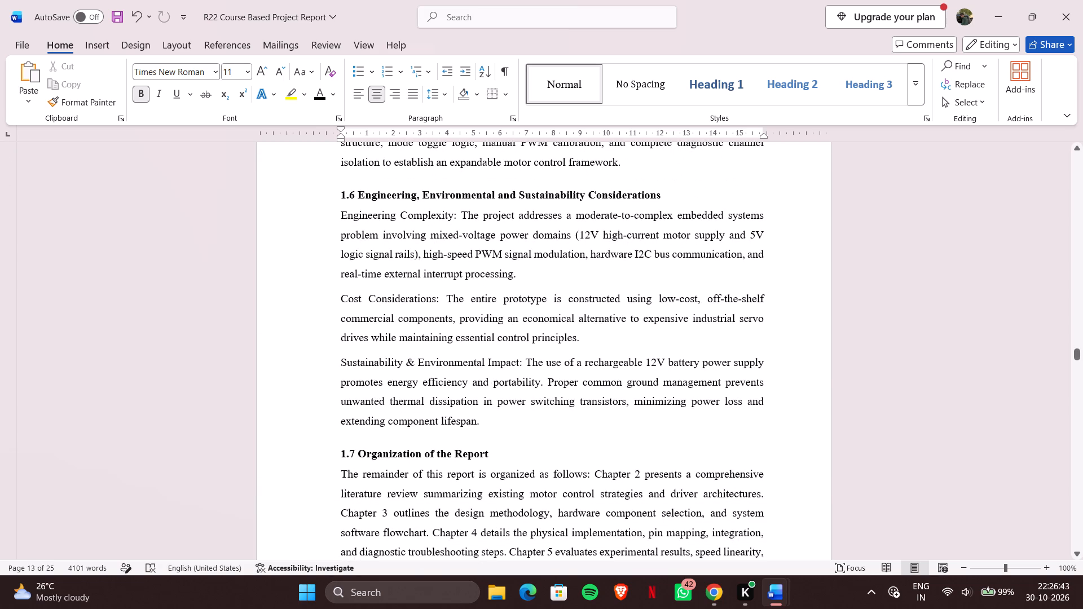
scroll(540, 311, "down", 3)
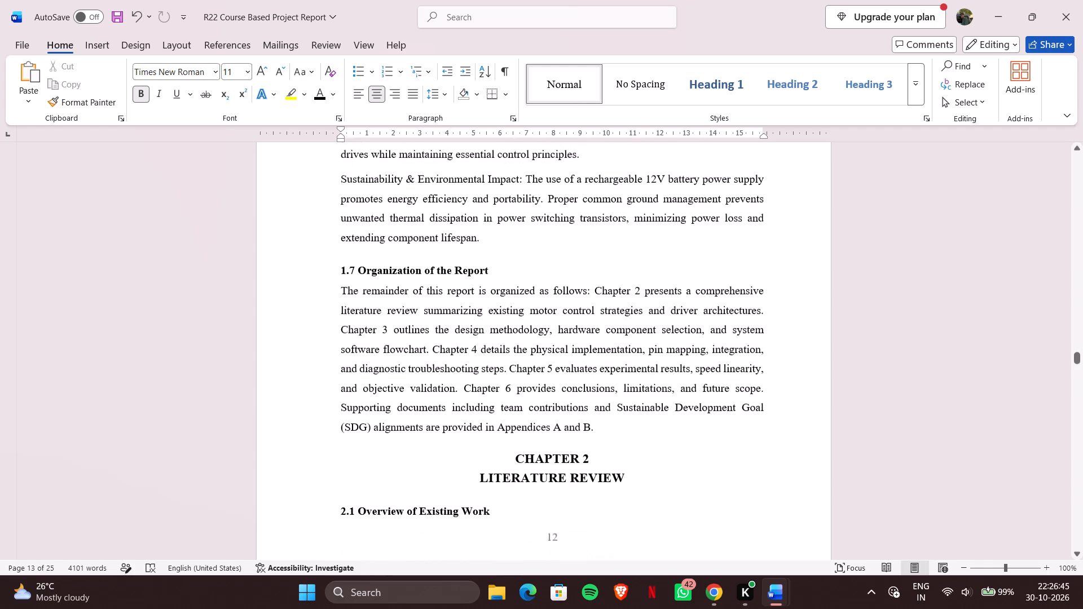
scroll(540, 311, "down", 1)
left_click(609, 343)
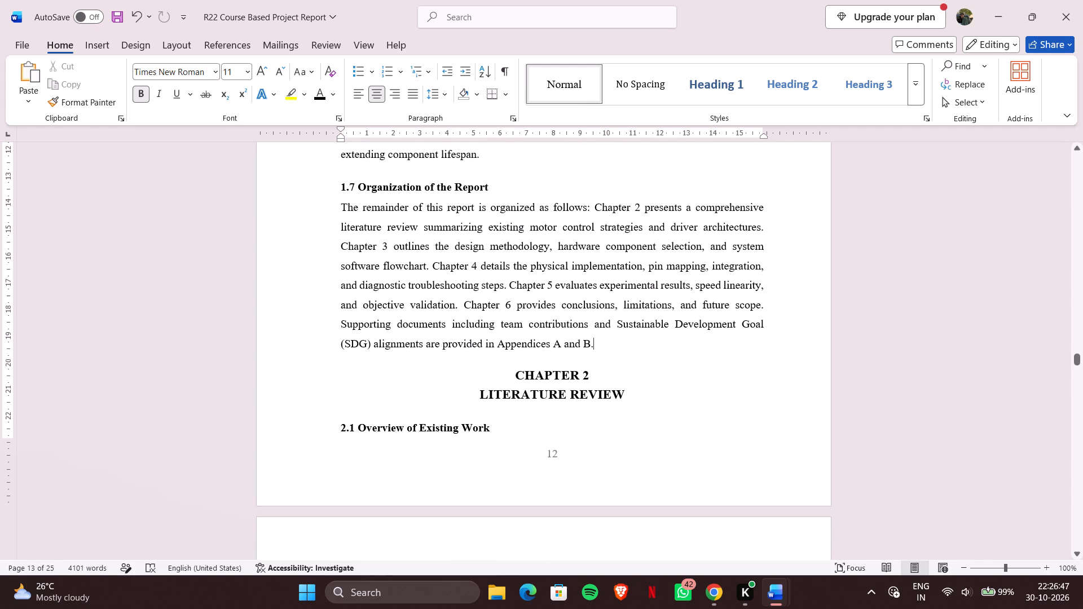
key("Return")
key("Return")
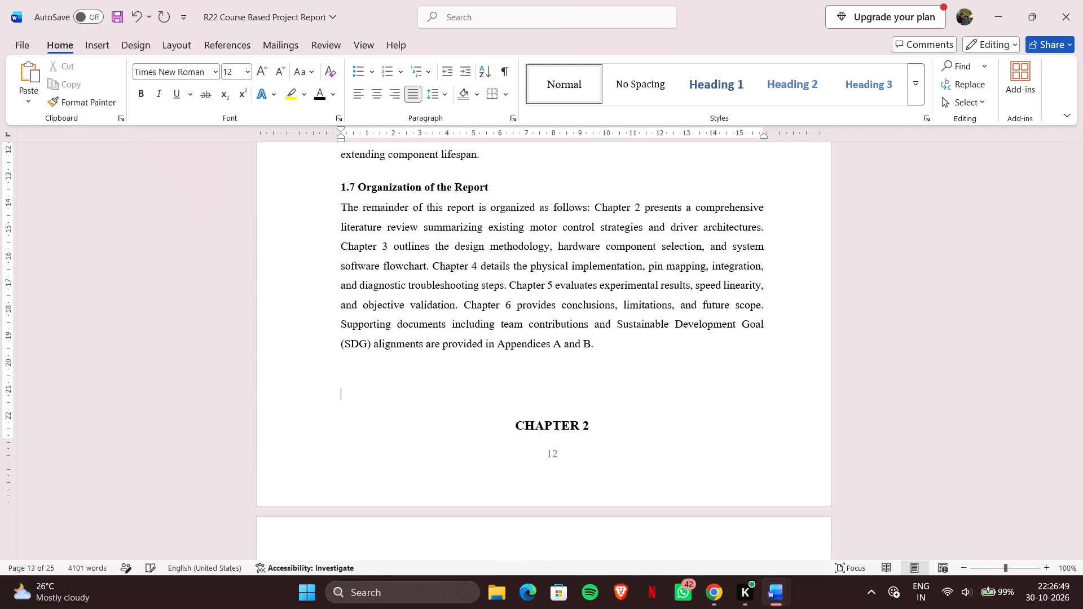
key("Return")
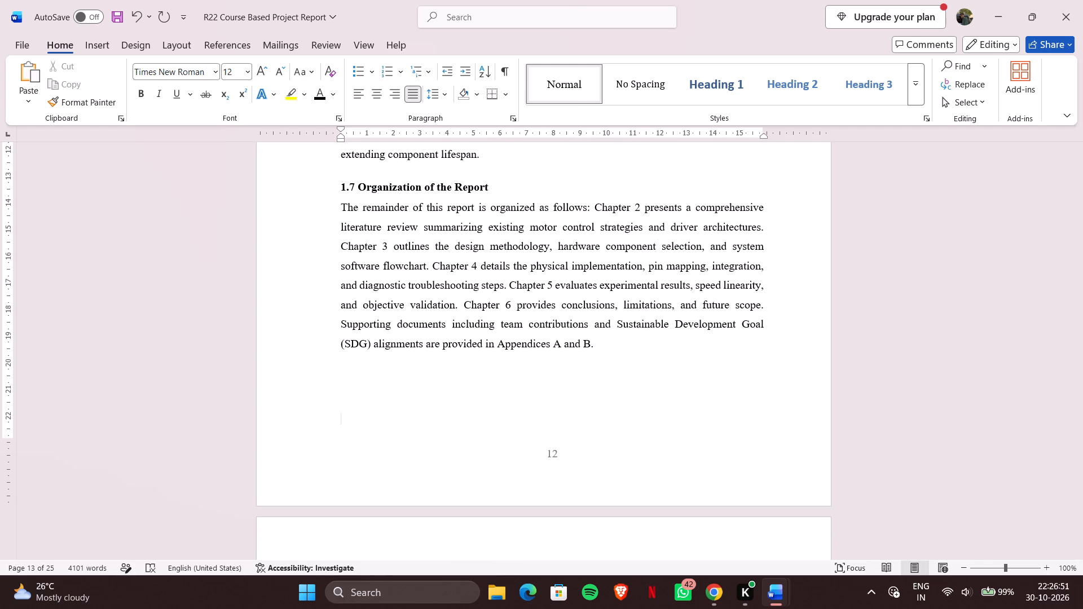
Insert blank paragraphs after the last Chapter 2 paragraph, ending "system execution", to move the Chapter 3 heading onto a new page.
scroll(609, 343, "down", 2)
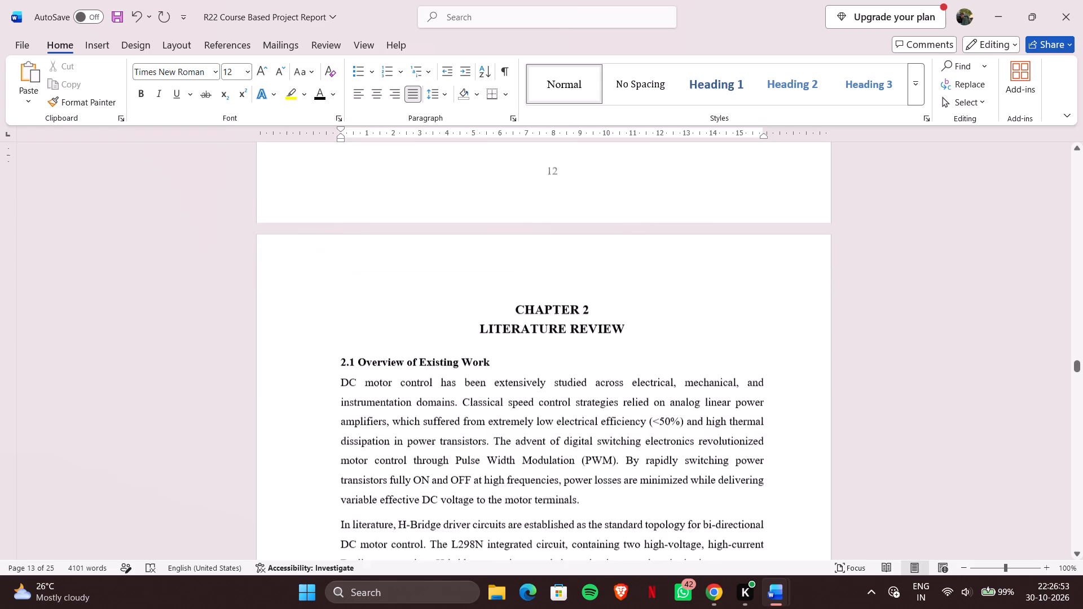
scroll(609, 343, "down", 1)
scroll(609, 343, "up", 7)
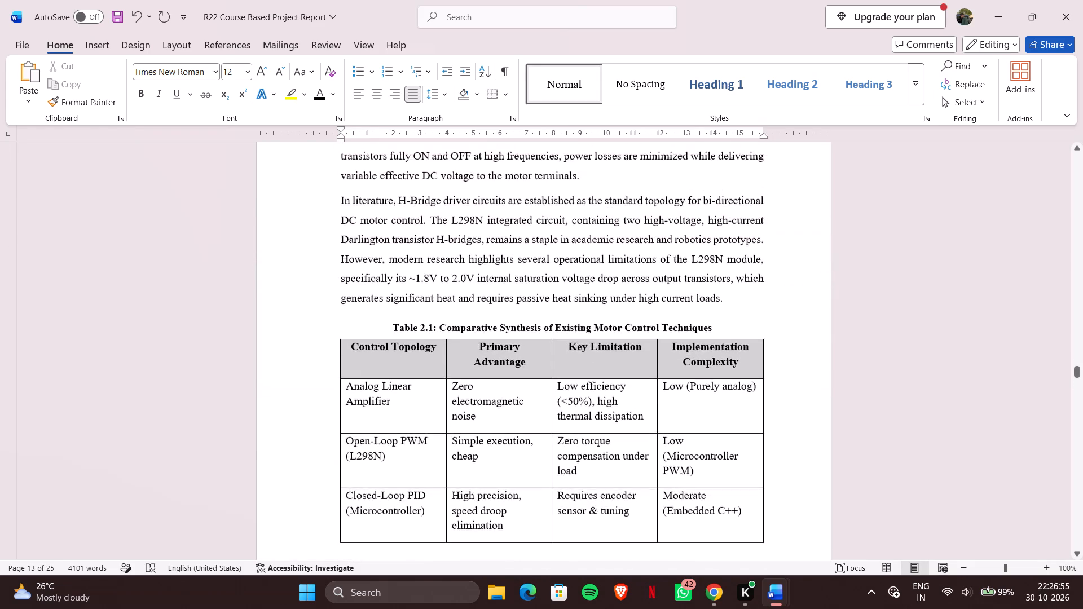
scroll(609, 343, "up", 2)
scroll(609, 343, "down", 1)
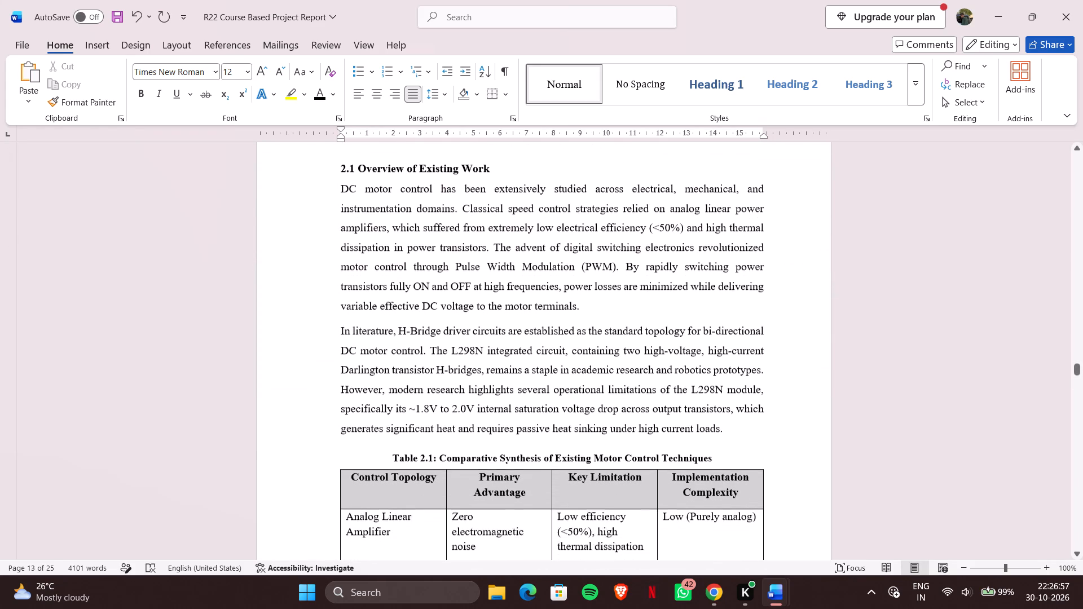
scroll(609, 343, "down", 6)
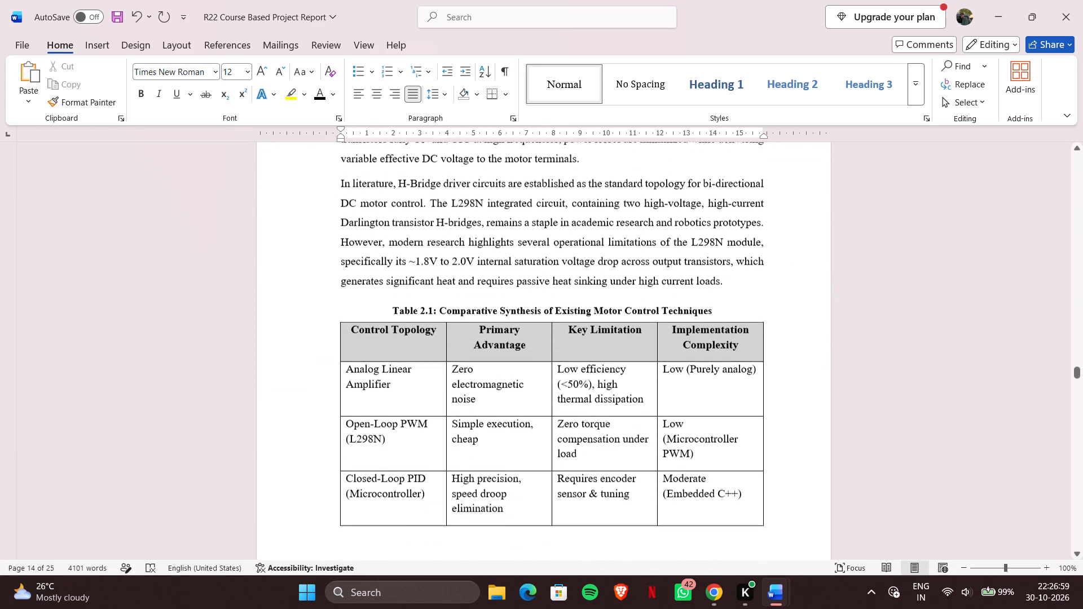
scroll(609, 343, "down", 7)
scroll(609, 343, "up", 1)
scroll(609, 343, "down", 1)
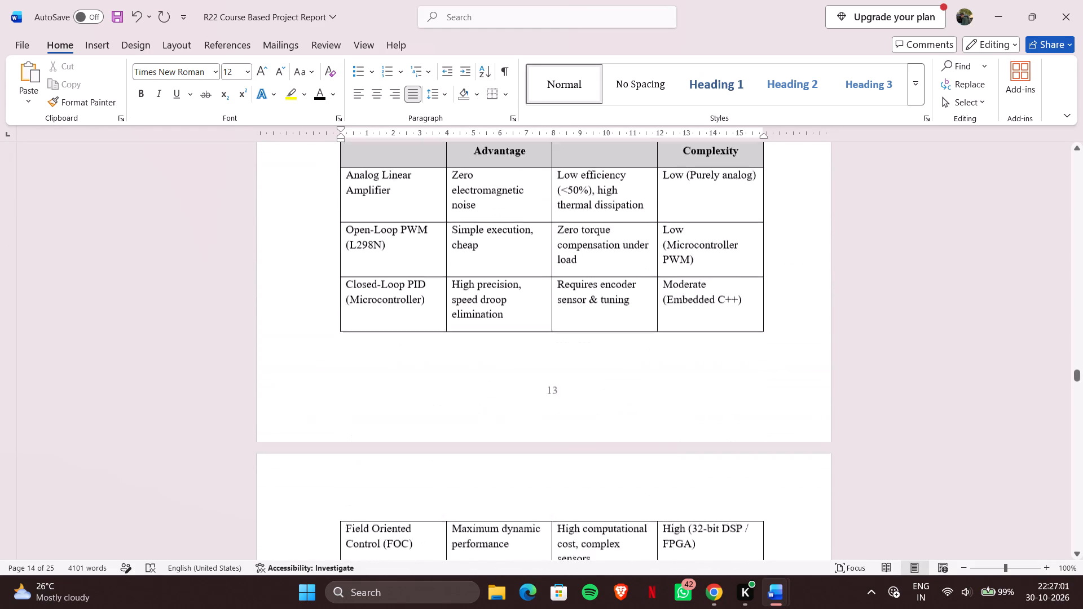
scroll(609, 343, "down", 2)
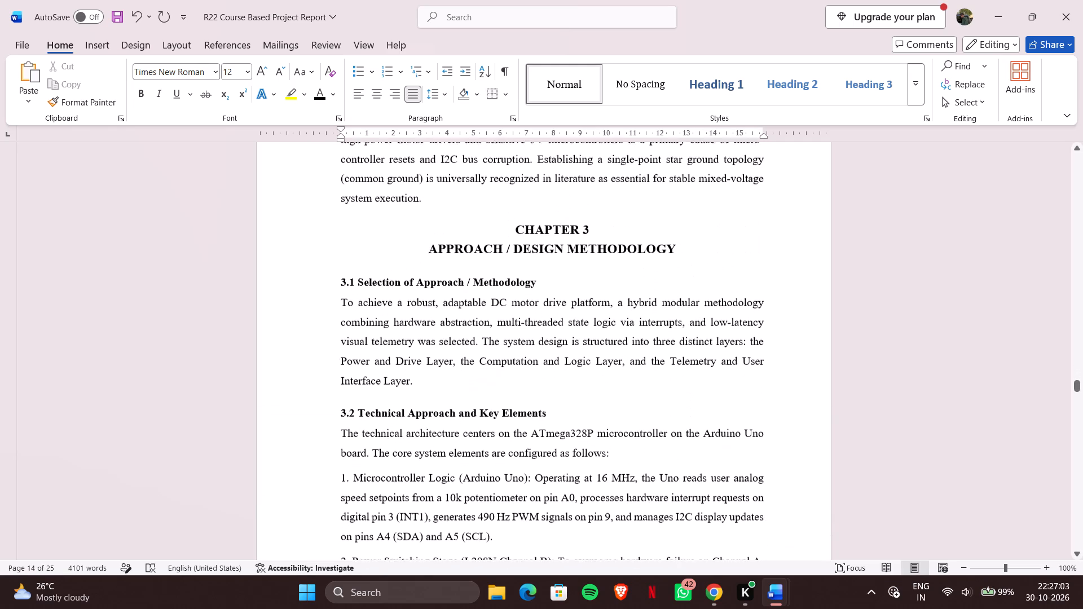
scroll(609, 343, "down", 1)
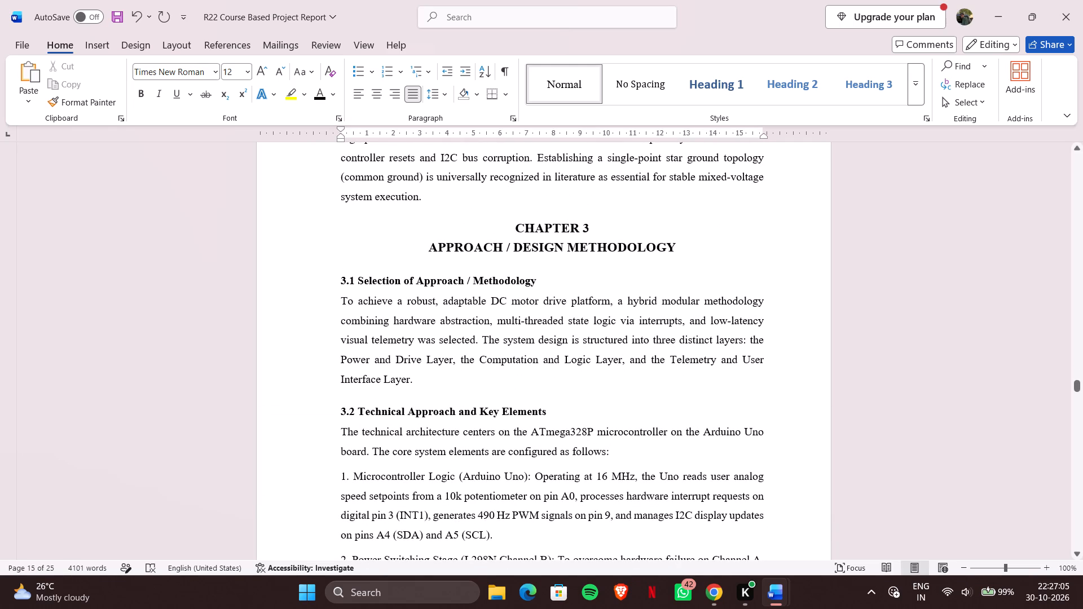
left_click(462, 209)
key("Return")
key("Return")
key("Return")
key("Return")
key("Return")
key("Return")
key("Return")
key("Return")
key("Return")
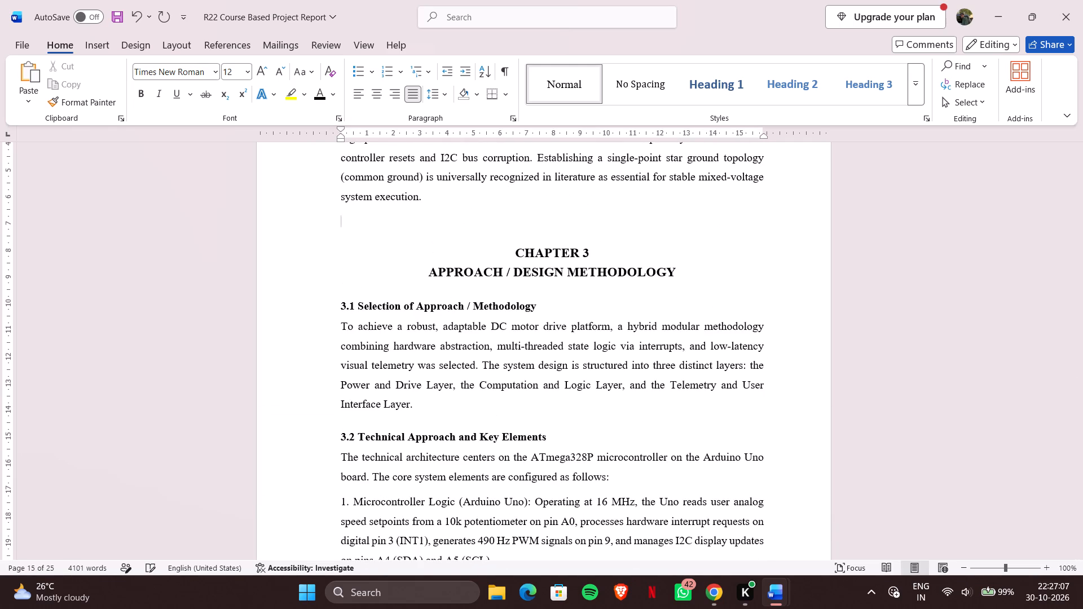
key("Return")
key("Return")
key("Return")
key("Return")
key("Return")
key("Return")
key("Return")
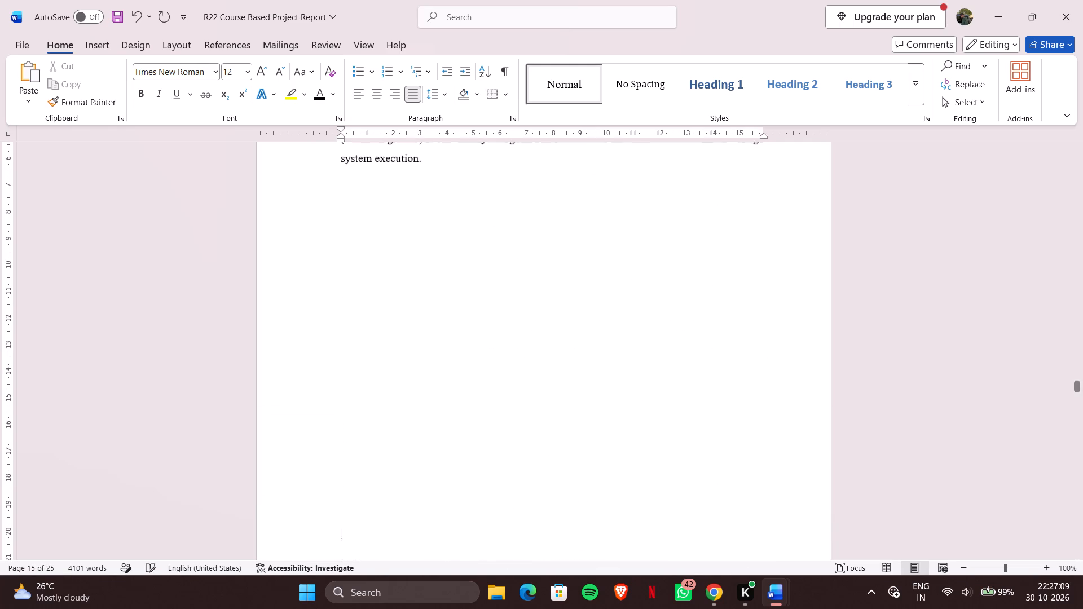
key("Return")
key("Return")
key("Return")
key("BackSpace")
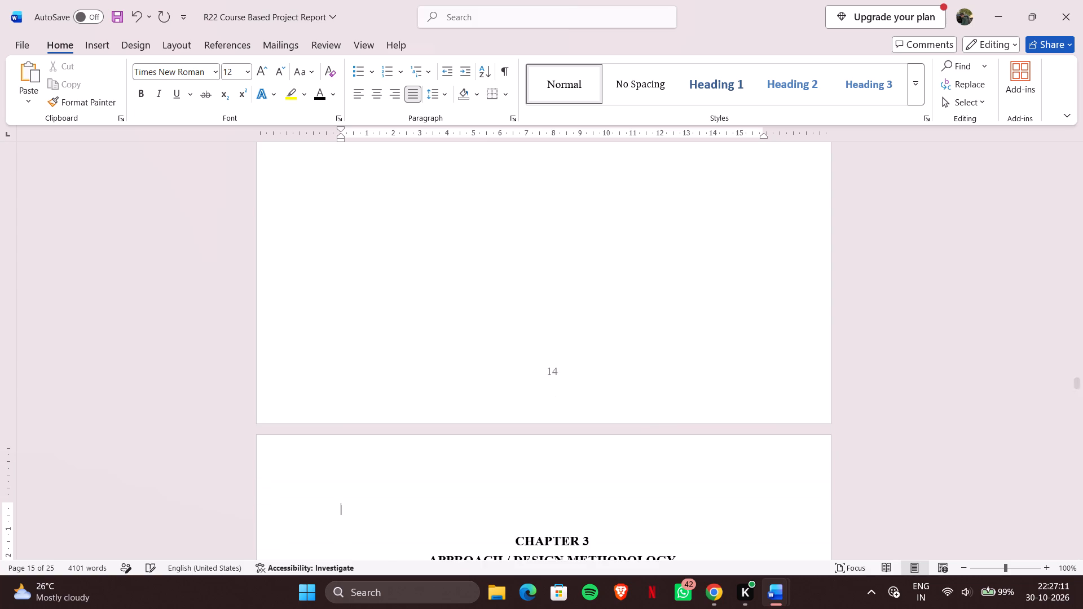
key("BackSpace")
Insert blank paragraphs after the Chapter 2 paragraph ending "high current loads" so Table 2.1 and its caption start on a new page.
scroll(462, 209, "up", 4)
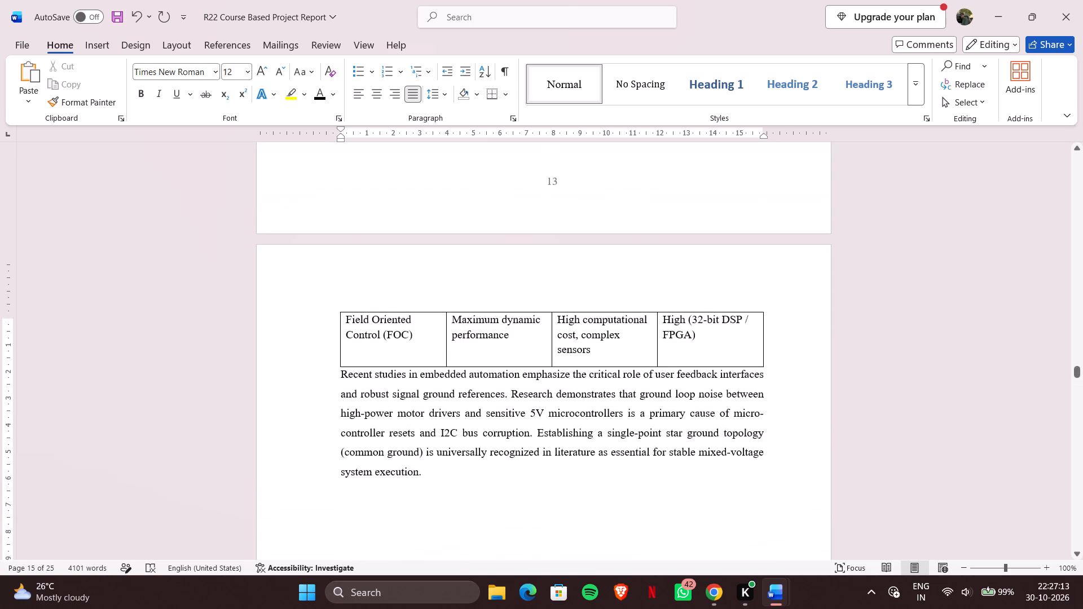
scroll(462, 209, "up", 4)
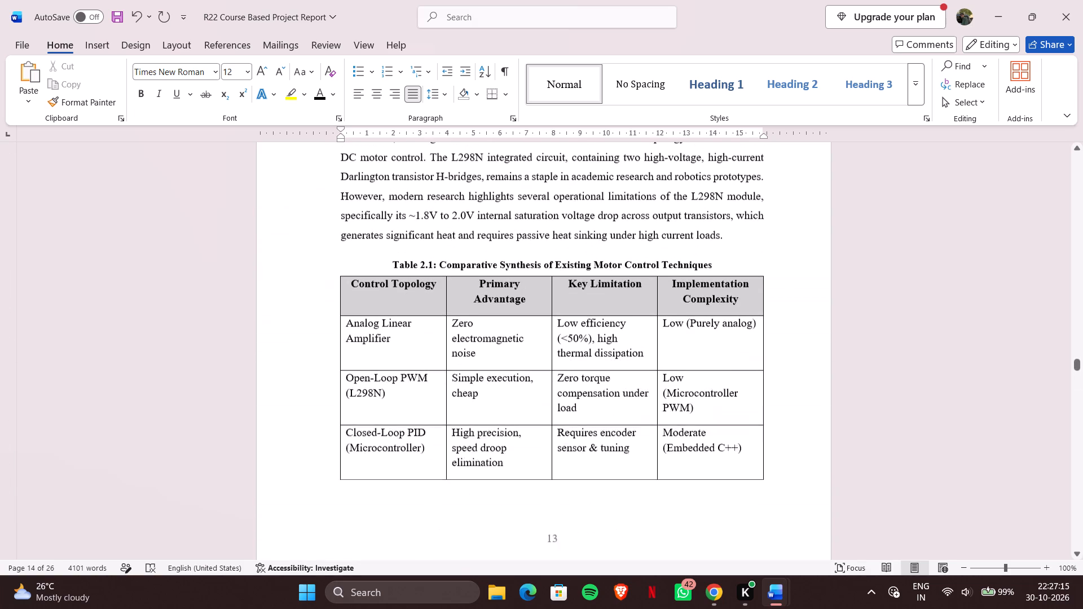
scroll(462, 209, "up", 2)
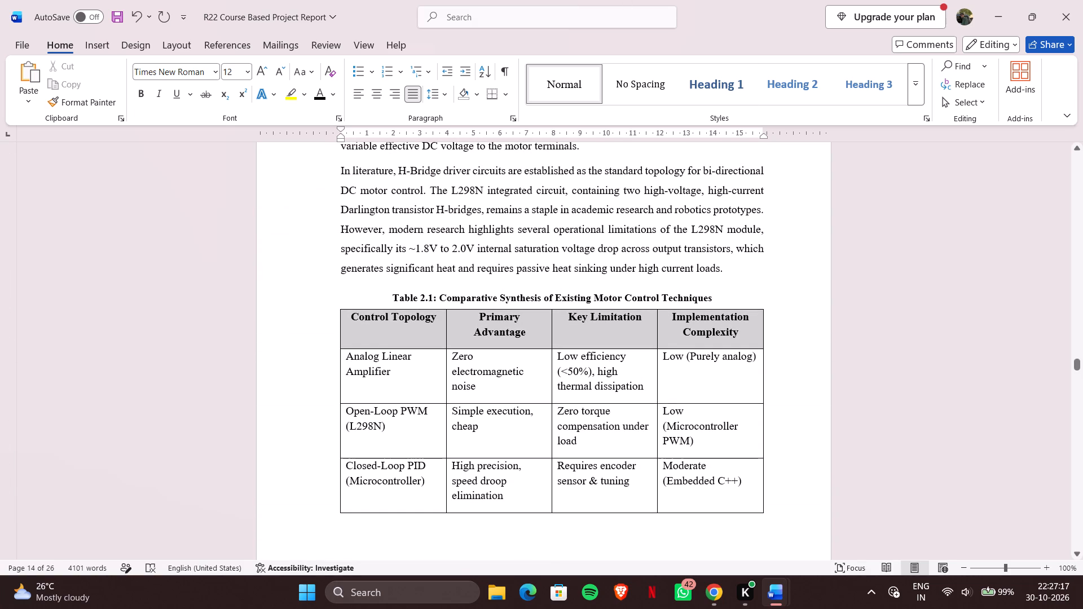
left_click(736, 270)
key("Return")
key("Return")
key("Return")
key("Return")
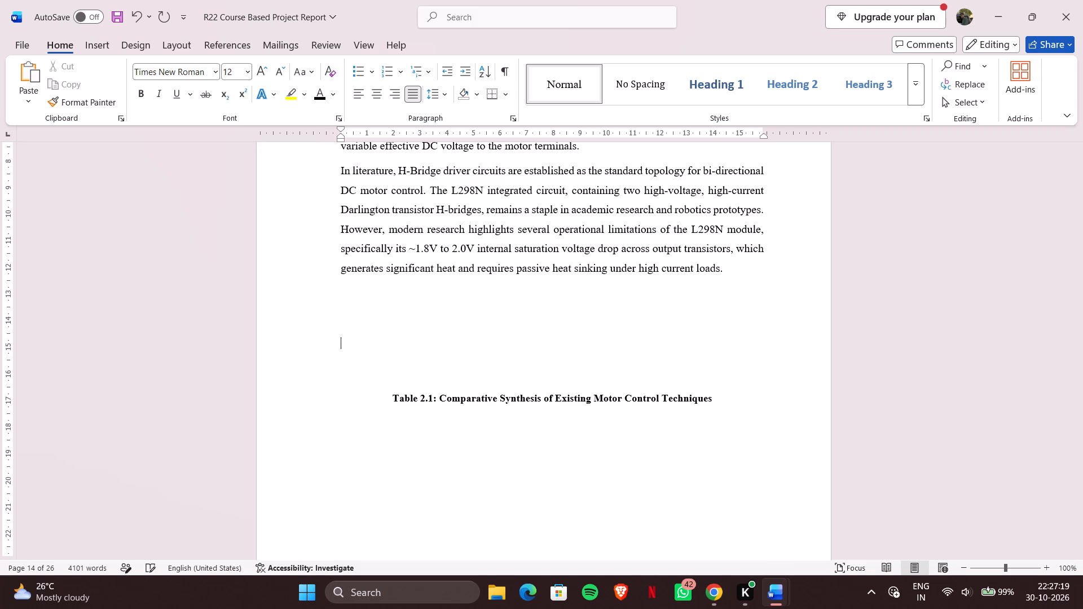
key("Return")
key("Return")
key("Return")
key("Return")
key("Return")
key("Return")
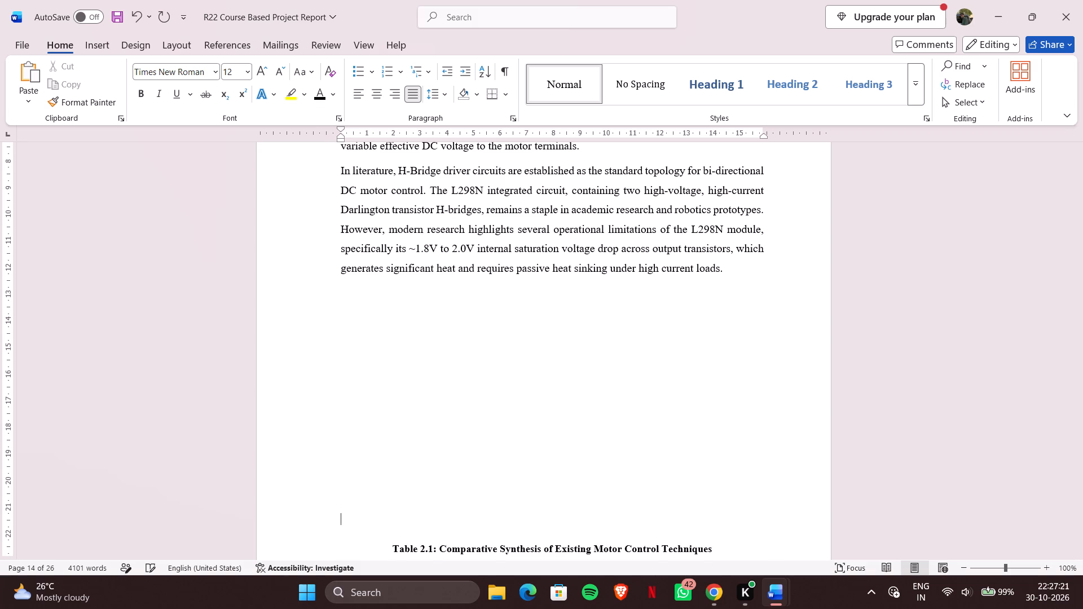
key("Return")
key("Return")
scroll(736, 270, "down", 3)
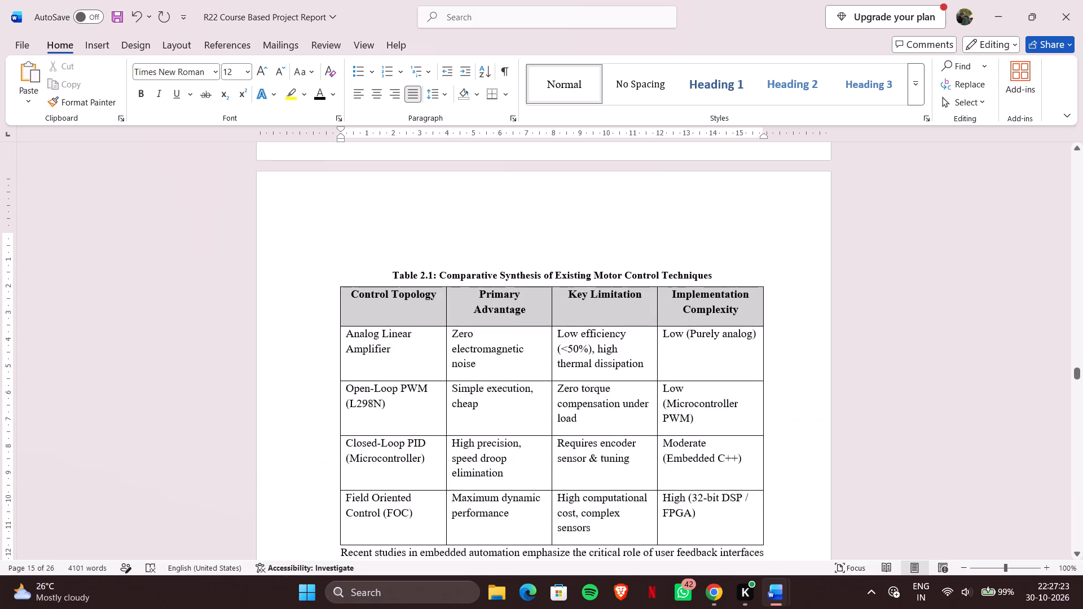
Copy the "Recent studies in embedded automation" paragraph from below Table 2.1 into the blank space on the page before the table.
scroll(736, 270, "down", 2)
scroll(736, 270, "up", 3)
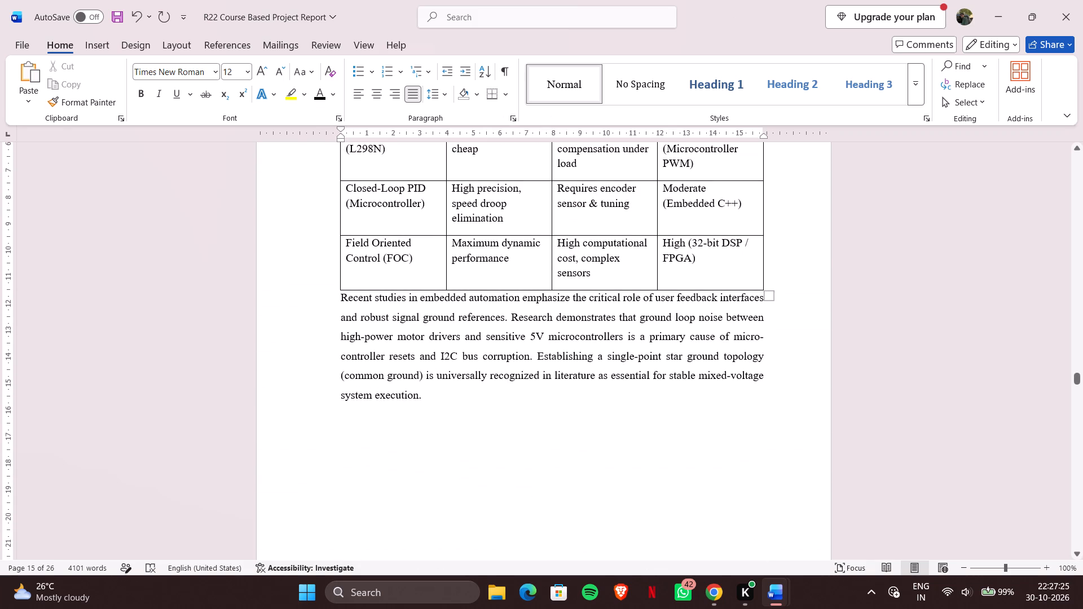
left_click_drag(339, 298, 443, 400)
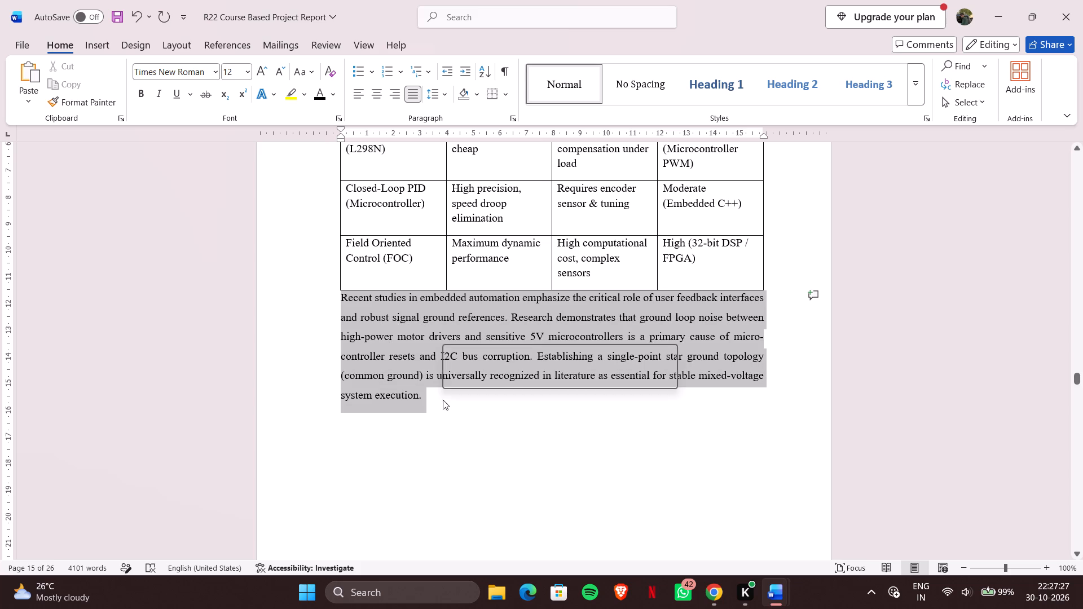
key("ctrl+c")
scroll(388, 360, "up", 2)
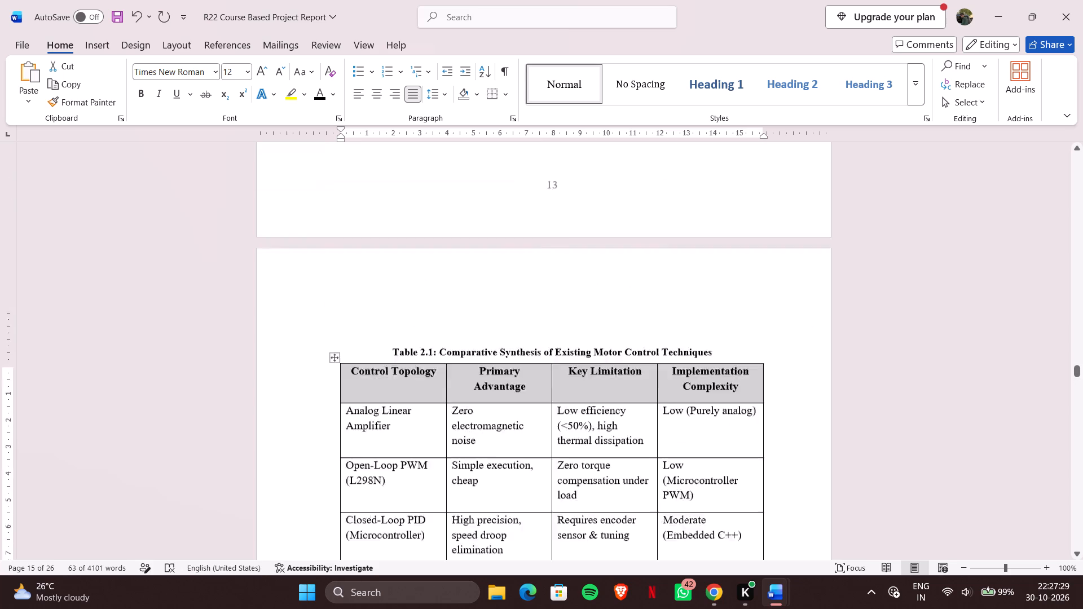
scroll(388, 360, "up", 4)
left_click(423, 316)
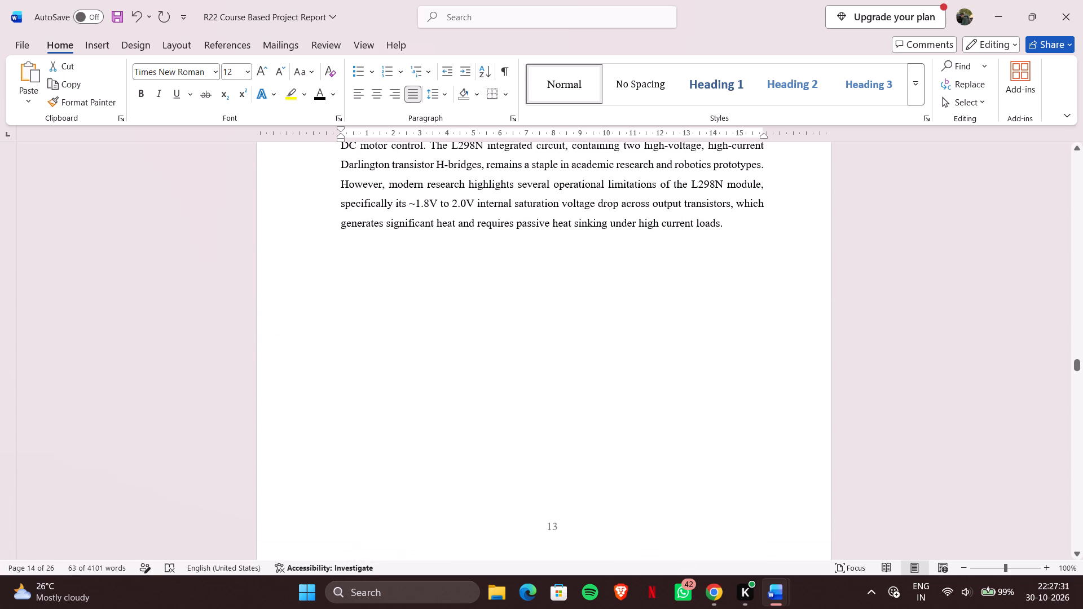
key("ctrl+v")
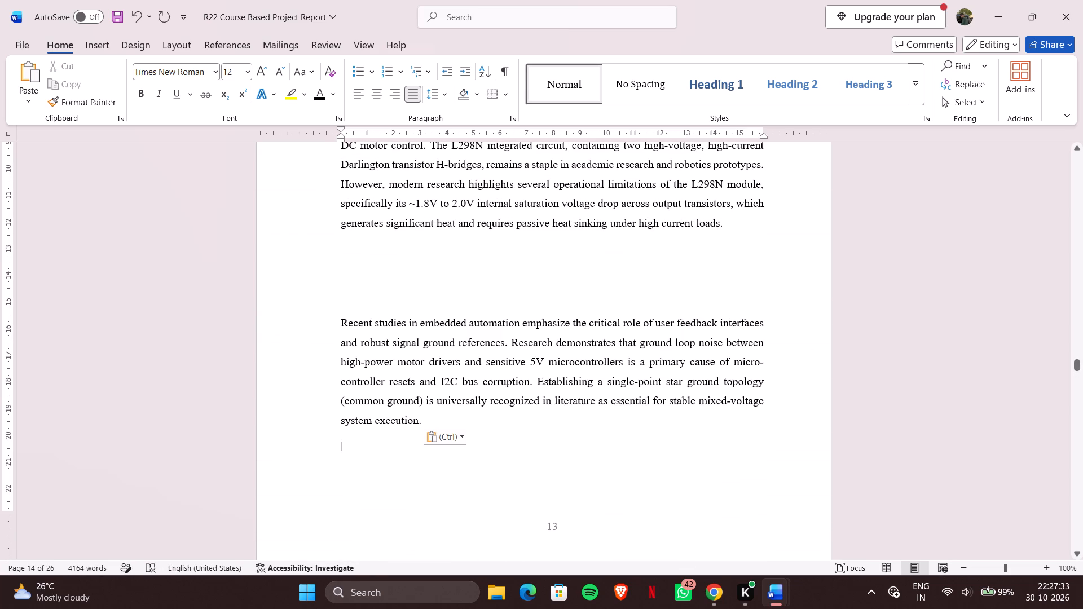
Remove the blank paragraphs between the text ending "high current loads." and the pasted "Recent studies" paragraph.
left_click(385, 338)
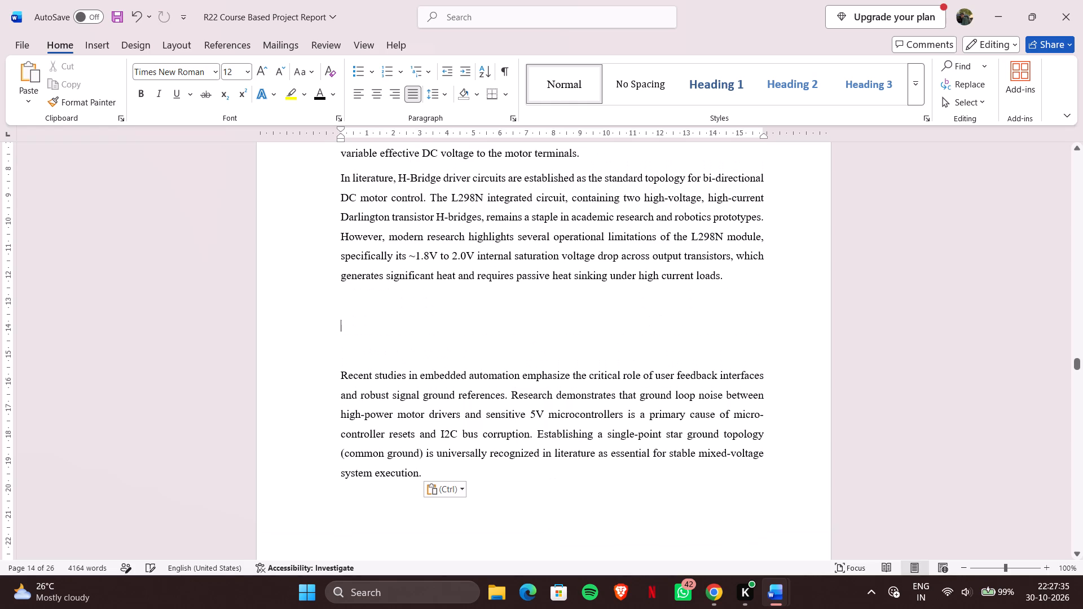
key("BackSpace")
key("BackSpace")
key("BackSpace")
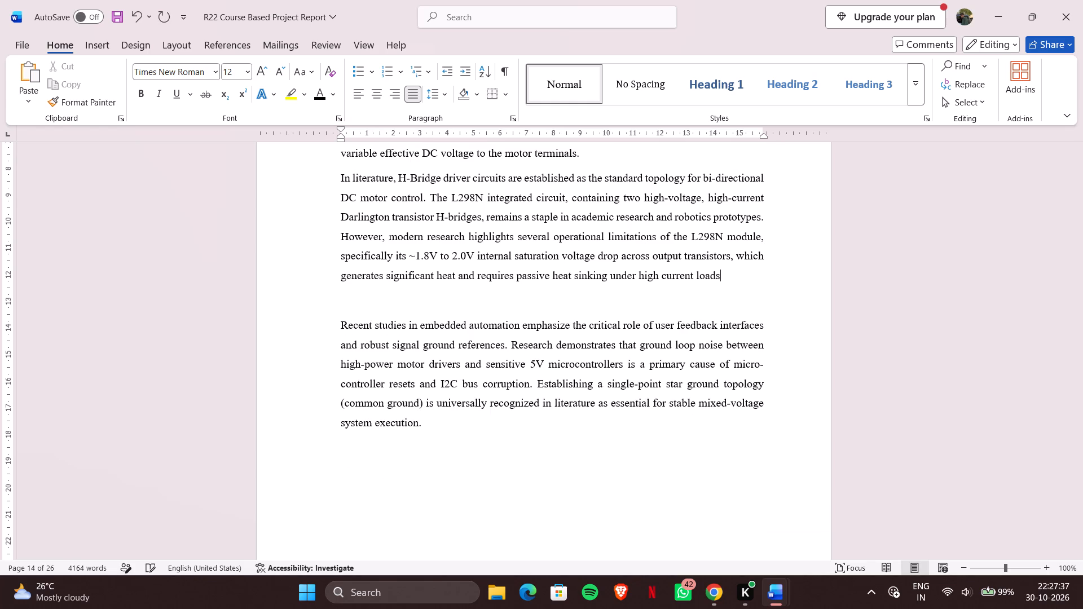
key("ctrl+z")
key("Down")
key("BackSpace")
Delete the extra blank paragraphs above the Table 2.1 caption so it sits at the top of its page.
scroll(385, 338, "down", 2)
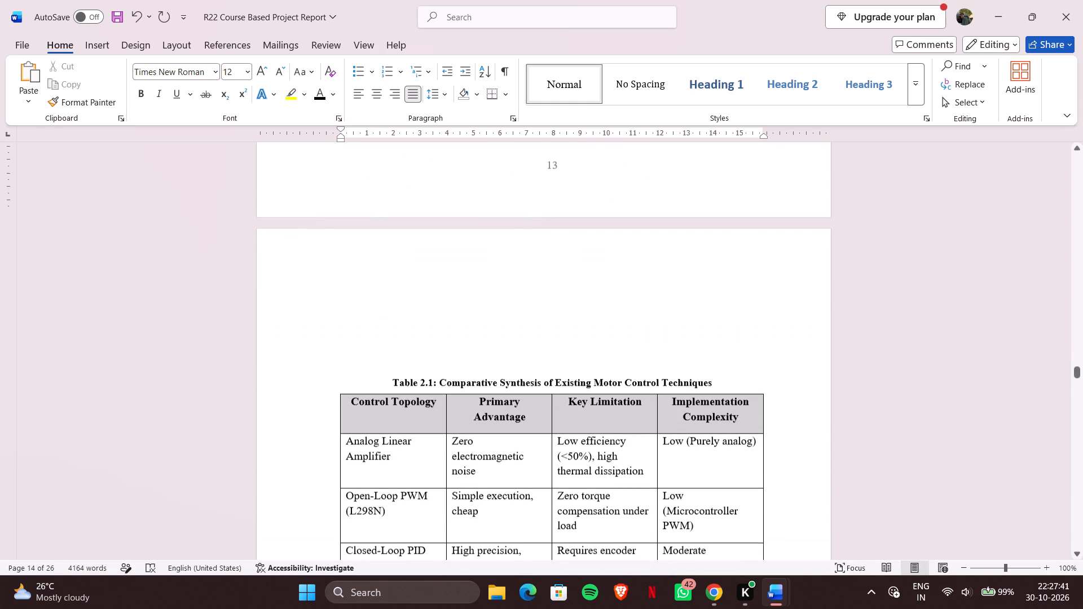
scroll(385, 338, "down", 1)
left_click(392, 351)
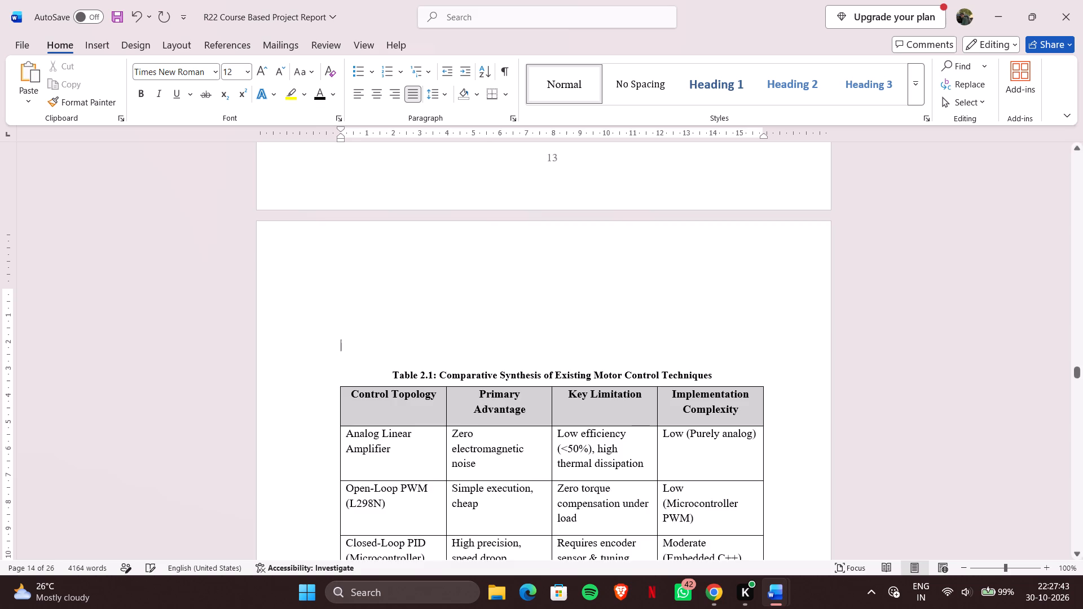
key("BackSpace")
key("BackSpace")
key("BackSpace")
scroll(392, 351, "up", 2)
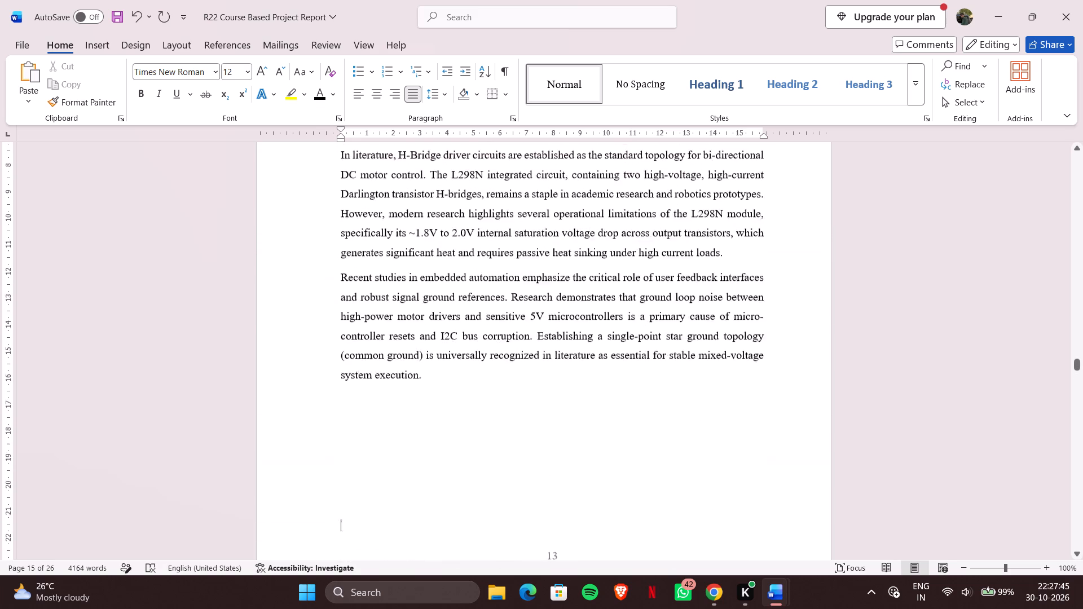
scroll(392, 351, "up", 1)
scroll(392, 351, "down", 2)
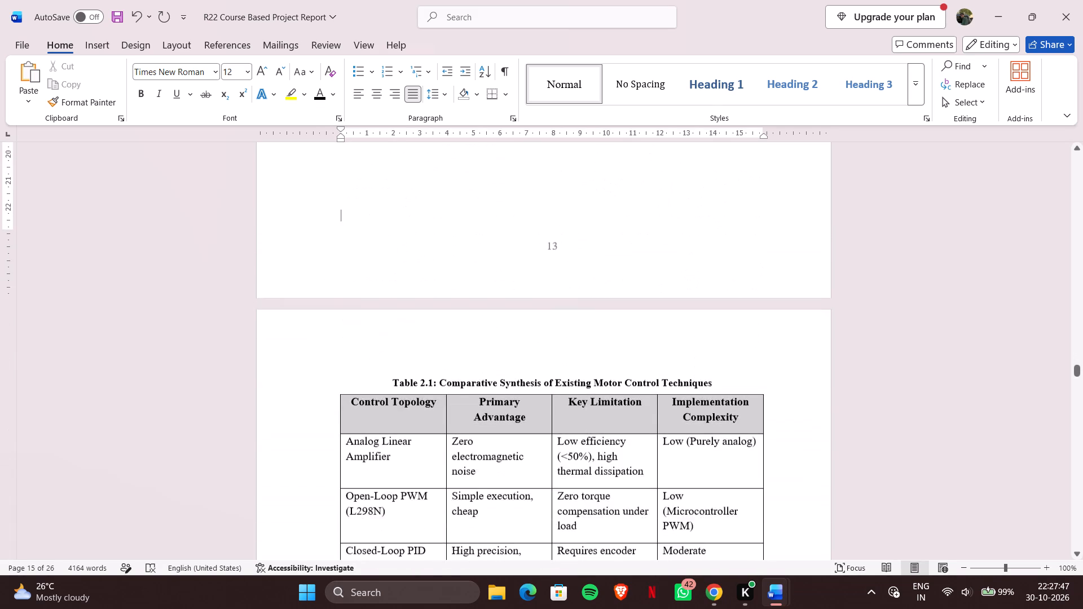
Delete the original "Recent studies in embedded automation" paragraph below Table 2.1.
scroll(392, 351, "down", 2)
scroll(392, 351, "up", 1)
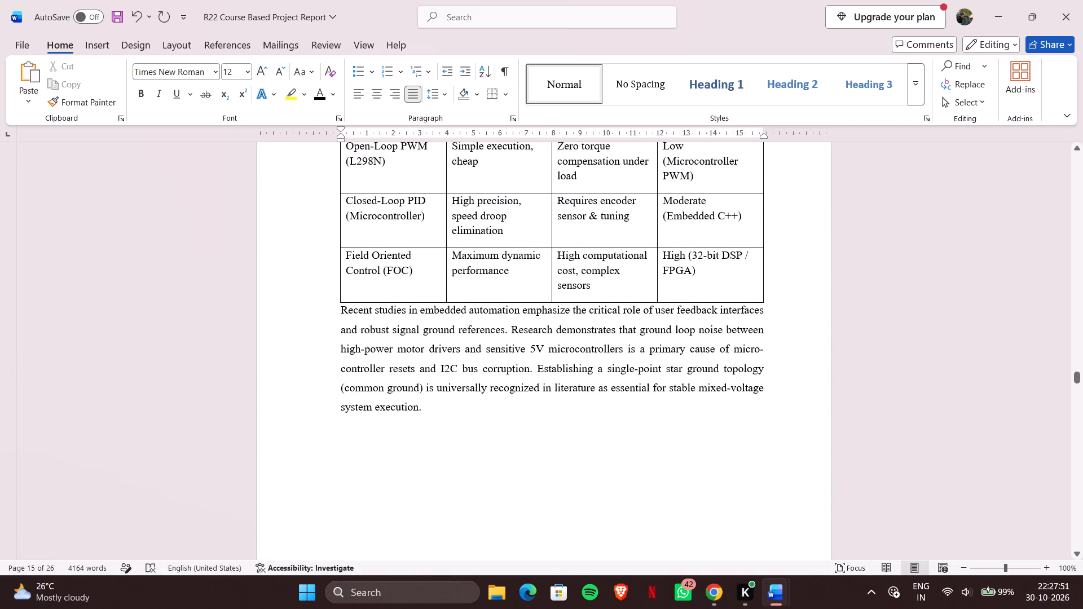
left_click_drag(425, 411, 349, 325)
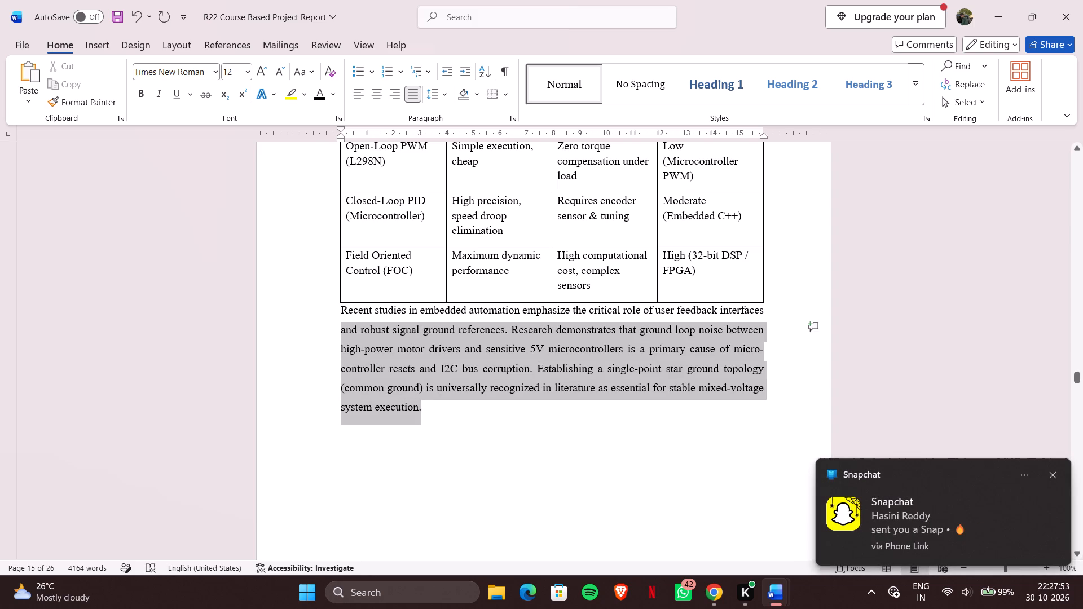
left_click_drag(349, 325, 338, 319)
key("BackSpace")
Remove the surplus blank paragraphs above the Chapter 3 heading so it sits at the top of its page.
scroll(338, 319, "down", 6)
left_click(513, 304)
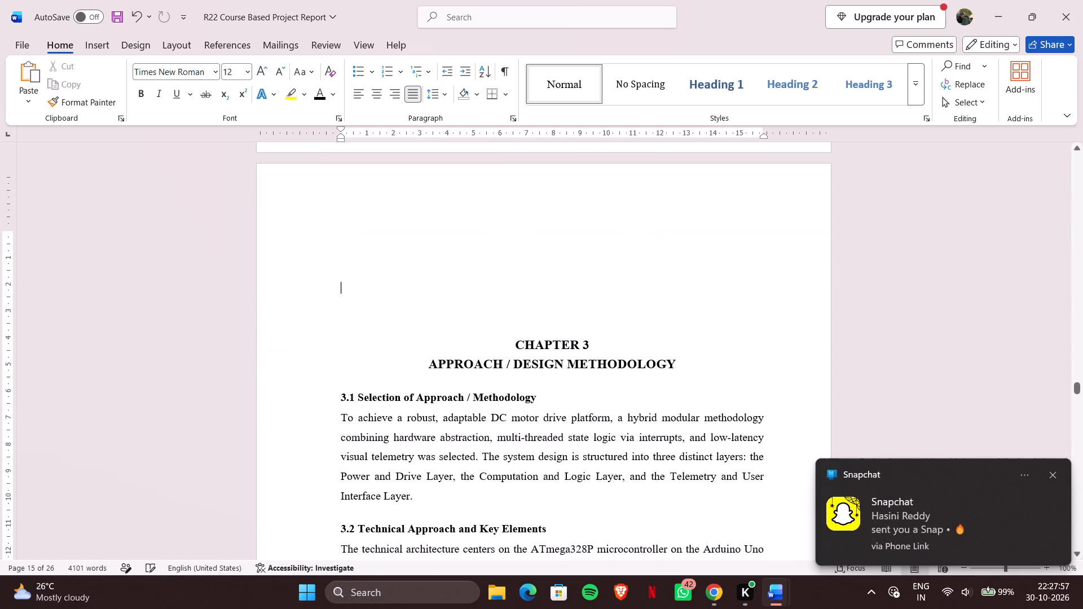
key("BackSpace")
key("BackSpace")
key("BackSpace")
key("BackSpace")
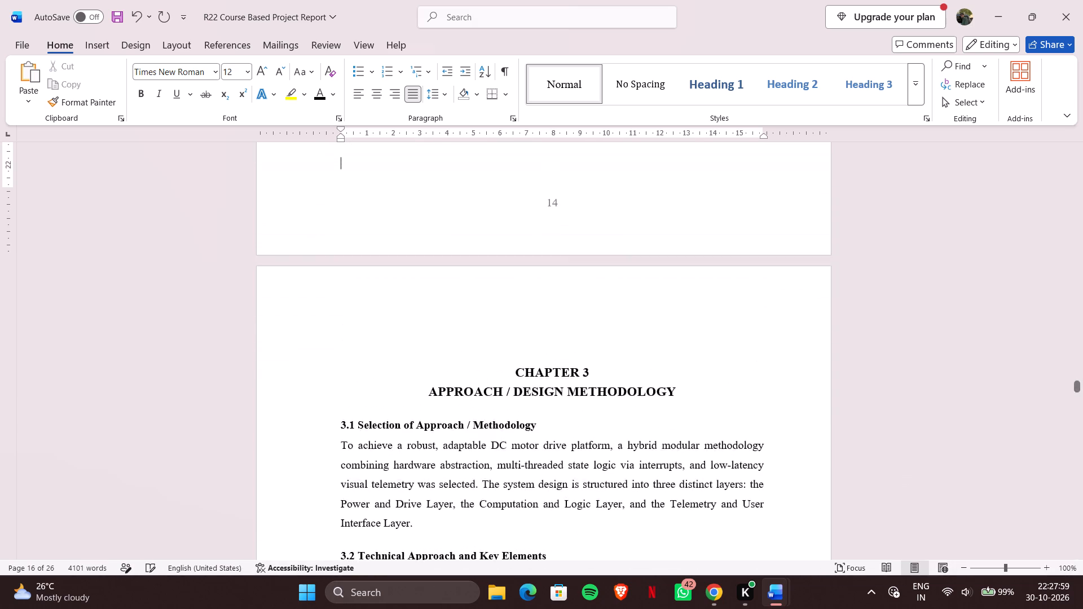
key("BackSpace")
key("Return")
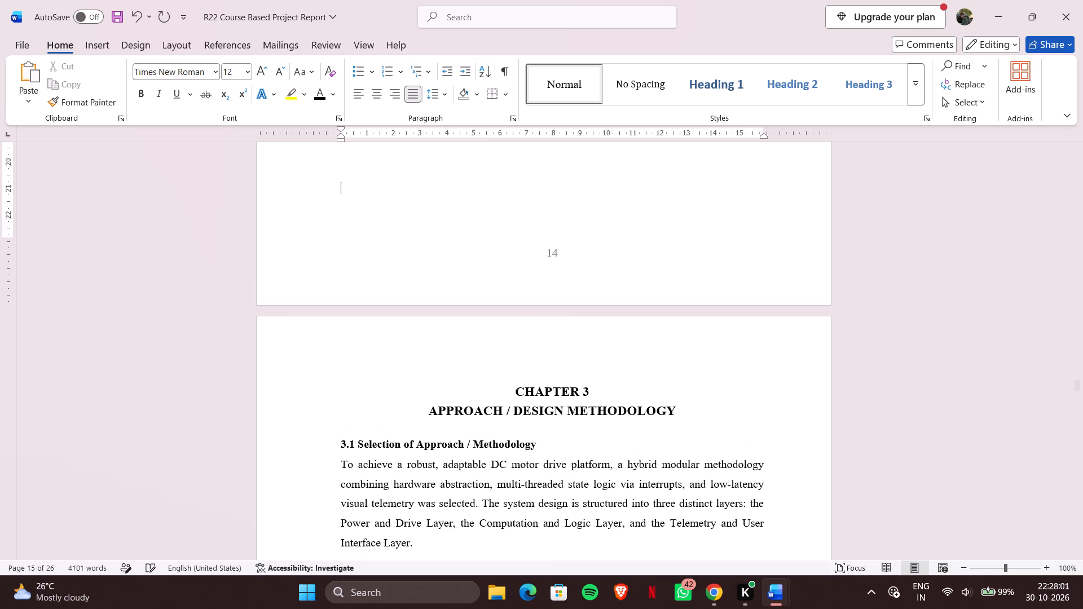
Review Chapter 3 from section 3.2 through Fig. 3.2, checking the page layout and text formatting.
scroll(501, 439, "down", 2)
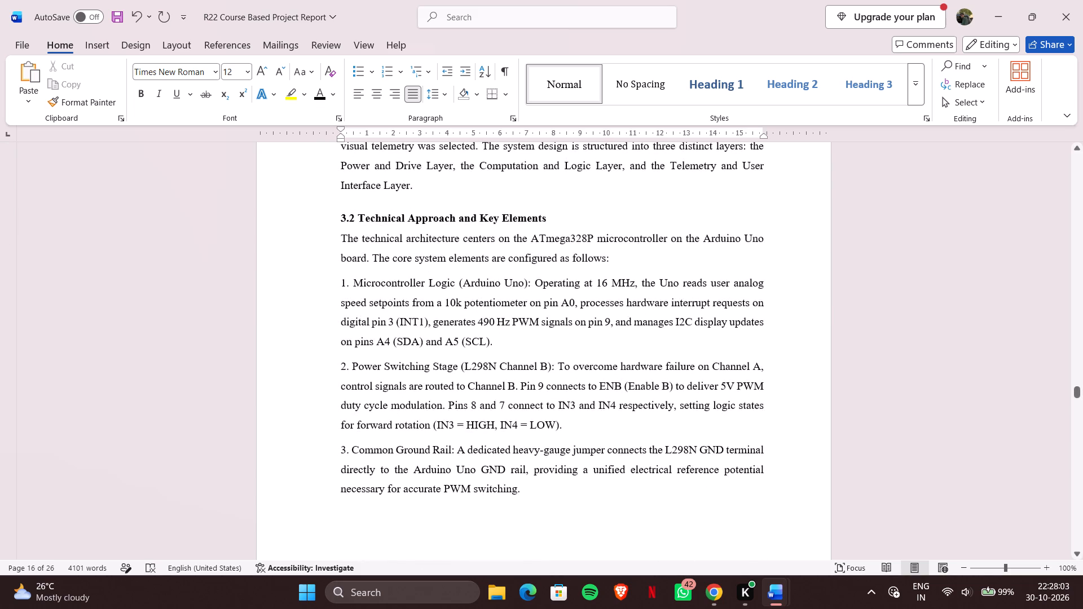
scroll(501, 439, "down", 4)
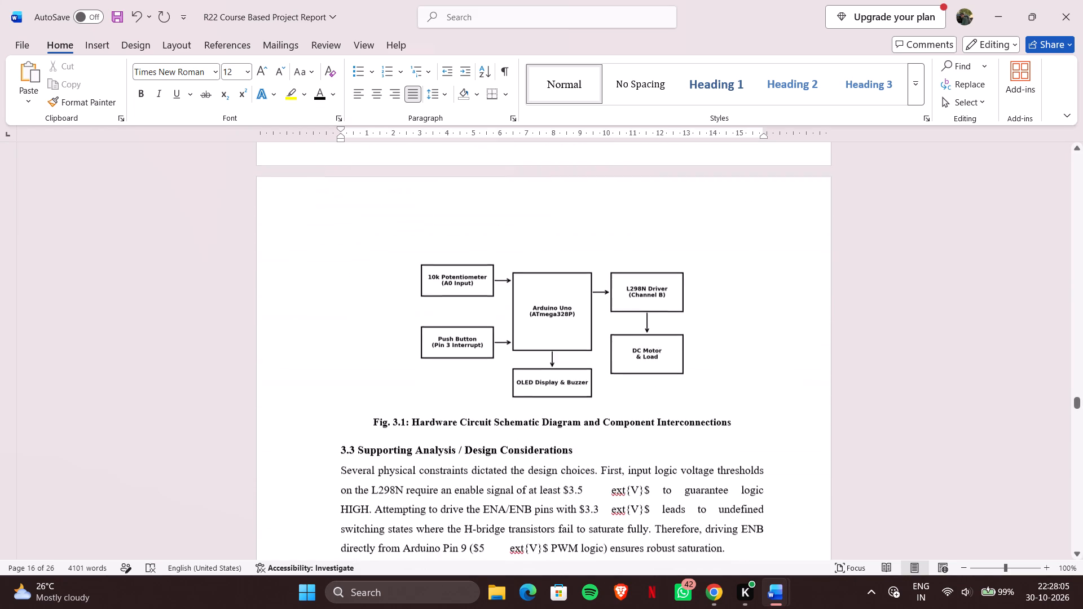
scroll(501, 439, "down", 2)
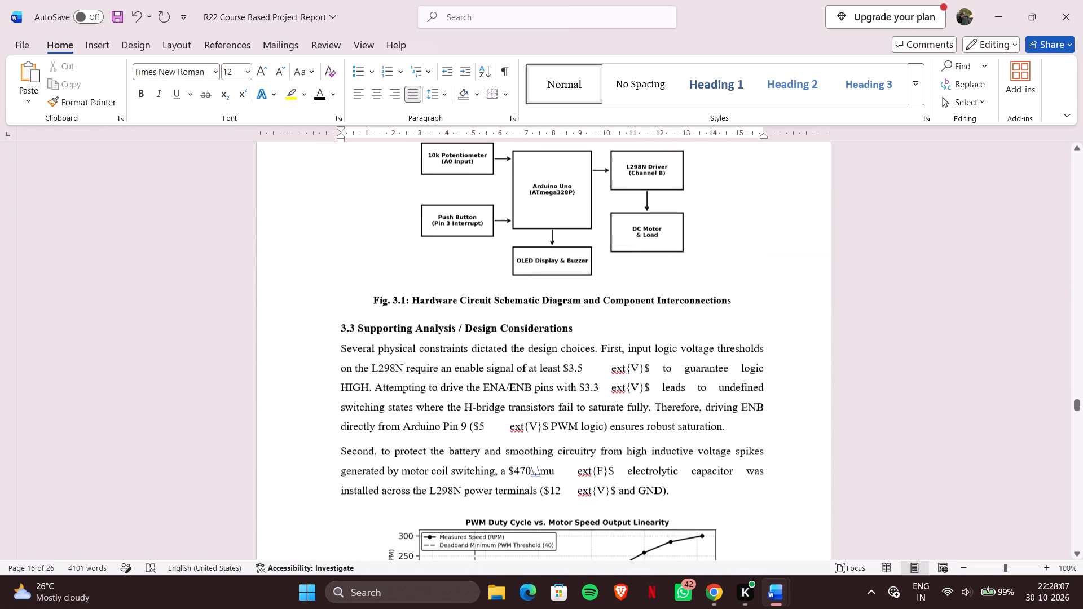
scroll(501, 439, "down", 2)
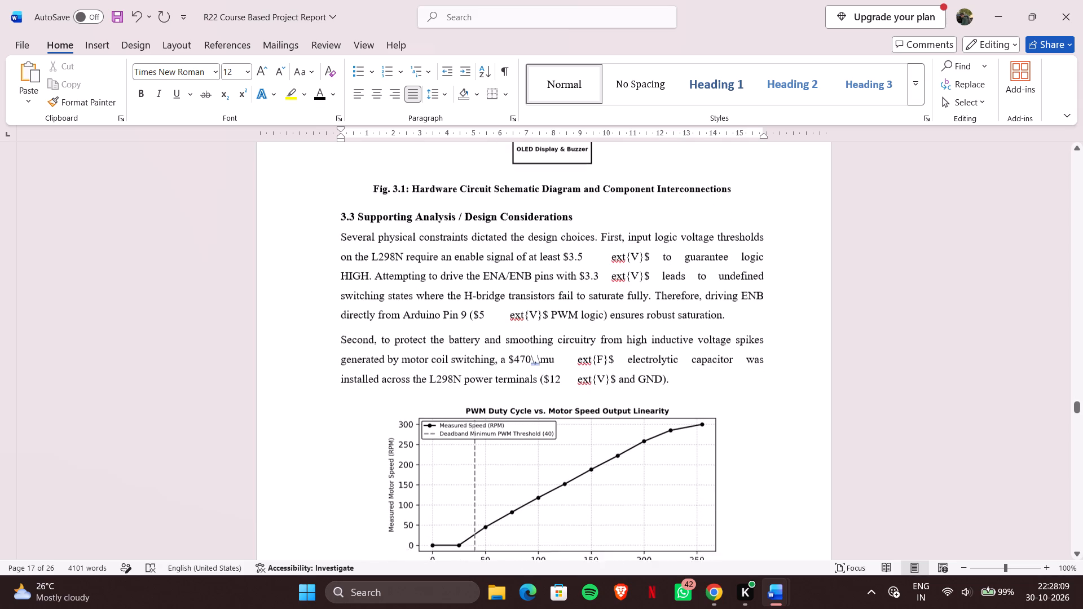
scroll(501, 439, "down", 3)
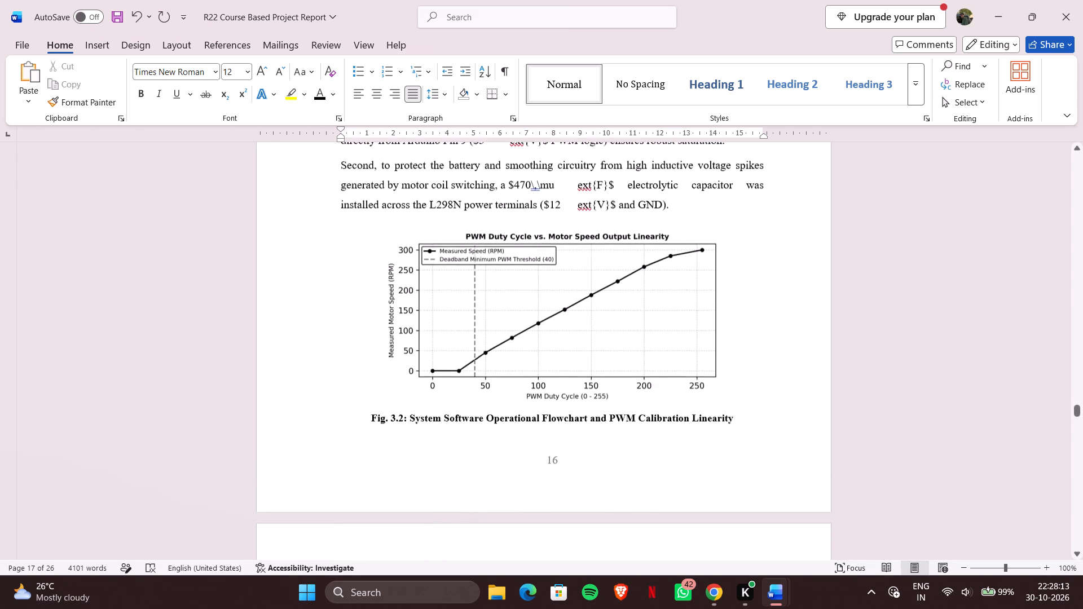
Show formatting marks and replace the three tab gaps before "ext{V}$" in section 3.3's first paragraph with single spaces.
scroll(501, 439, "up", 1)
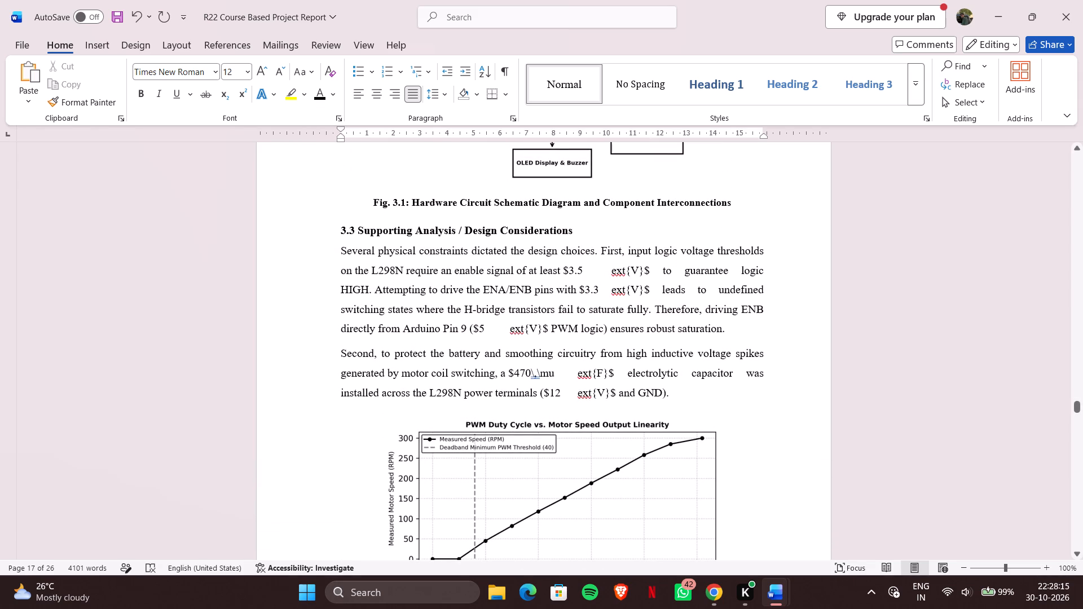
left_click(598, 279)
left_click(508, 74)
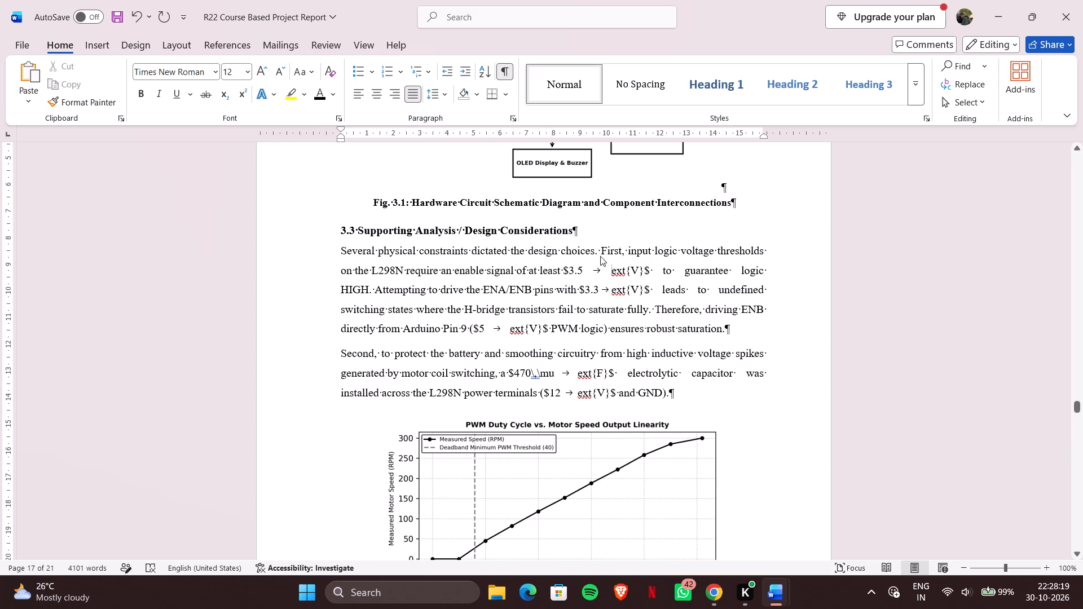
left_click(607, 271)
key("BackSpace")
key("space")
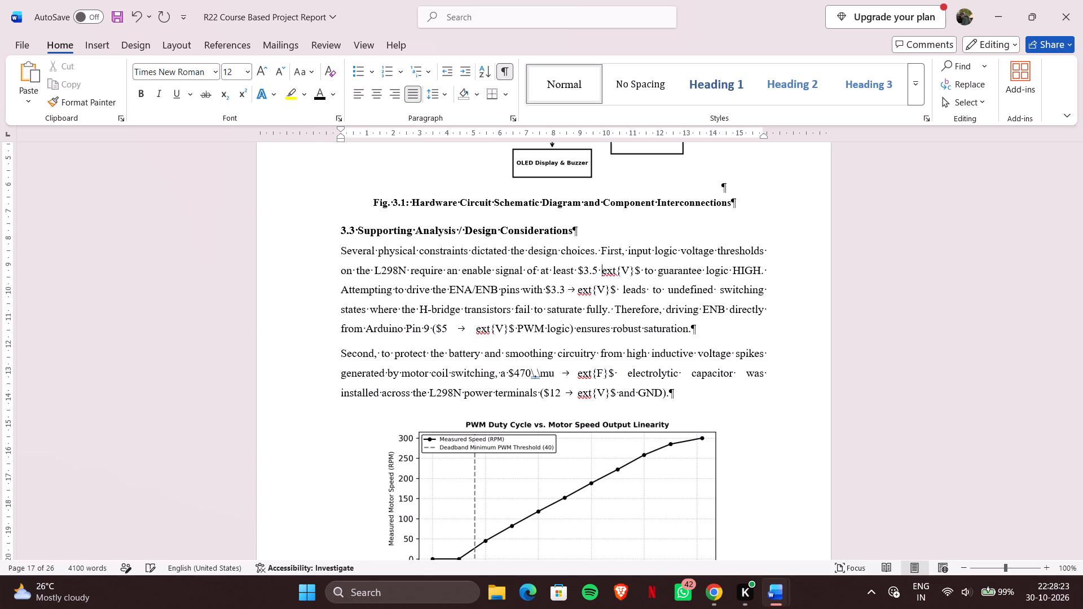
left_click(578, 289)
key("BackSpace")
key("space")
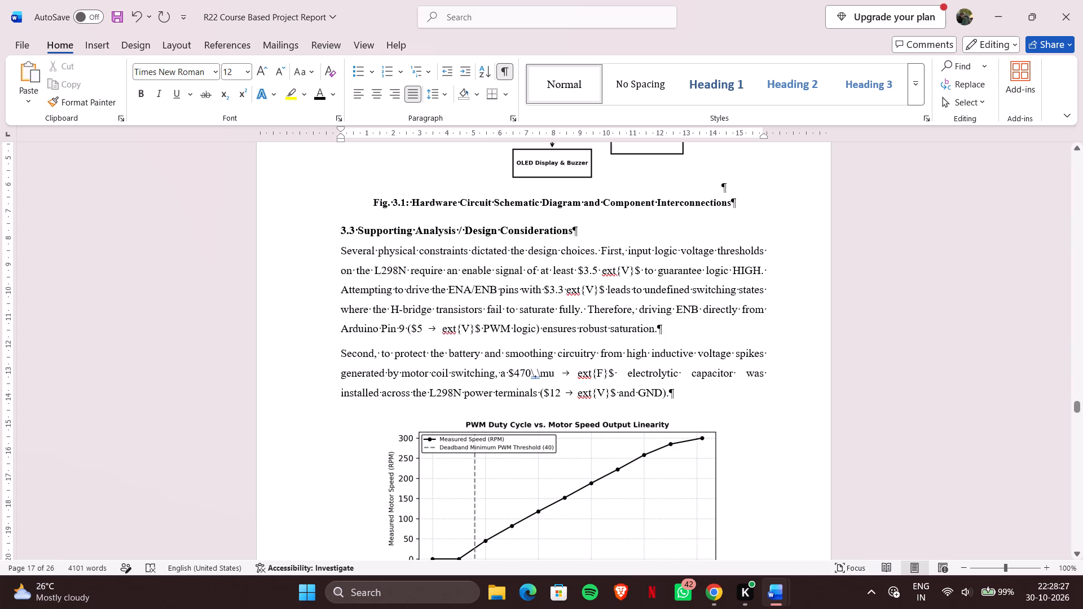
left_click(443, 328)
key("BackSpace")
key("space")
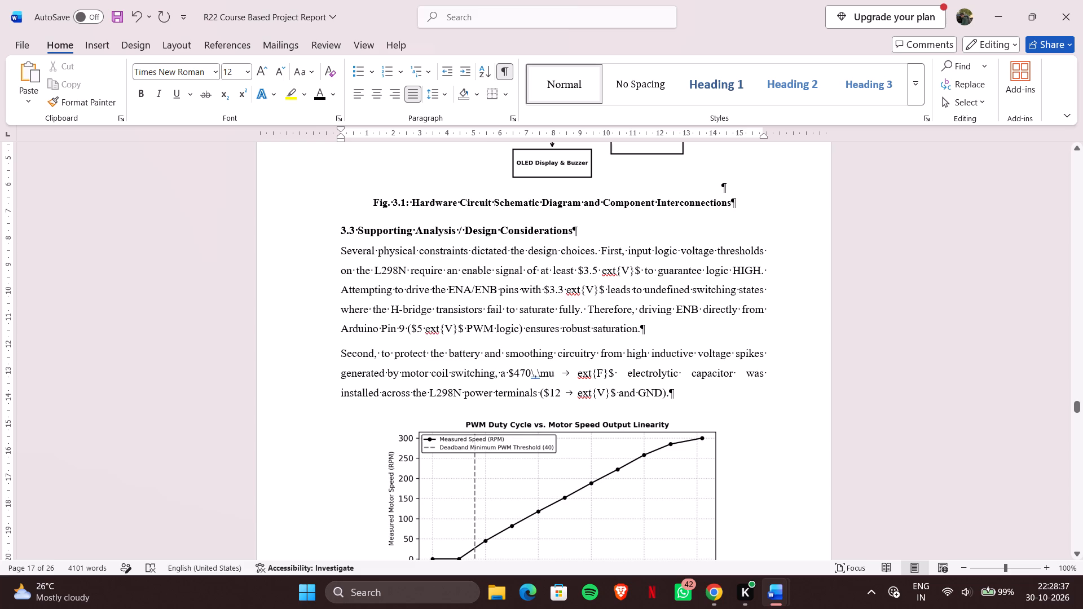
Strip the leftover LaTeX markup from the ENA/ENB pin voltage in section 3.3 so it reads "3.3V".
left_click(549, 290)
key("BackSpace")
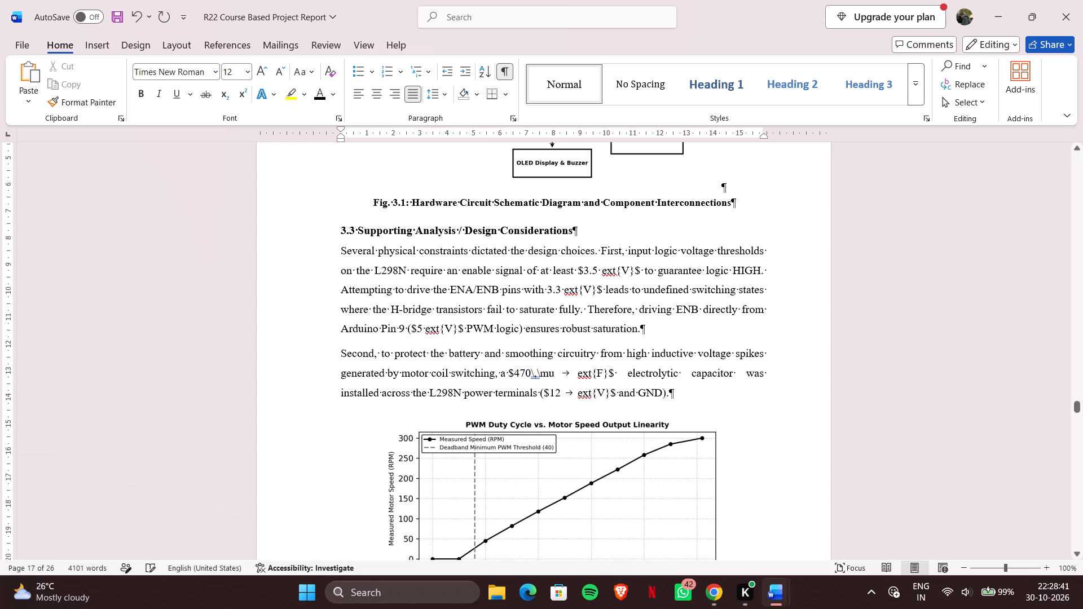
left_click(578, 292)
key("BackSpace")
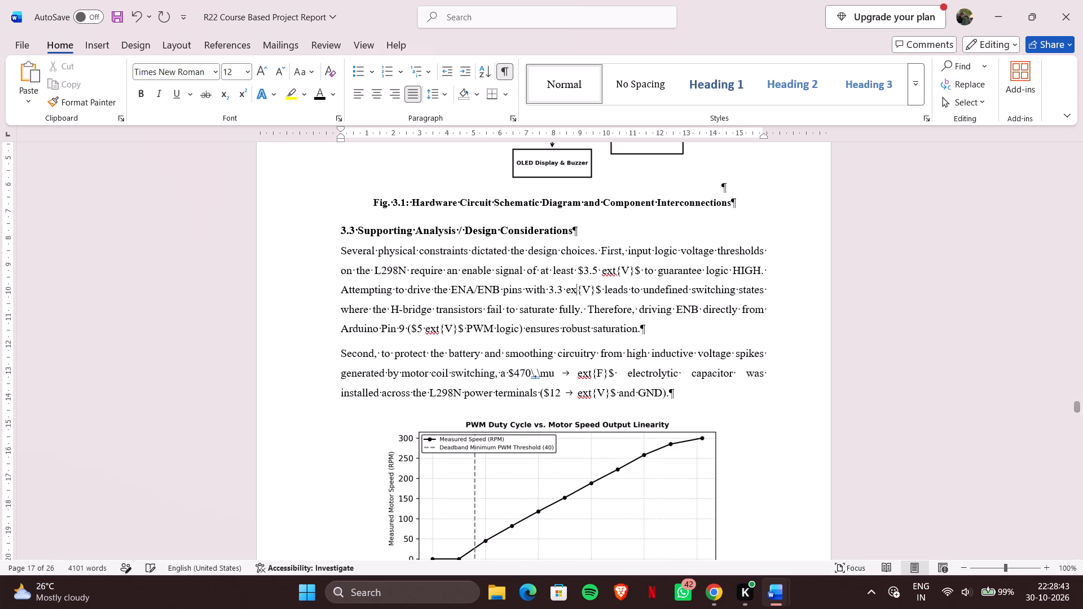
key("BackSpace")
key("Right")
key("Right")
key("Right")
key("Right")
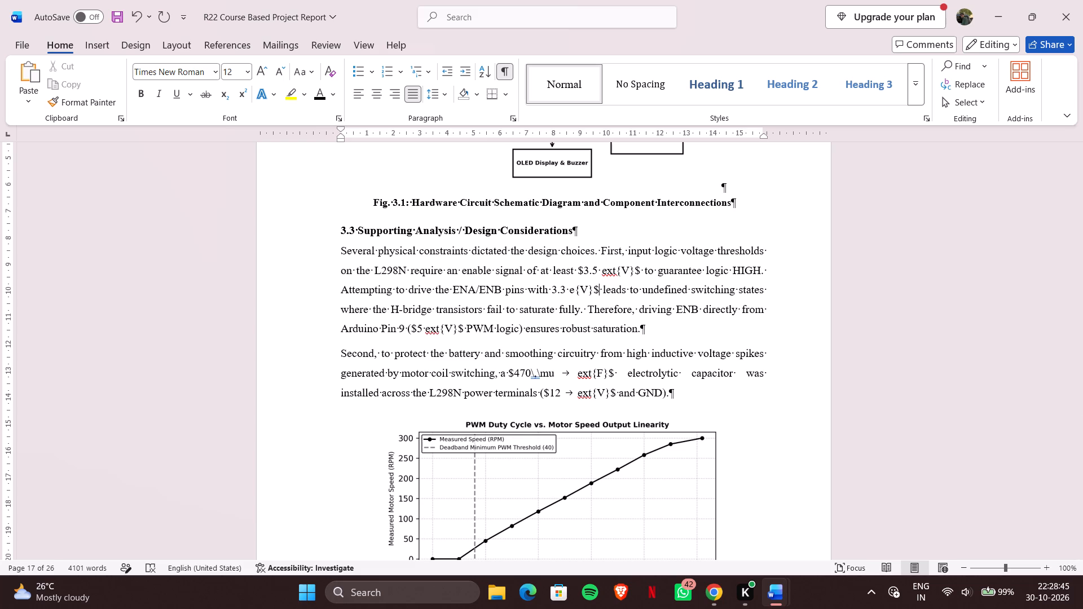
key("BackSpace")
key("BackSpace")
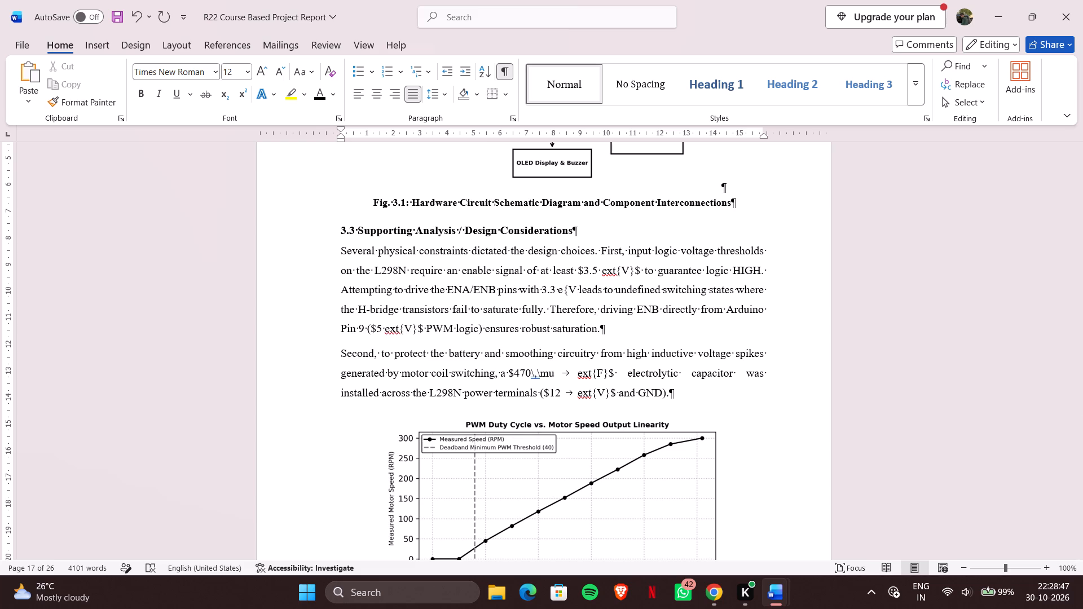
key("Left")
key("BackSpace")
key("BackSpace")
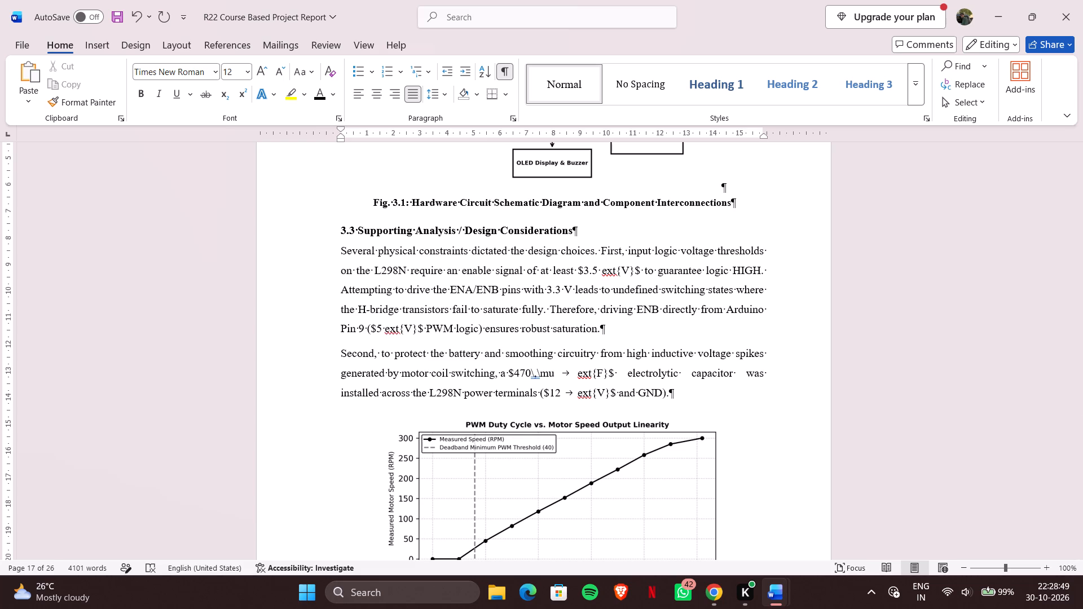
key("BackSpace")
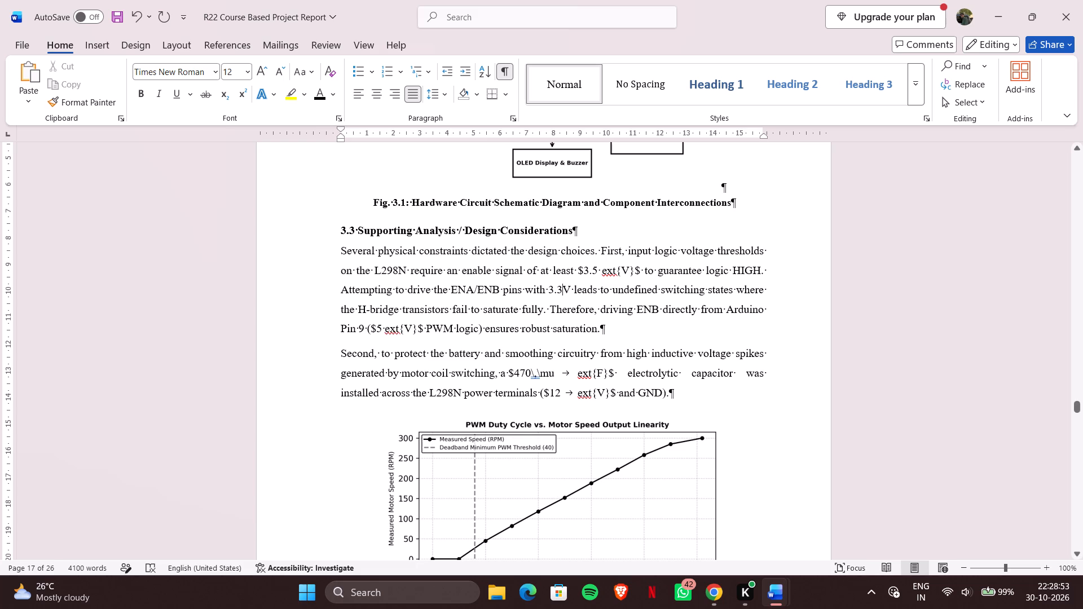
Strip the leftover LaTeX markup from the L298N enable signal voltage so it reads "3.5 V".
left_click(582, 268)
key("BackSpace")
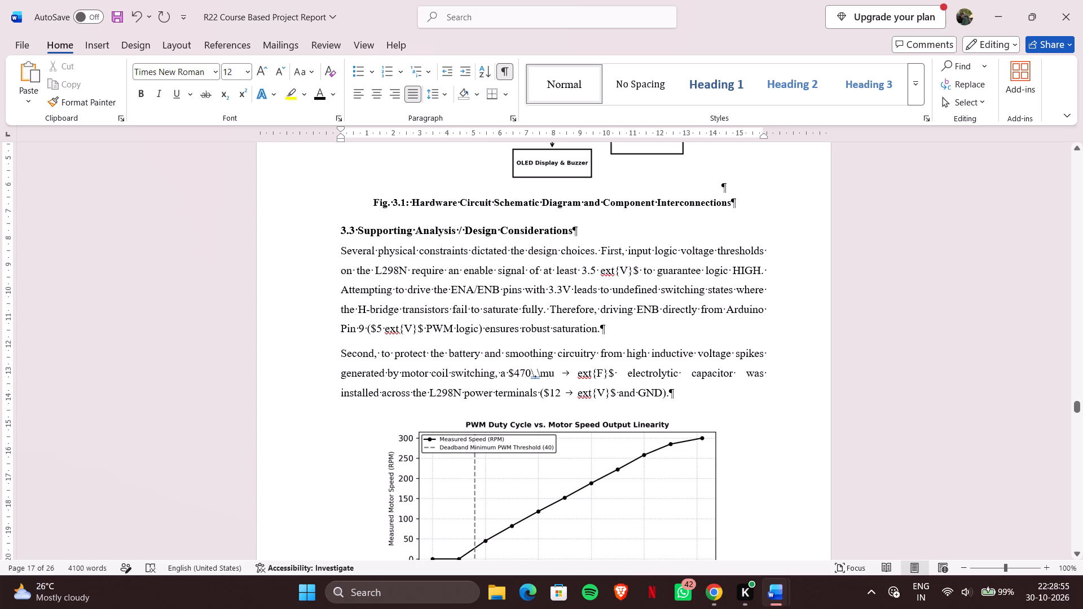
left_click(618, 271)
key("BackSpace")
key("BackSpace")
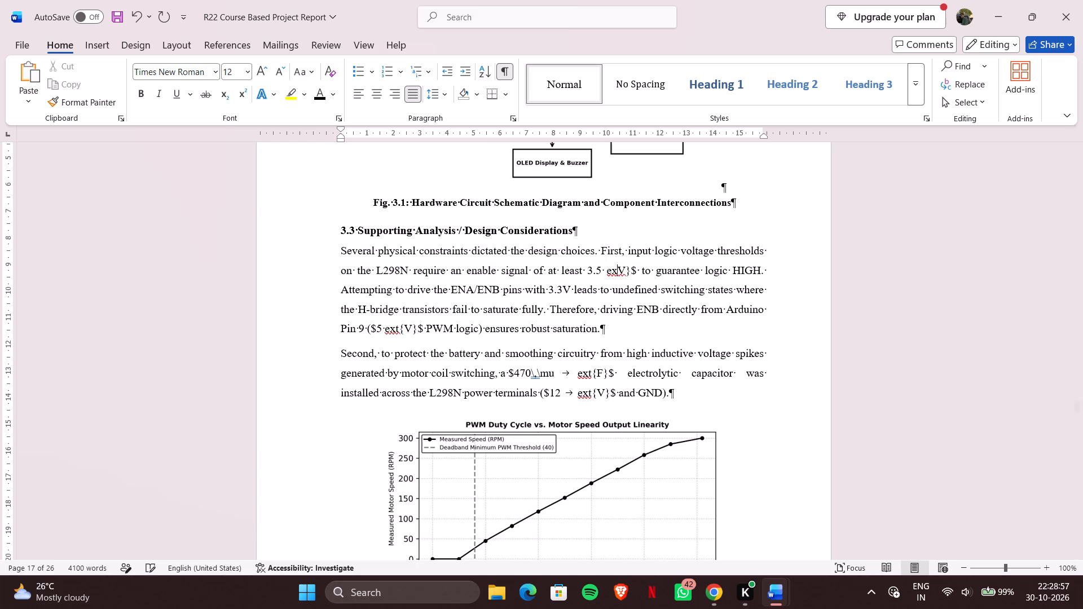
key("BackSpace")
key("BackSpace")
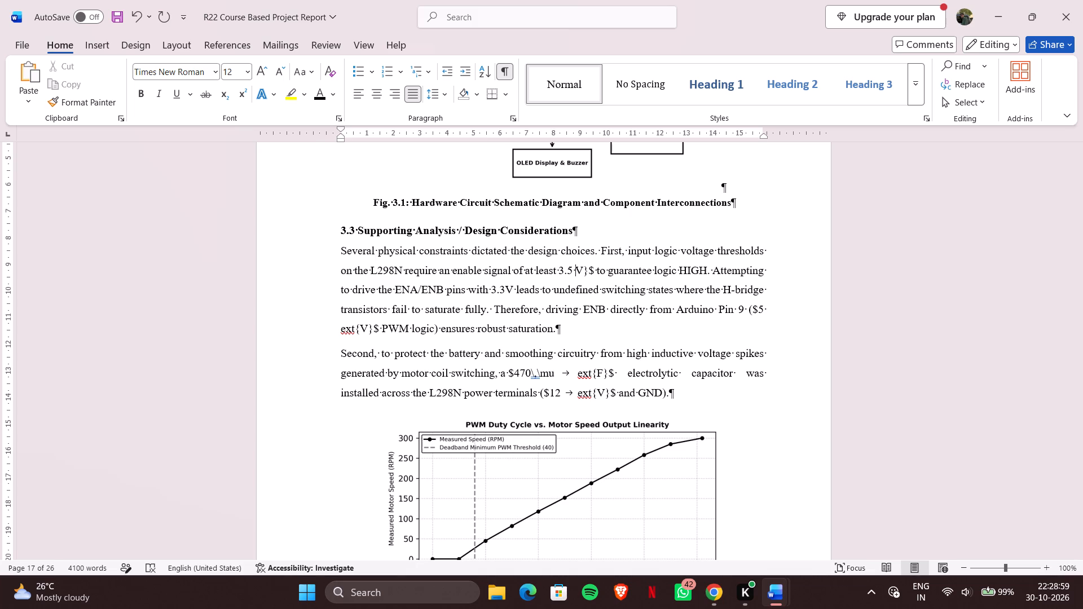
left_click(593, 270)
key("BackSpace")
key("BackSpace")
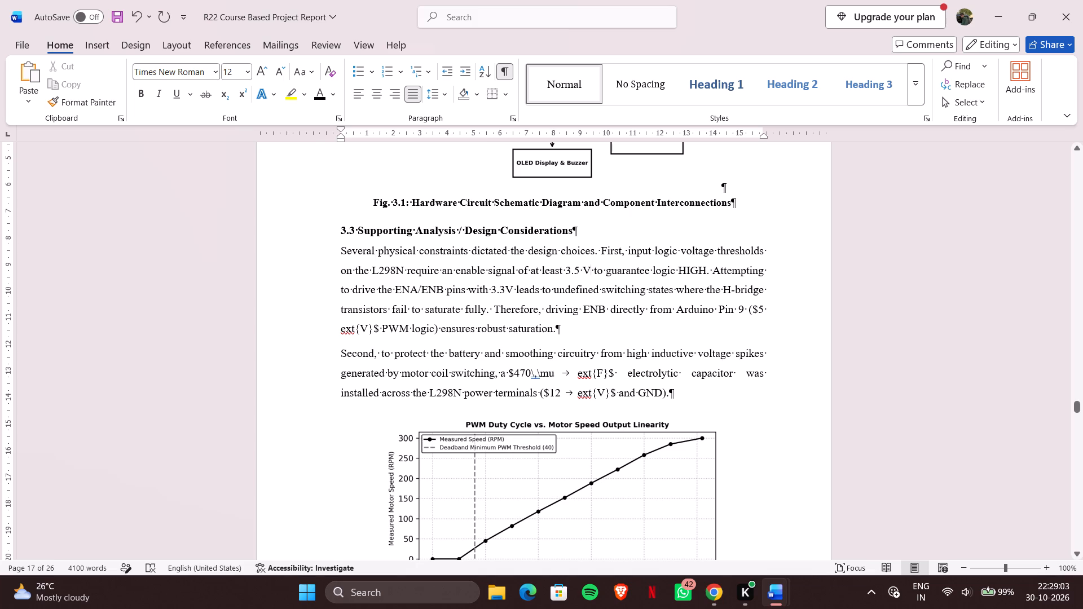
Remove the opening parenthesis and LaTeX markup around the Arduino Pin 9 voltage so it reads "5V PWM".
left_click(759, 308)
key("BackSpace")
key("BackSpace")
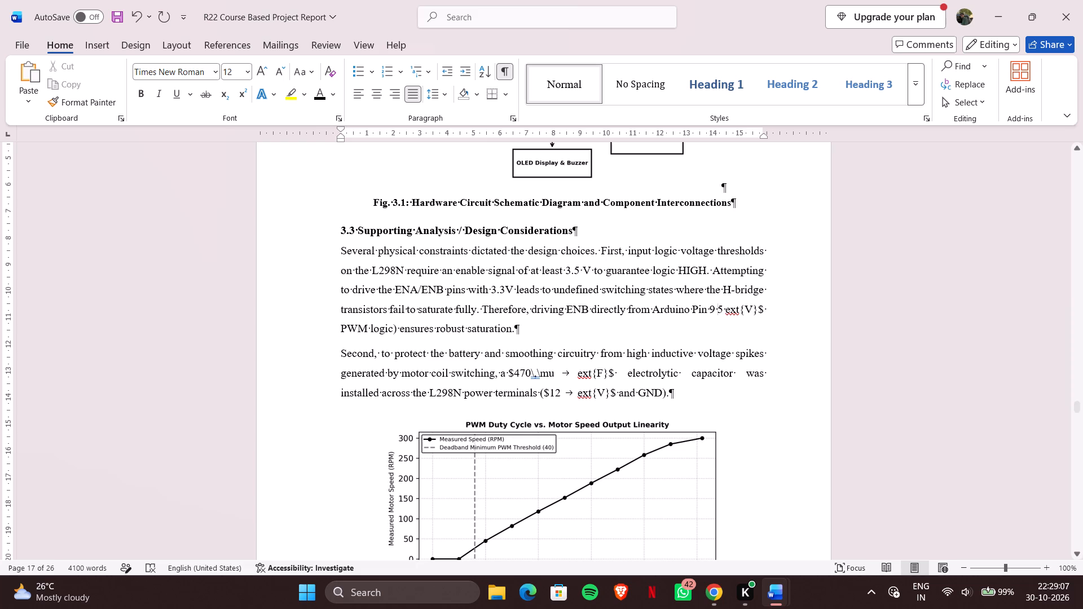
left_click(745, 311)
key("BackSpace")
key("BackSpace")
key("BackSpace")
key("BackSpace")
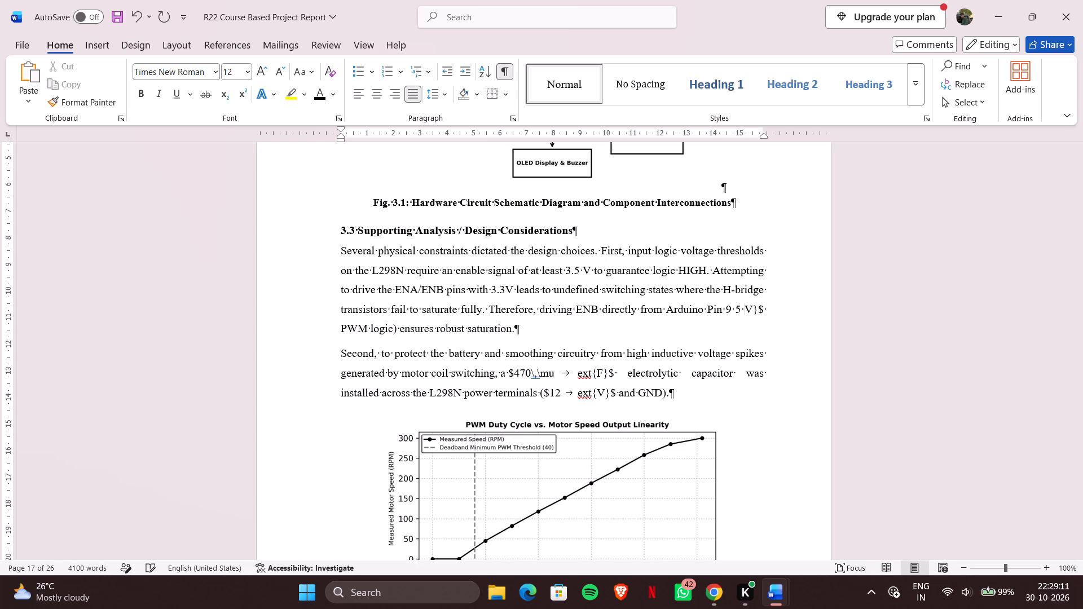
key("BackSpace")
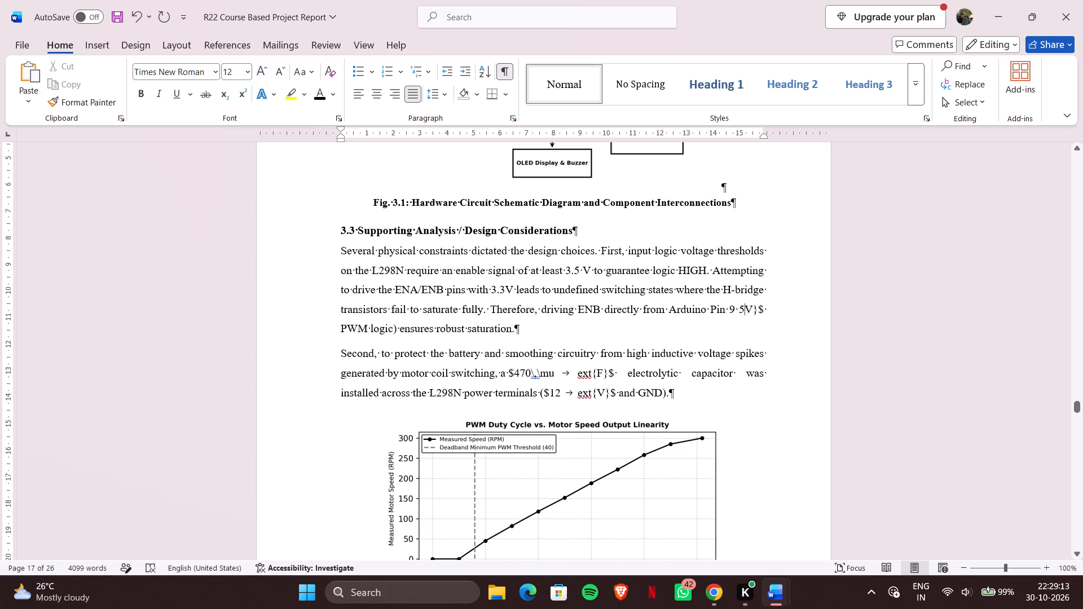
left_click(761, 310)
key("BackSpace")
key("BackSpace")
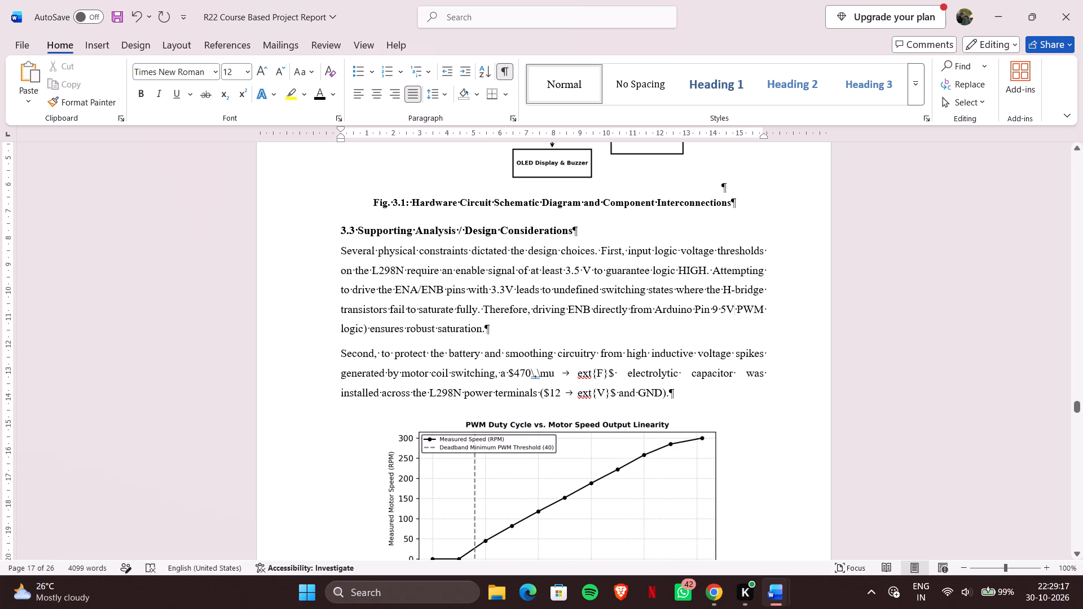
Delete "mu", the tab gap, "ext{" and the trailing "}$" around the F in section 3.3's capacitor value.
left_click(595, 372)
key("BackSpace")
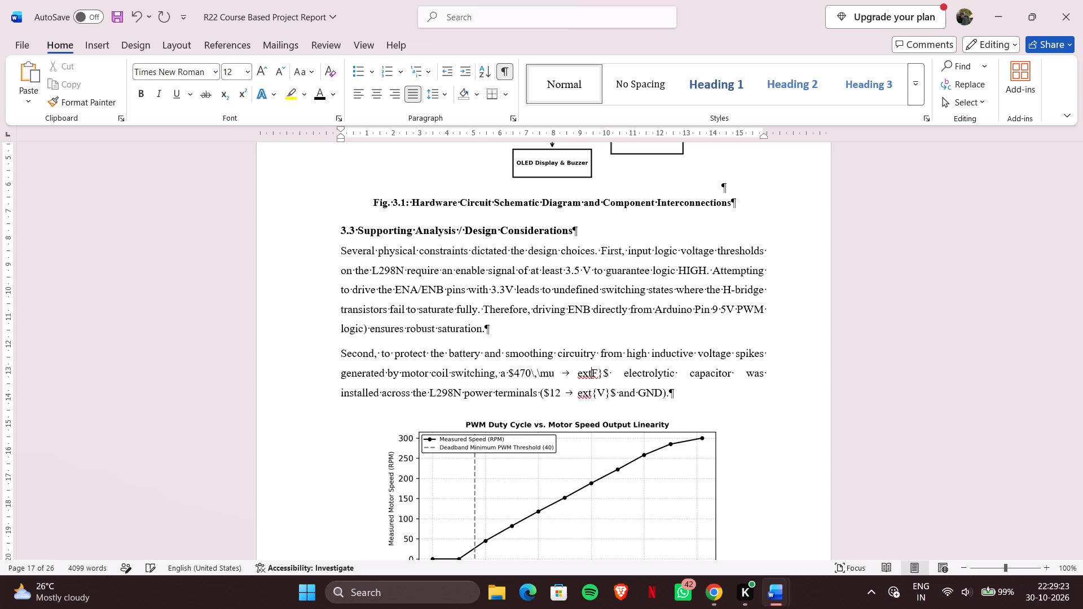
key("BackSpace")
key("BackSpace")
key("BackSpace")
key("BackSpace")
key("BackSpace")
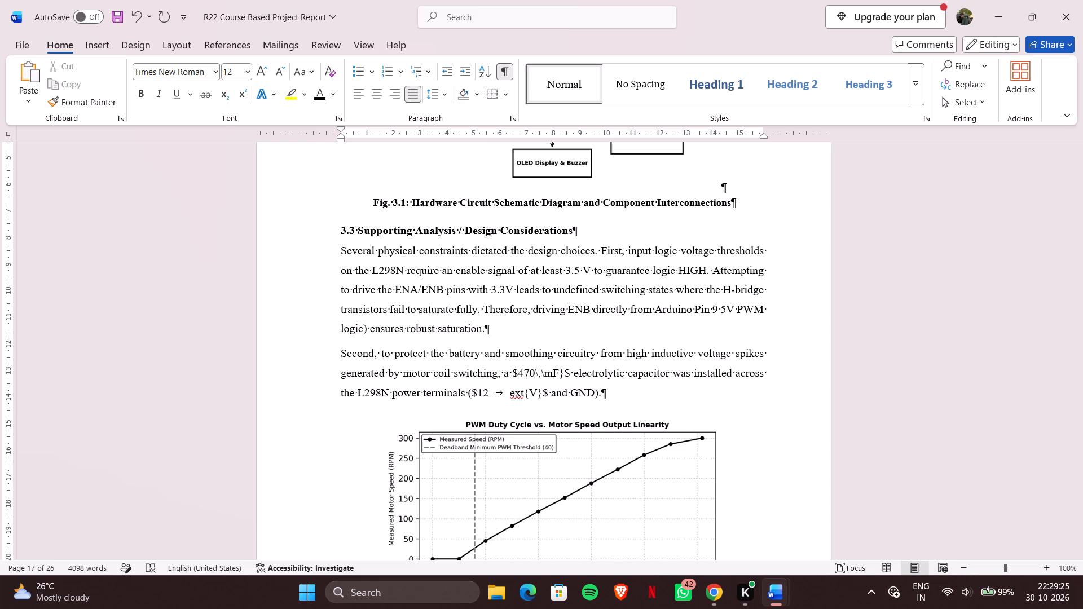
key("BackSpace")
key("Right")
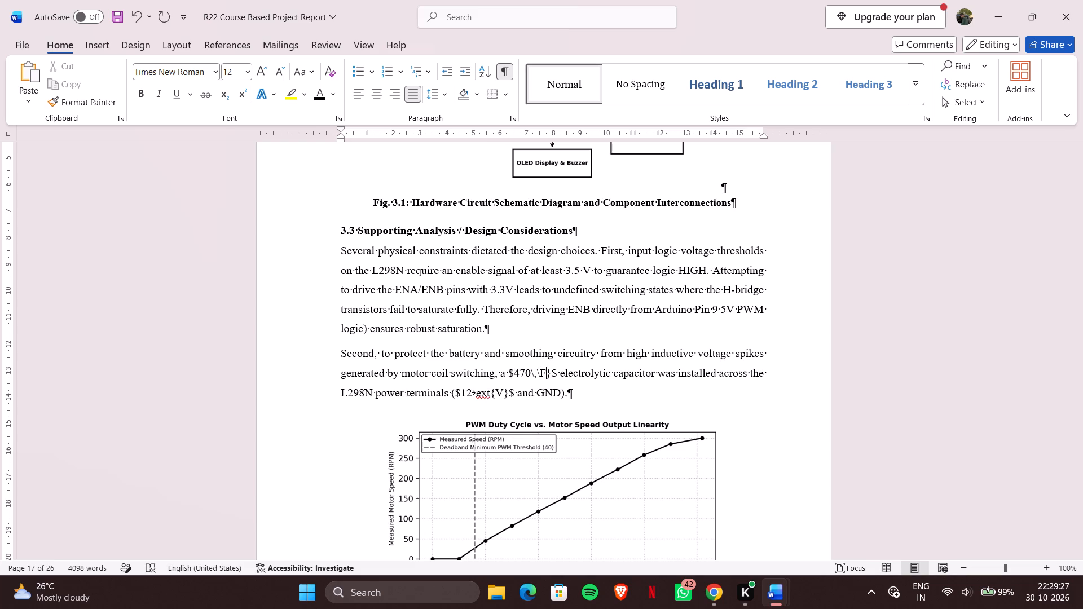
key("Right")
key("Right")
key("BackSpace")
key("BackSpace")
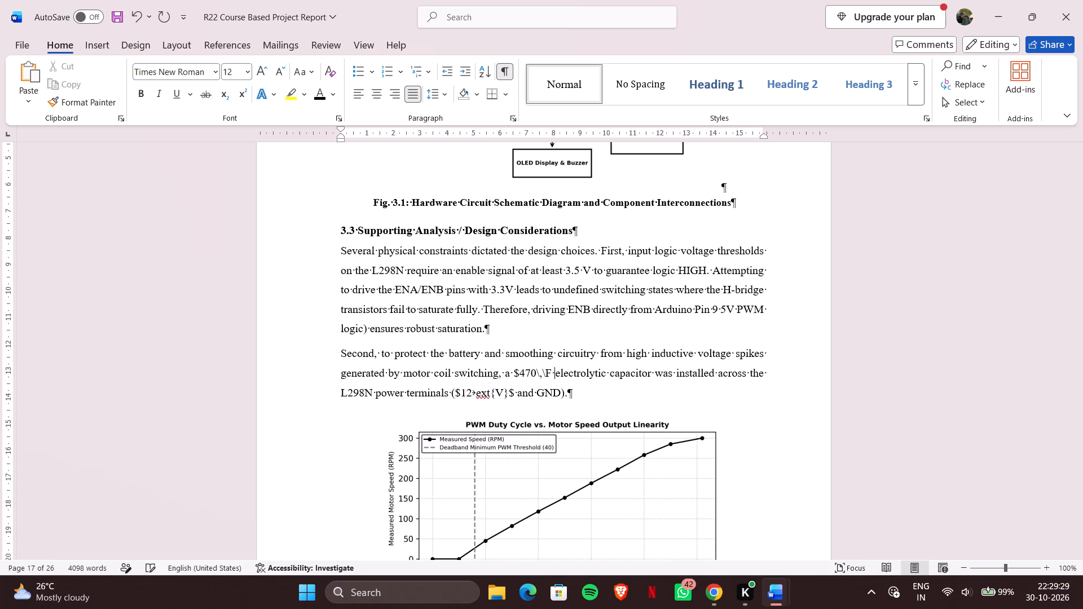
Delete the remaining backslashes, comma and dollar sign from the capacitor value and add the micro prefix, making it "470uF".
key("Left")
key("Left")
key("Right")
key("BackSpace")
key("BackSpace")
key("BackSpace")
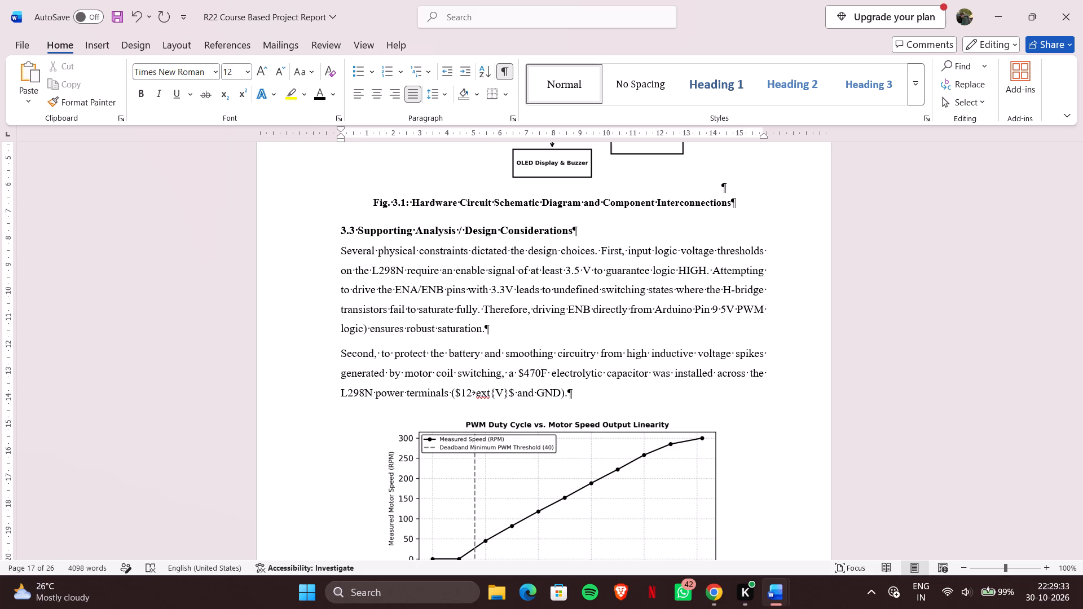
key("Left")
key("Left")
key("Left")
key("Left")
key("Right")
key("BackSpace")
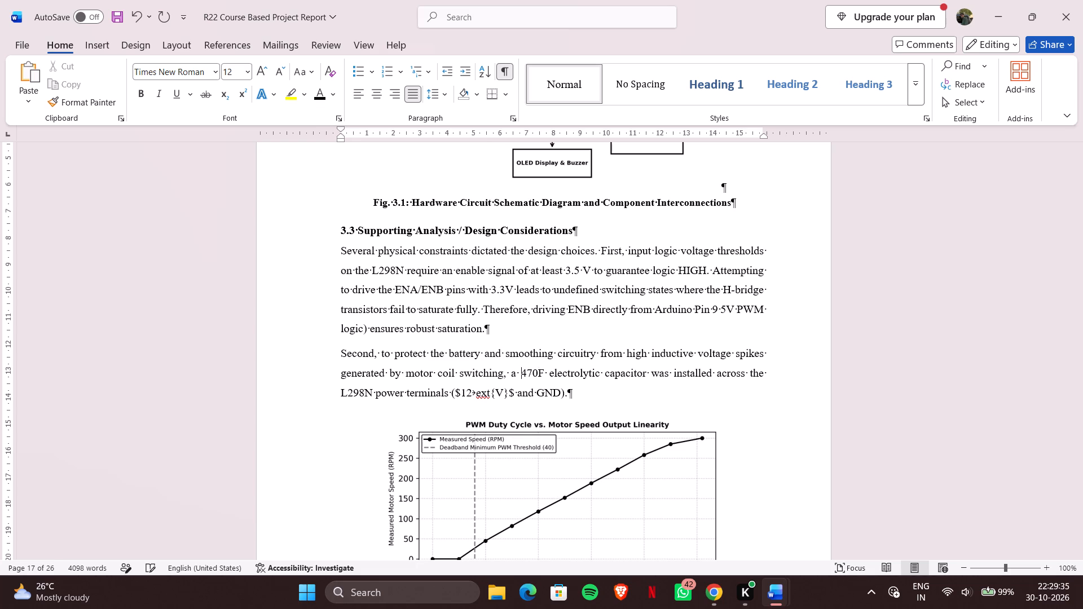
key("Right")
key("Right")
key("Right")
key("u")
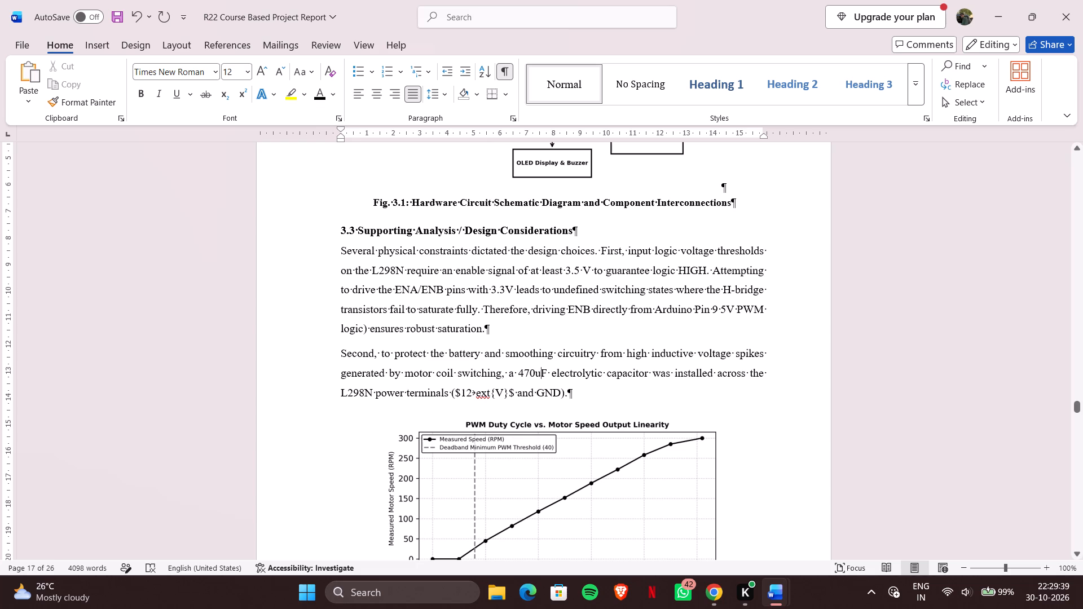
Strip the leftover LaTeX markup from the L298N power terminal voltage in section 3.3 so it reads "12V".
left_click(514, 391)
key("BackSpace")
key("BackSpace")
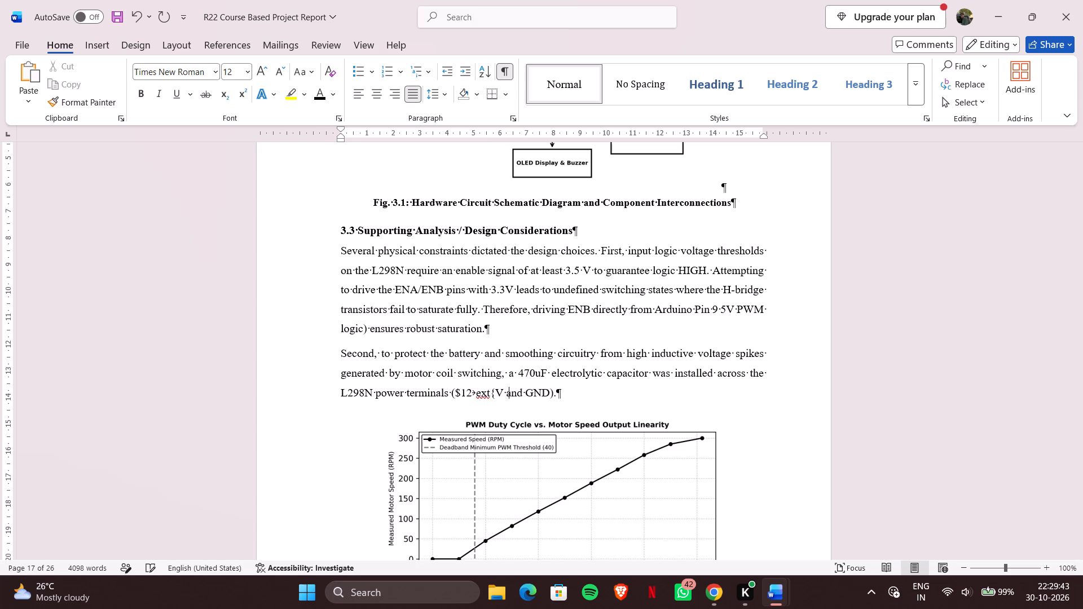
key("Left")
key("BackSpace")
key("BackSpace")
key("BackSpace")
key("BackSpace")
key("BackSpace")
key("Left")
key("Left")
key("BackSpace")
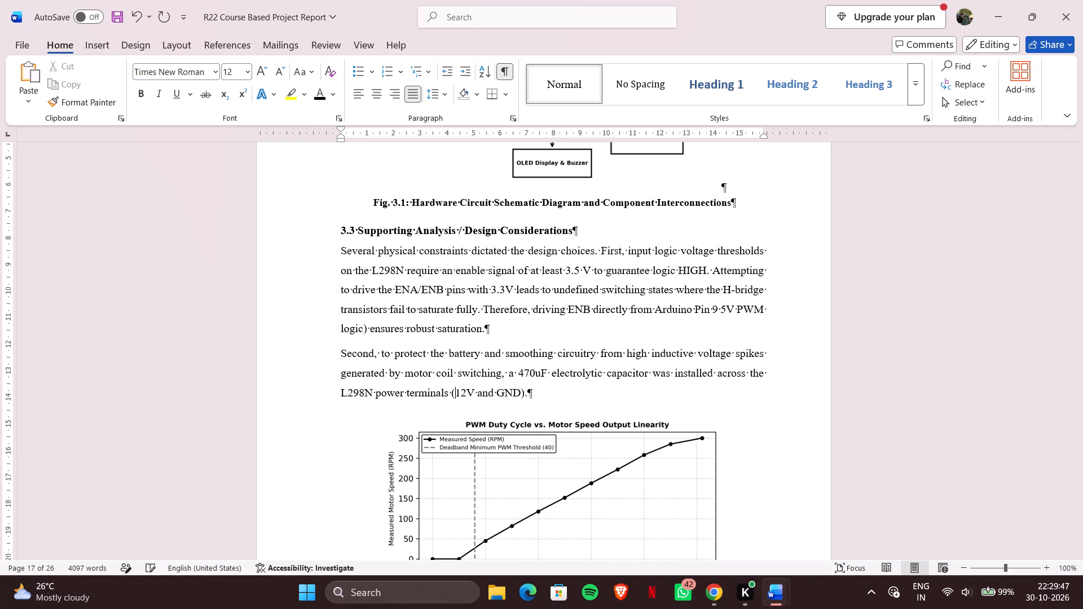
Remove the parentheses around the power terminal names so the sentence ends "L298N power terminals 12V and GND.".
key("BackSpace")
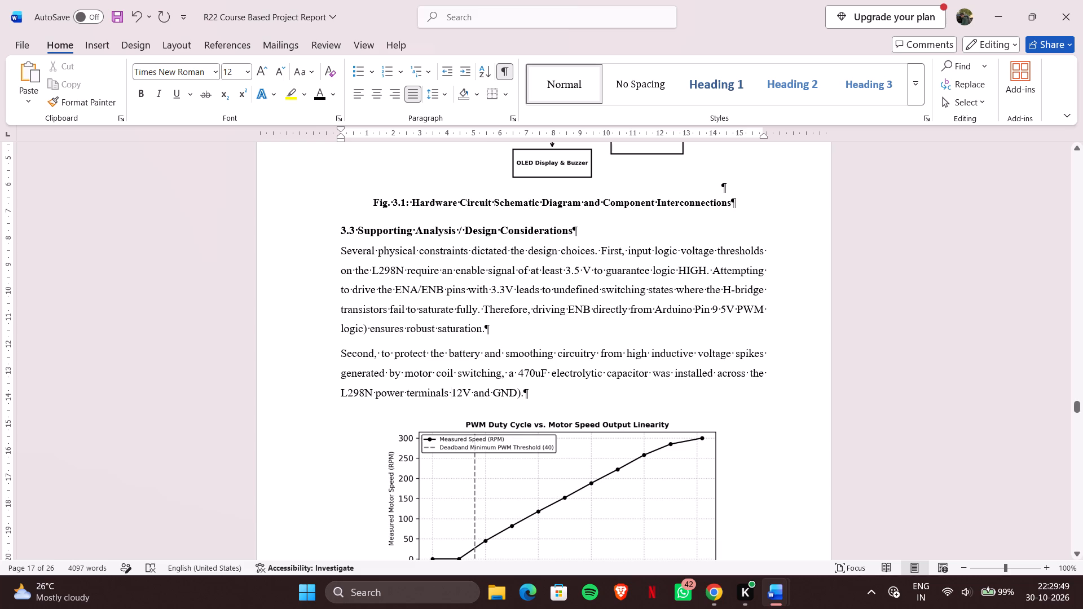
left_click(519, 393)
key("BackSpace")
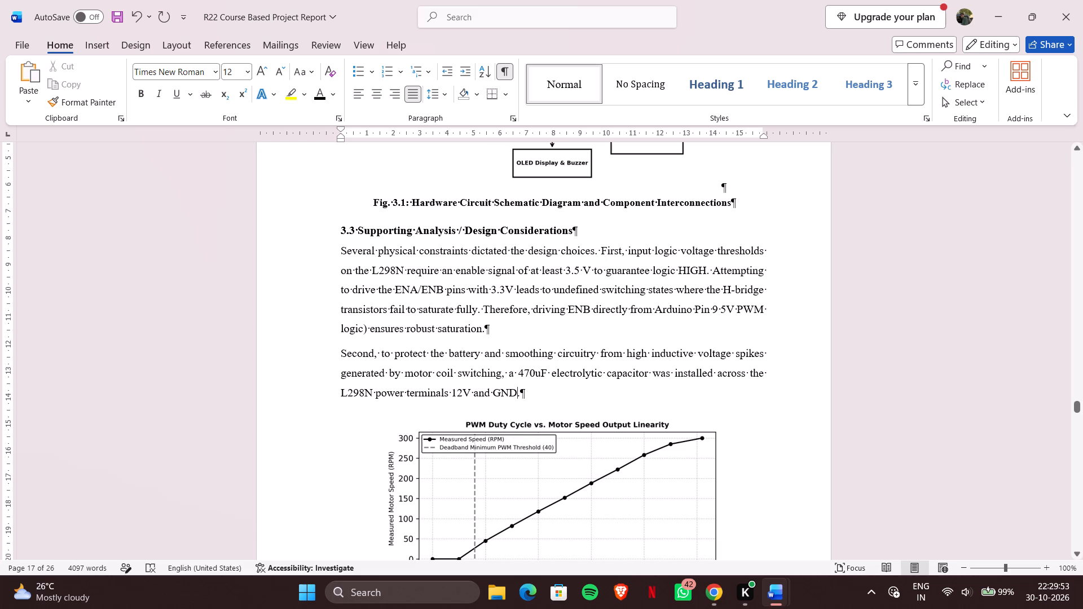
left_click(620, 399)
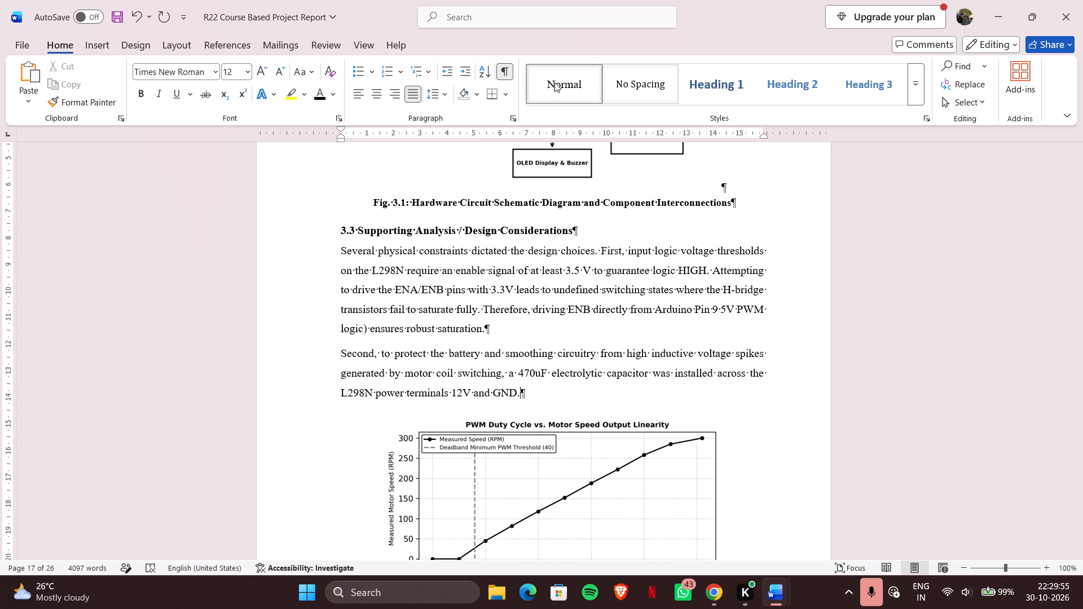
Hide the paragraph marks and other formatting symbols in the document.
left_click(507, 69)
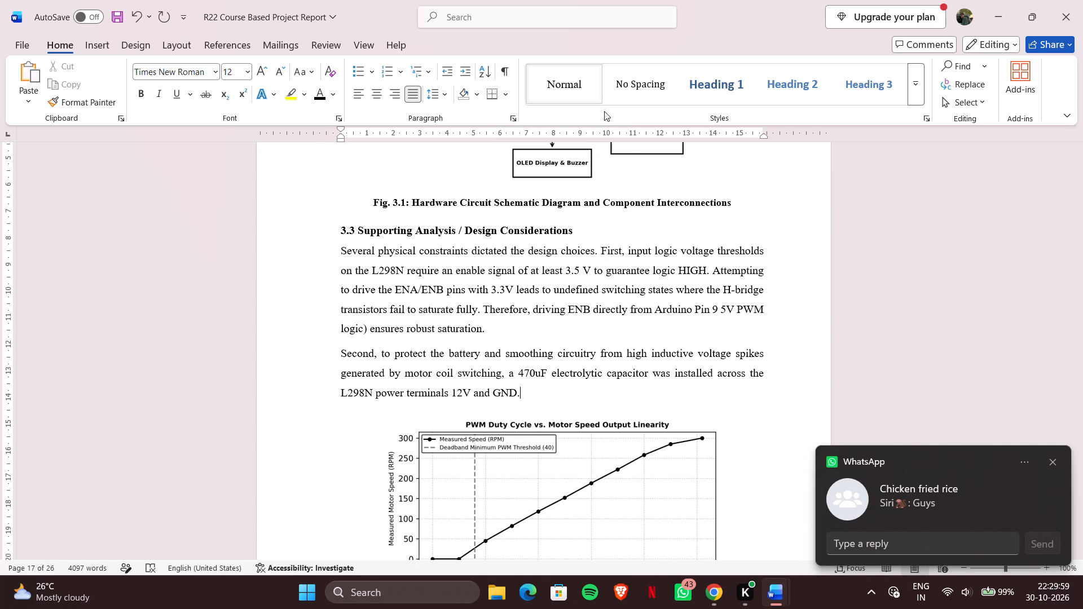
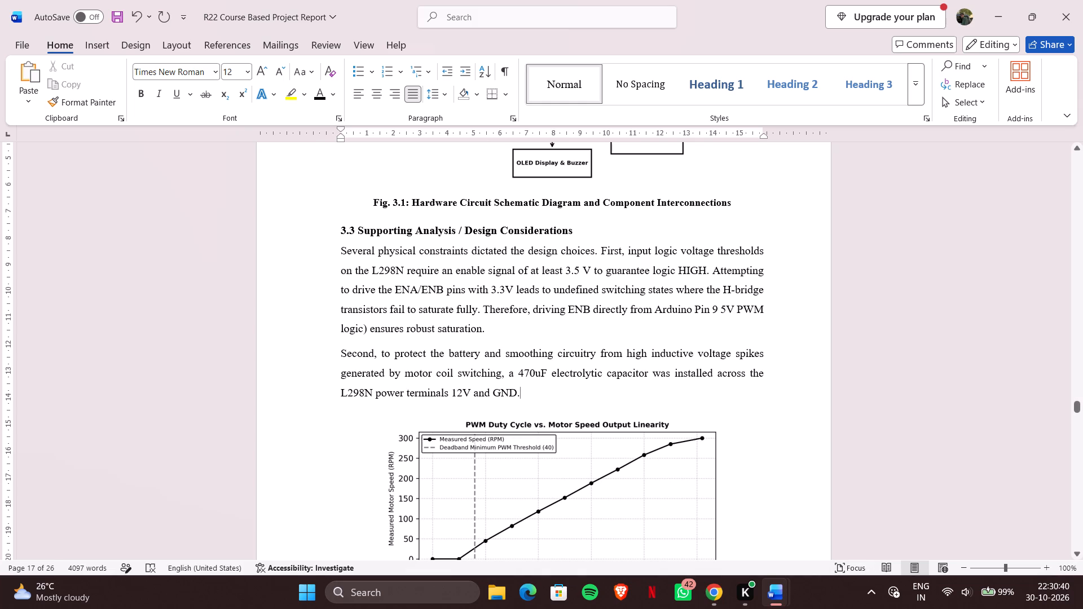
Review the rest of section 3.3, the Fig. 3.2 chart and the start of section 3.4 for leftover text errors.
scroll(576, 405, "down", 3)
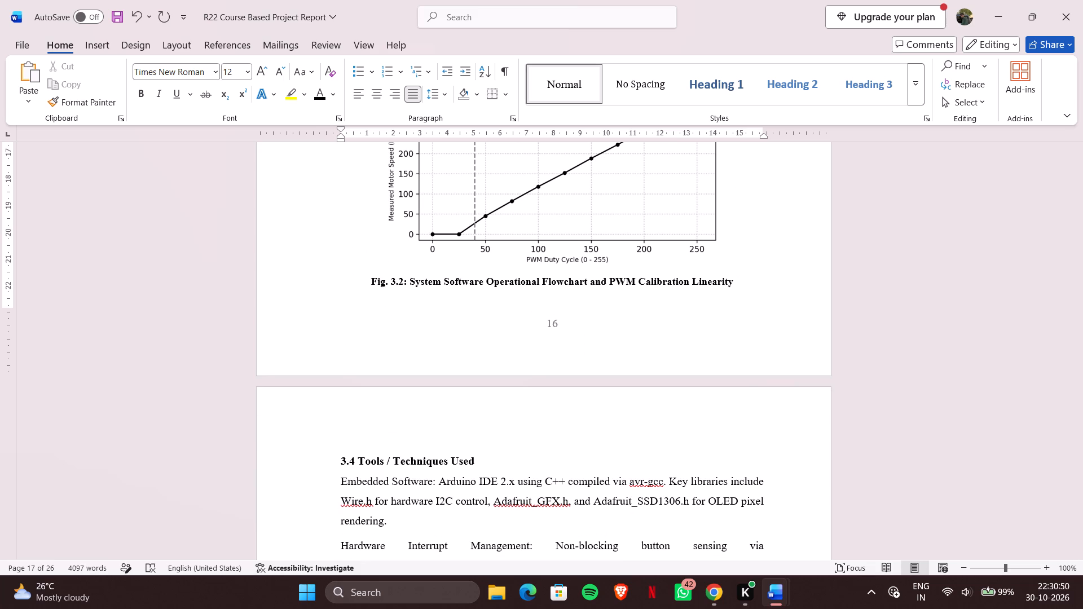
scroll(576, 405, "down", 1)
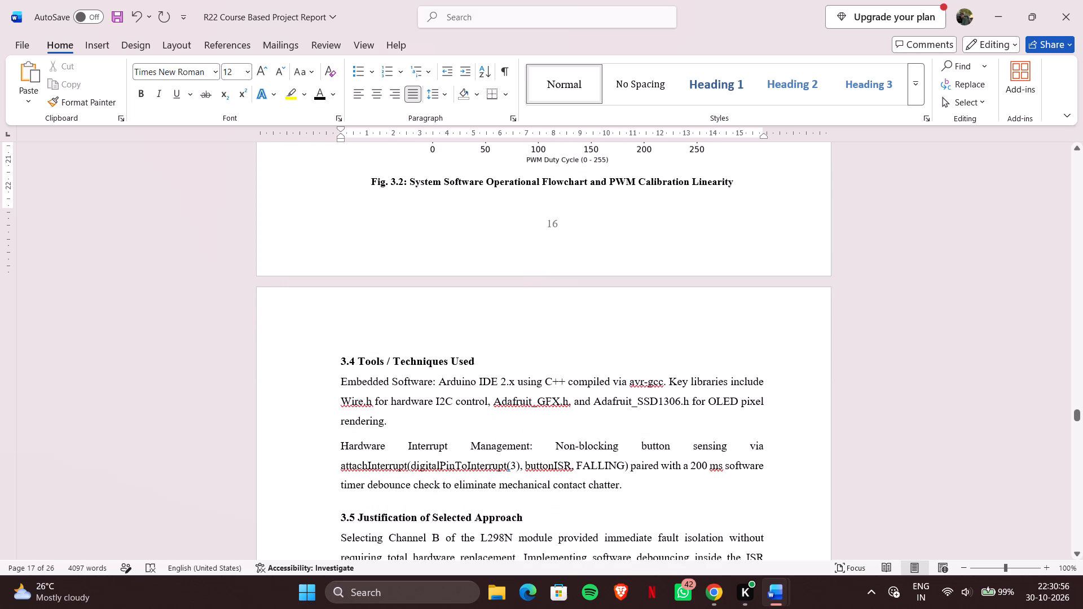
scroll(539, 284, "right", 1)
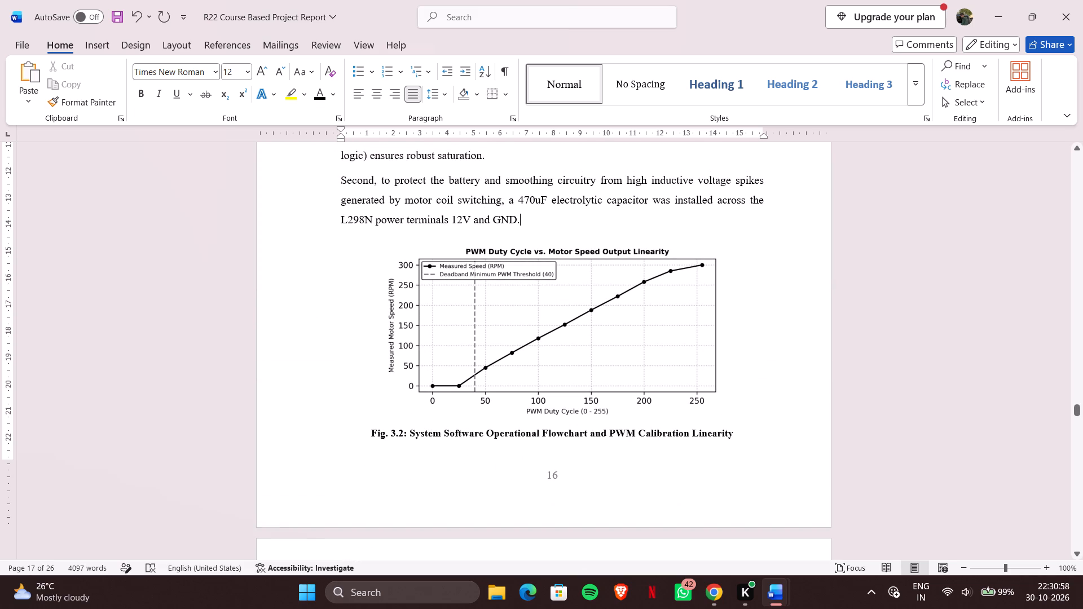
scroll(539, 284, "right", 4)
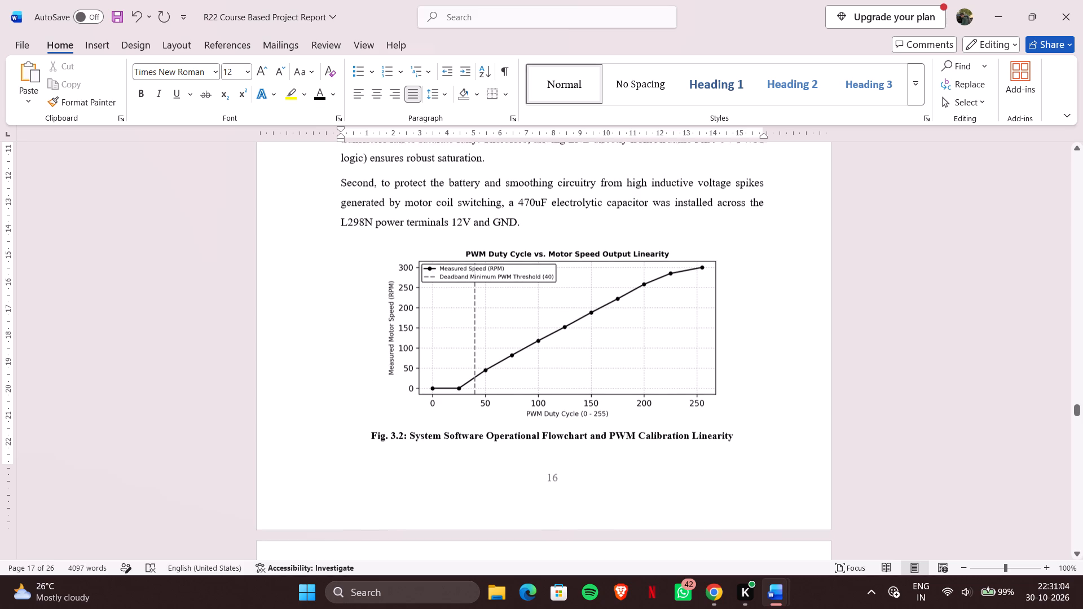
scroll(539, 284, "right", 2)
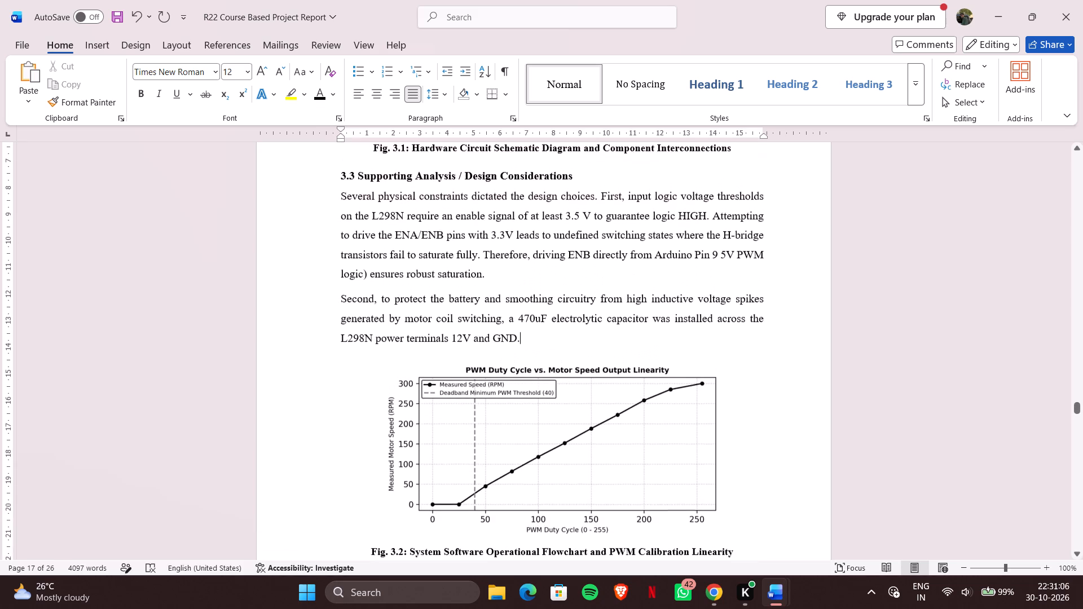
scroll(539, 284, "right", 1)
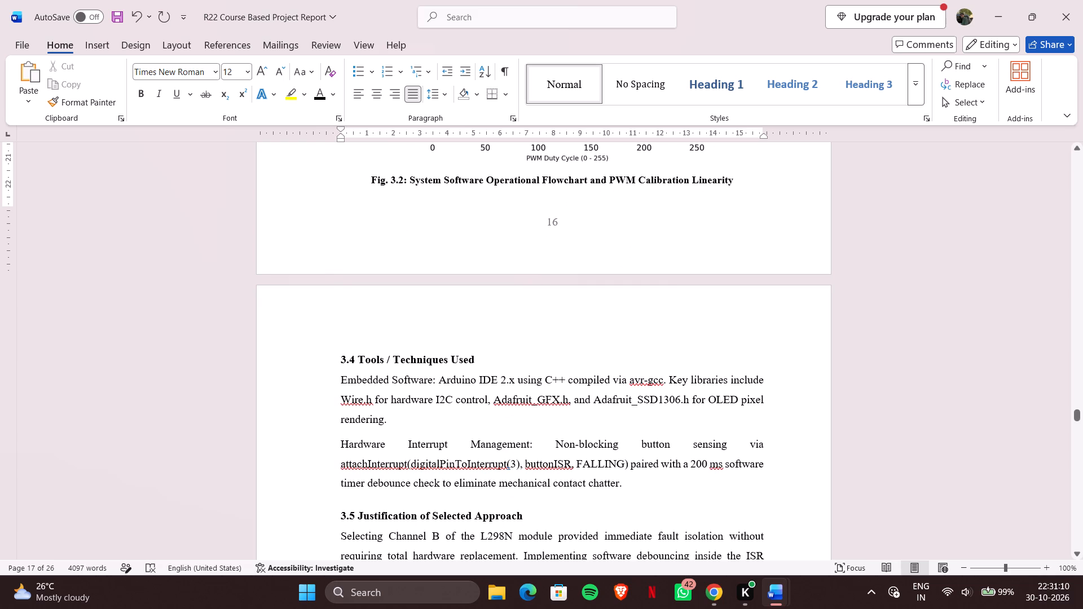
Show the paragraph and spacing formatting marks in the document.
left_click(489, 433)
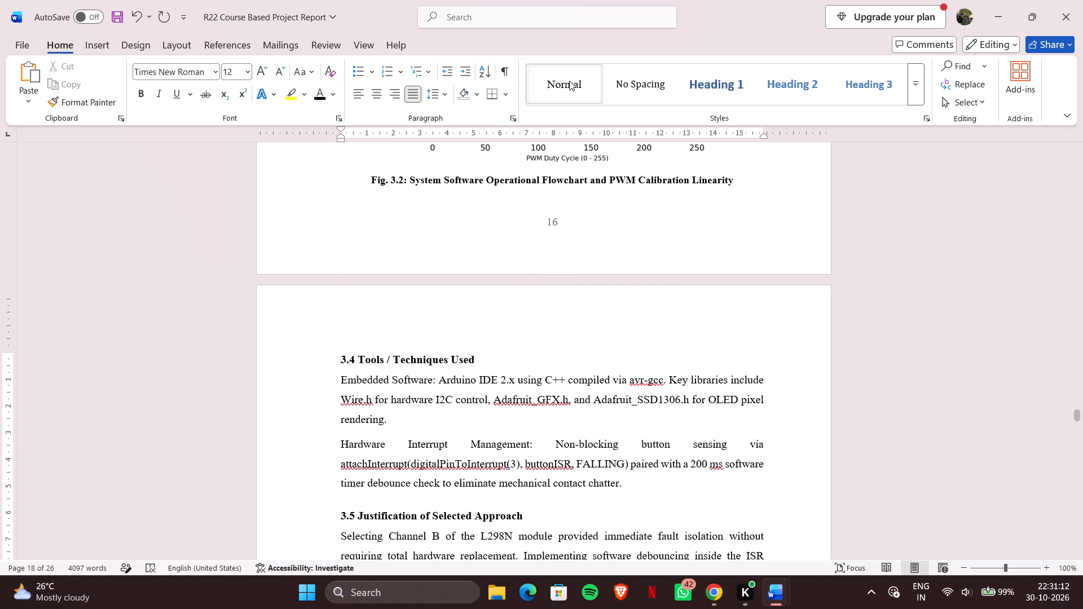
left_click(506, 67)
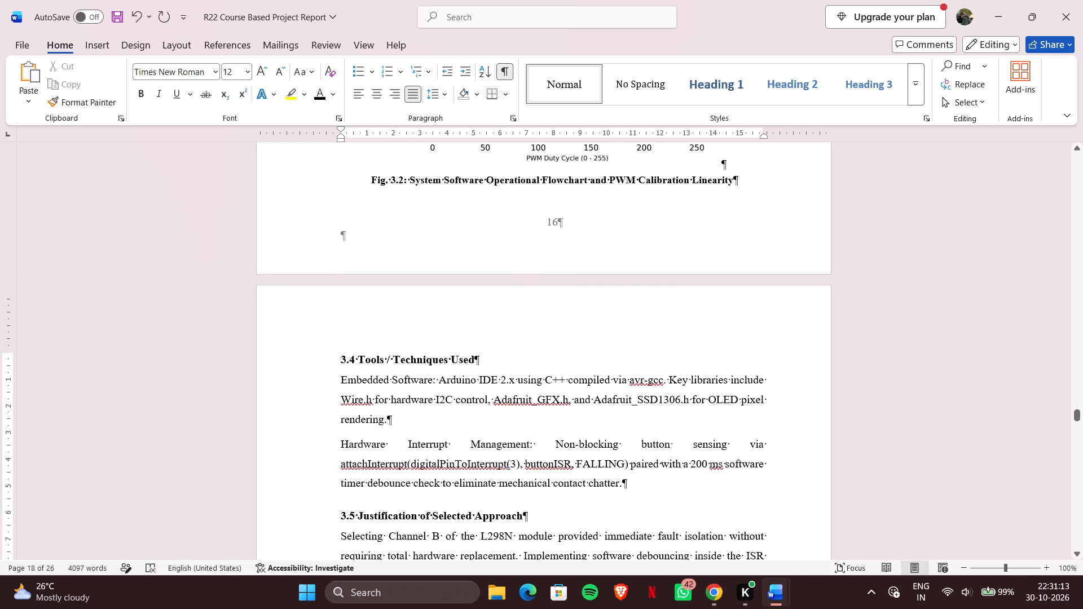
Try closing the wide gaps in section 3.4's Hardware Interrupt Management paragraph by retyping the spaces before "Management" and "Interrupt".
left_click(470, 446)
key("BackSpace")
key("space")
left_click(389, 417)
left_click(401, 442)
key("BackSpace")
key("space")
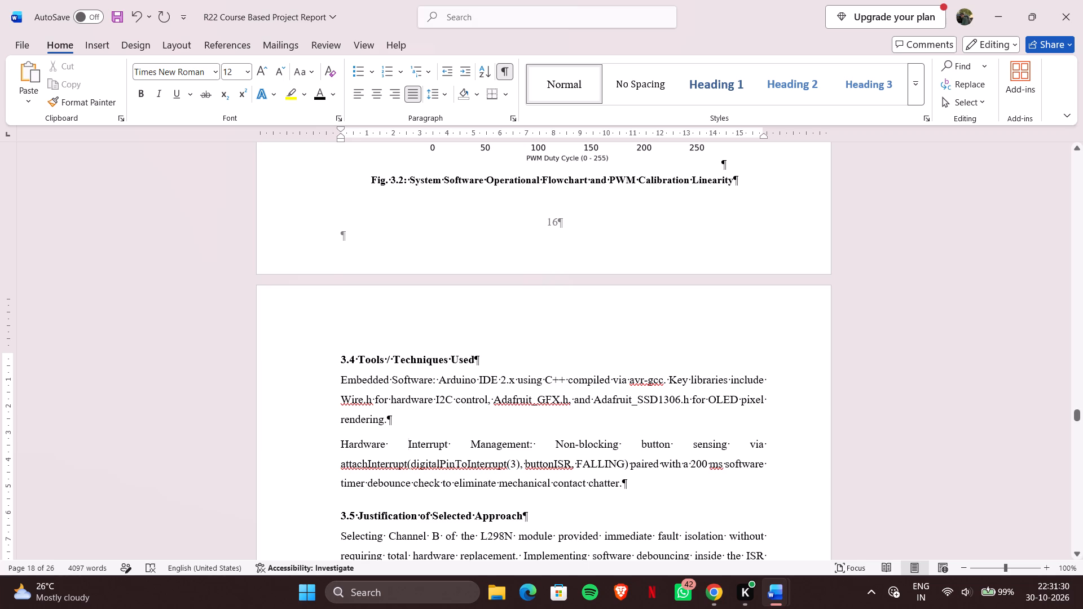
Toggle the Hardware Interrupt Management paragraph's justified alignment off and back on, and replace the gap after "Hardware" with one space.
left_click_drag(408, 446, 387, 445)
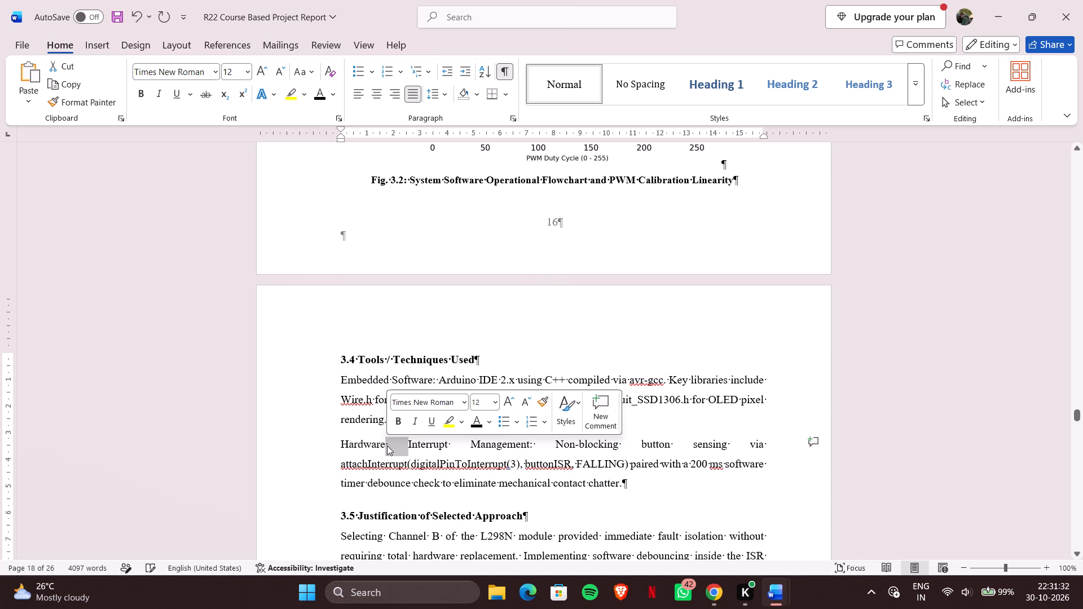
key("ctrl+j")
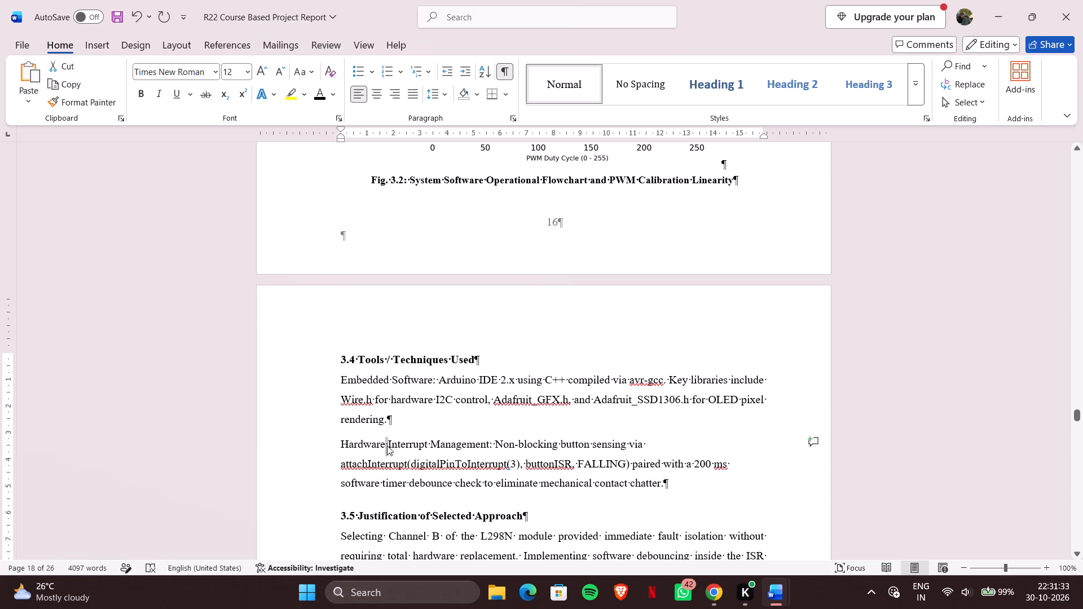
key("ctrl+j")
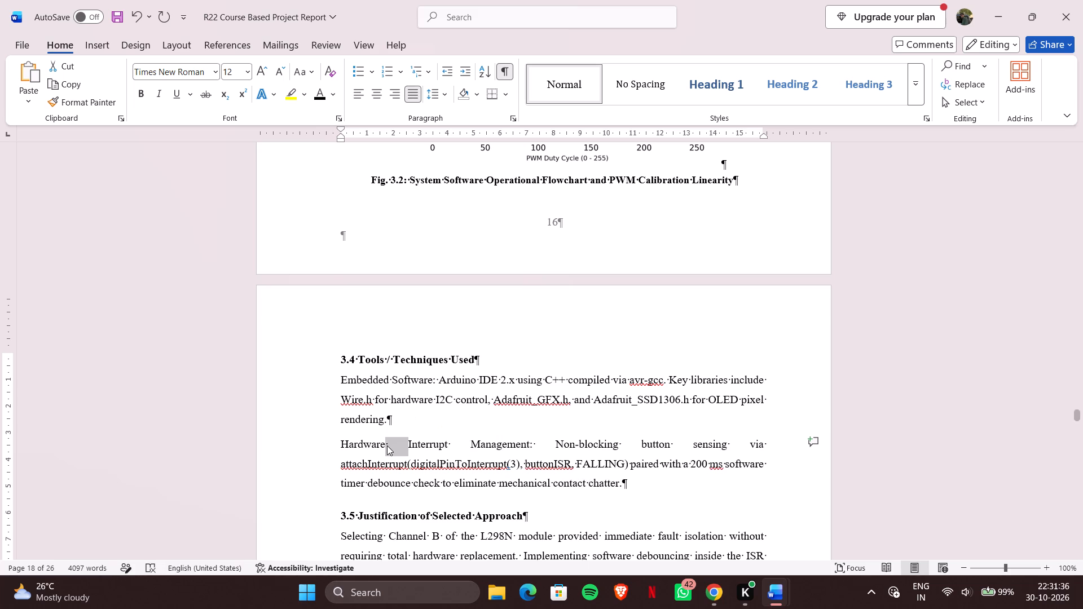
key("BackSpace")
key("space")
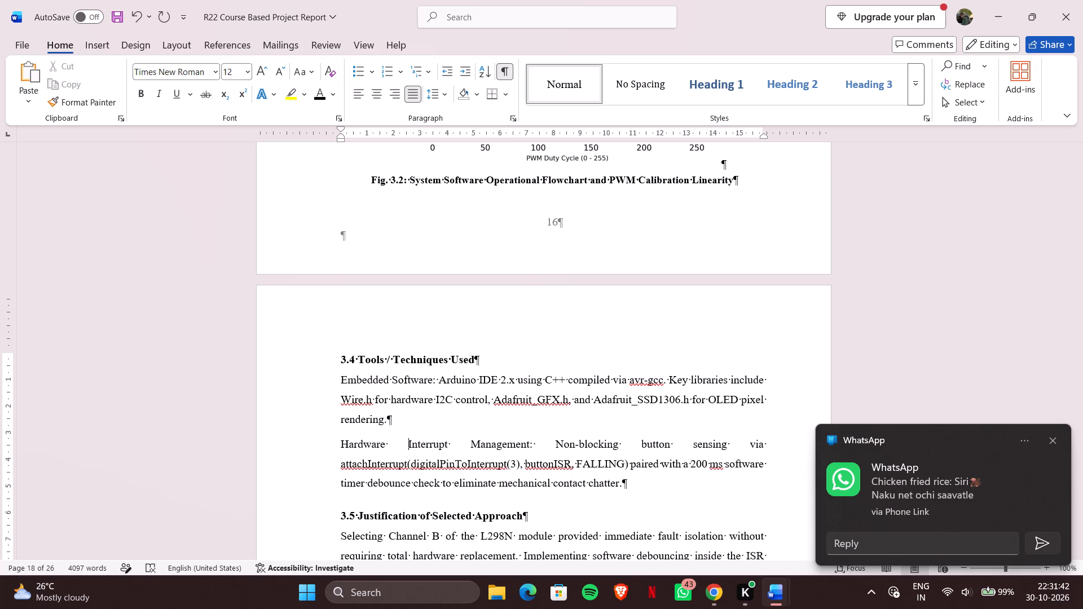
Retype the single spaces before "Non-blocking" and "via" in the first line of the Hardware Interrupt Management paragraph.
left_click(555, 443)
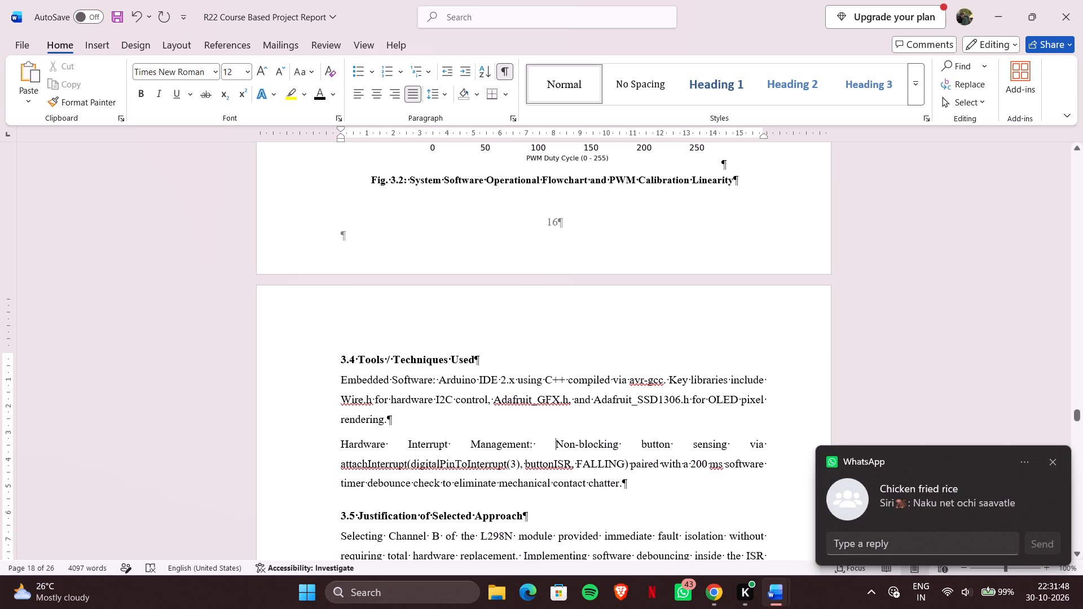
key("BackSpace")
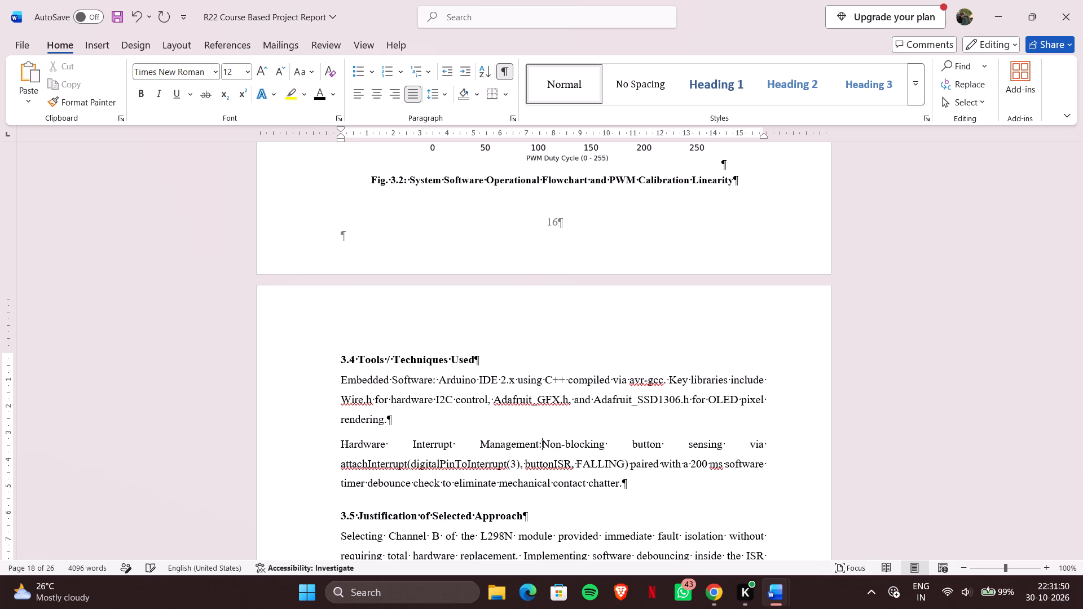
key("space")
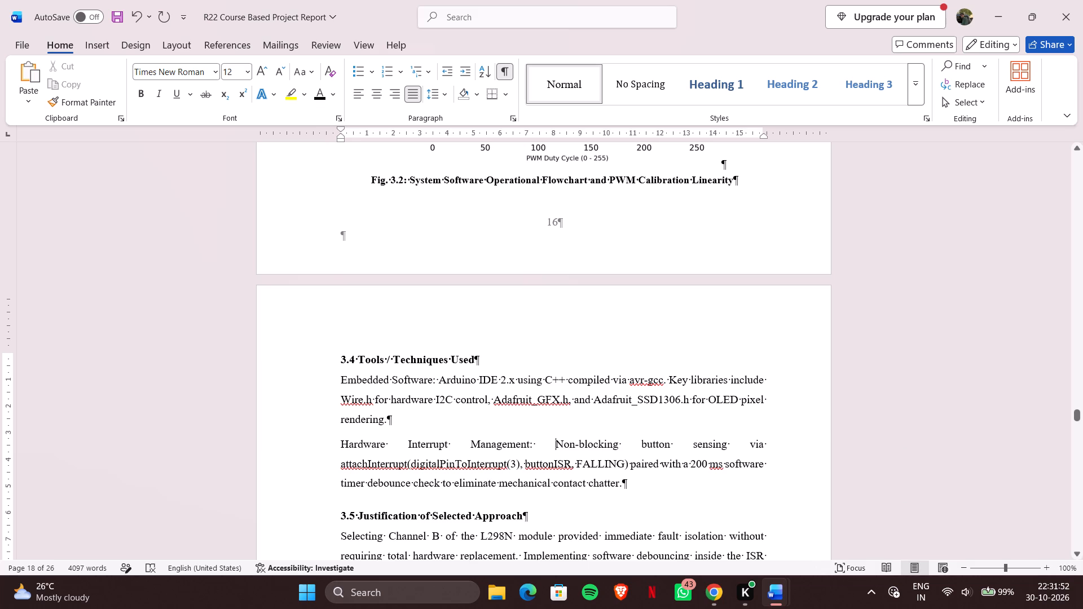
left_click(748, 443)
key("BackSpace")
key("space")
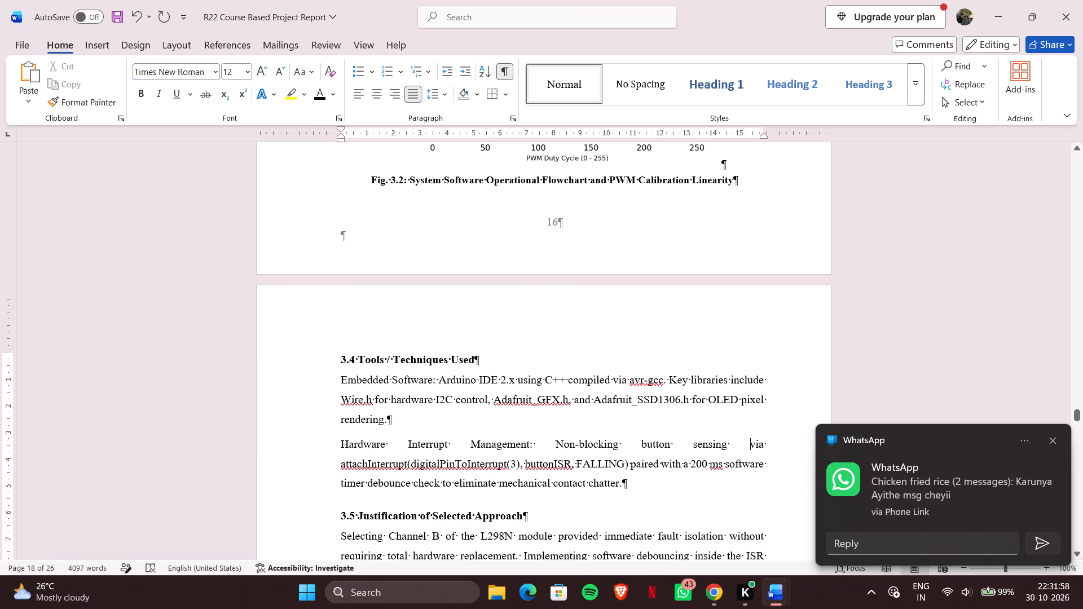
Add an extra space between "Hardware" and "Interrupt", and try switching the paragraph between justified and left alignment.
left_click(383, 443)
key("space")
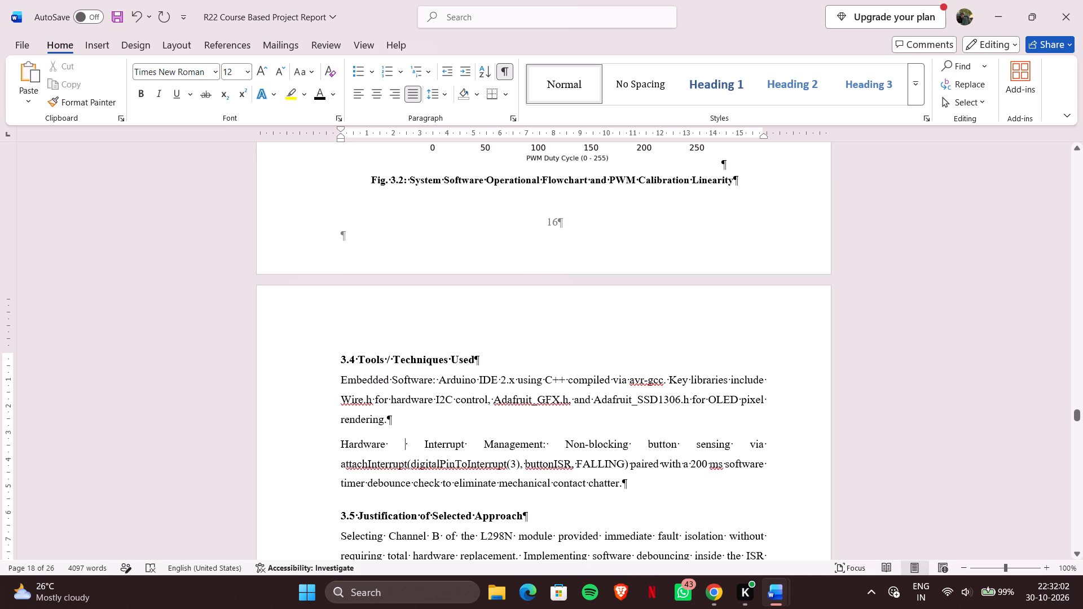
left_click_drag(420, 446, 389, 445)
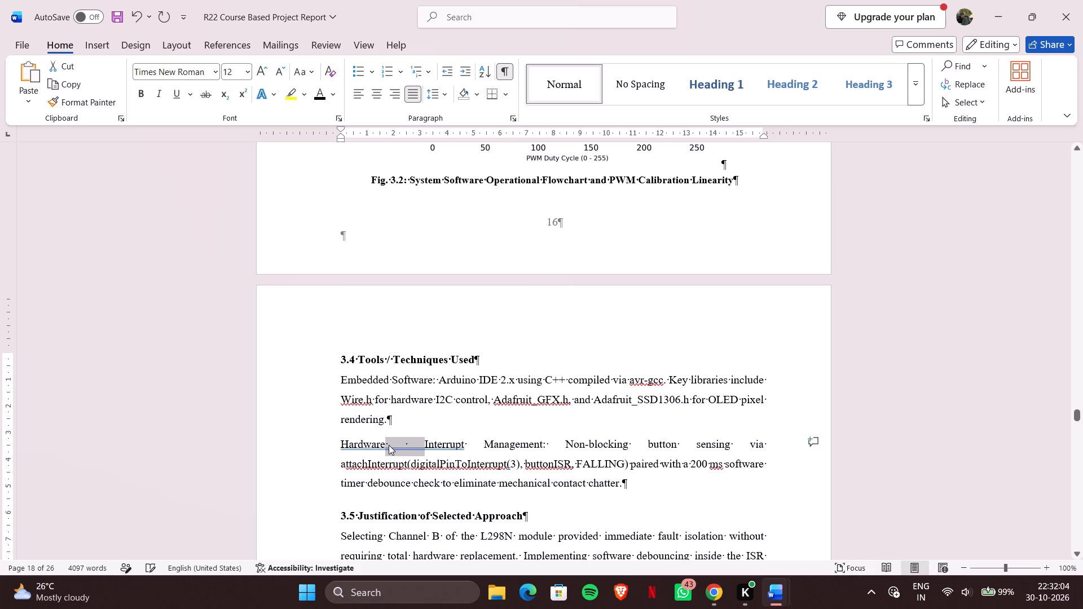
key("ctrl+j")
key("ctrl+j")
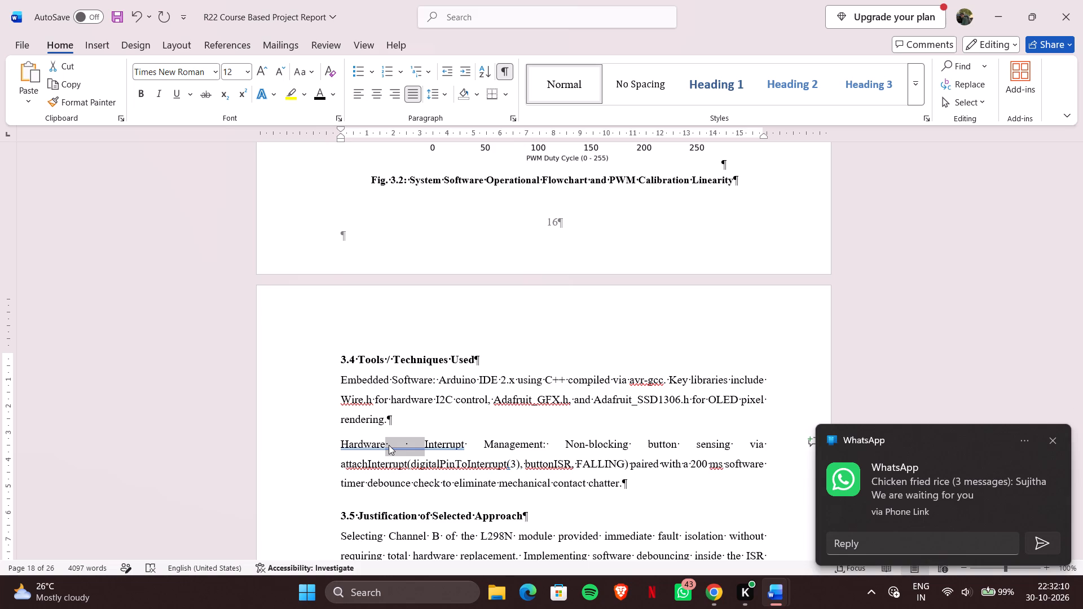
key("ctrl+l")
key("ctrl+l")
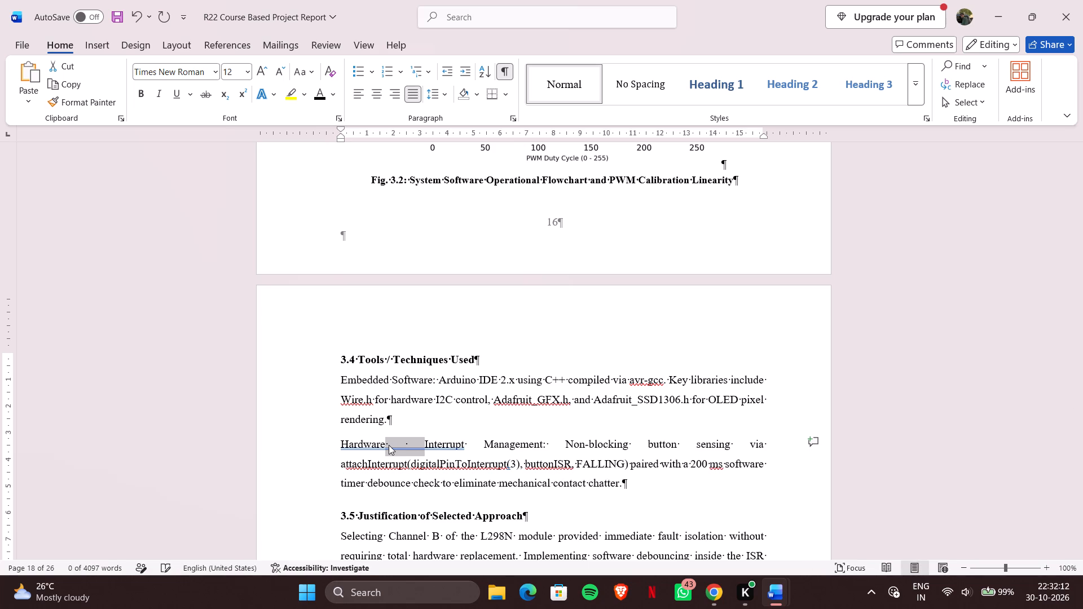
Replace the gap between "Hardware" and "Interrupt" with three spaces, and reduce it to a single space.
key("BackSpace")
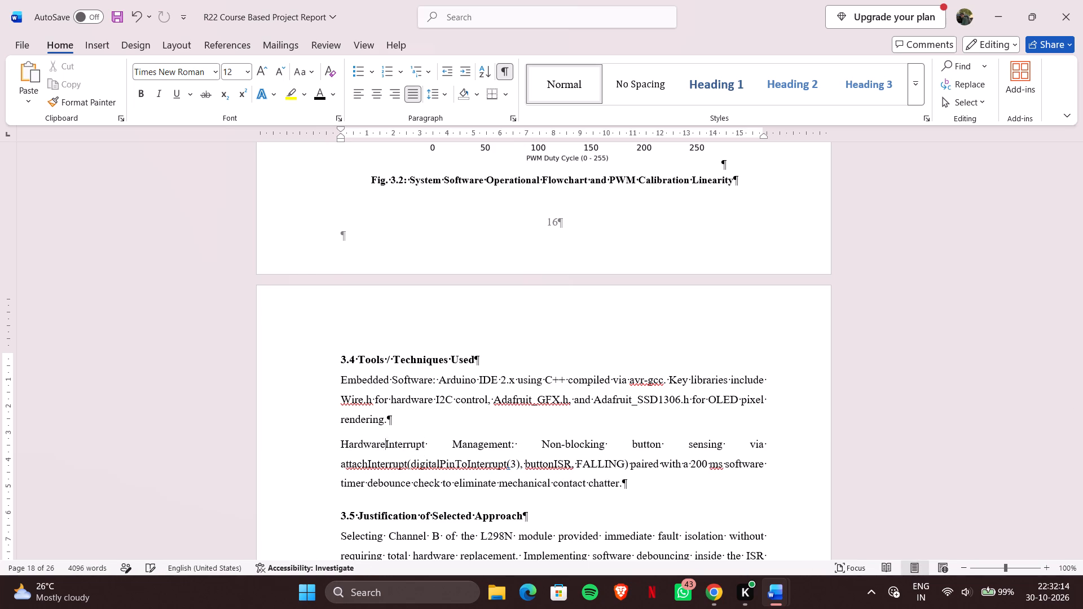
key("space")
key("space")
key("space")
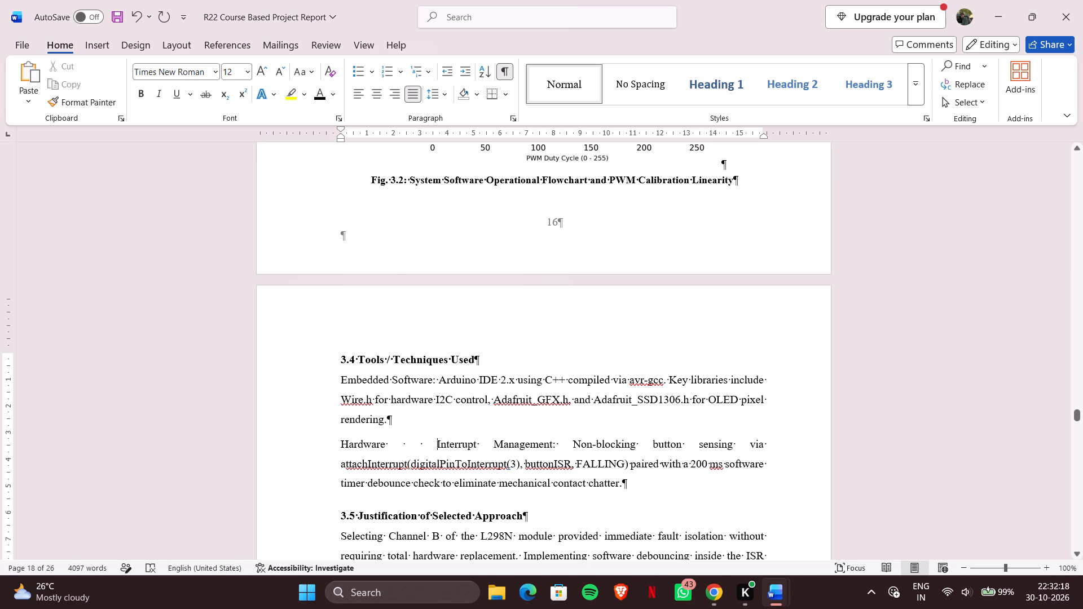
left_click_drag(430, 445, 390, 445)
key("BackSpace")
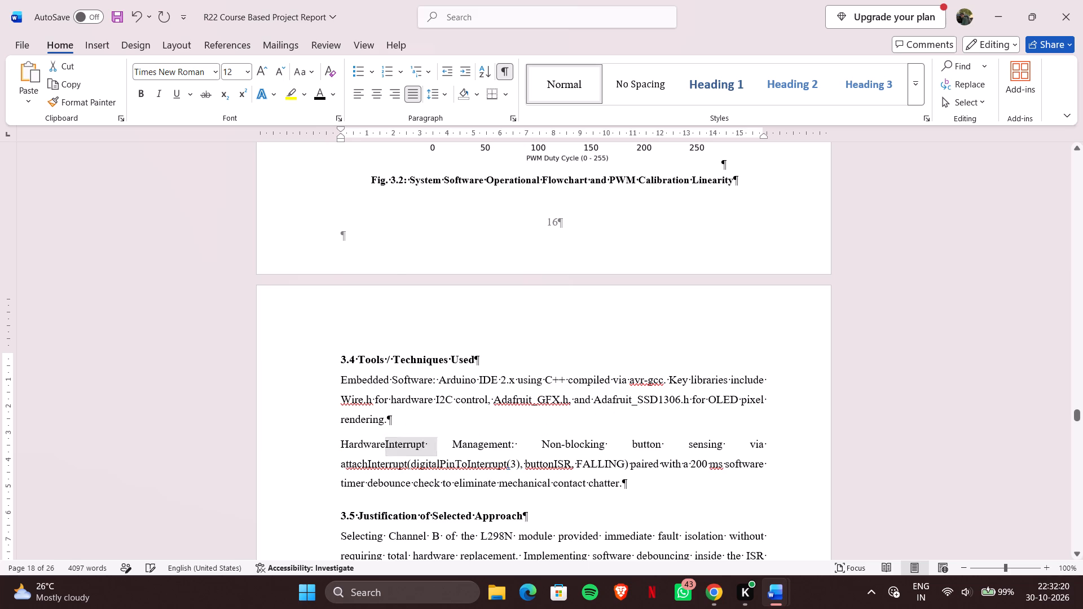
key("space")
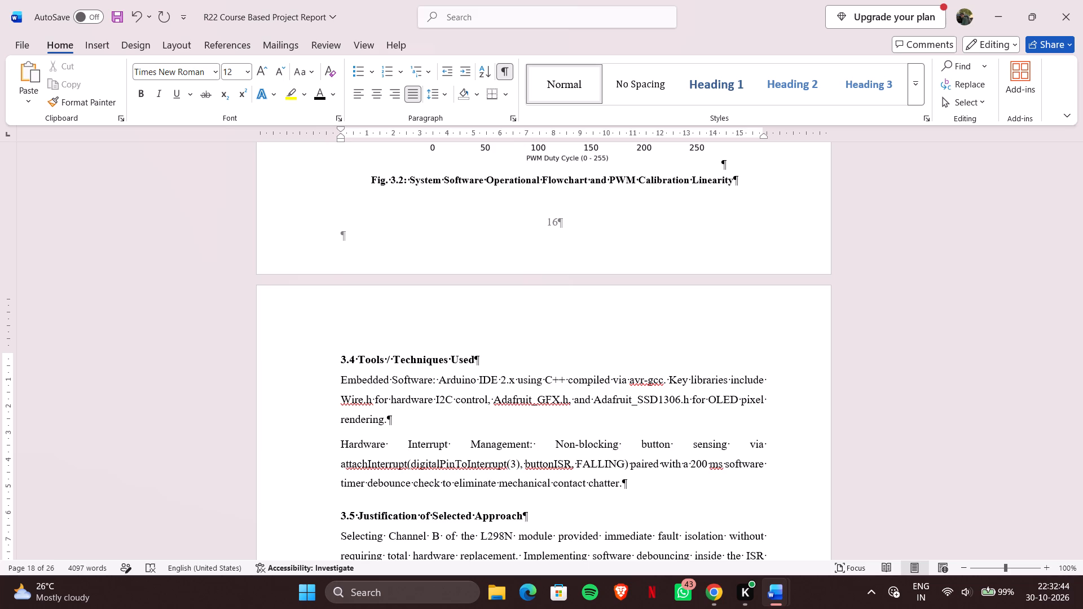
Remove the colon after "Hardware Interrupt Management" in section 3.4, keeping a single space before "Non-blocking".
left_click(538, 444)
key("BackSpace")
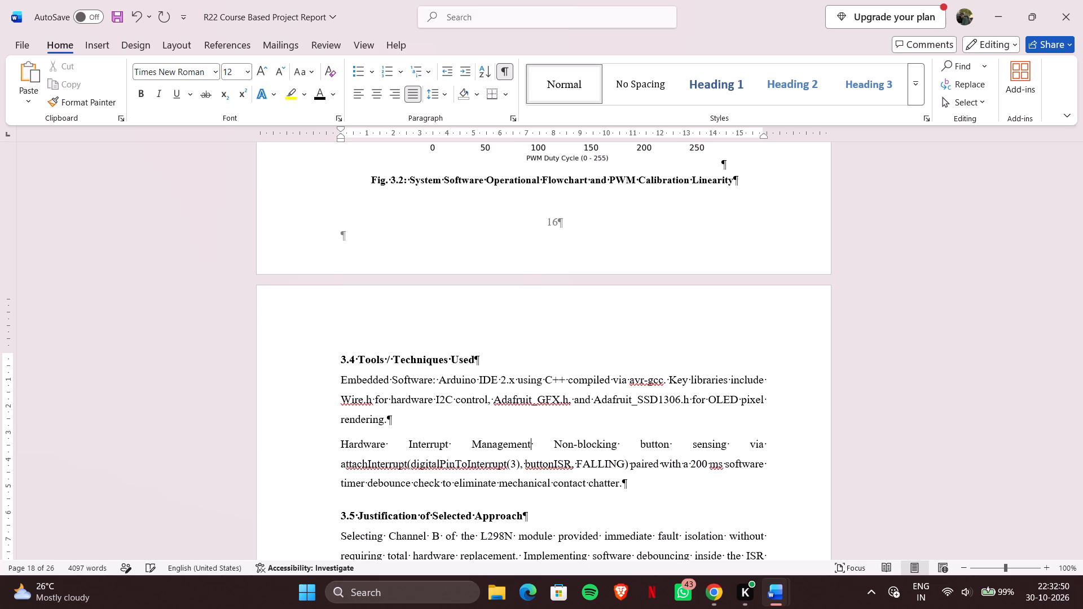
key("Right")
key("BackSpace")
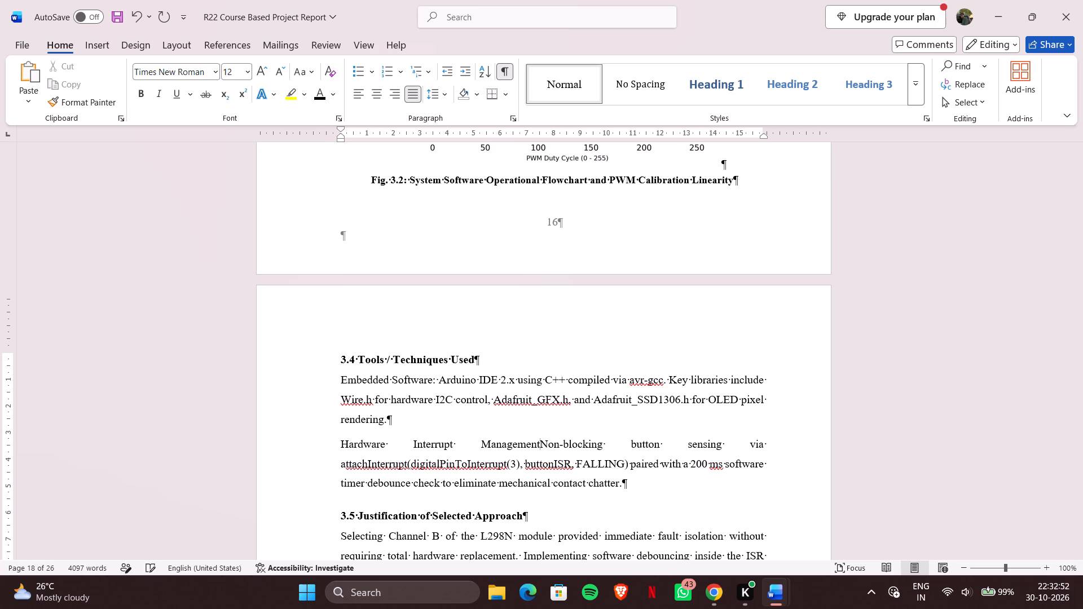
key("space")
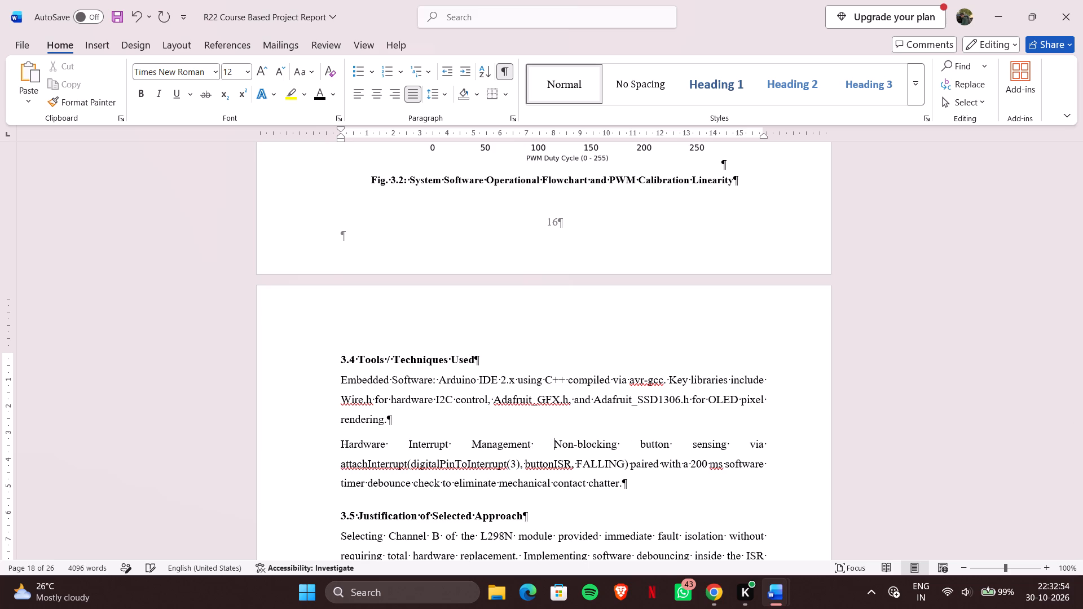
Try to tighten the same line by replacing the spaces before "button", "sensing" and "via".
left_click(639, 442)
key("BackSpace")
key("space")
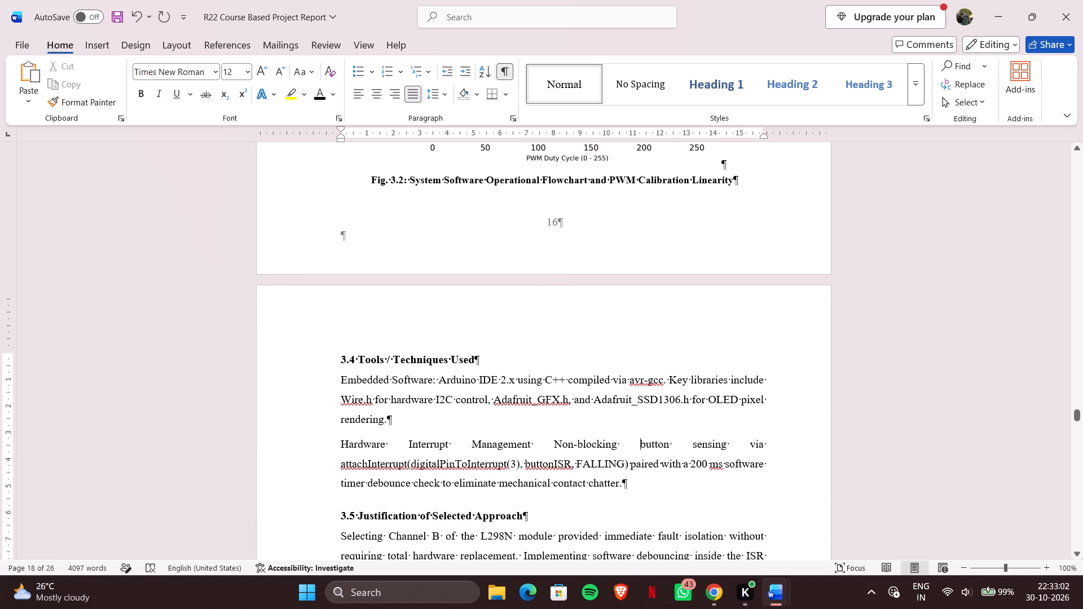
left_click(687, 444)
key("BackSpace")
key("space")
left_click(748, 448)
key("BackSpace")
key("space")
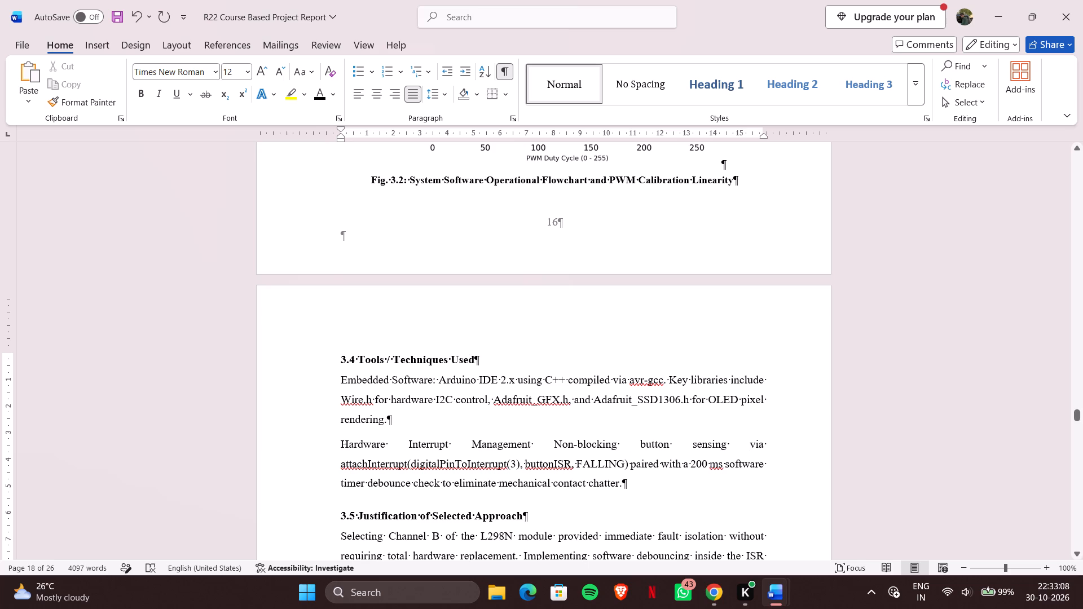
Split the long code names with spaces so they read "attach Interrupt(digital Pin To Interrupt(3), button ISR", closing the wide word gaps.
left_click(368, 464)
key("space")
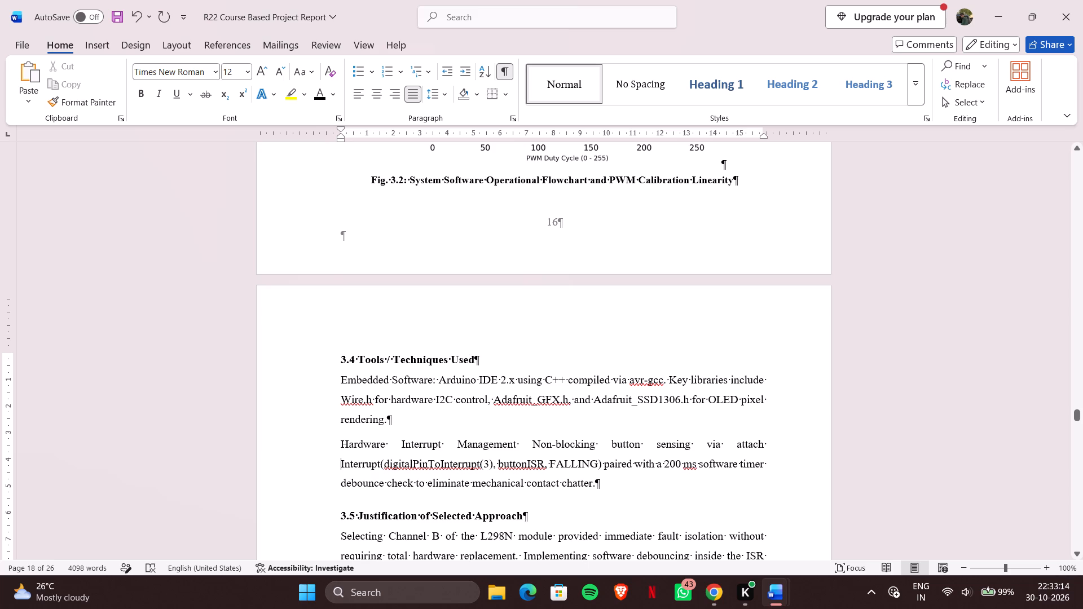
left_click(412, 464)
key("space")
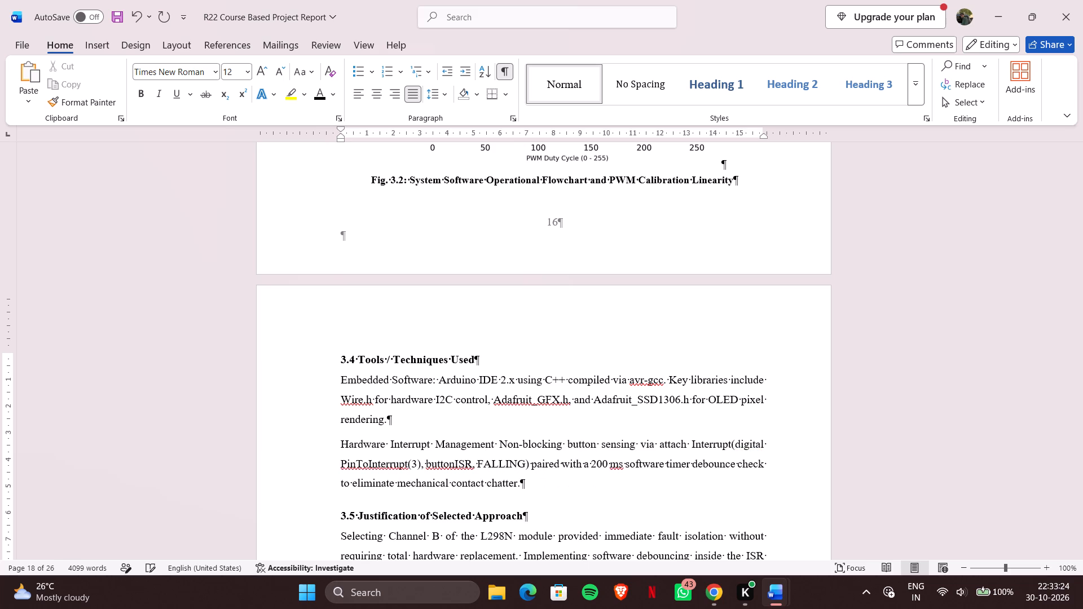
Split the remaining joined code names in section 3.4's second paragraph with spaces so they read "Pin To Interrupt(3), button ISR".
left_click(358, 464)
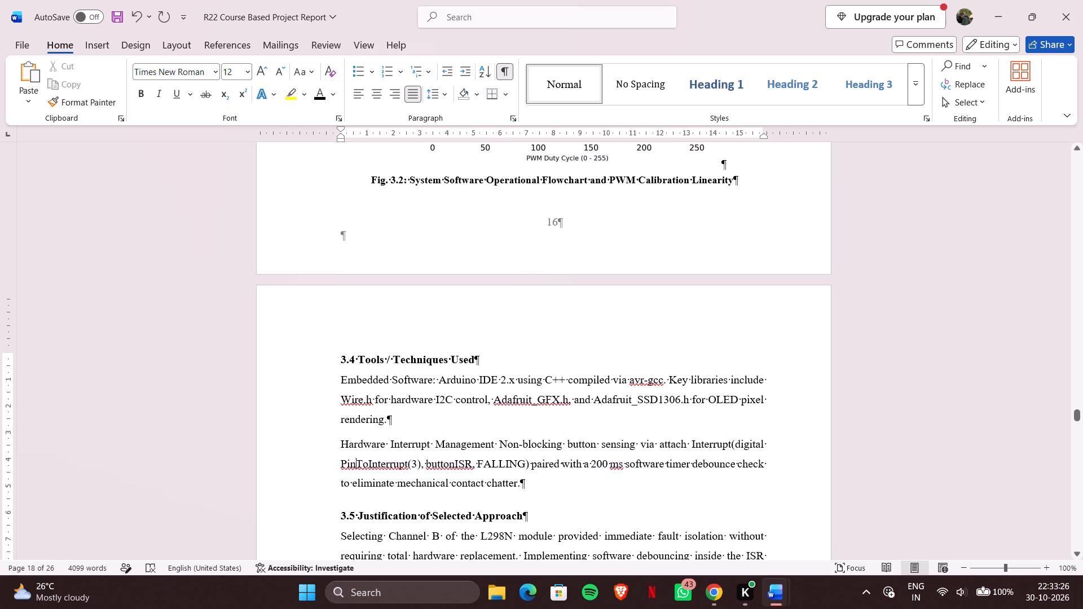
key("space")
left_click(353, 463)
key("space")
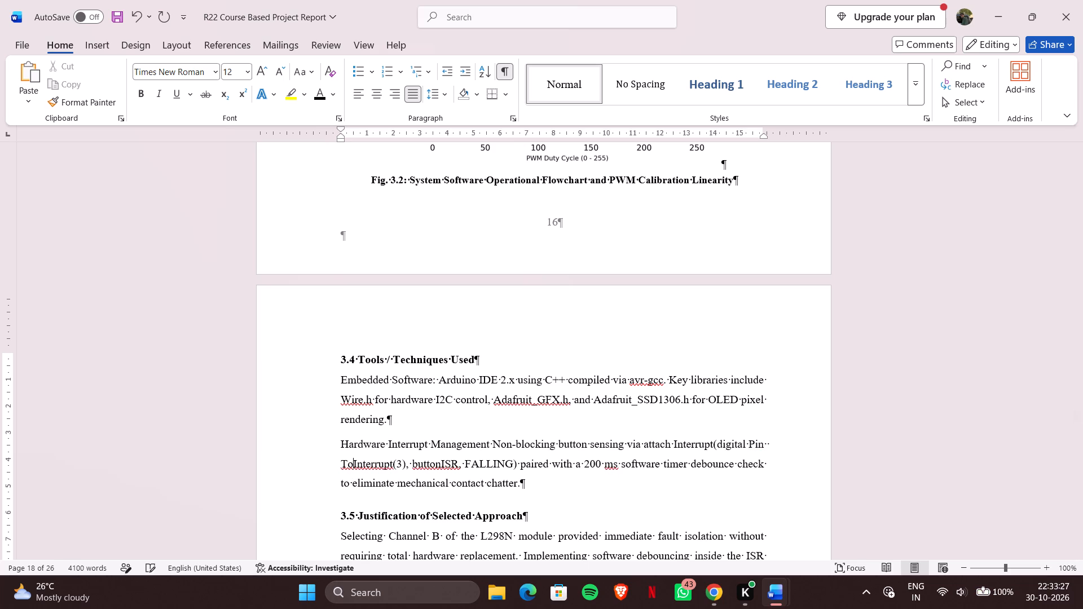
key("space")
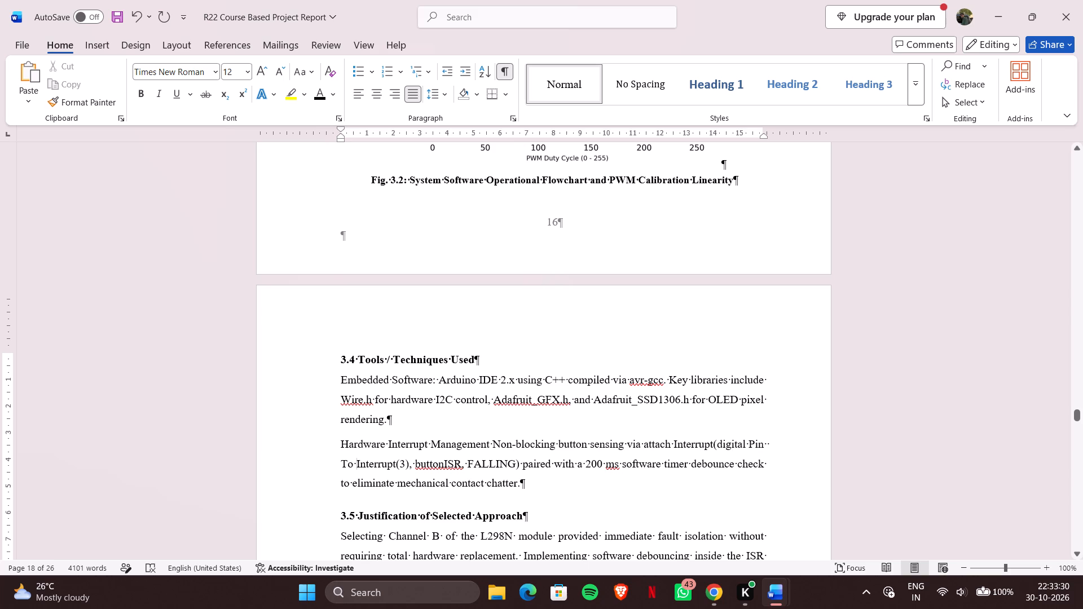
left_click(445, 465)
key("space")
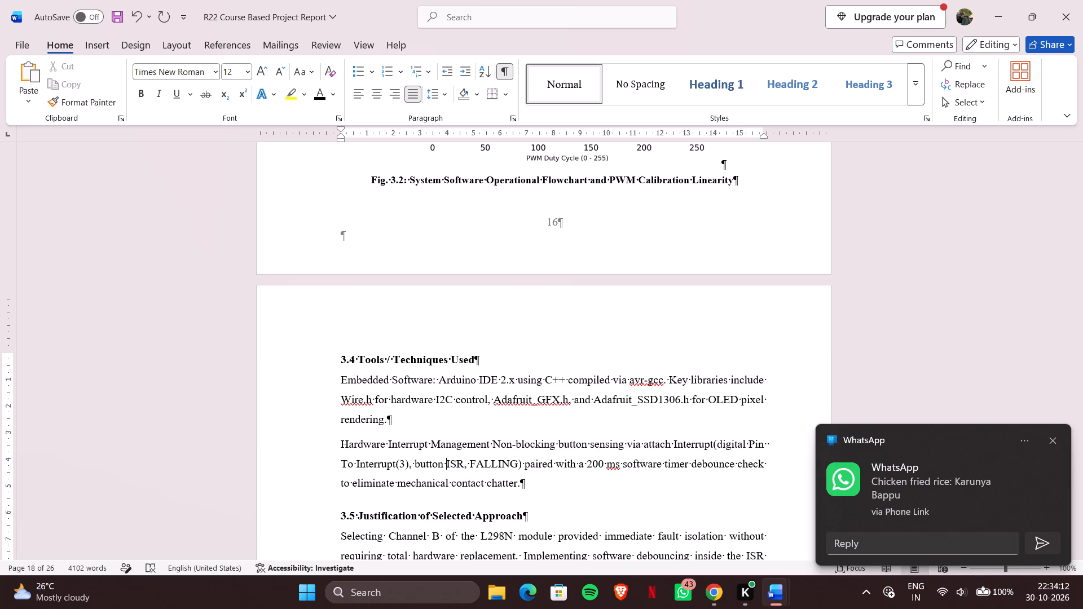
Review the hardware interrupt paragraph in section 3.4 and the section 3.5 text down to Table 3.1.
scroll(566, 532, "up", 1)
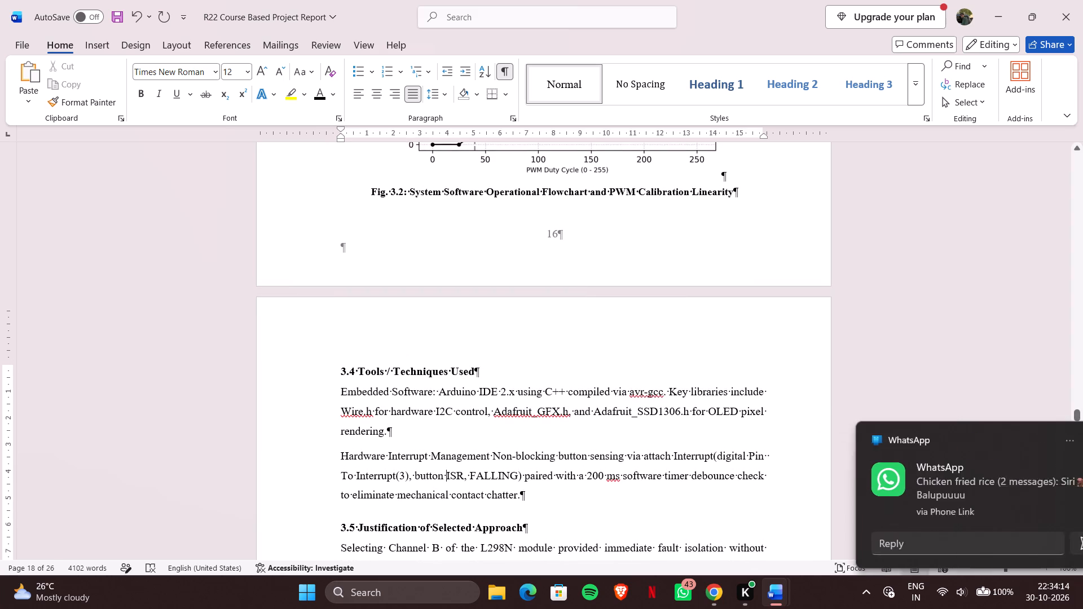
scroll(566, 532, "up", 1)
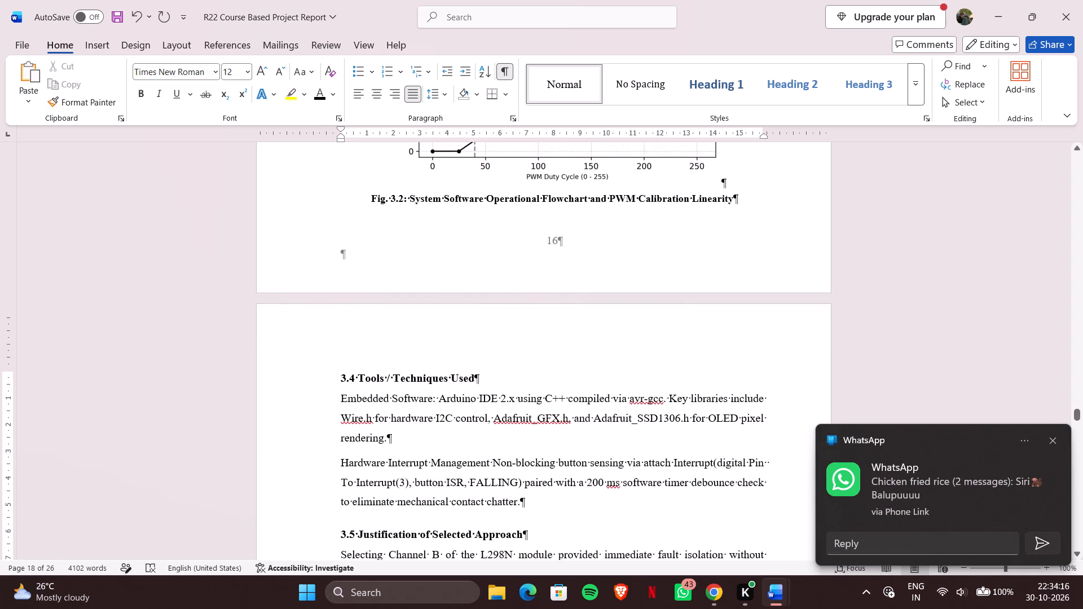
scroll(566, 532, "up", 1)
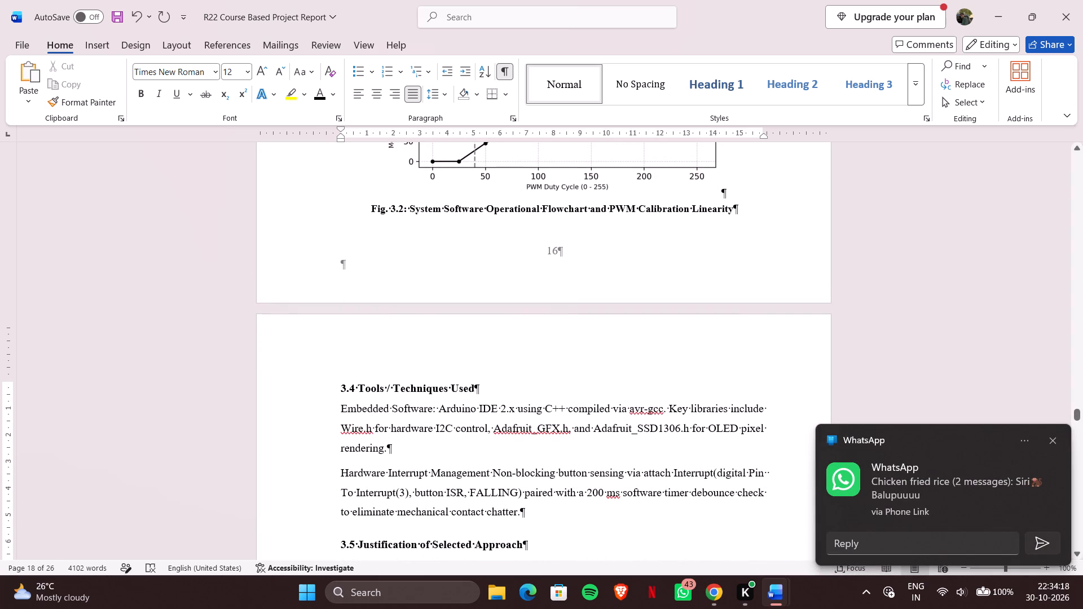
scroll(566, 532, "up", 2)
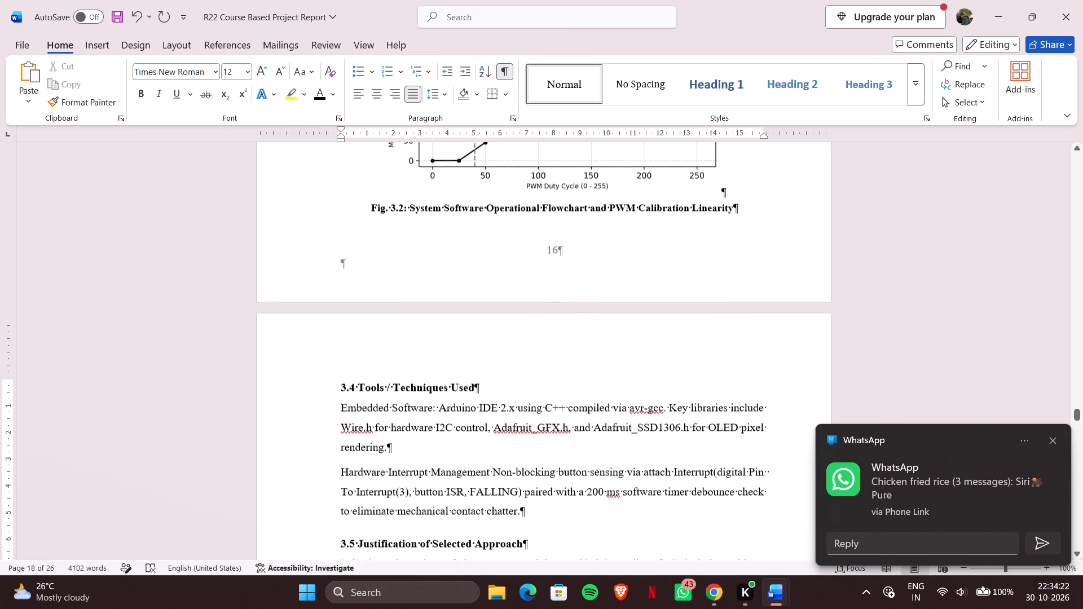
scroll(566, 532, "up", 2)
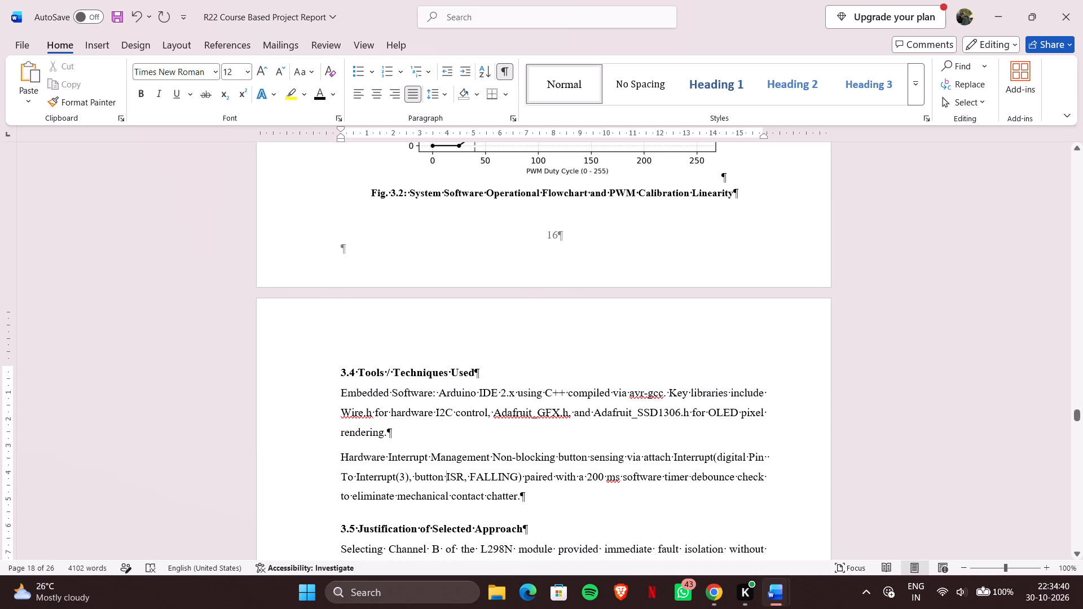
scroll(571, 487, "down", 1)
scroll(571, 487, "up", 2)
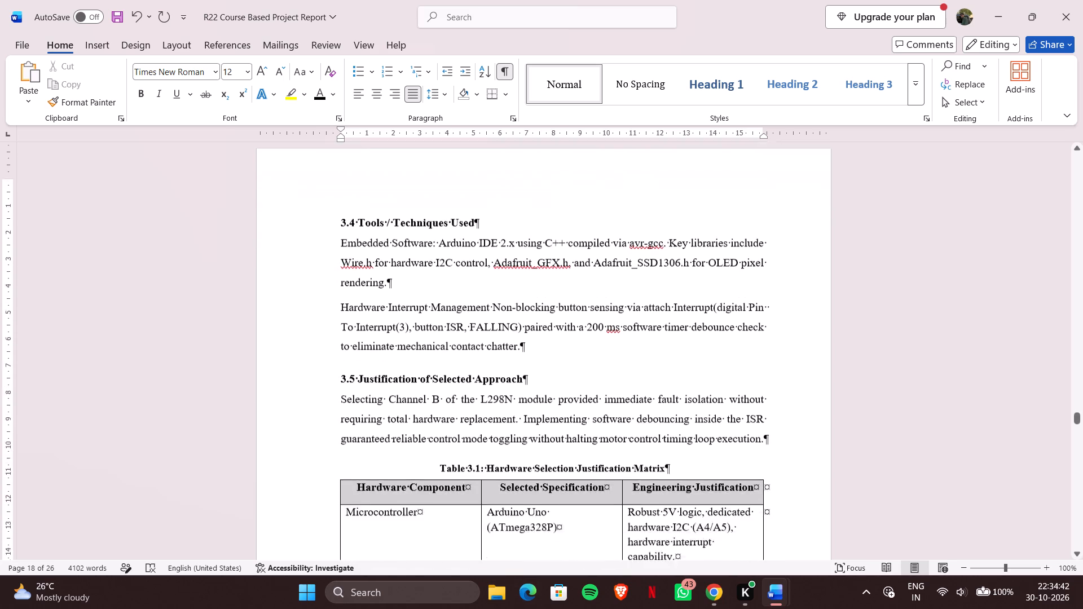
Review the report backwards from the Chapter 4 tables and sections to the start of Chapter 3, checking page layout and spacing.
scroll(571, 487, "up", 5)
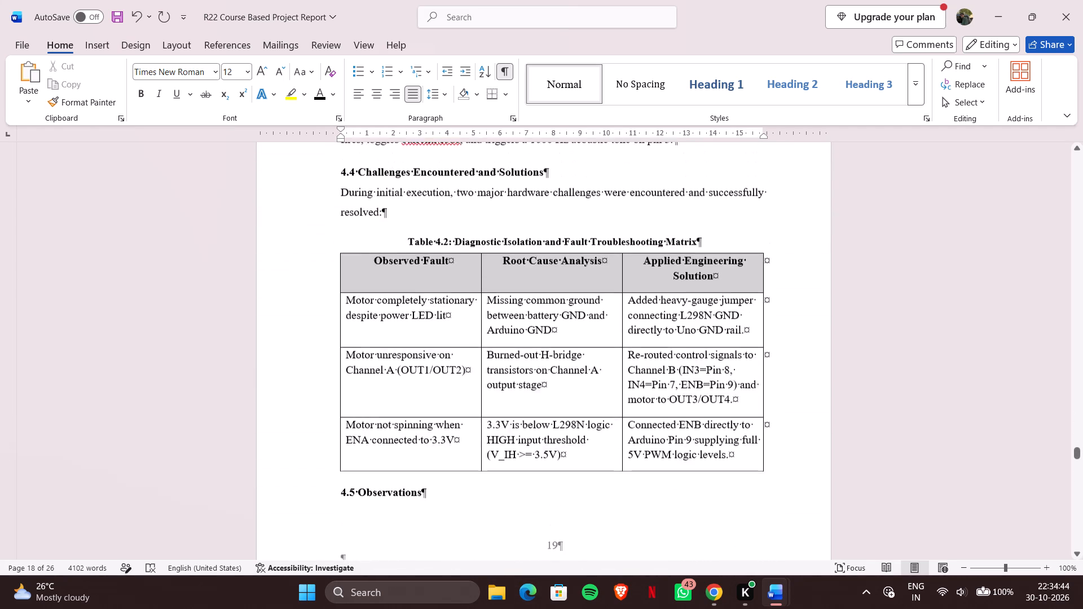
scroll(571, 487, "up", 1)
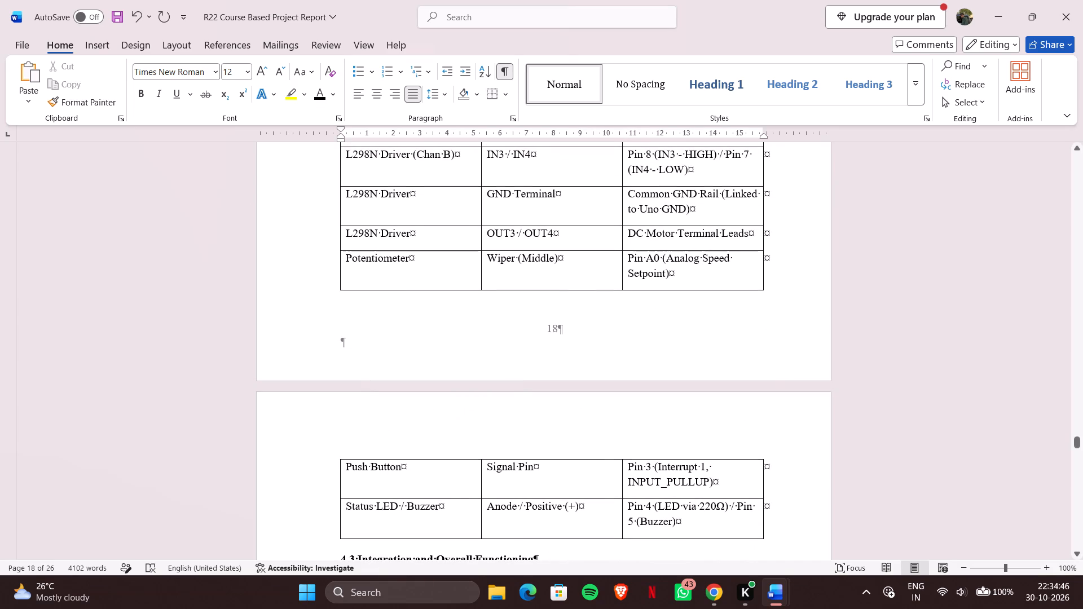
scroll(562, 444, "up", 1)
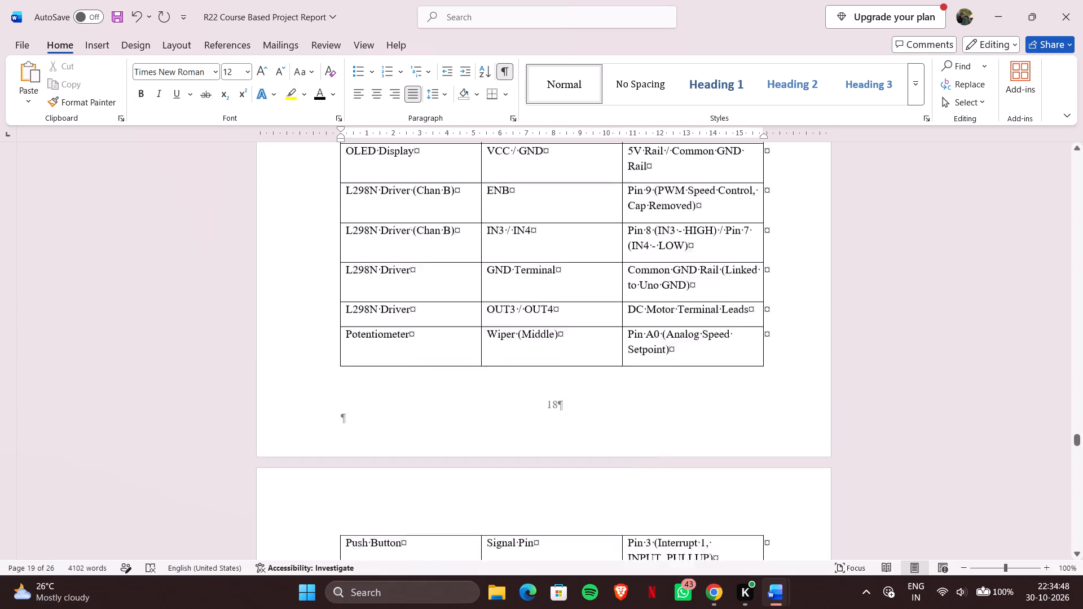
scroll(562, 444, "up", 5)
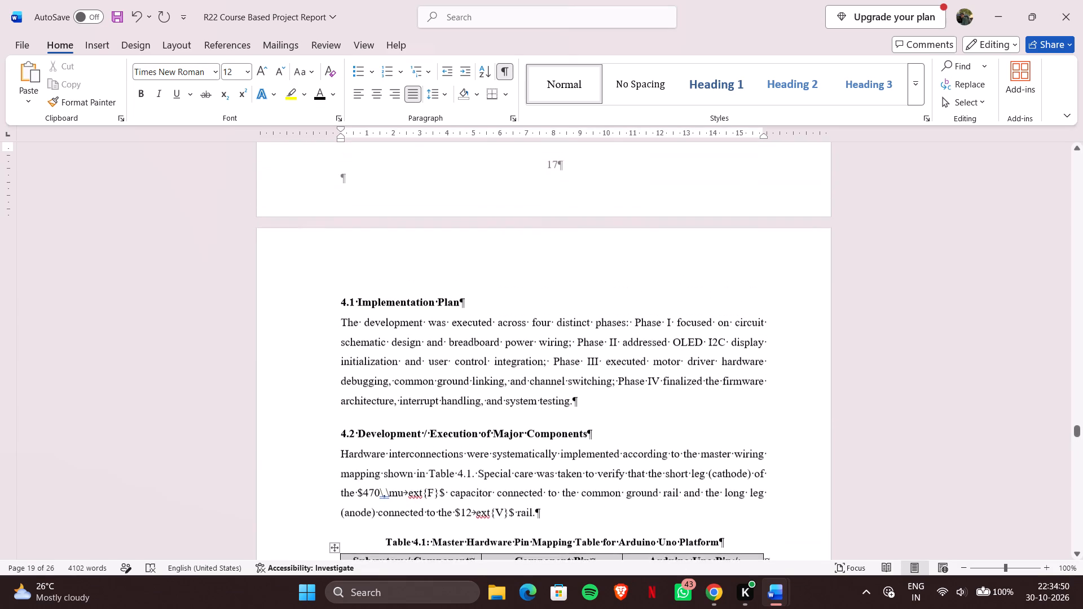
scroll(562, 444, "up", 7)
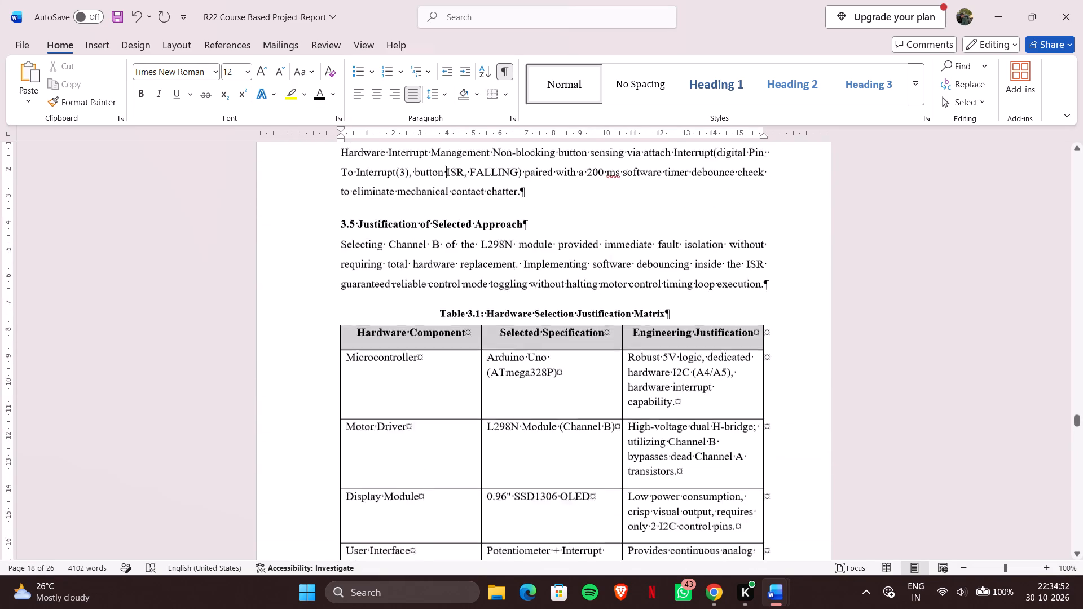
scroll(562, 444, "up", 6)
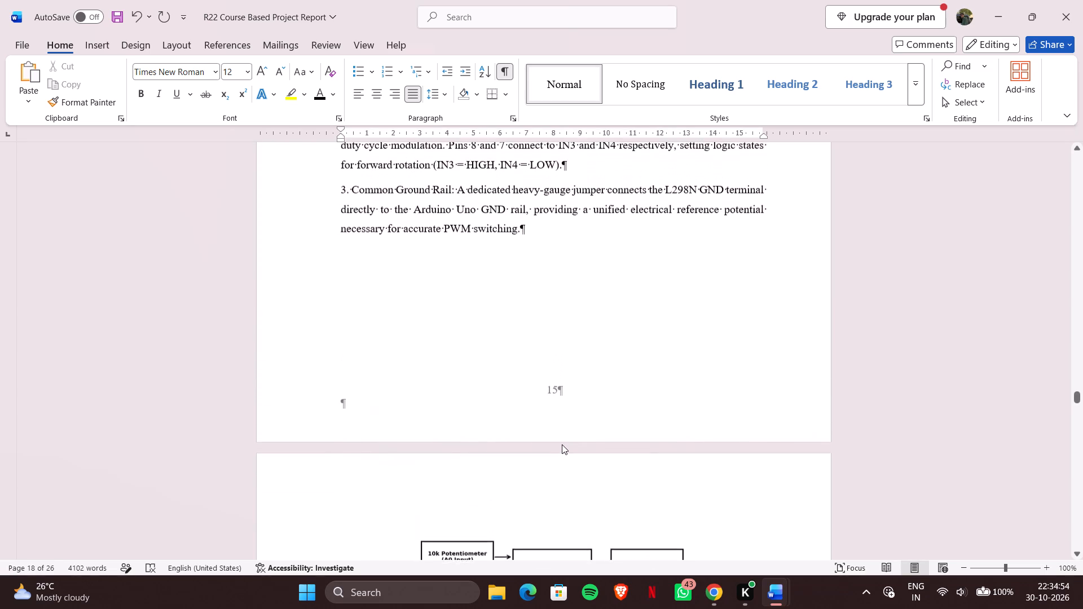
scroll(562, 444, "up", 1)
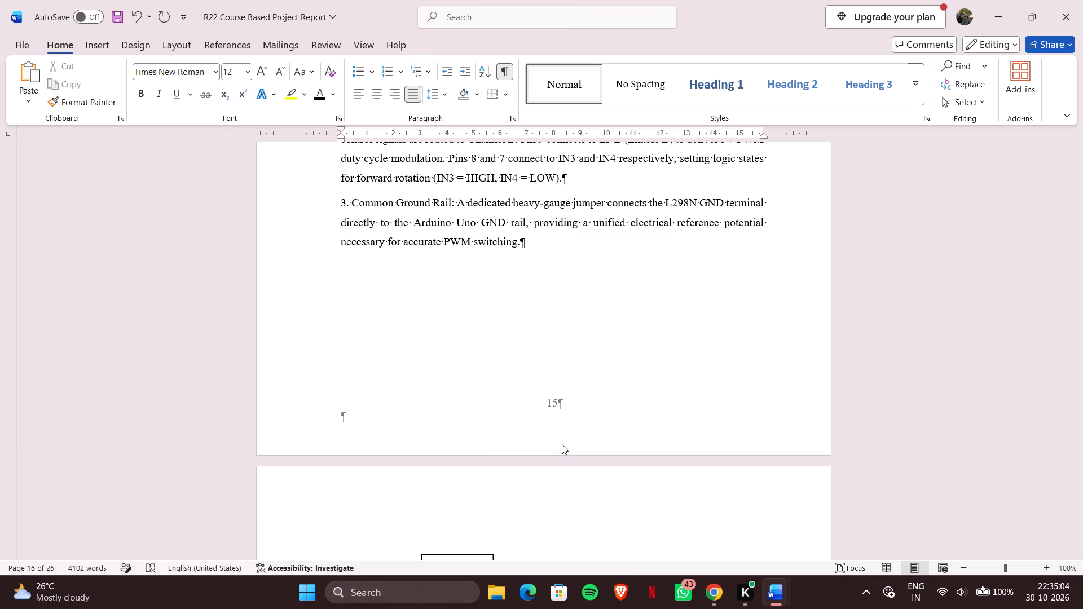
scroll(562, 444, "up", 2)
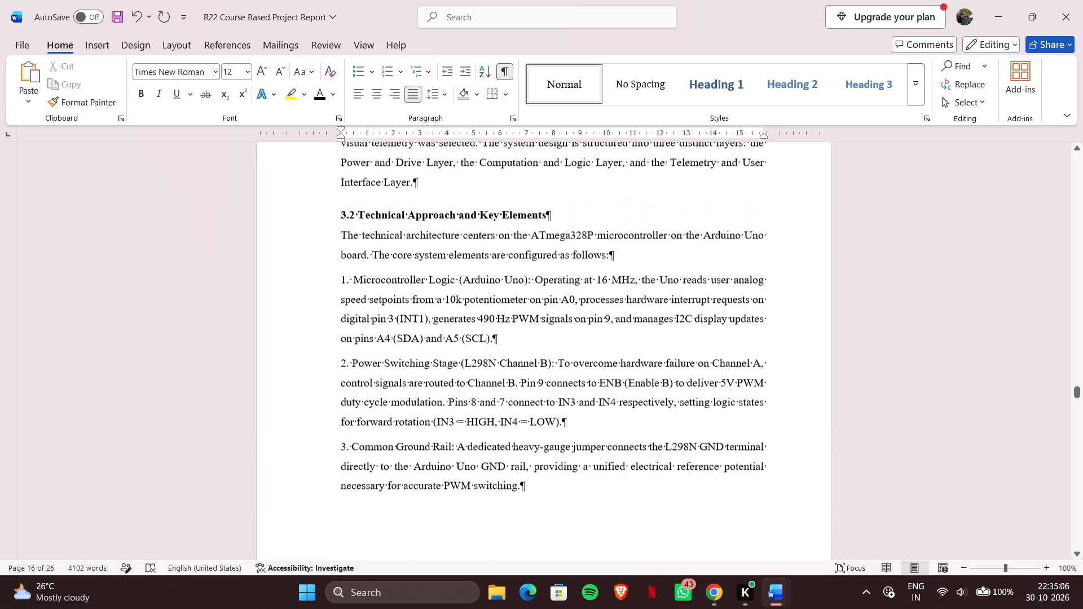
scroll(562, 444, "up", 1)
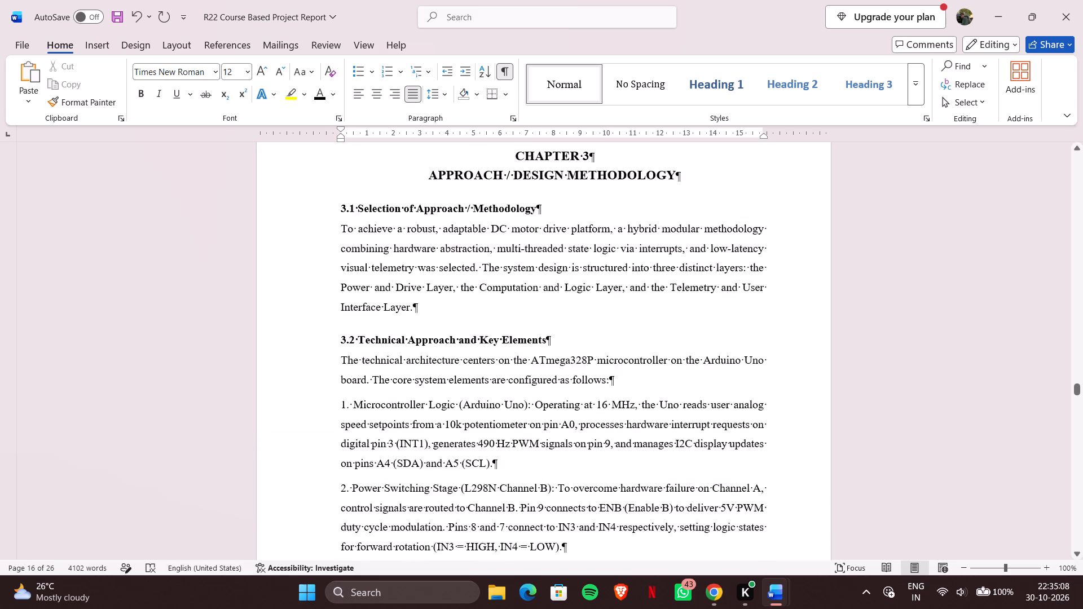
Check the section 3.2 paragraphs, Figures 3.1 and 3.2 and the section 3.3 text for layout and page breaks.
scroll(562, 444, "down", 2)
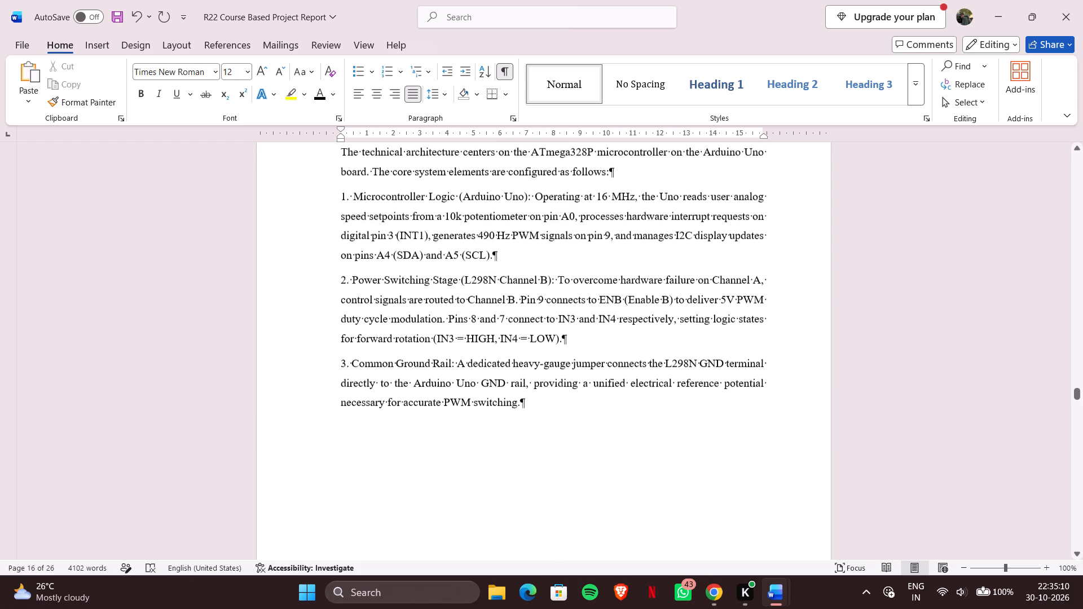
scroll(562, 444, "down", 1)
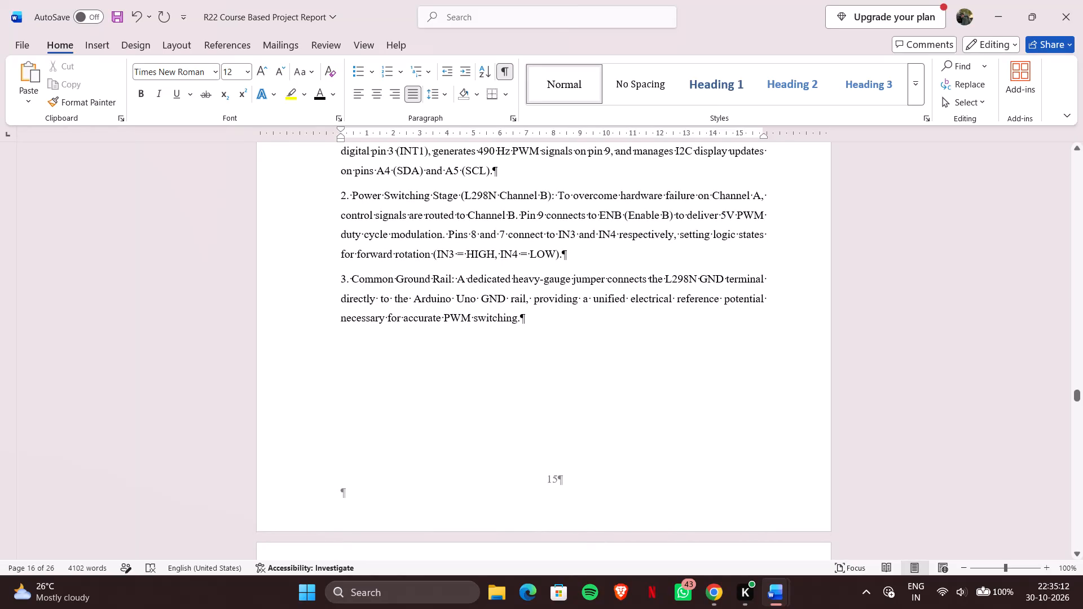
scroll(562, 444, "down", 1)
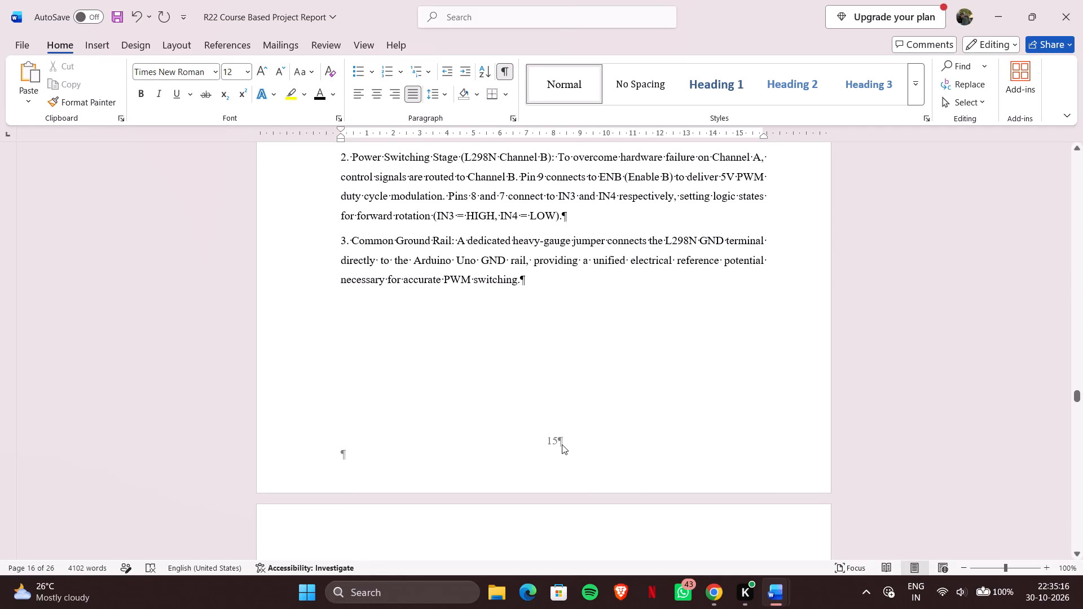
scroll(562, 444, "down", 1)
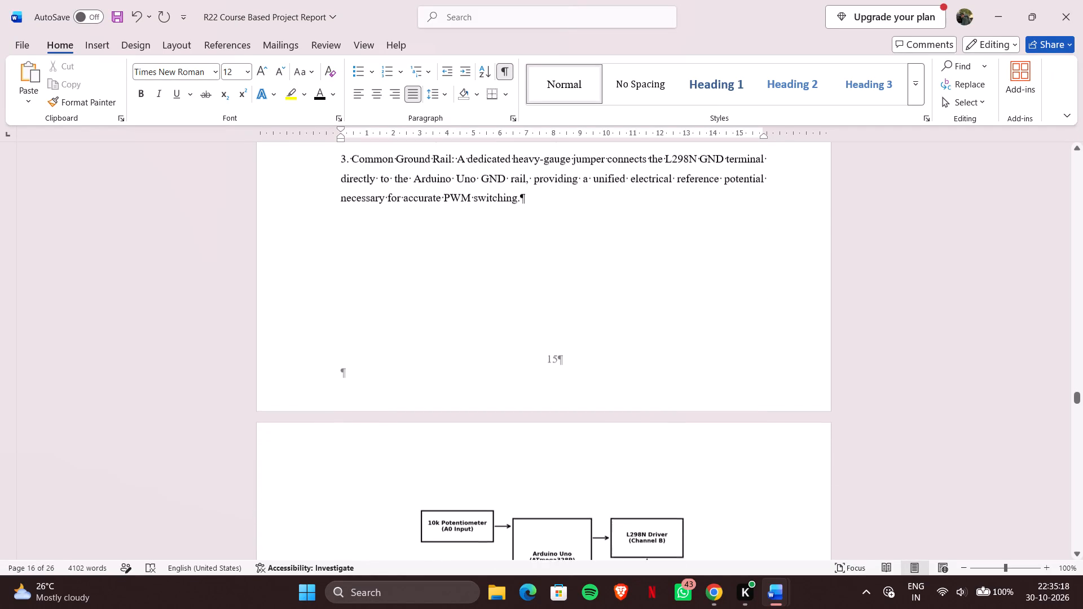
scroll(562, 444, "down", 5)
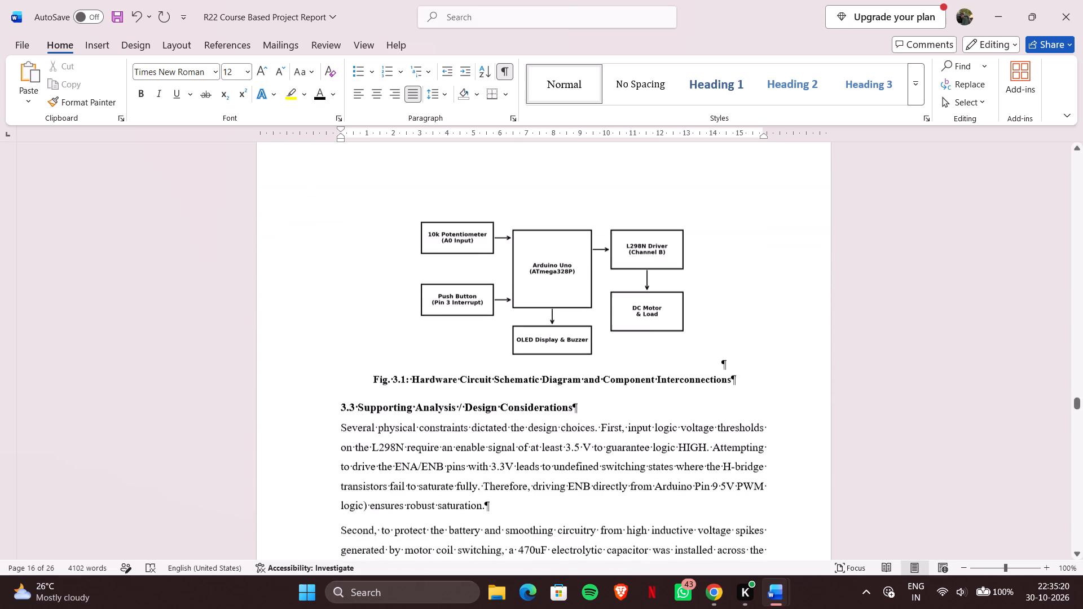
scroll(562, 444, "down", 4)
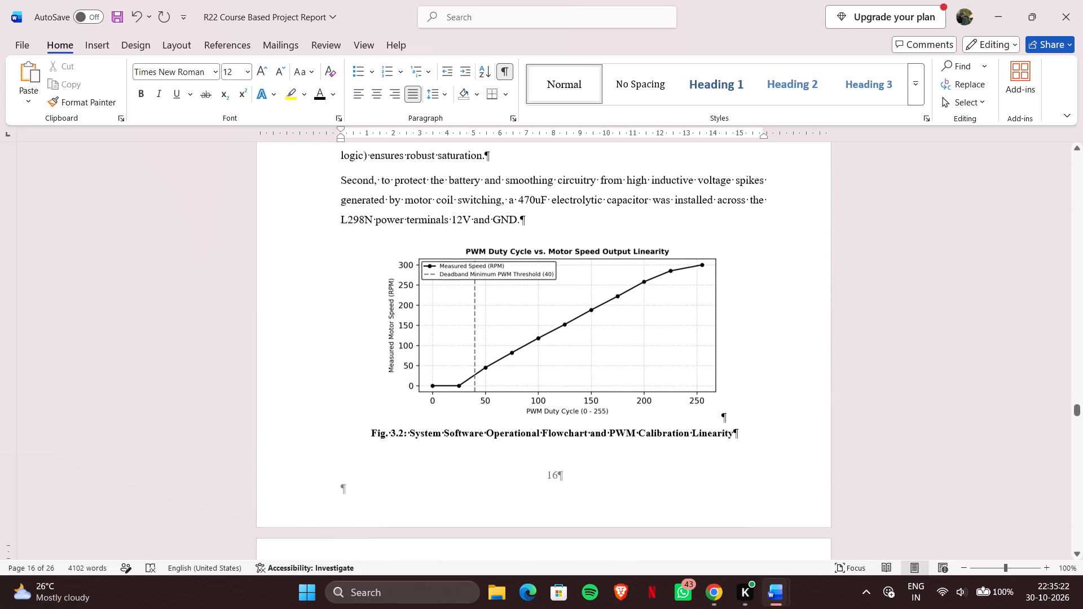
scroll(562, 444, "down", 3)
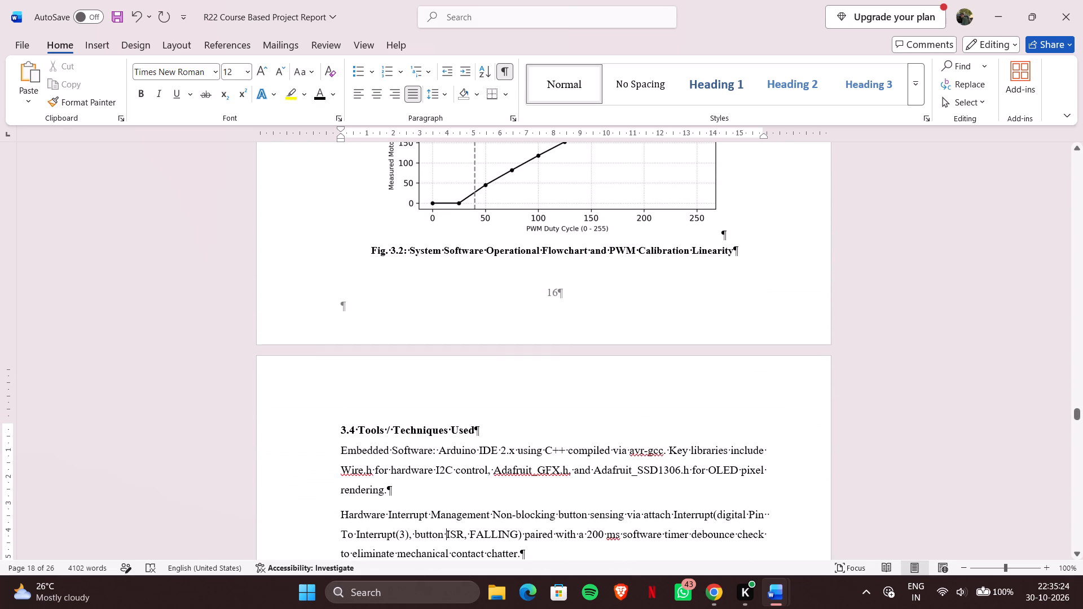
Examine sections 3.4 and 3.5 and the beginning of Table 3.1 for word spacing and layout.
scroll(562, 444, "down", 1)
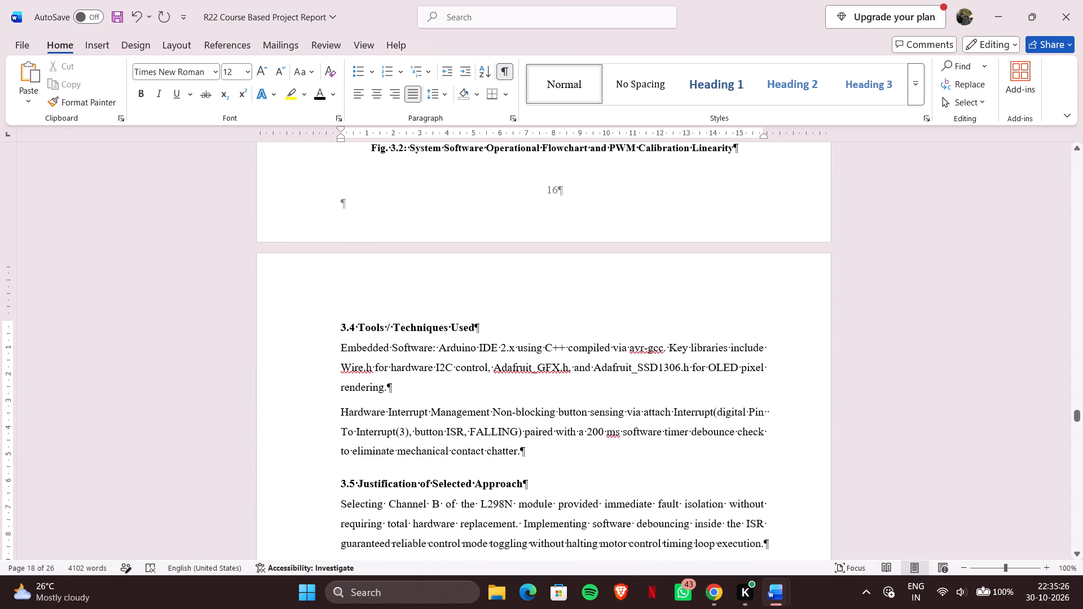
scroll(562, 444, "down", 1)
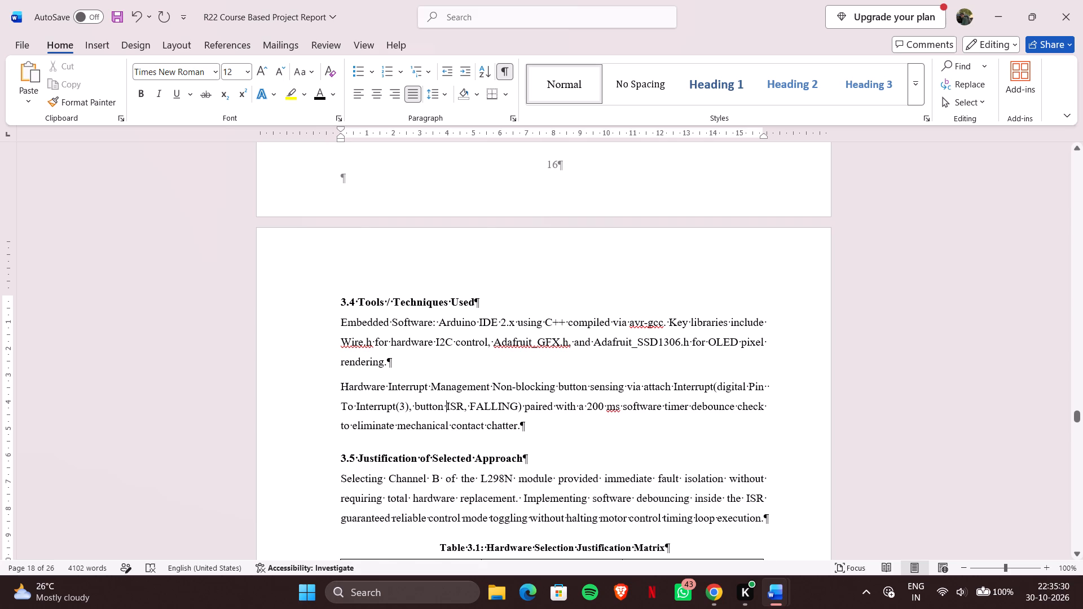
scroll(562, 444, "down", 1)
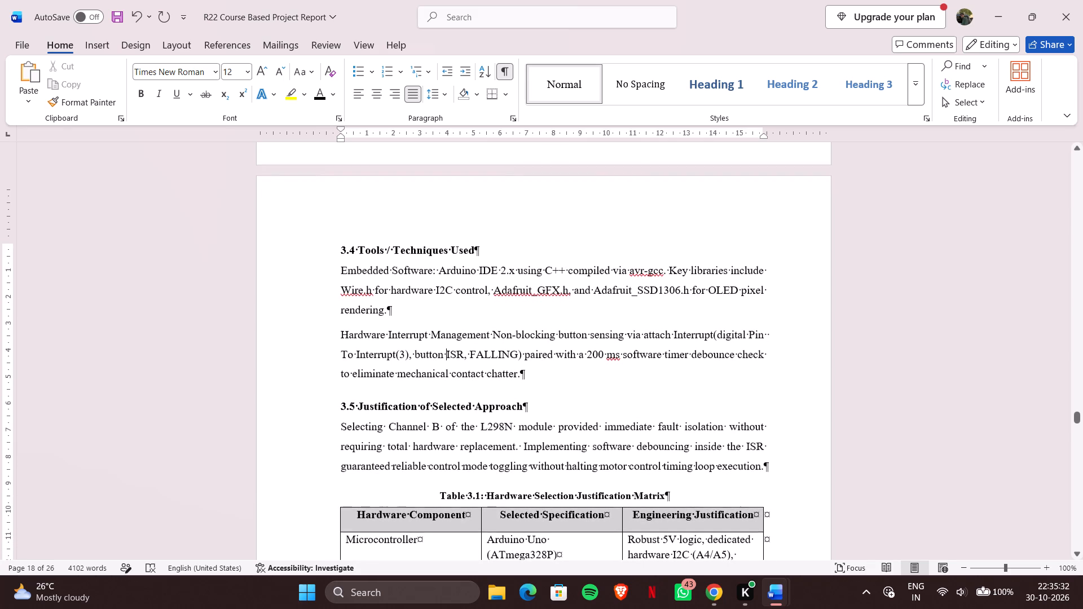
scroll(562, 444, "down", 2)
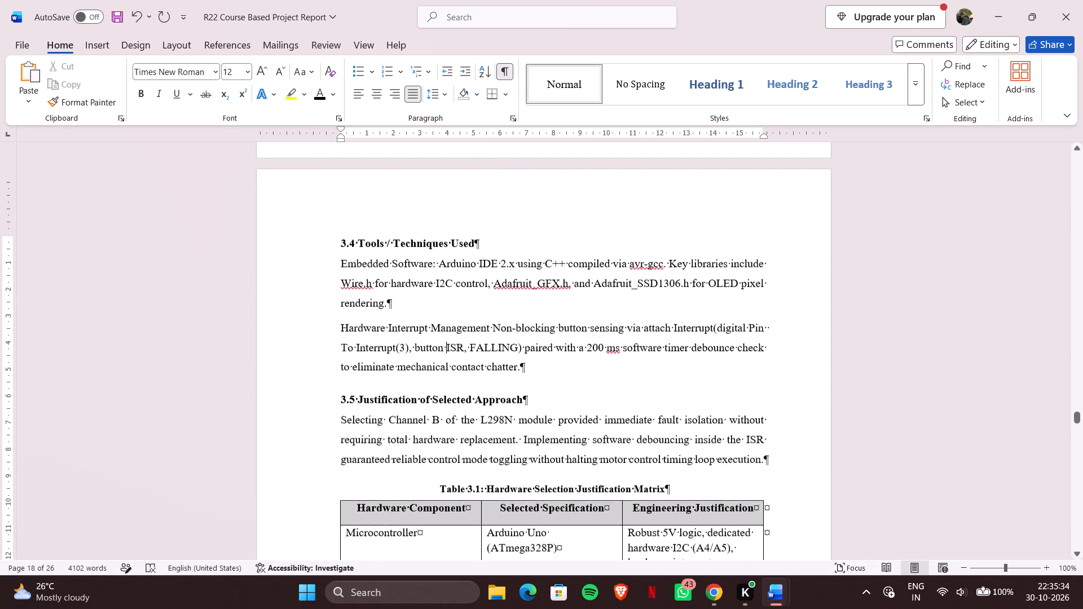
scroll(562, 444, "down", 1)
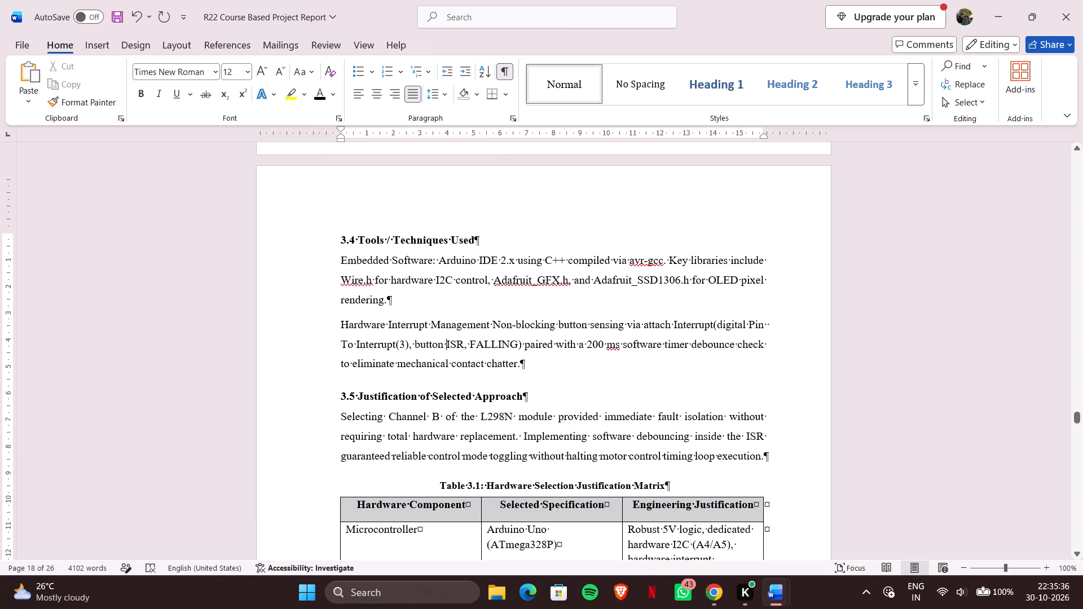
scroll(562, 444, "down", 2)
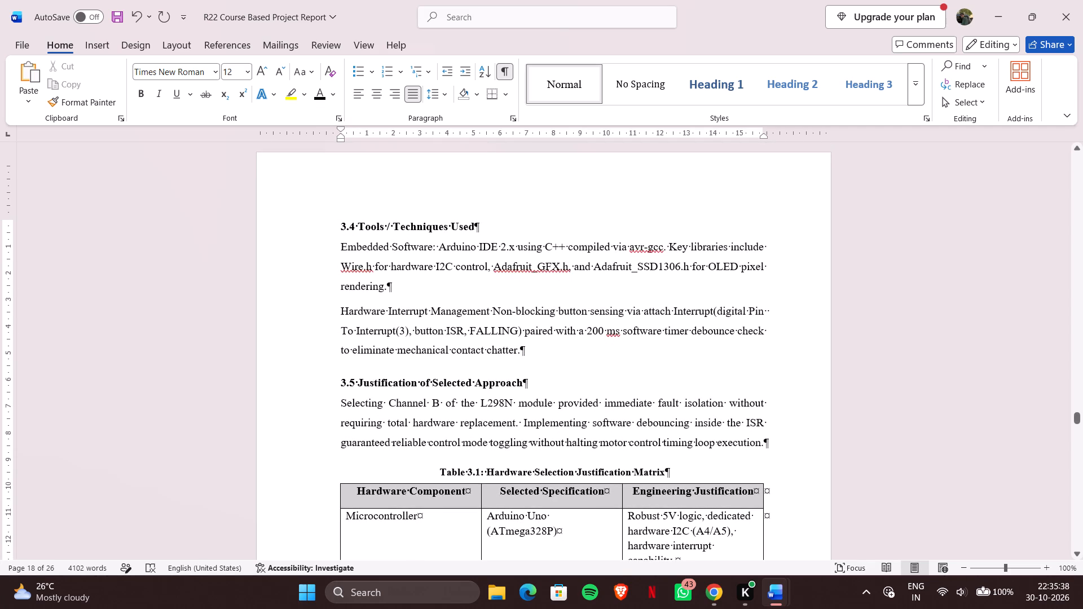
scroll(562, 444, "down", 1)
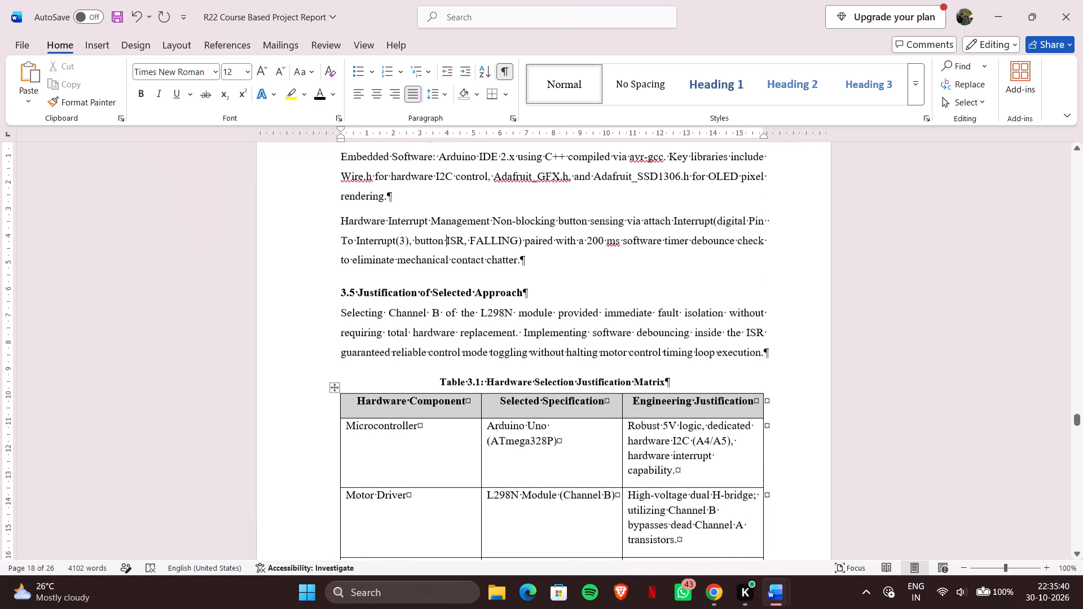
Insert two blank paragraphs before the "CHAPTER 4" heading below Table 3.1 so the chapter starts on a new page.
scroll(562, 444, "down", 3)
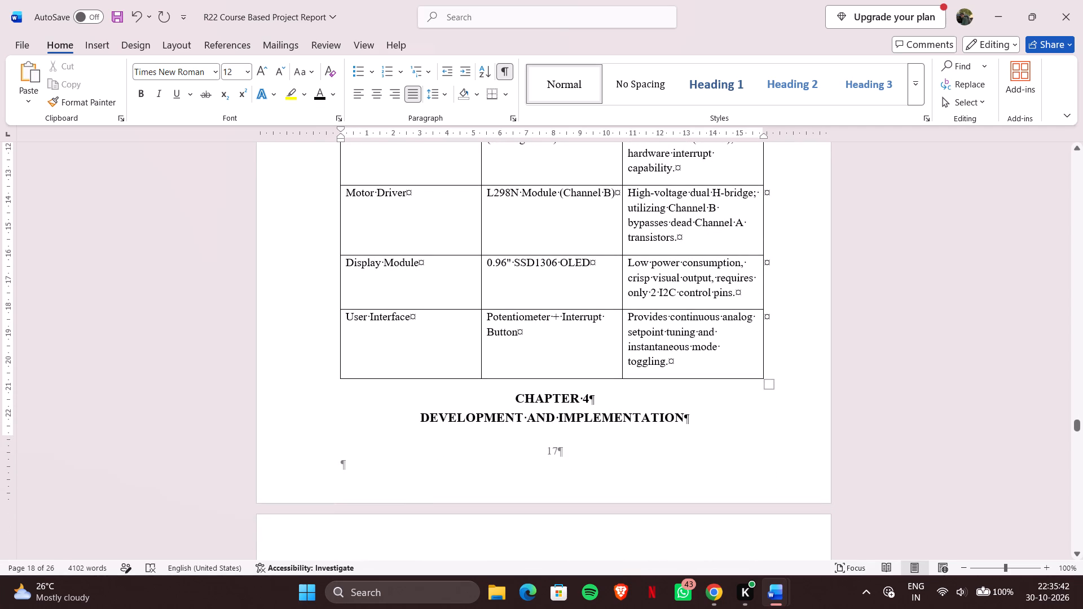
left_click(515, 394)
key("Return")
key("Return")
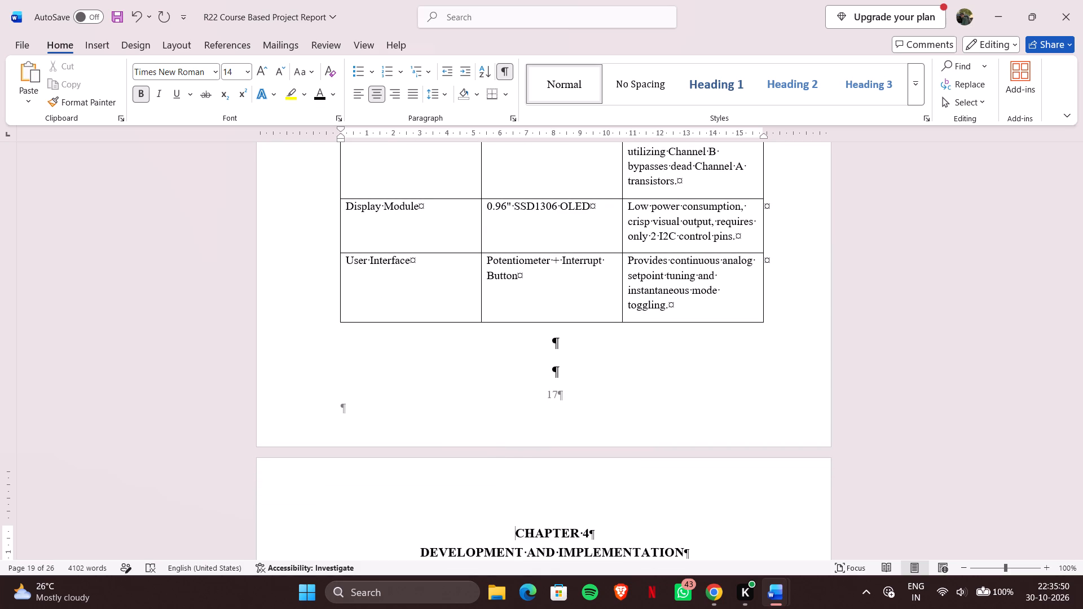
Strip the LaTeX markup from the supply voltage in the section 4.2 paragraph so it reads "12V rail".
scroll(515, 394, "down", 1)
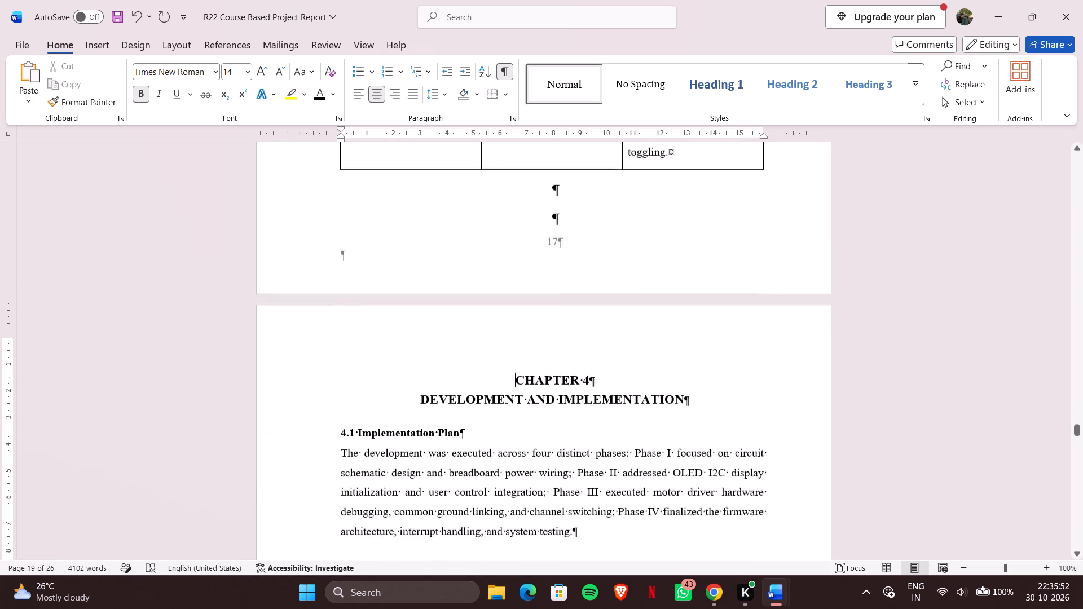
scroll(515, 394, "down", 4)
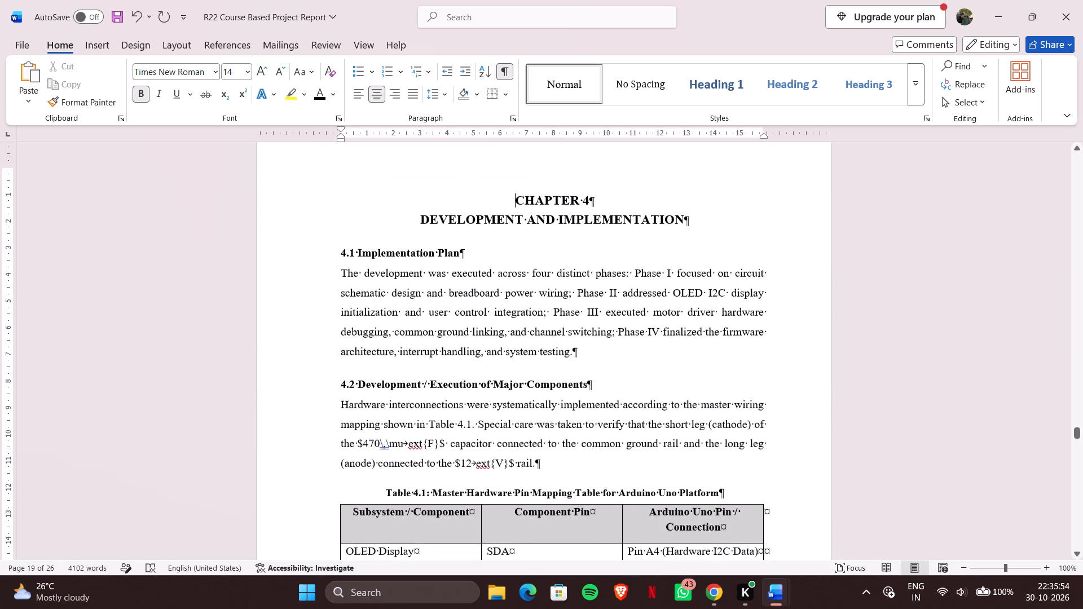
scroll(515, 394, "down", 1)
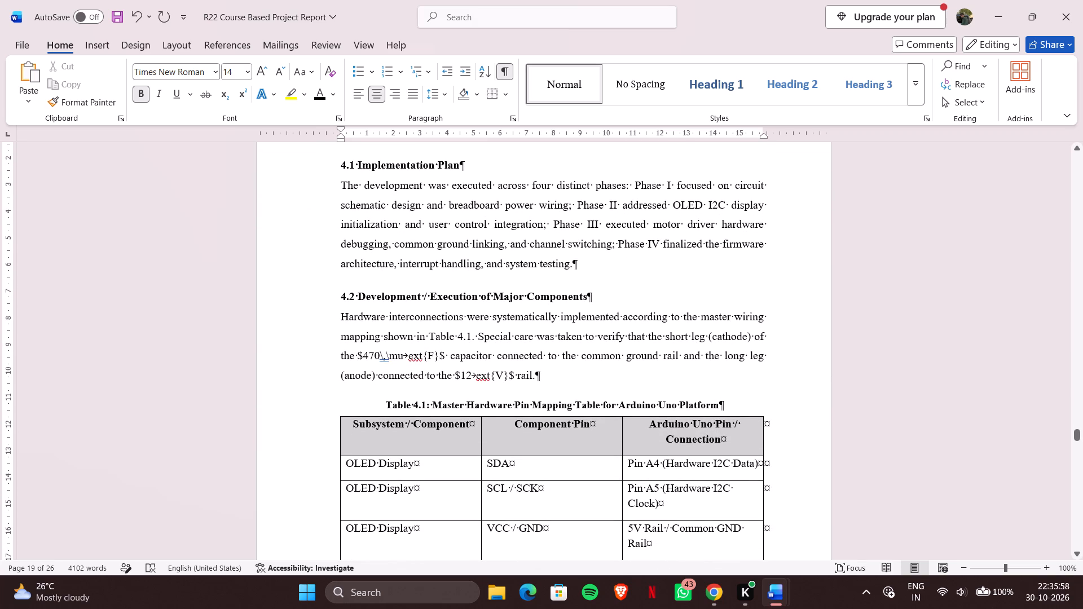
left_click(513, 375)
key("BackSpace")
key("BackSpace")
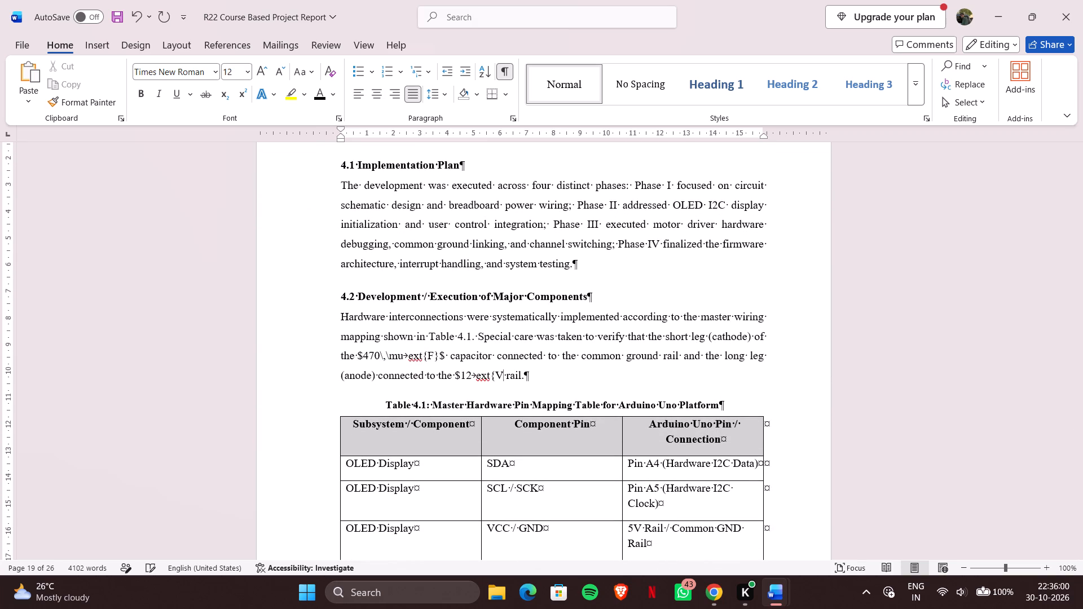
key("Left")
key("BackSpace")
key("BackSpace")
key("BackSpace")
key("BackSpace")
key("BackSpace")
key("Left")
key("Left")
key("BackSpace")
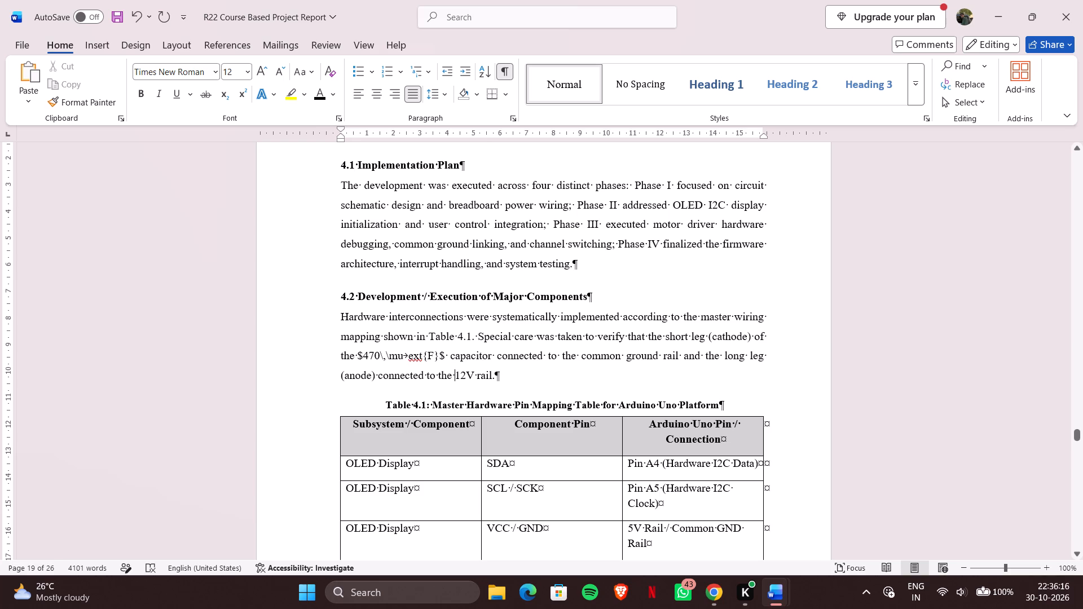
Strip the LaTeX markup from the capacitor value in the section 4.2 paragraph so it reads "470uF capacitor".
left_click(444, 355)
key("BackSpace")
key("BackSpace")
key("BackSpace")
key("BackSpace")
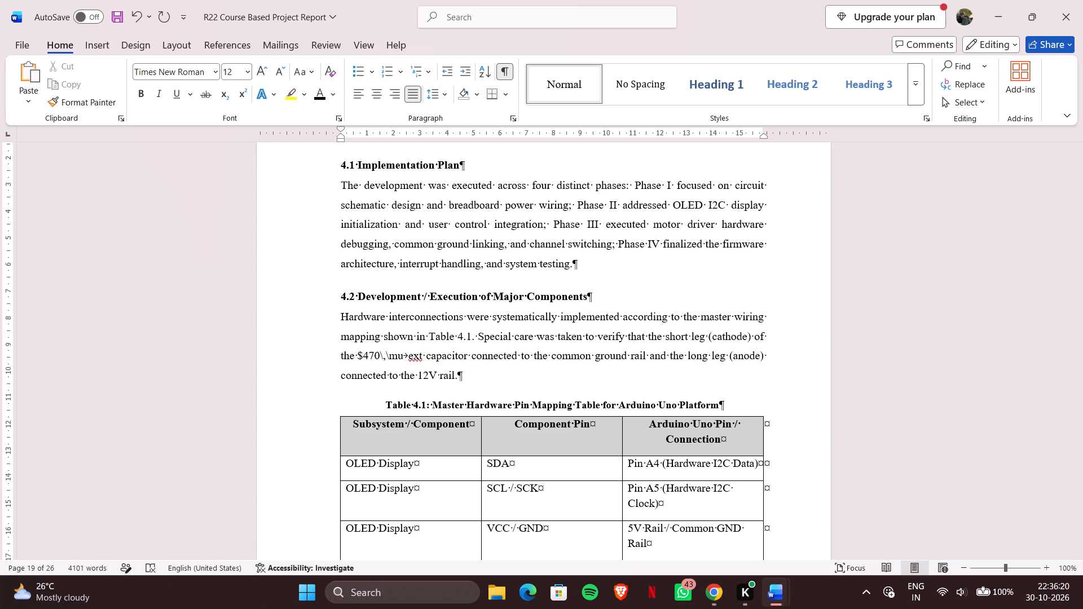
key("ctrl+z")
key("ctrl+z")
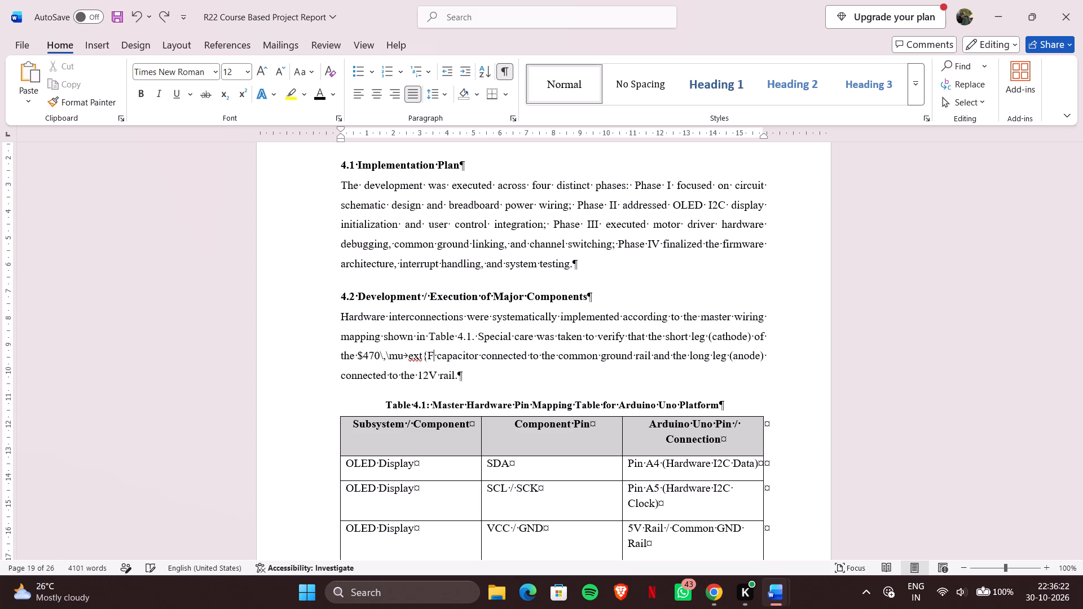
key("Left")
key("BackSpace")
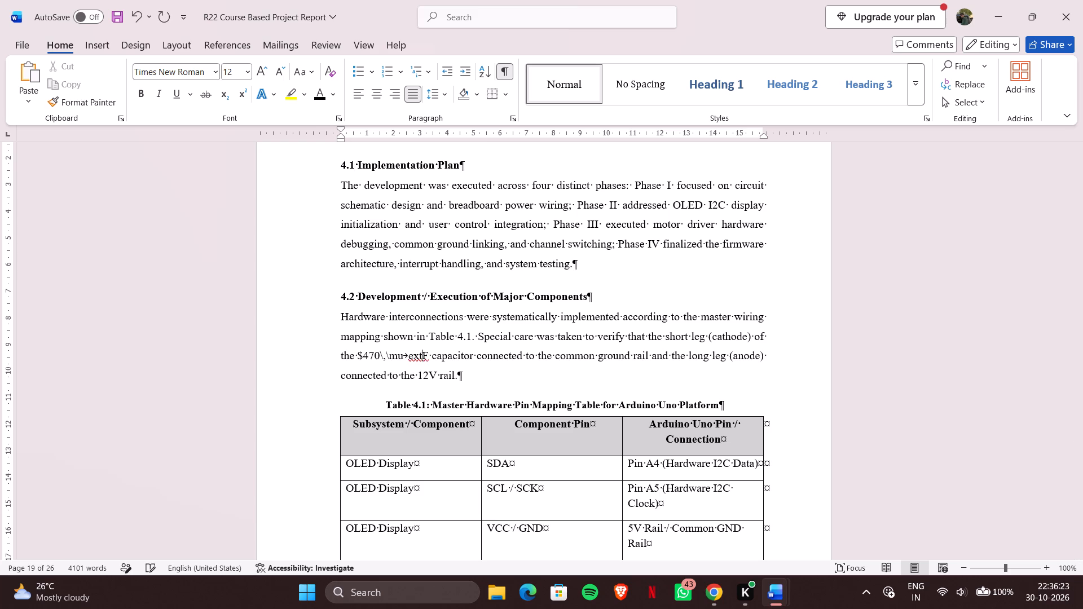
key("BackSpace")
key("BackSpace")
key("BackSpace")
key("BackSpace")
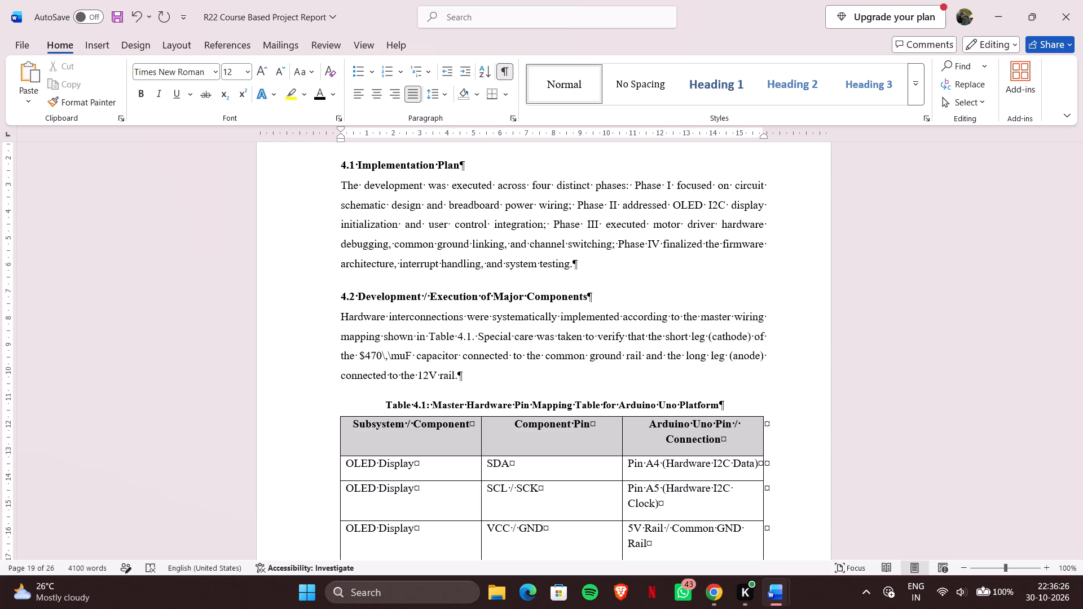
key("Left")
key("BackSpace")
key("BackSpace")
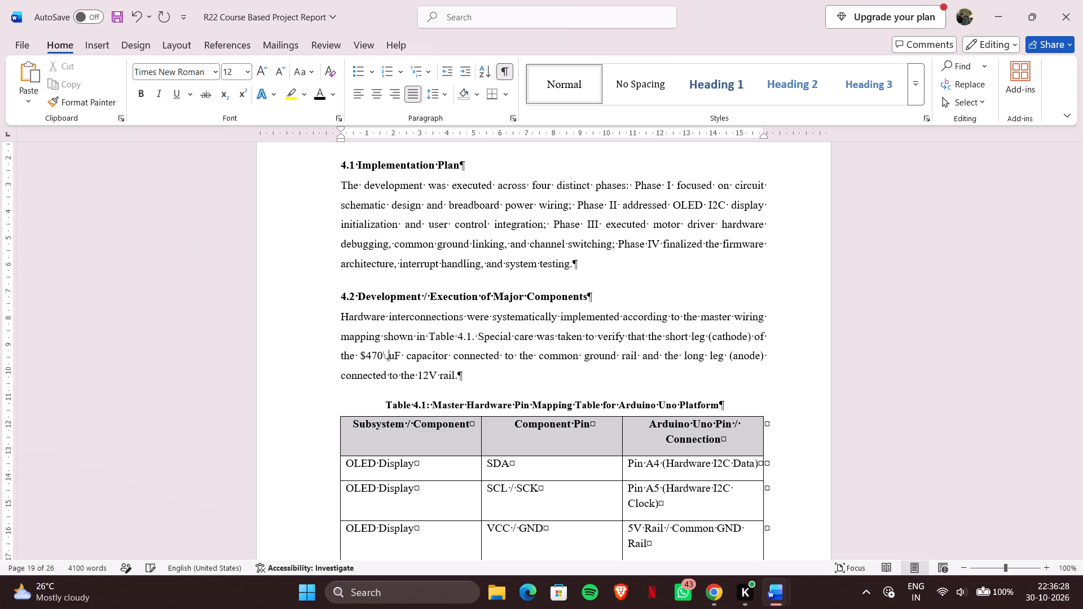
key("BackSpace")
key("BackSpace")
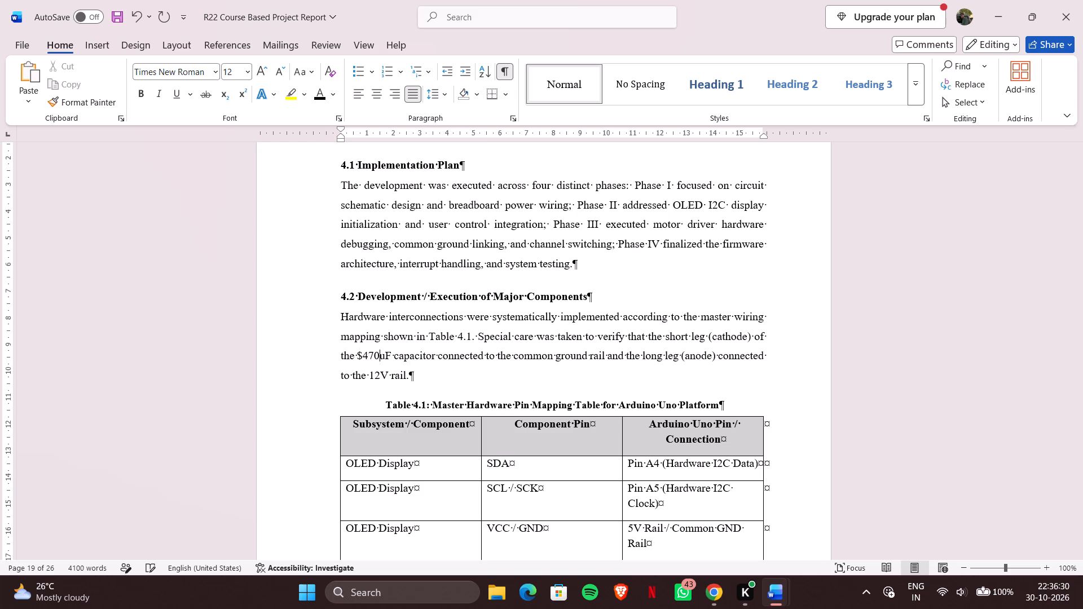
key("Left")
key("Left")
key("Left")
key("Left")
key("Right")
key("BackSpace")
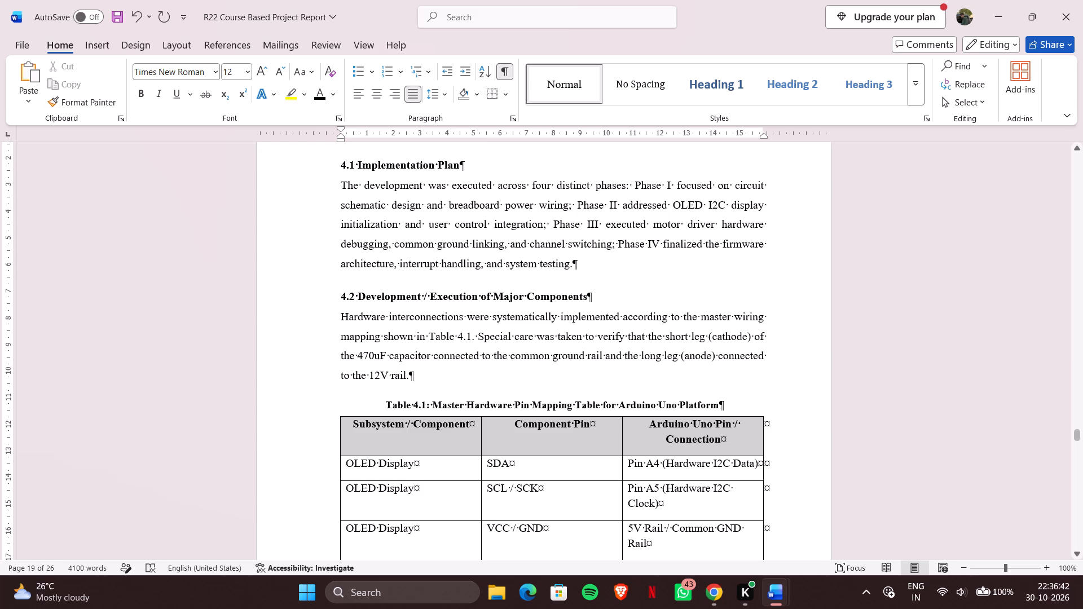
Insert blank paragraphs between the section 4.2 paragraph and the Table 4.1 caption, and cut them back to a single one.
scroll(504, 368, "down", 1)
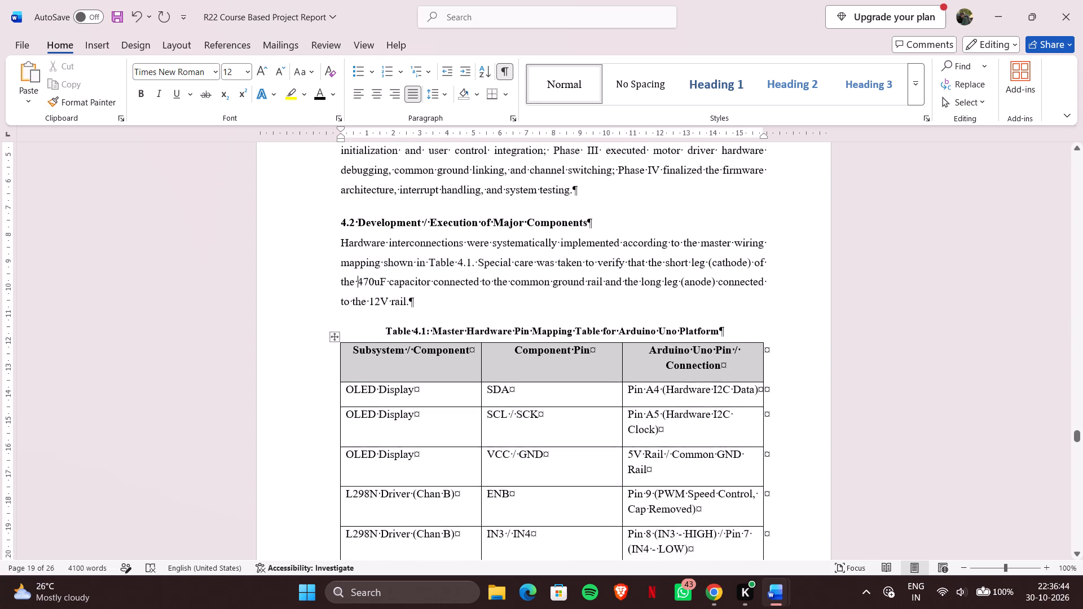
scroll(504, 368, "down", 5)
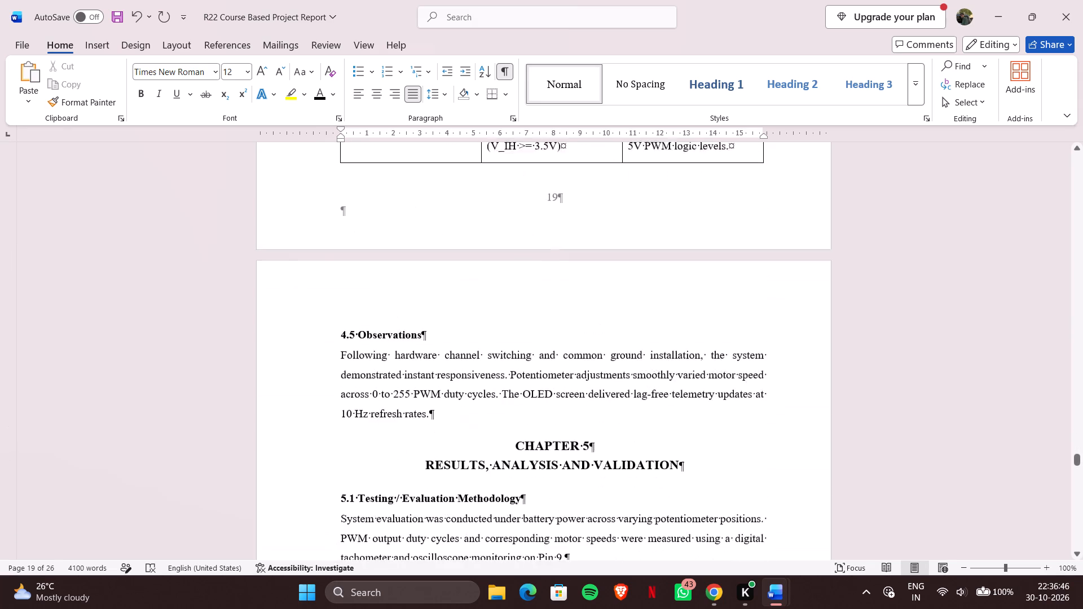
scroll(504, 368, "up", 6)
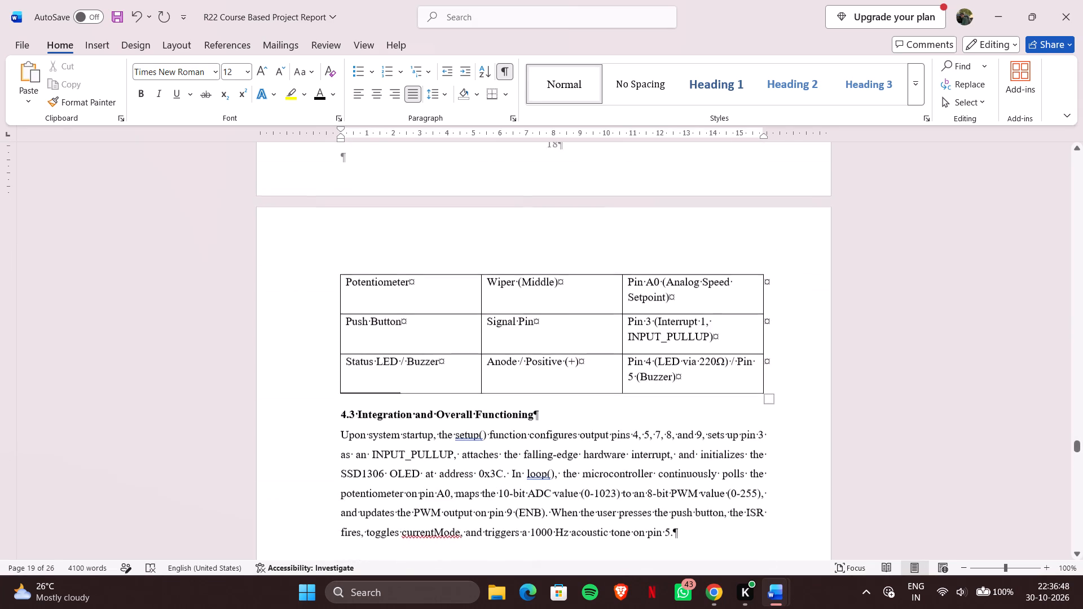
scroll(504, 368, "up", 5)
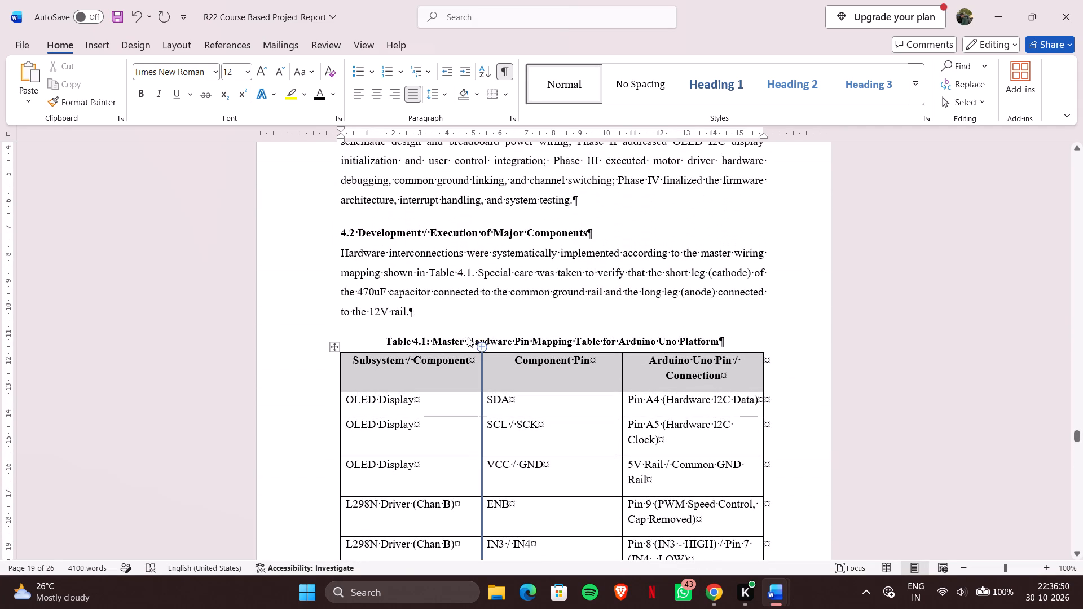
left_click(437, 317)
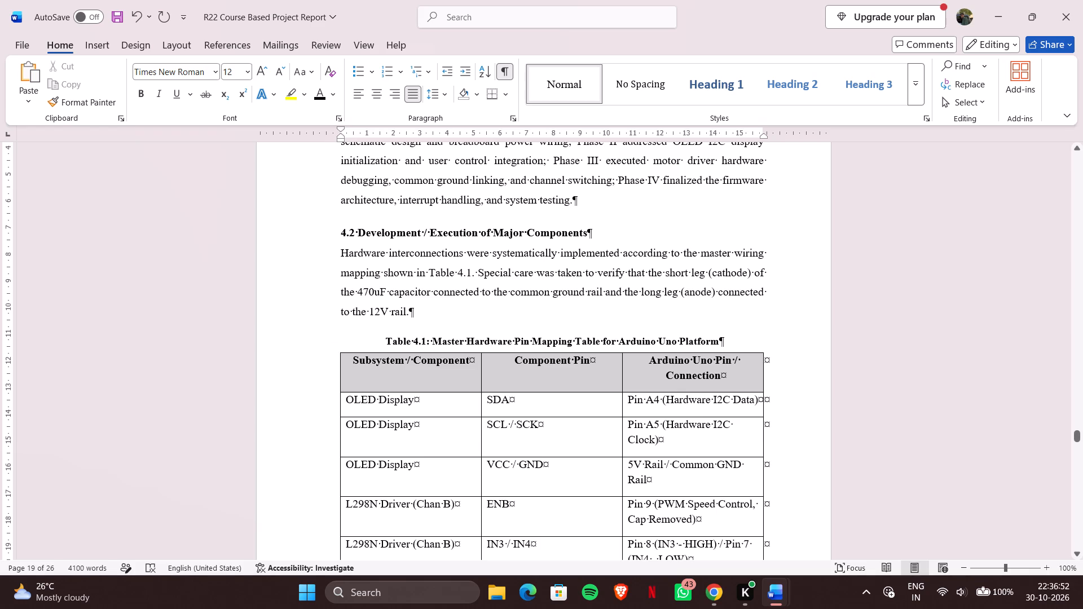
key("Return")
key("Return")
key("Return")
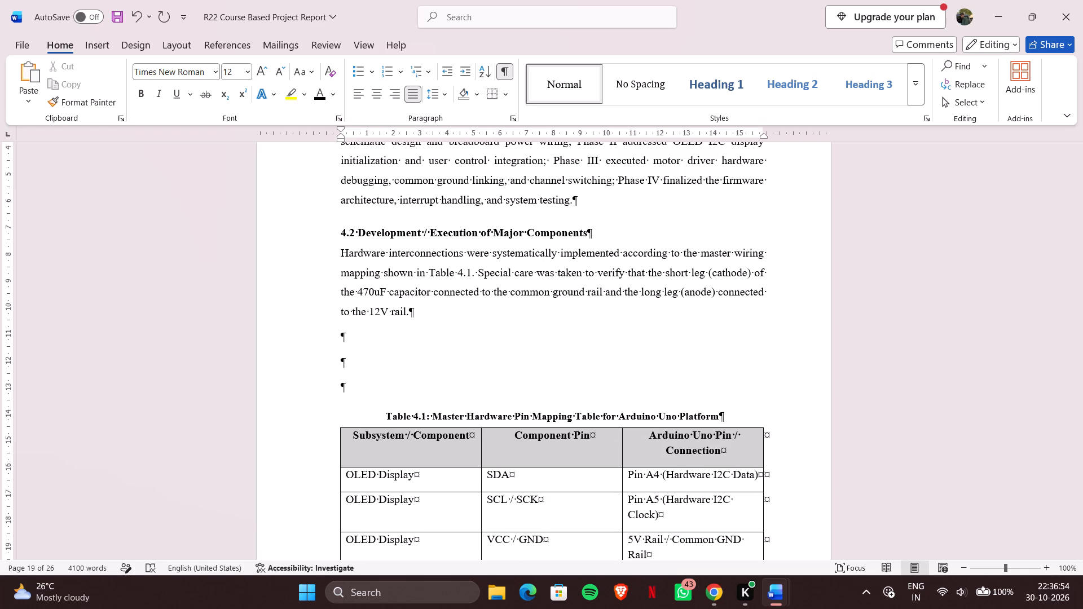
key("Return")
key("Return")
key("Return")
key("Return")
key("Return")
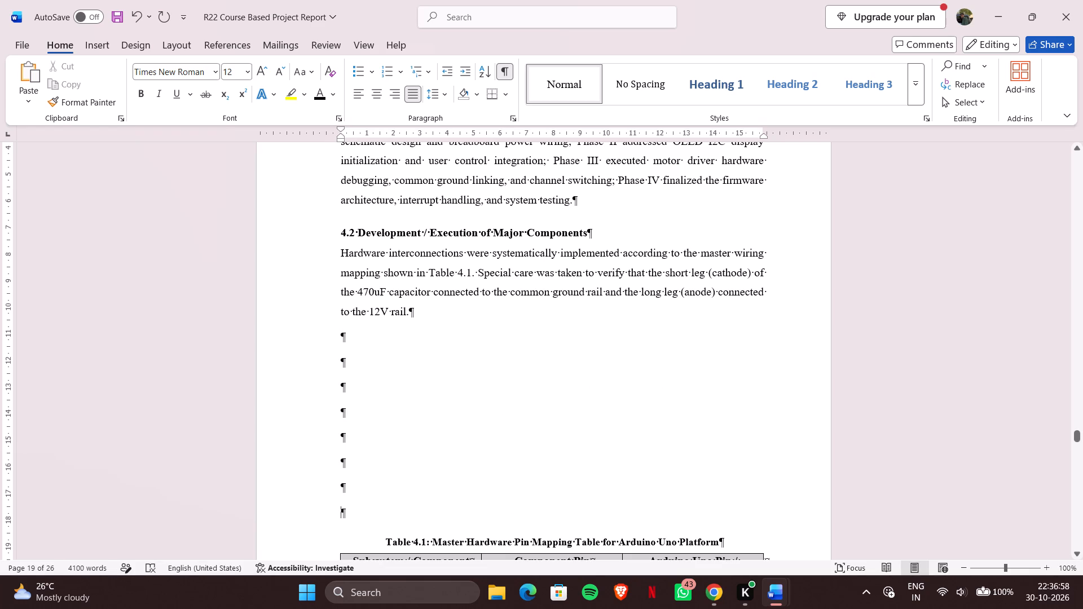
left_click_drag(358, 510, 337, 303)
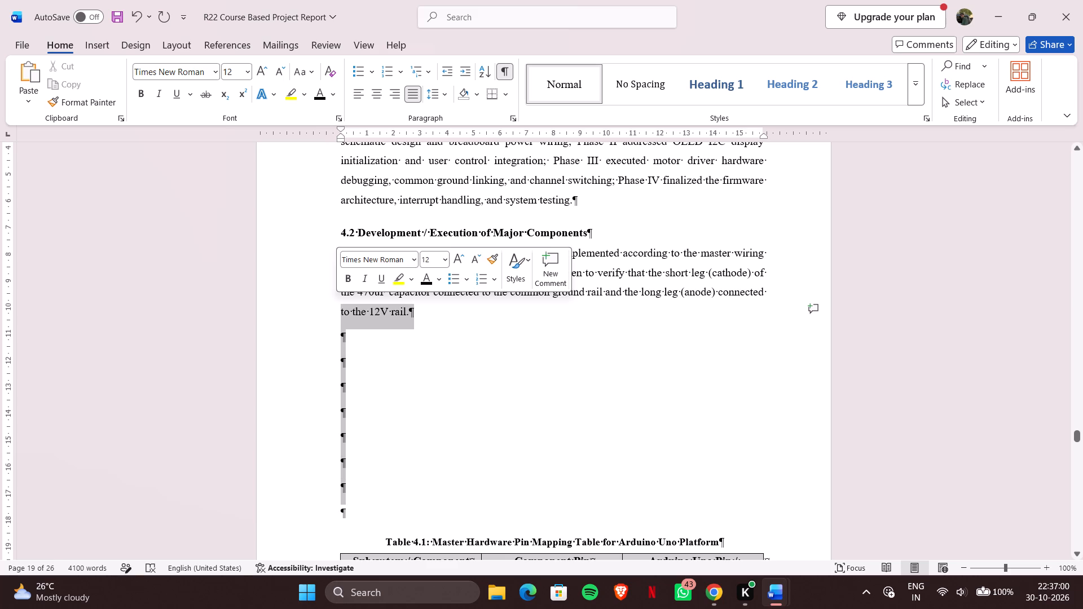
left_click(361, 370)
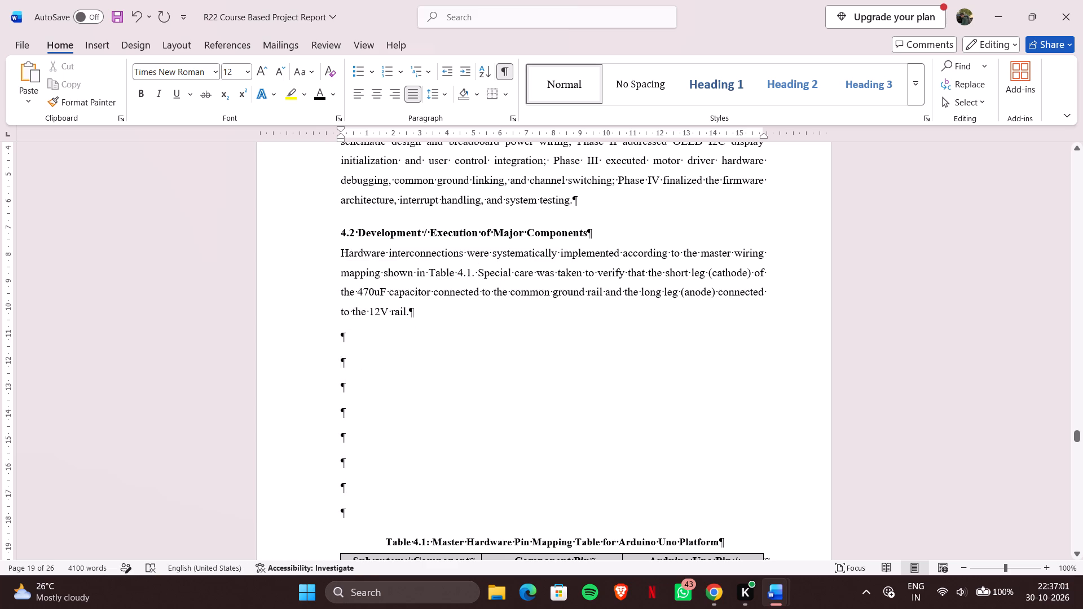
left_click_drag(350, 518, 325, 356)
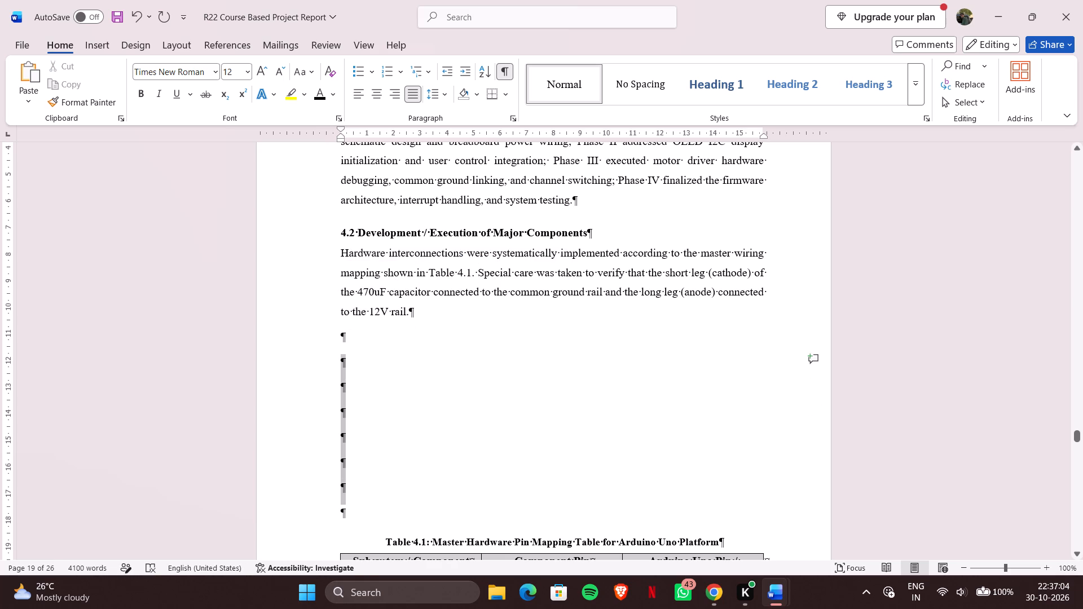
left_click_drag(325, 356, 327, 348)
key("BackSpace")
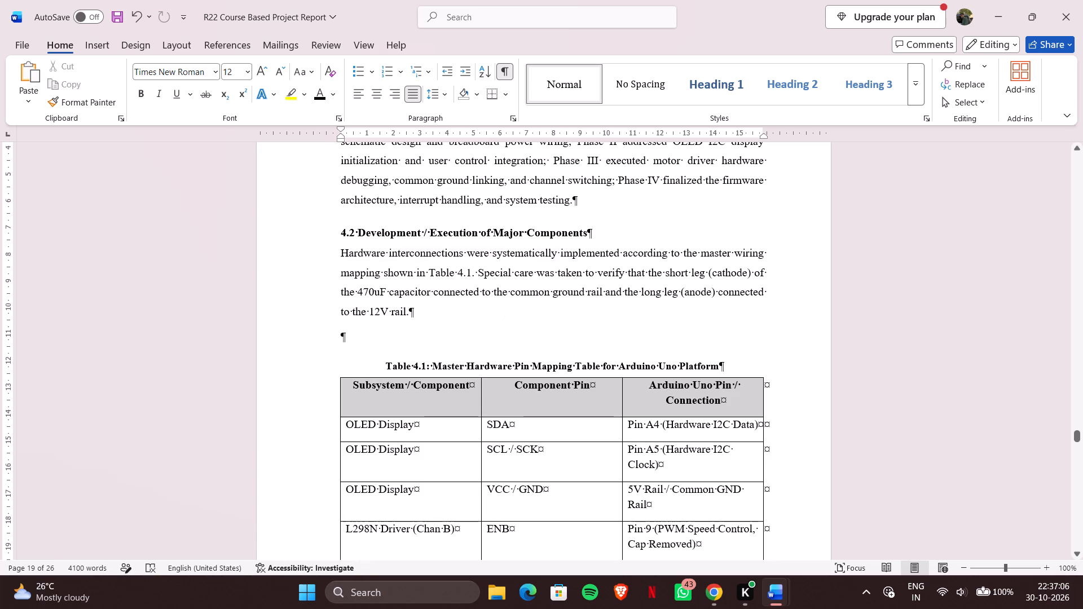
Hide the formatting marks in the document.
left_click(504, 80)
Add twelve more blank paragraphs above the Table 4.1 caption so the caption and table start together on a new page.
left_click(450, 333)
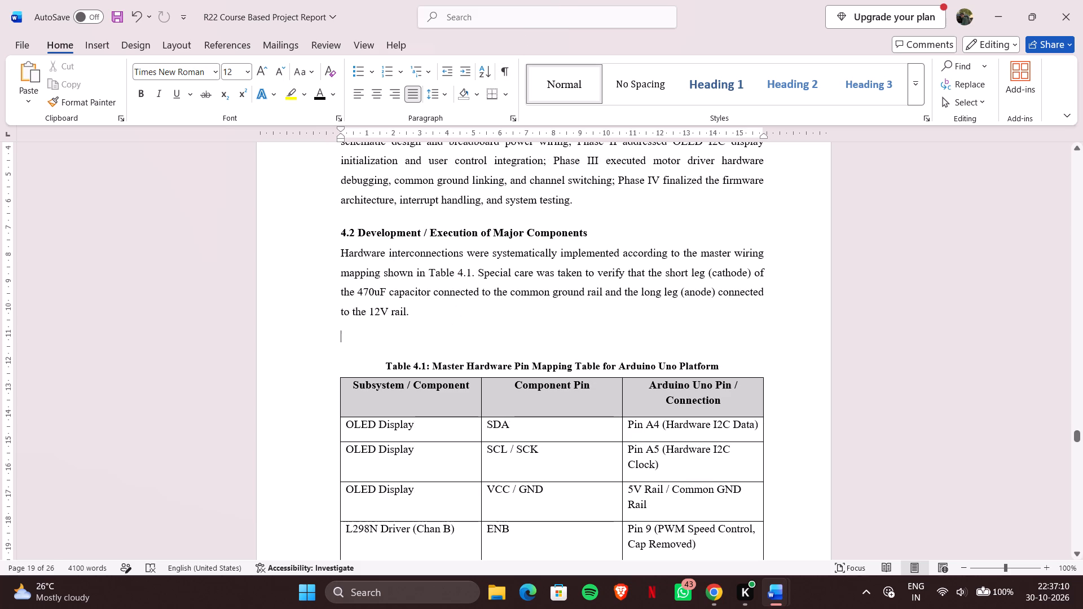
key("Return")
key("Return")
key("Return")
key("Return")
key("Return")
key("Return")
key("Return")
key("Return")
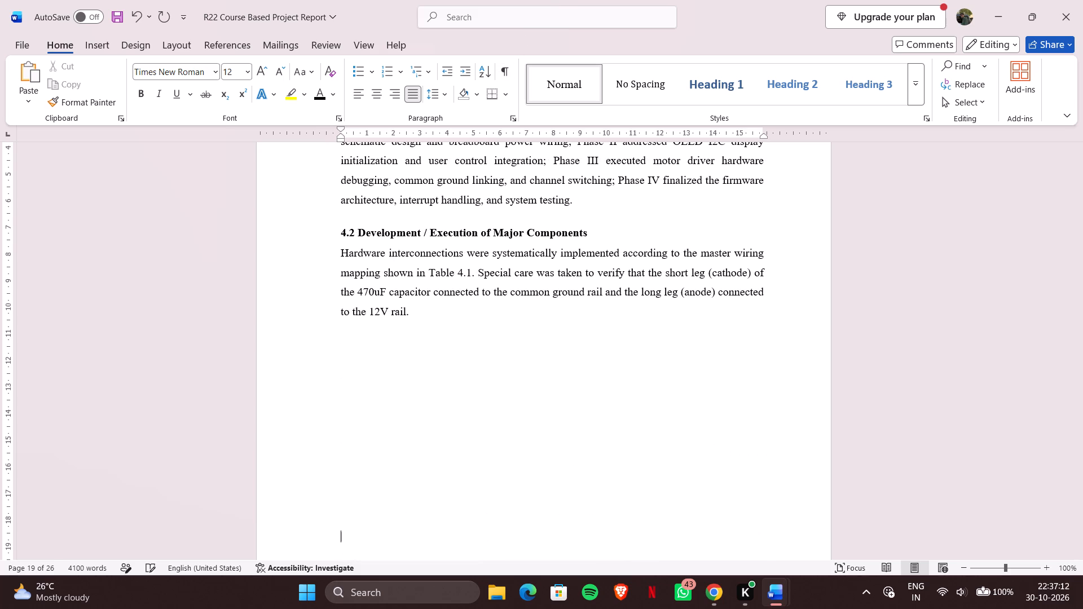
key("Return")
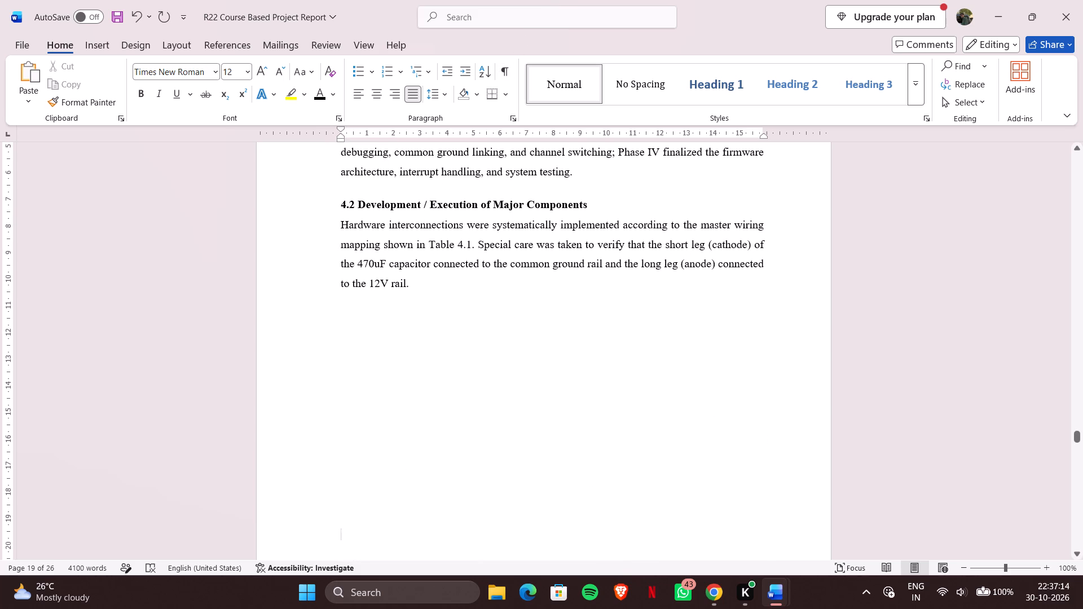
scroll(491, 314, "down", 2)
left_click(491, 314)
key("Return")
key("Return")
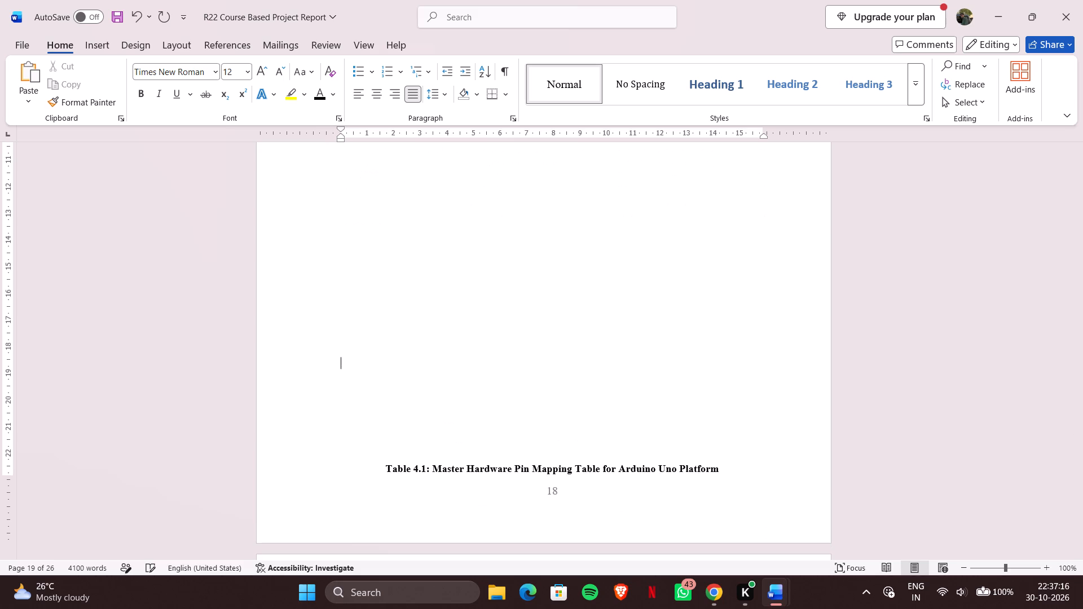
key("Return")
key("Return")
scroll(491, 314, "down", 2)
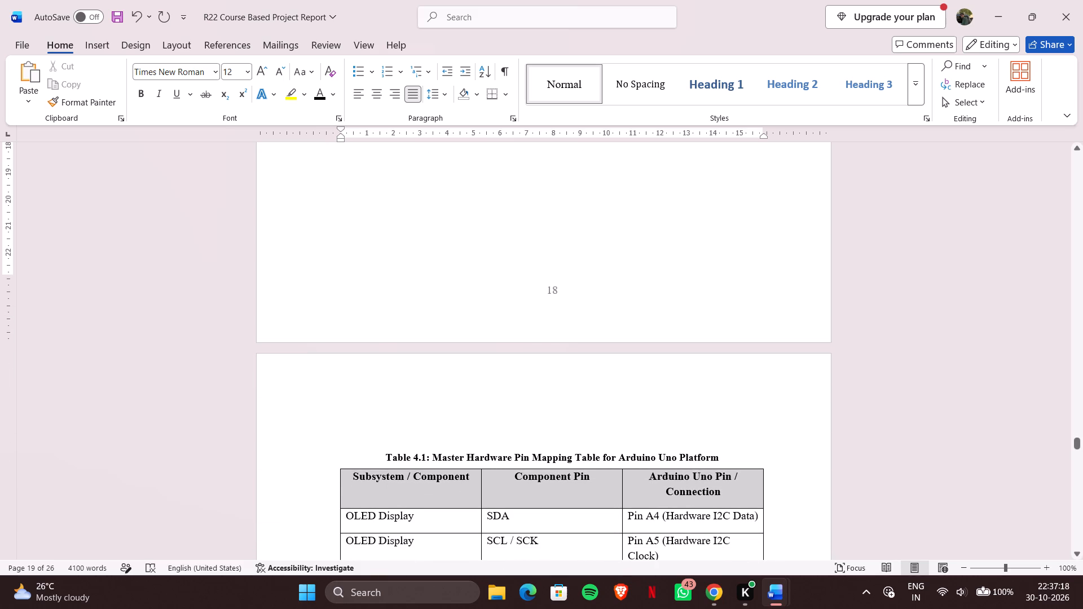
key("BackSpace")
Move the section 4.3 heading and paragraph from below Table 4.1 into the blank space under the section 4.2 paragraph.
scroll(519, 400, "down", 4)
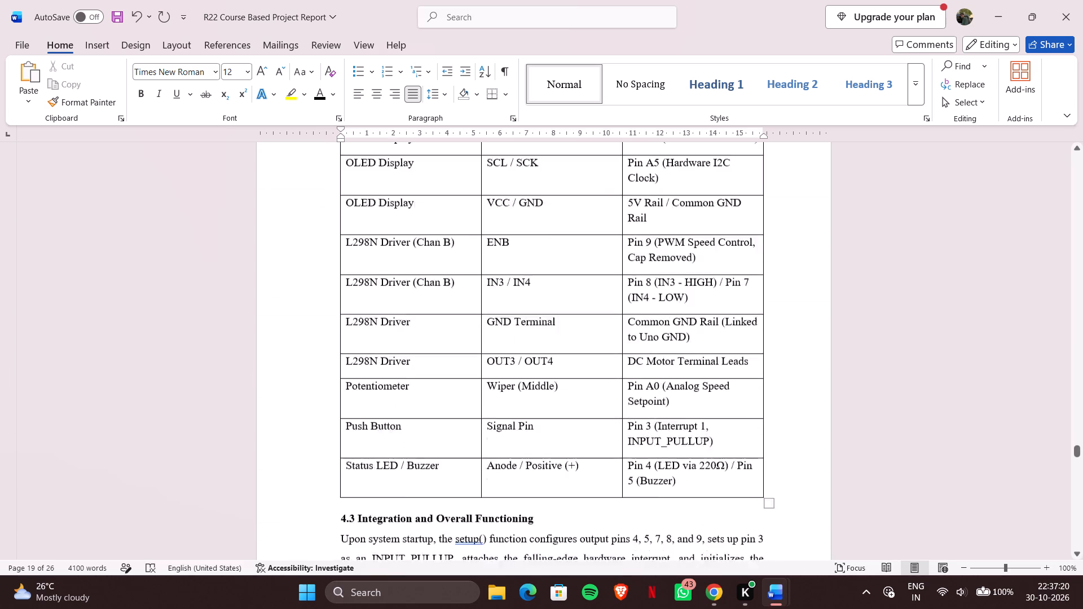
scroll(519, 400, "down", 2)
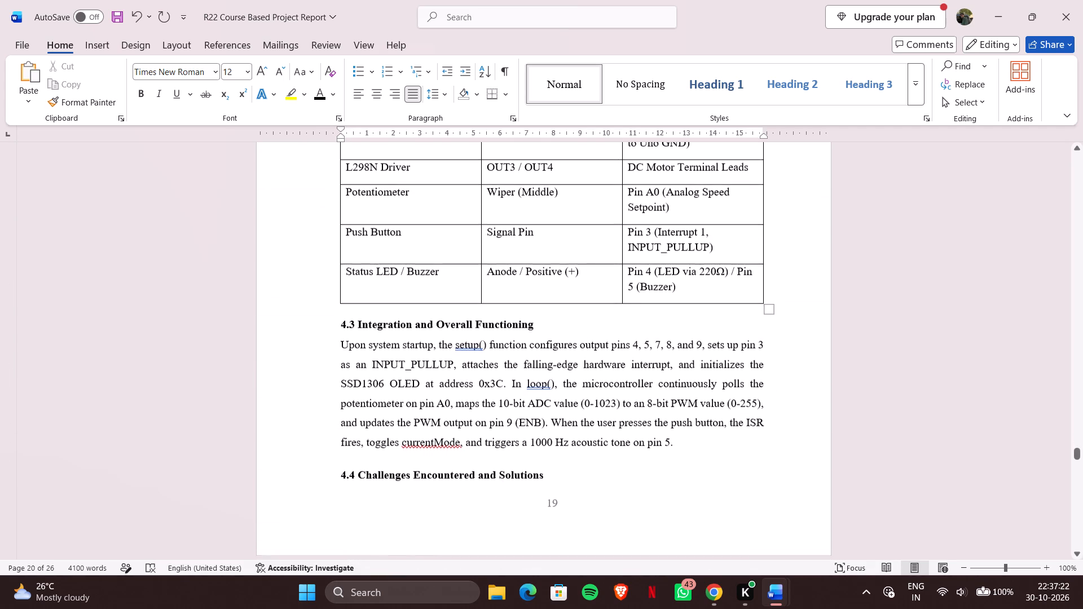
scroll(519, 400, "down", 1)
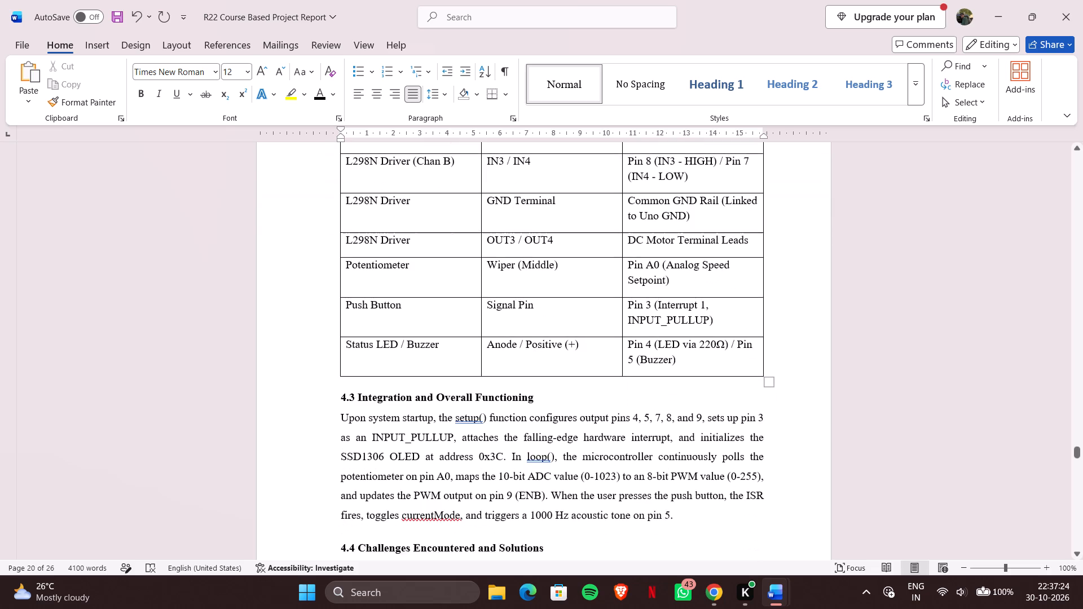
scroll(519, 400, "down", 2)
left_click_drag(339, 354, 689, 480)
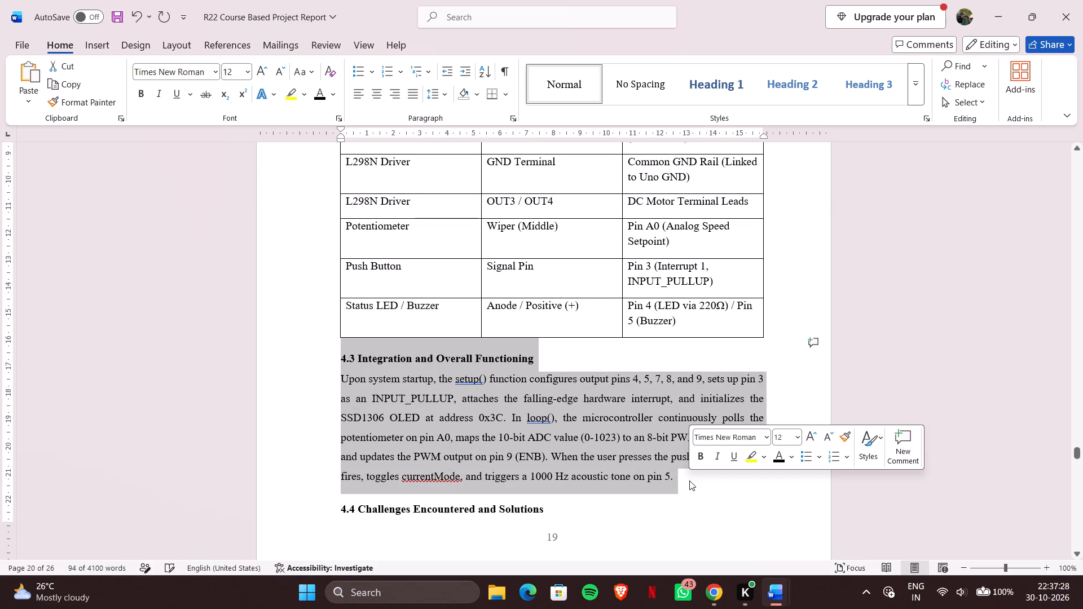
key("ctrl+c")
key("BackSpace")
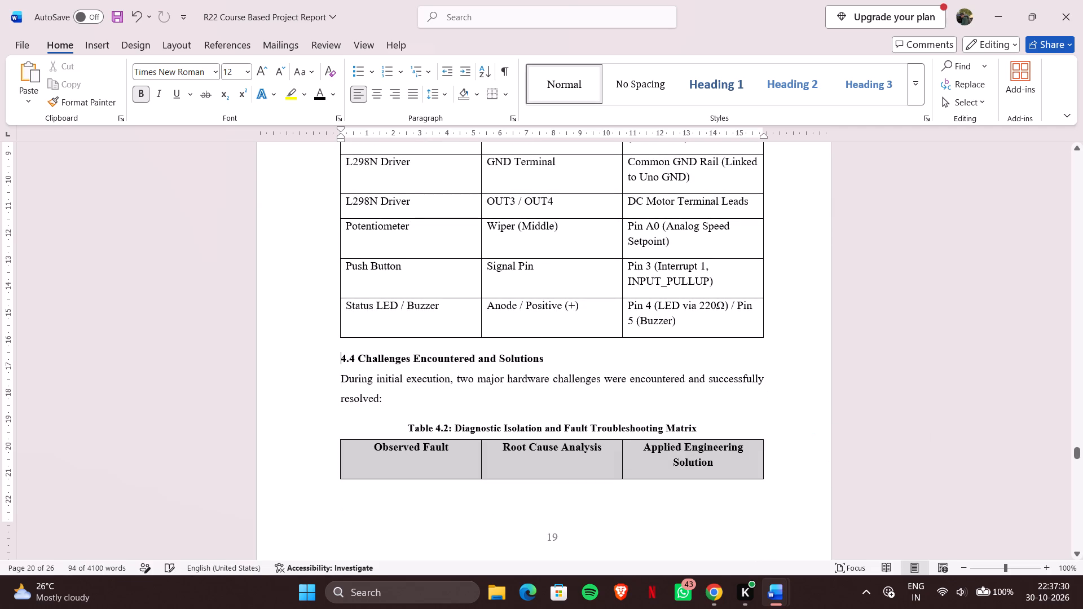
scroll(689, 480, "up", 7)
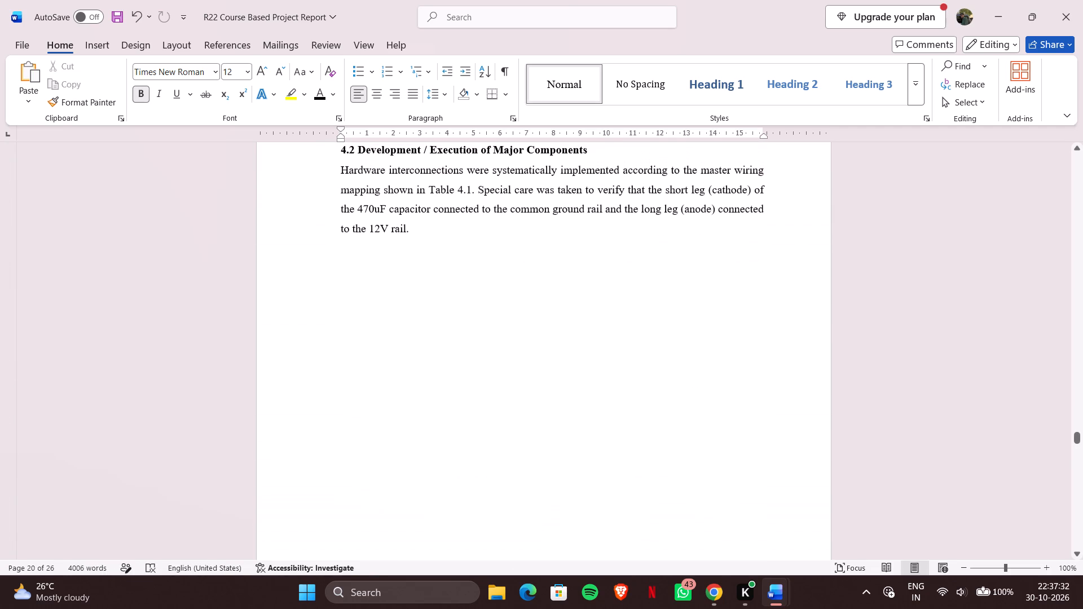
left_click(517, 390)
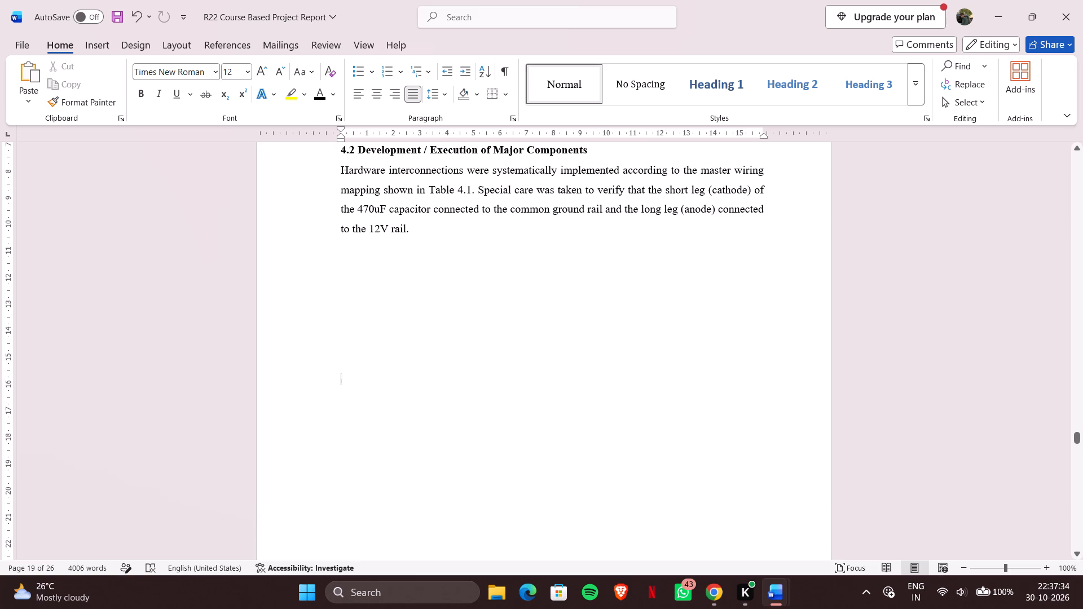
key("ctrl+v")
Delete the five blank paragraphs between the section 4.2 paragraph and the "4.3 Integration and Overall Functioning" heading.
left_click(431, 357)
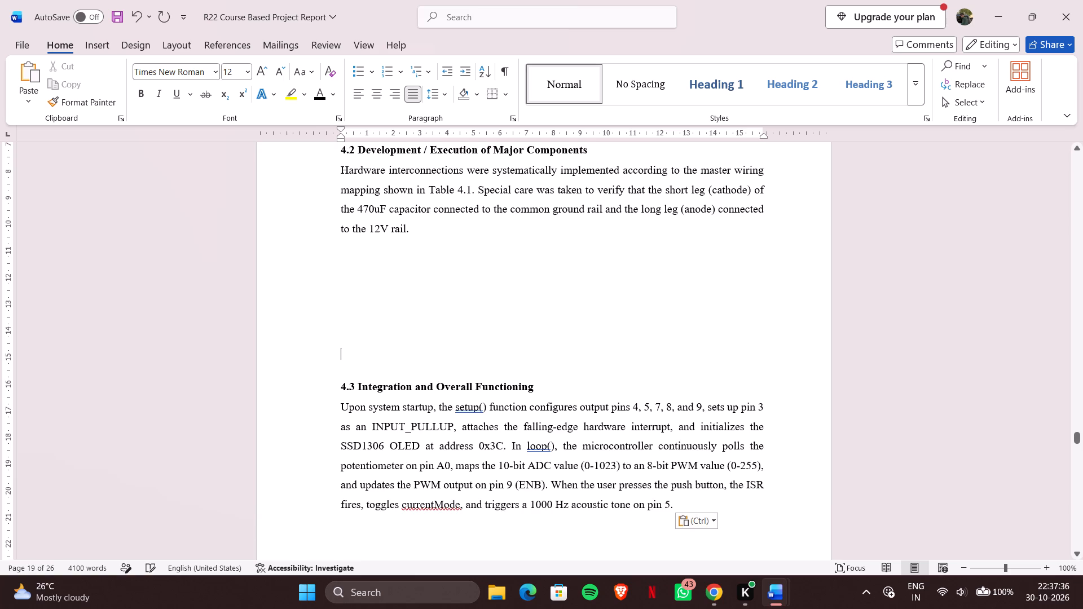
key("BackSpace")
key("BackSpace")
key("BackSpace")
key("BackSpace")
key("BackSpace")
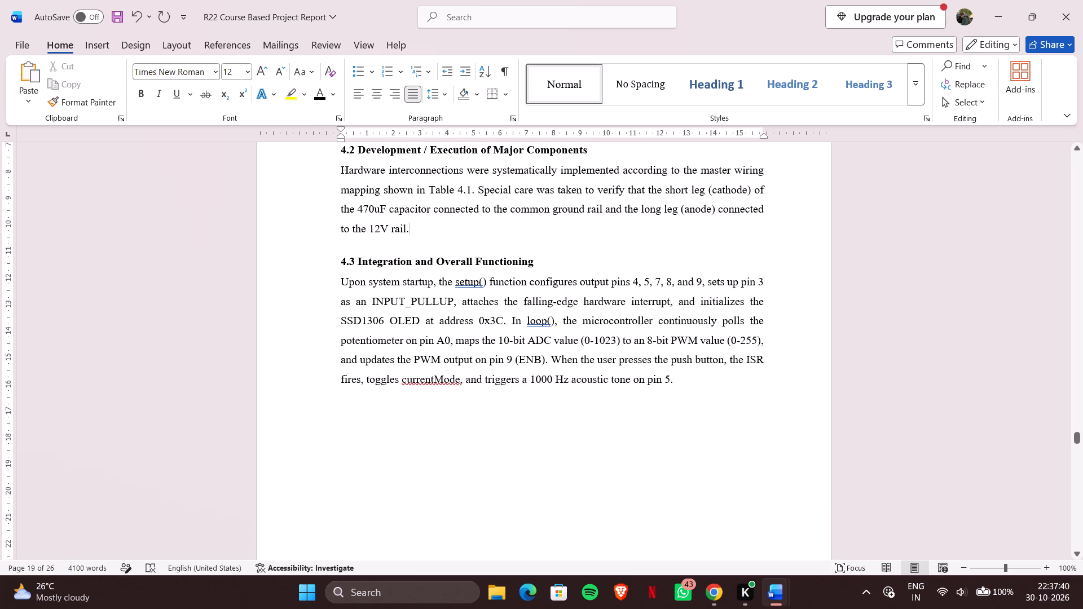
scroll(522, 410, "down", 2)
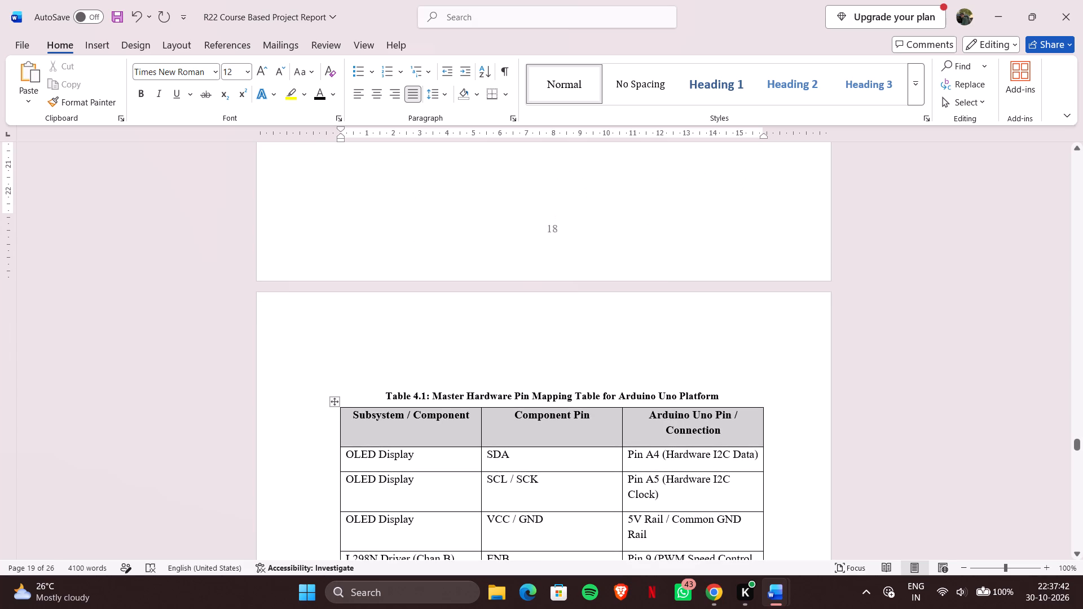
Delete one blank paragraph above the Table 4.1 caption.
left_click(426, 346)
key("BackSpace")
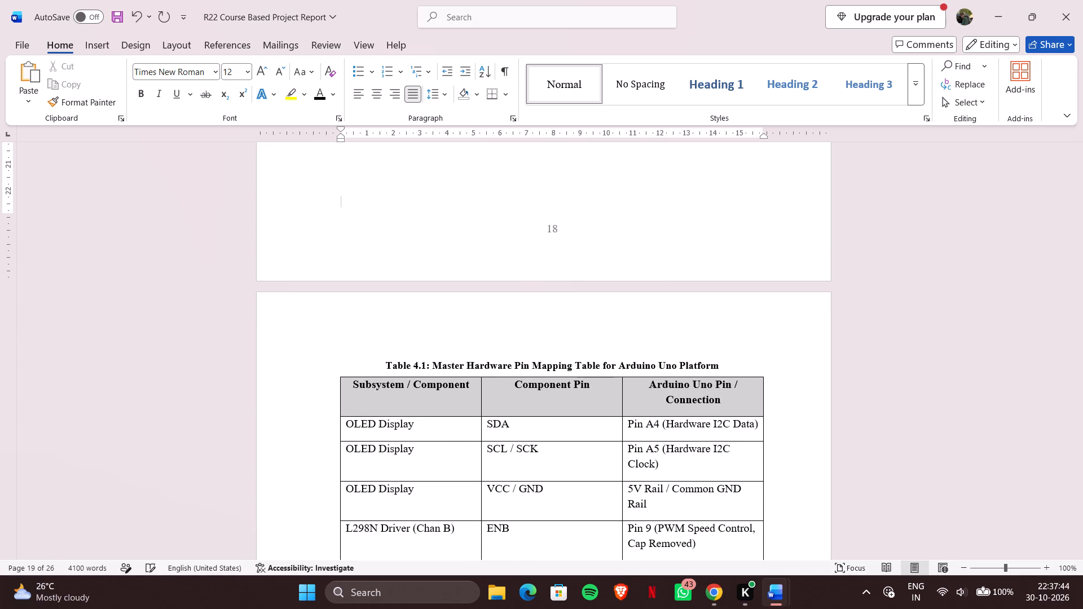
Add four blank paragraphs below the section 4.4 introduction so the Table 4.2 caption and table start together on a new page.
scroll(426, 346, "down", 3)
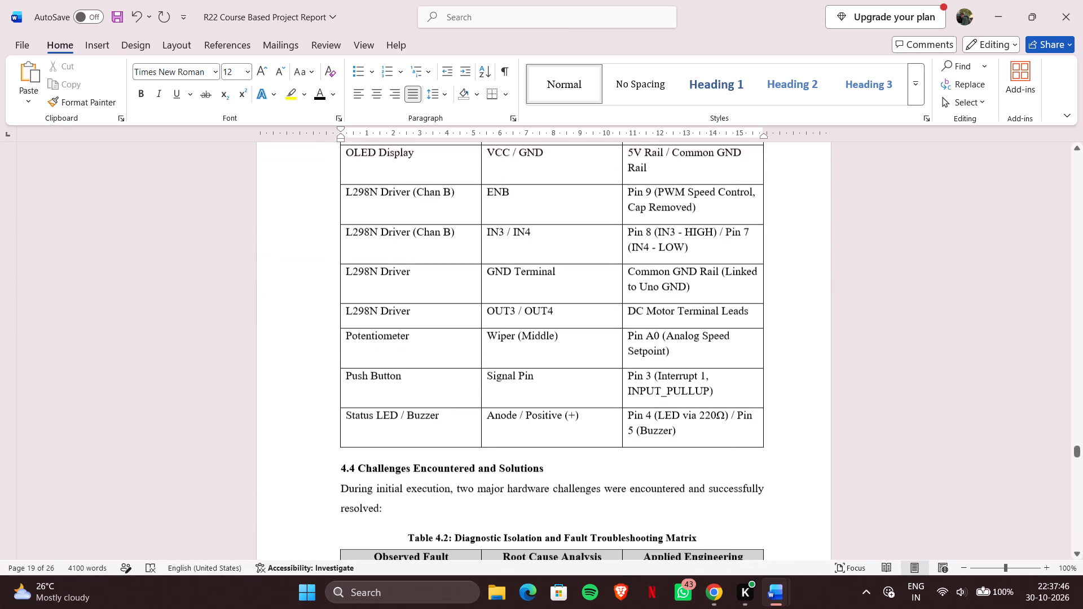
scroll(426, 346, "down", 2)
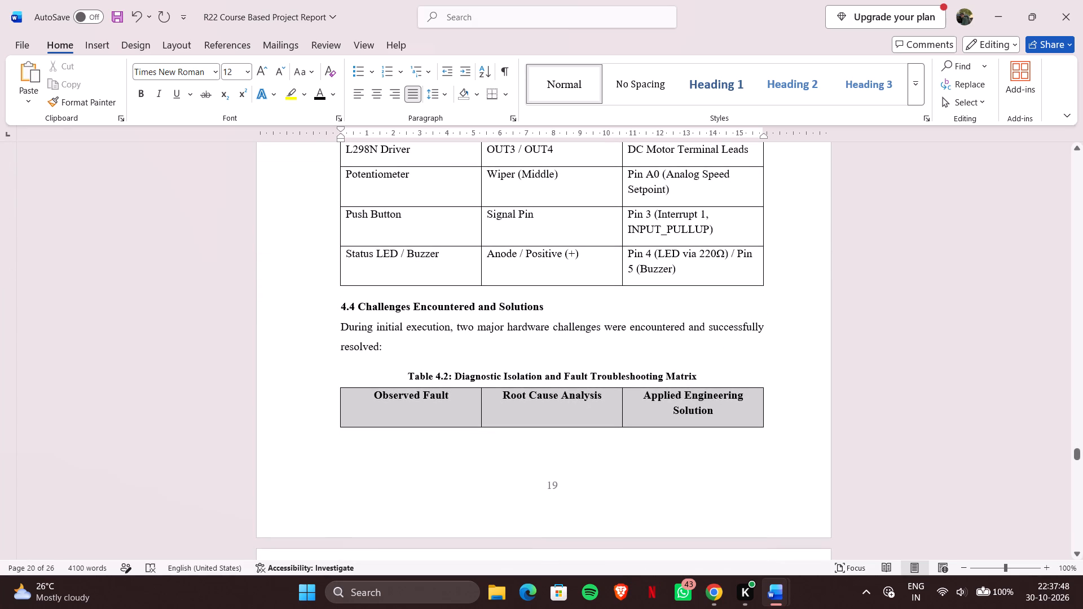
left_click(413, 351)
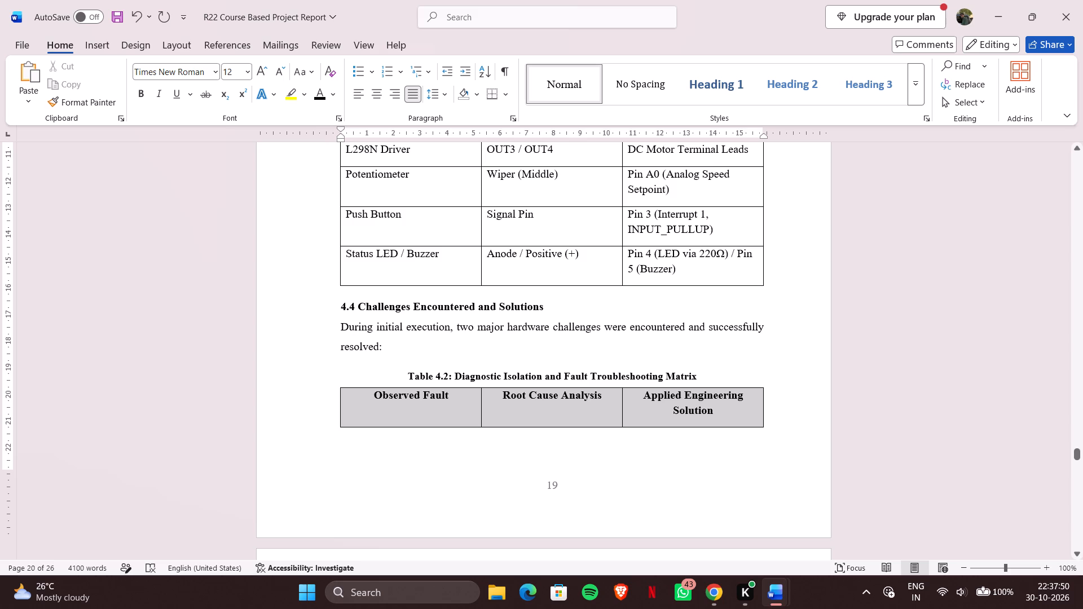
key("Return")
key("Return")
key("Return")
key("Return")
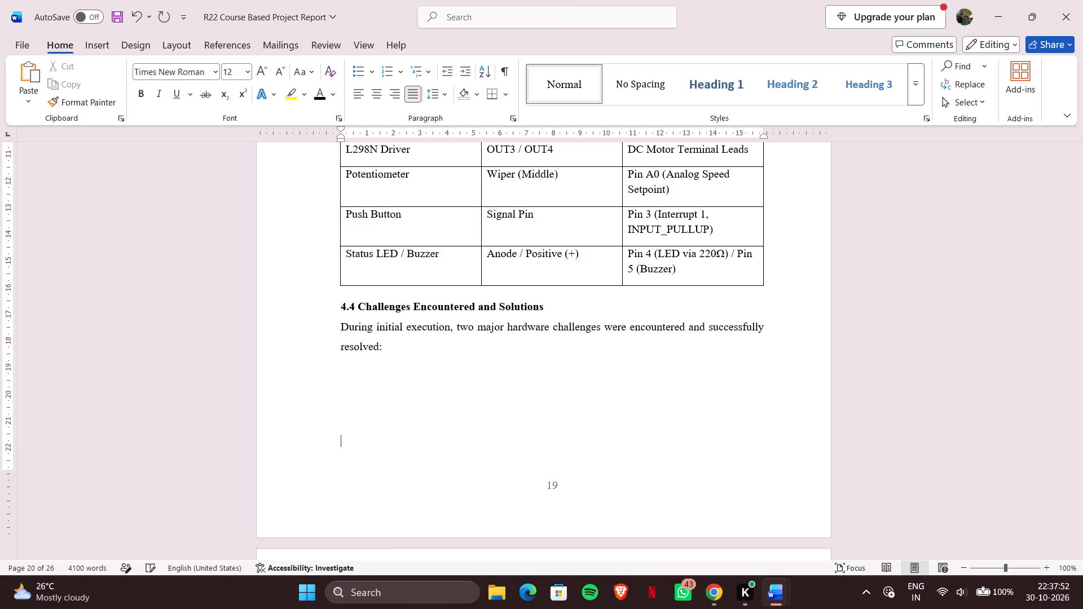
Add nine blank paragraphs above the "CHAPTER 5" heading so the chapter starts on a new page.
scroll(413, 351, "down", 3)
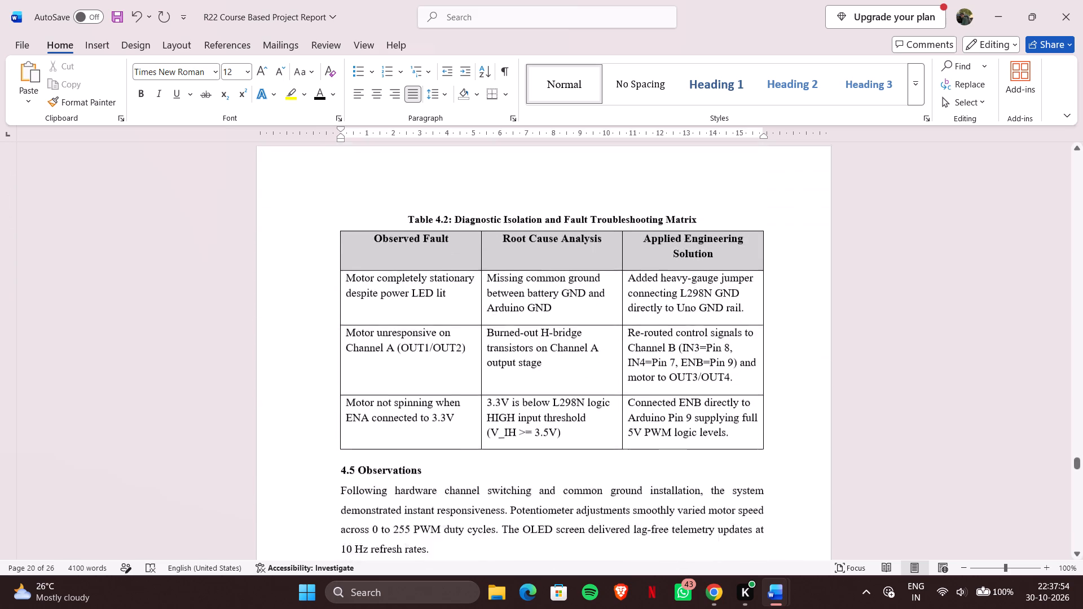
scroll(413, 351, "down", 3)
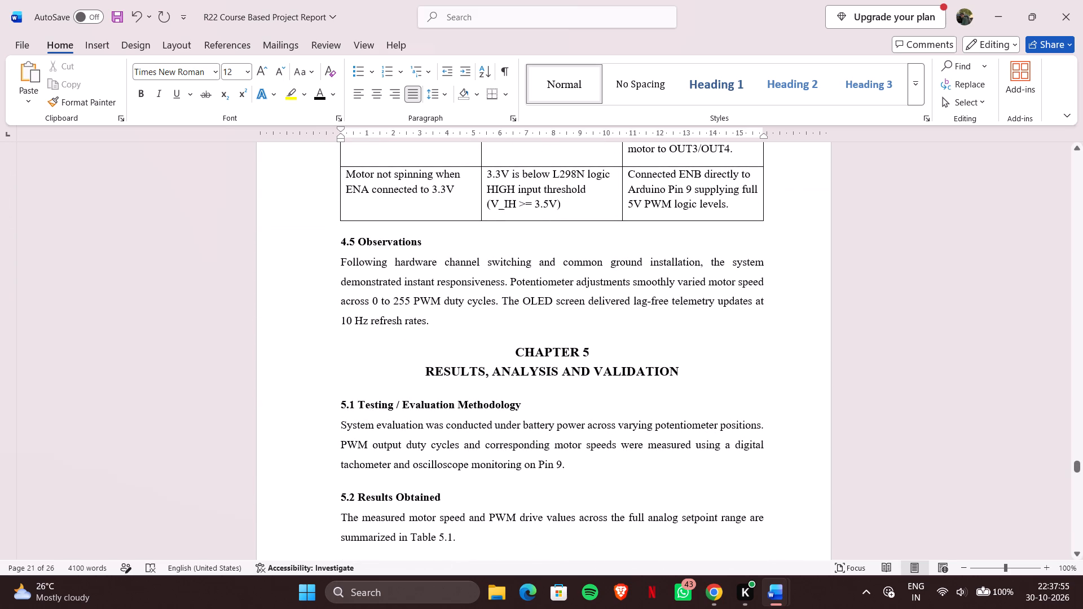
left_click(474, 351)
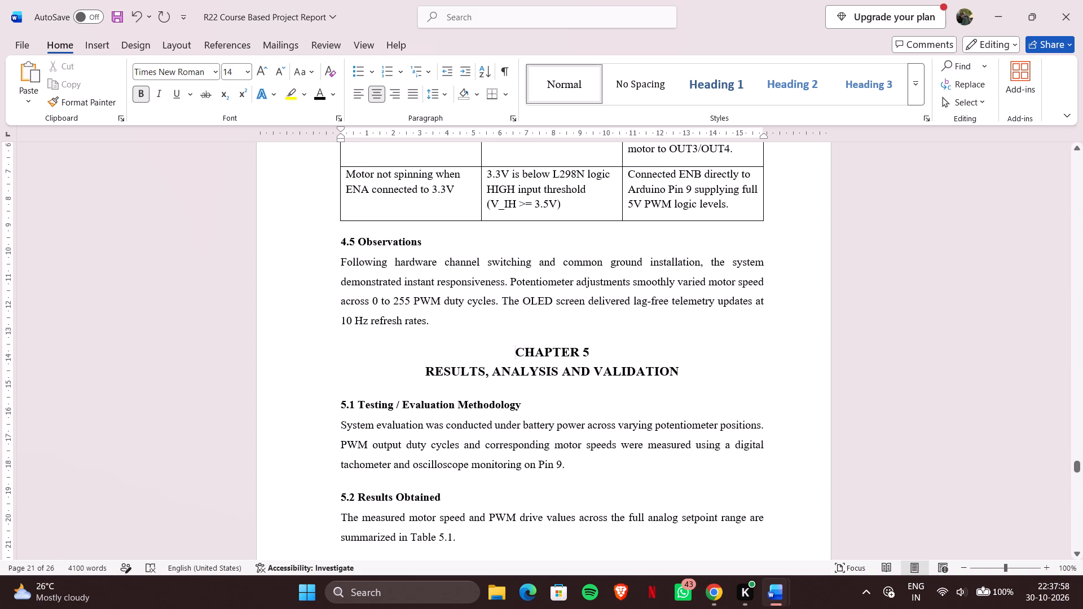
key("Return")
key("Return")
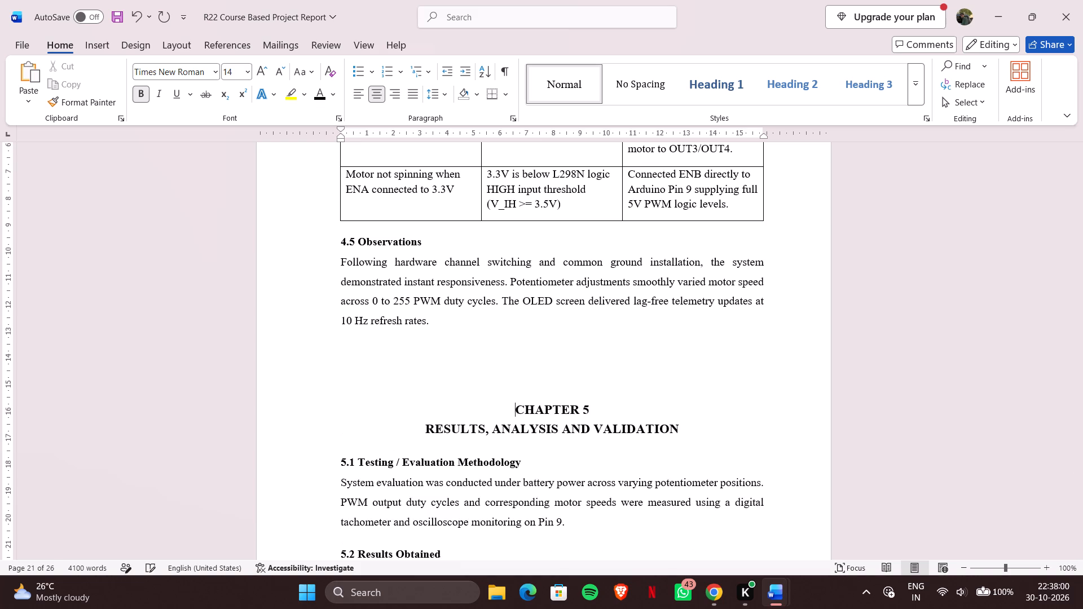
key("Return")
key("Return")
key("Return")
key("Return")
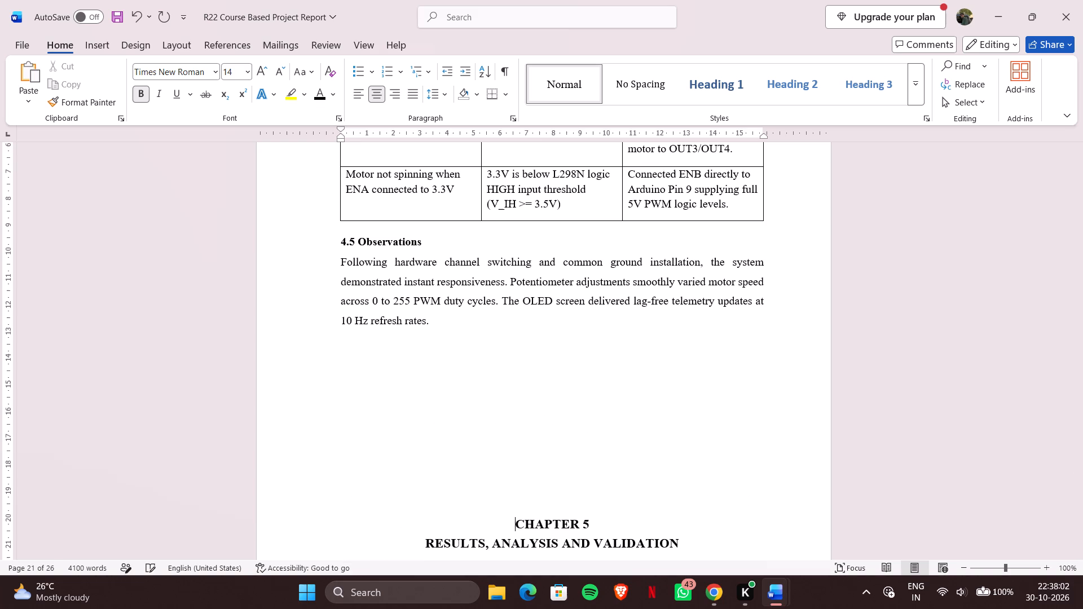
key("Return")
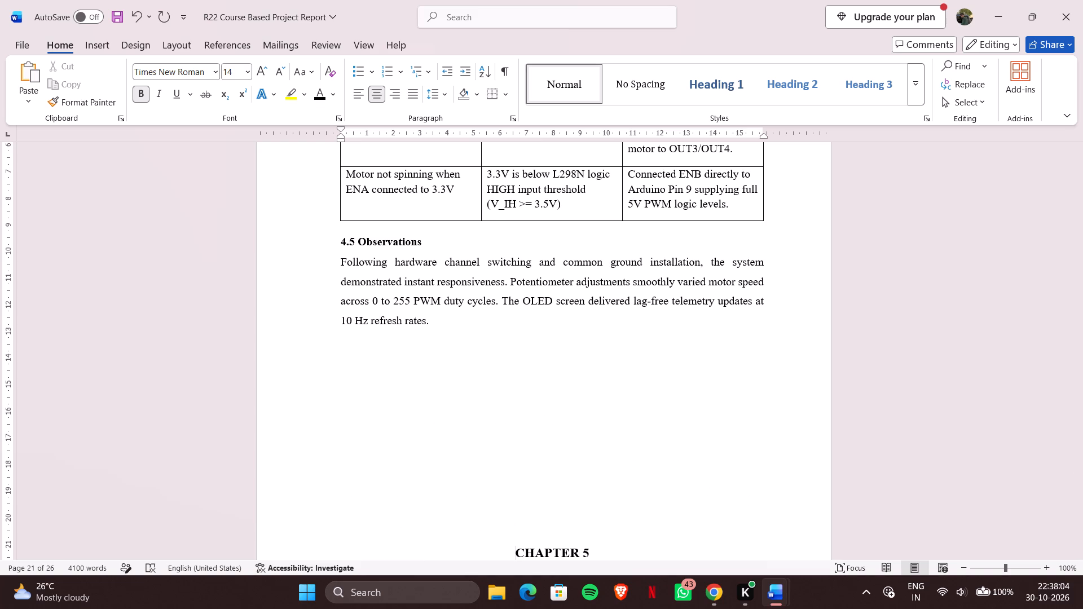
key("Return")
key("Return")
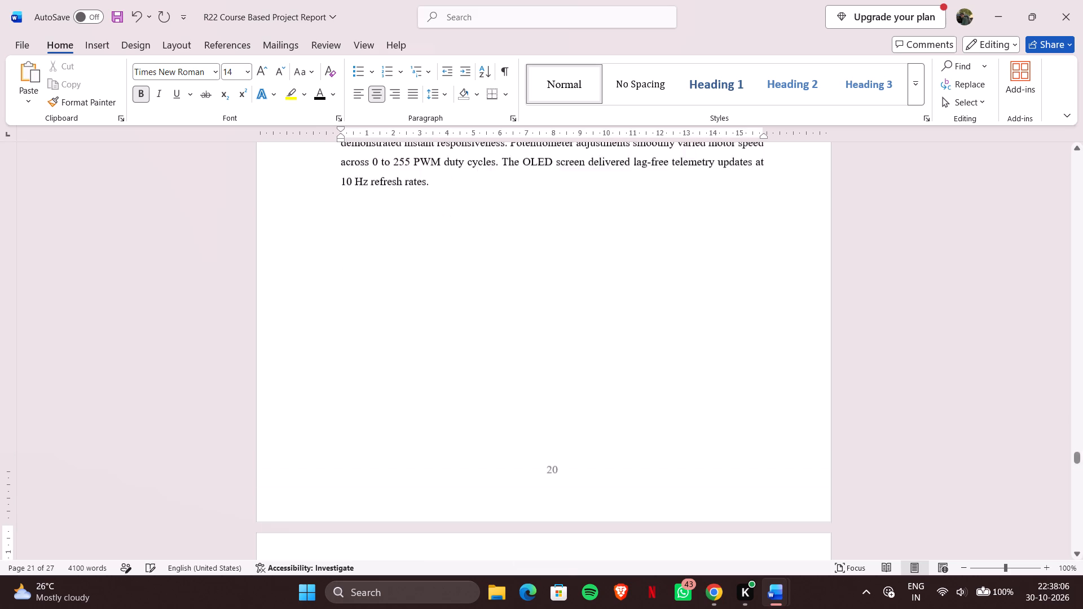
Review the Chapter 5 pages, checking the layout around Table 5.1, Fig. 5.1 and Table 5.2.
scroll(474, 351, "right", 2)
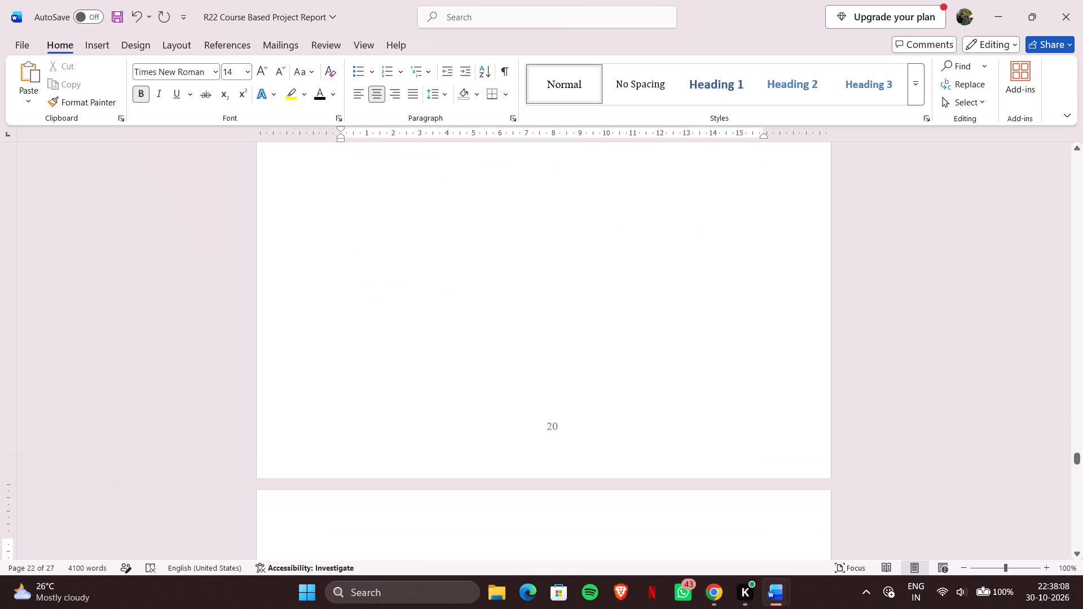
scroll(474, 351, "down", 3)
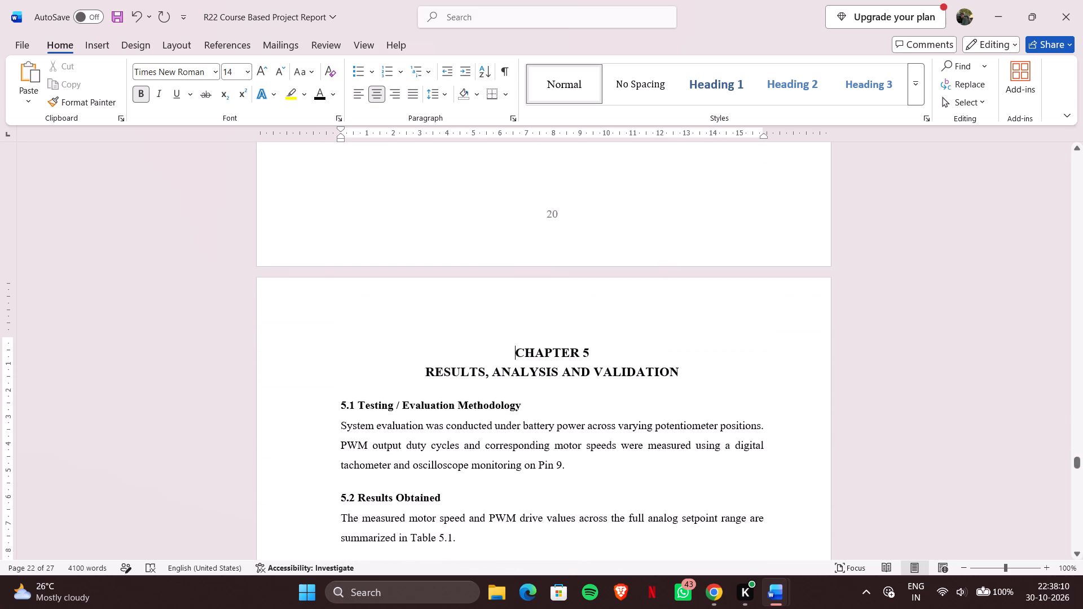
scroll(474, 351, "down", 3)
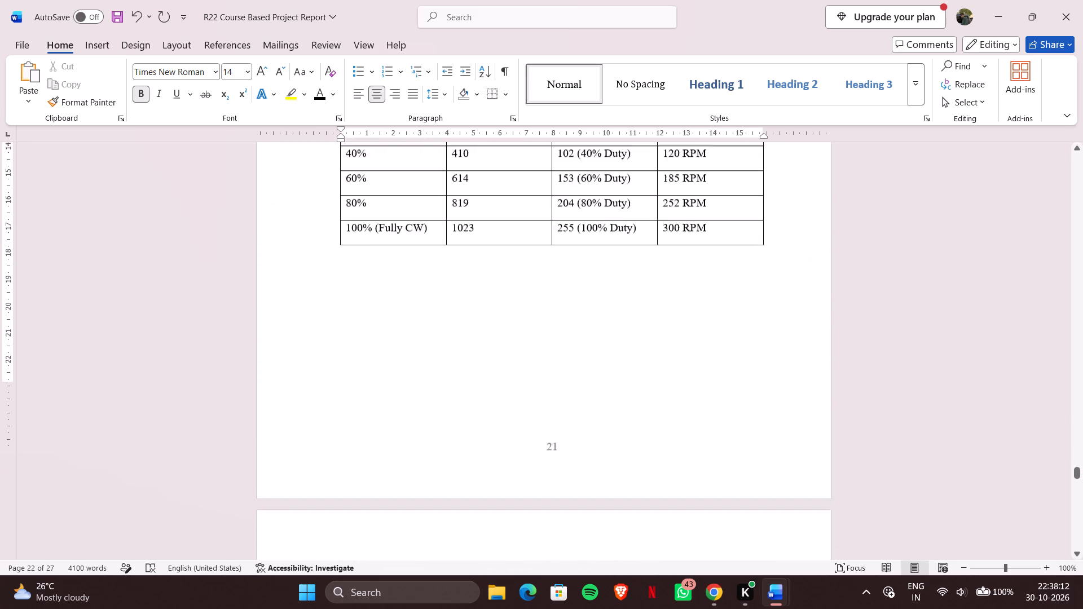
scroll(474, 351, "up", 3)
scroll(474, 351, "down", 1)
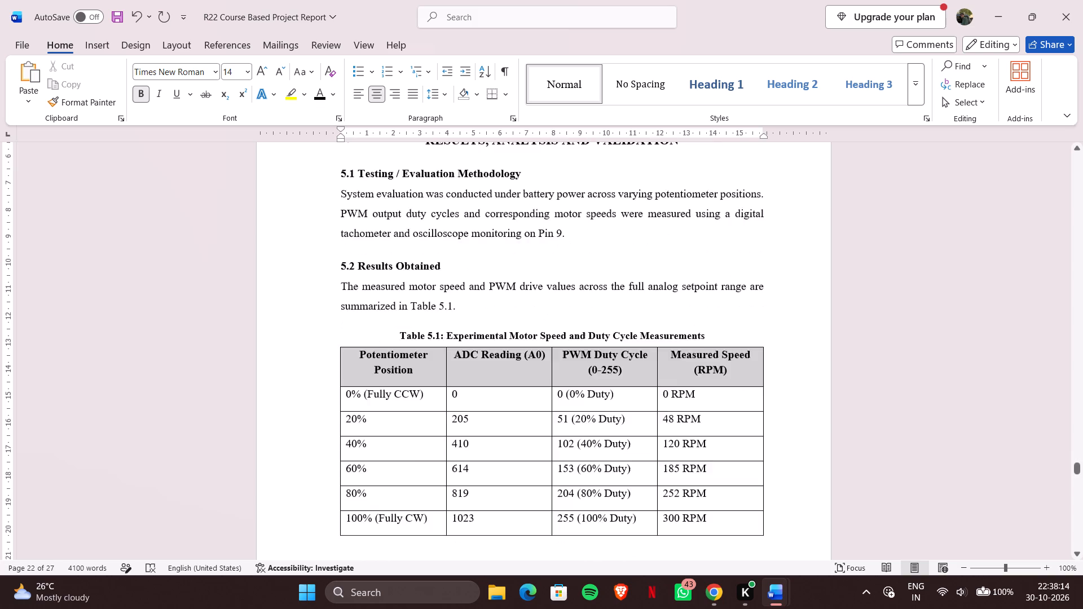
scroll(474, 351, "down", 4)
scroll(474, 351, "up", 1)
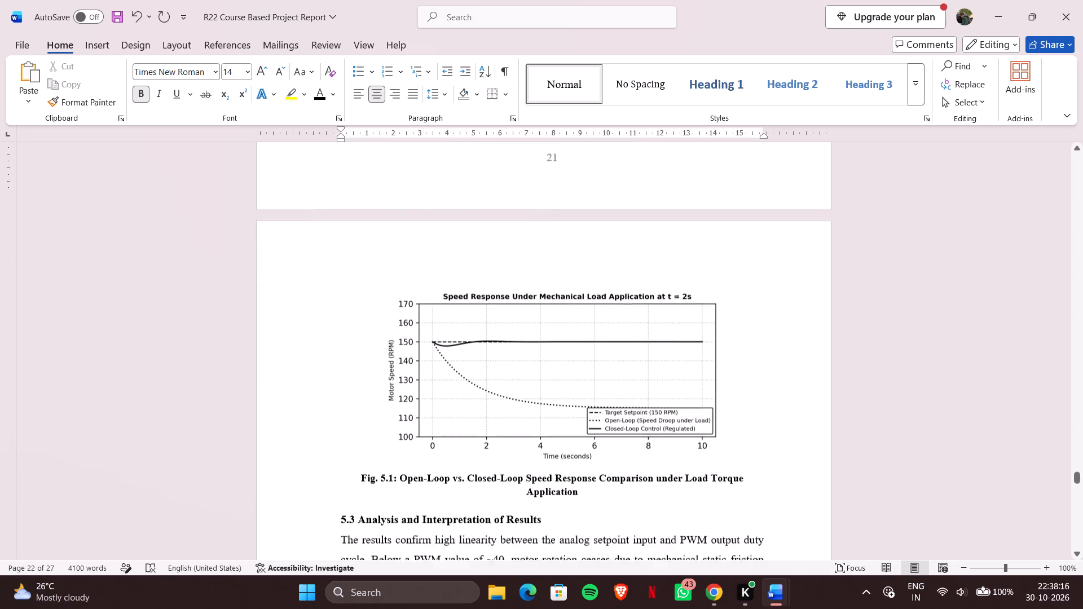
scroll(474, 351, "up", 3)
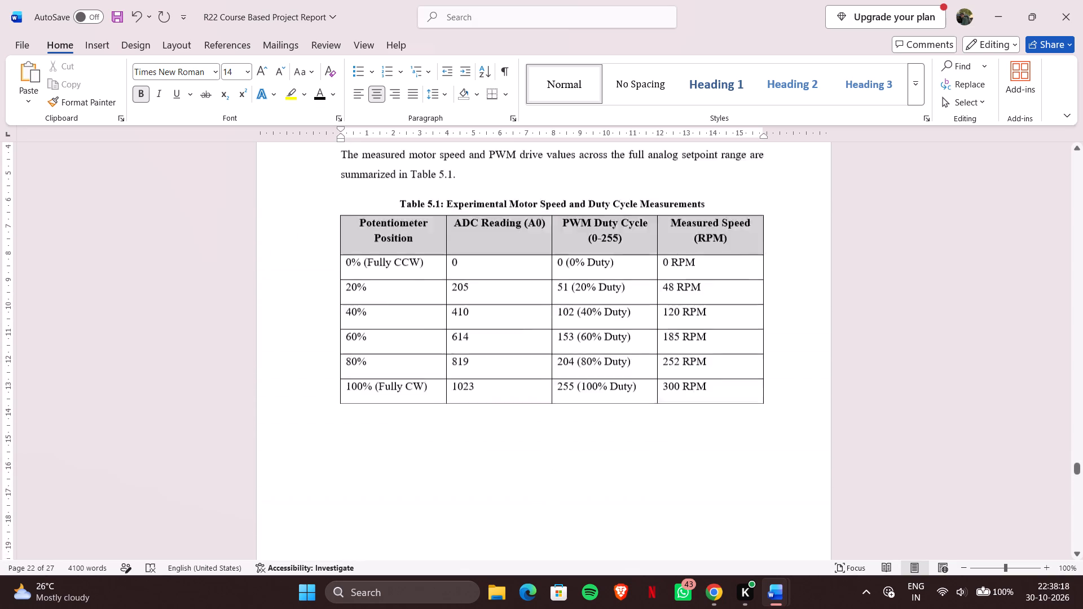
scroll(474, 351, "up", 5)
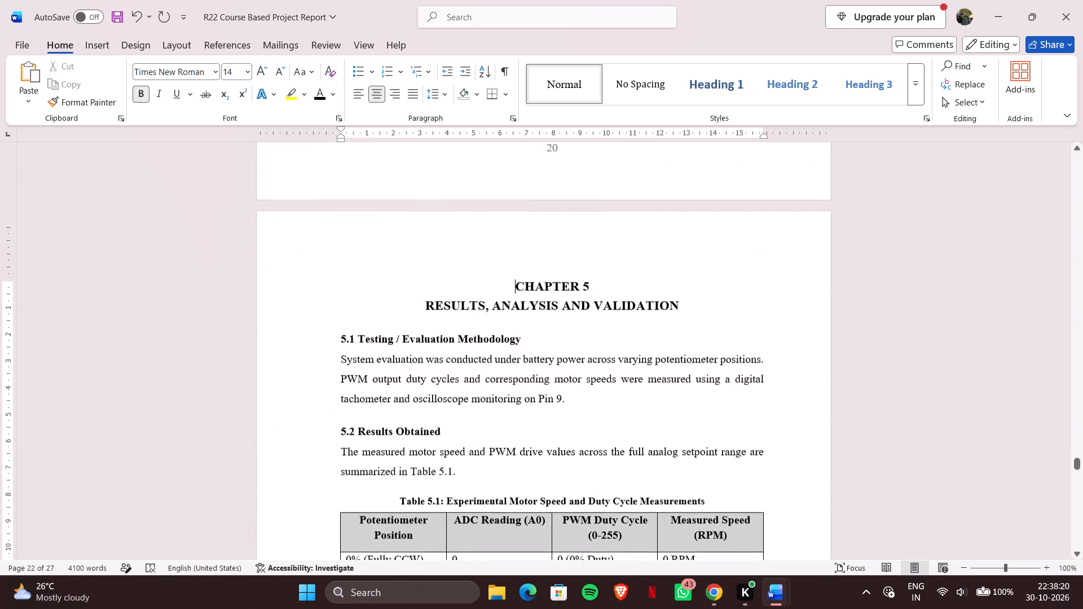
scroll(474, 351, "up", 1)
scroll(474, 351, "down", 3)
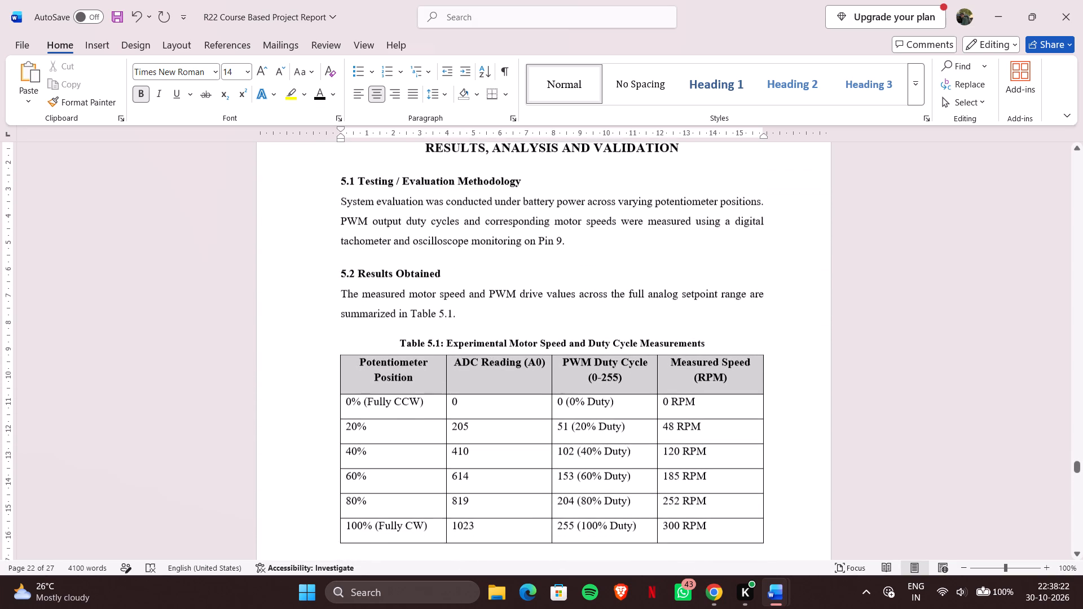
scroll(474, 351, "down", 1)
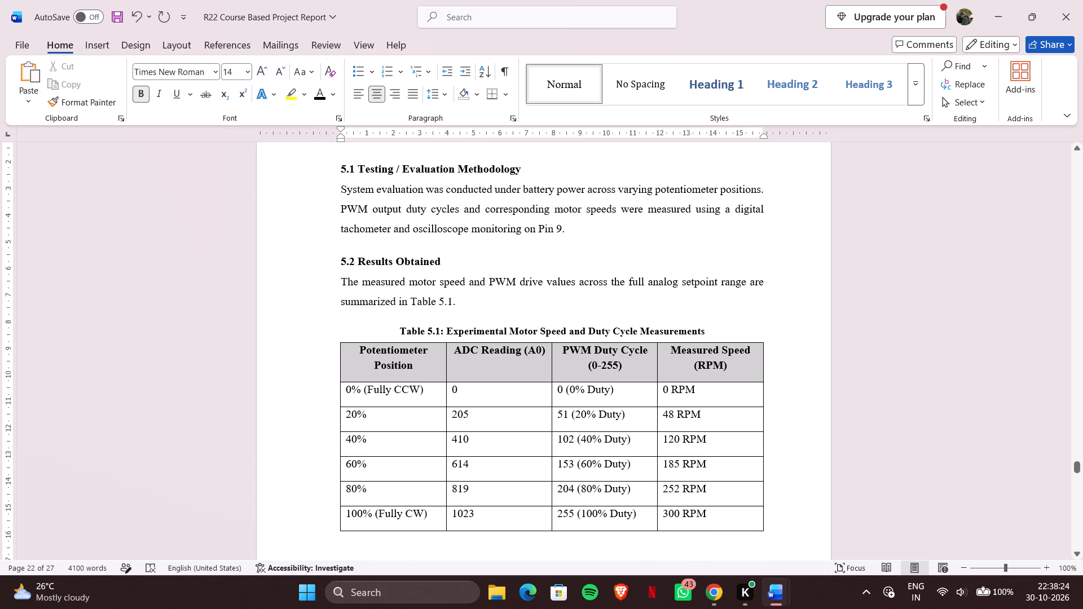
scroll(474, 351, "down", 2)
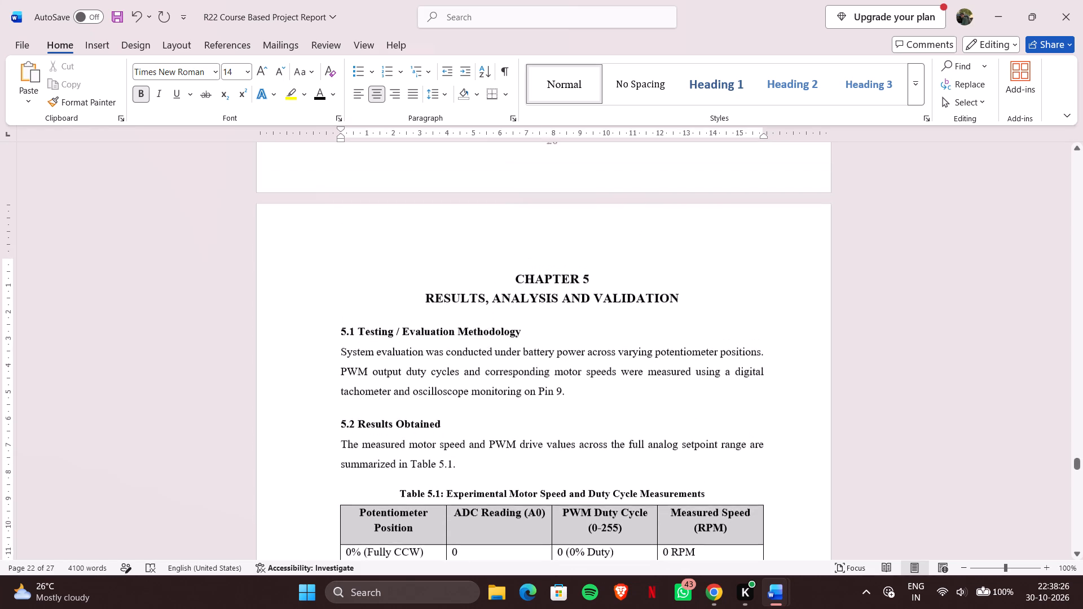
scroll(474, 351, "down", 4)
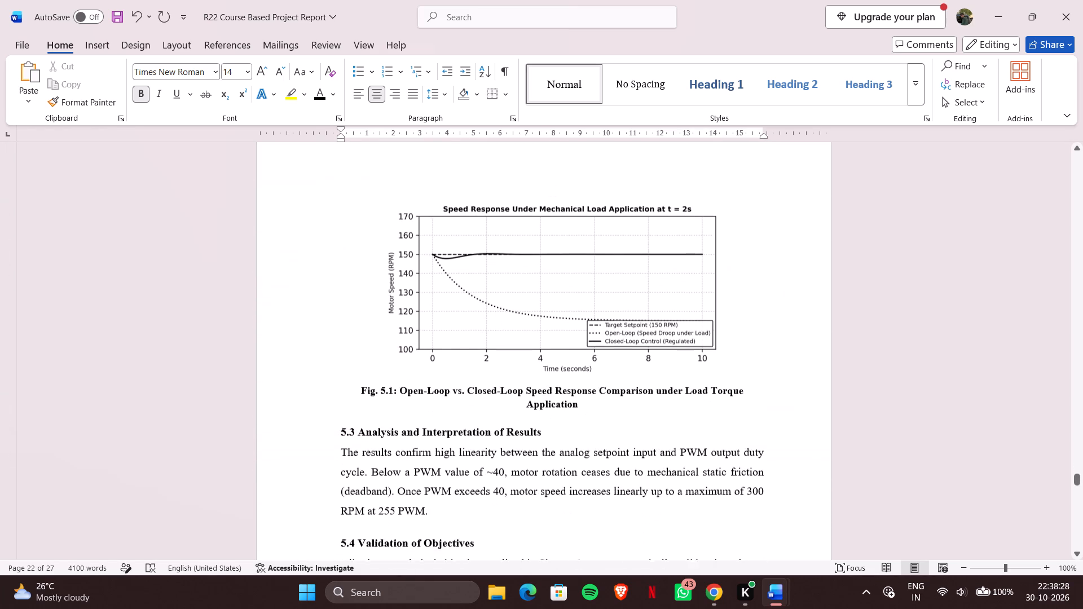
scroll(474, 351, "down", 4)
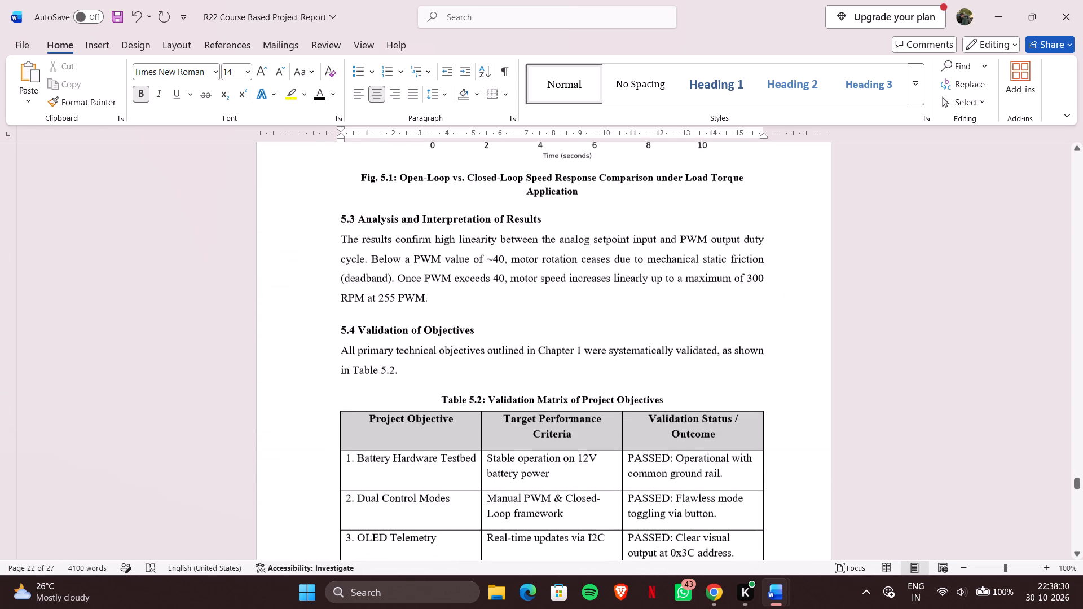
scroll(474, 351, "down", 2)
scroll(474, 351, "up", 3)
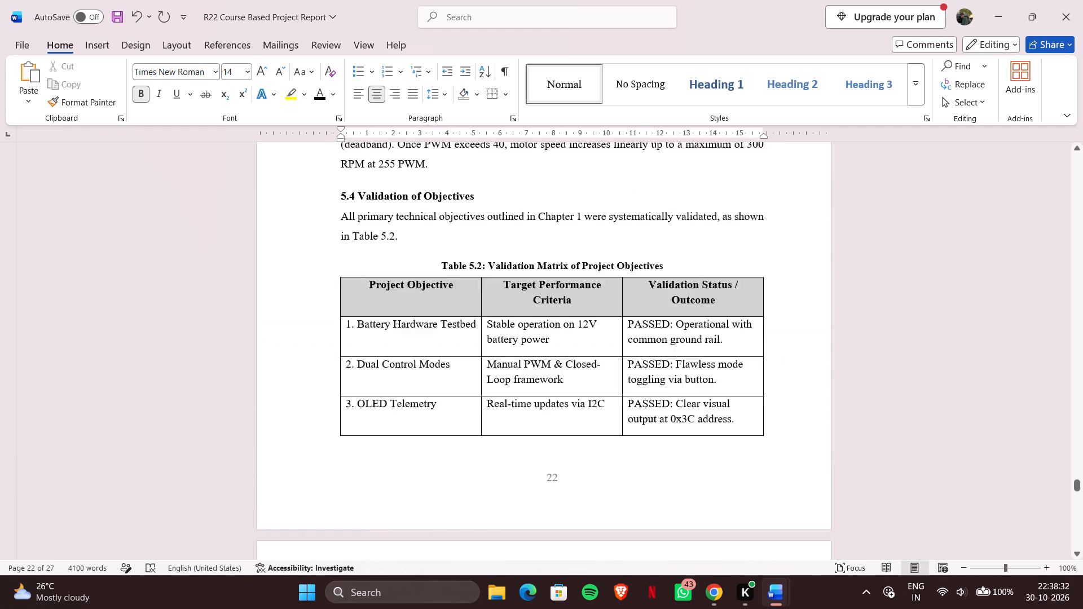
scroll(474, 351, "up", 4)
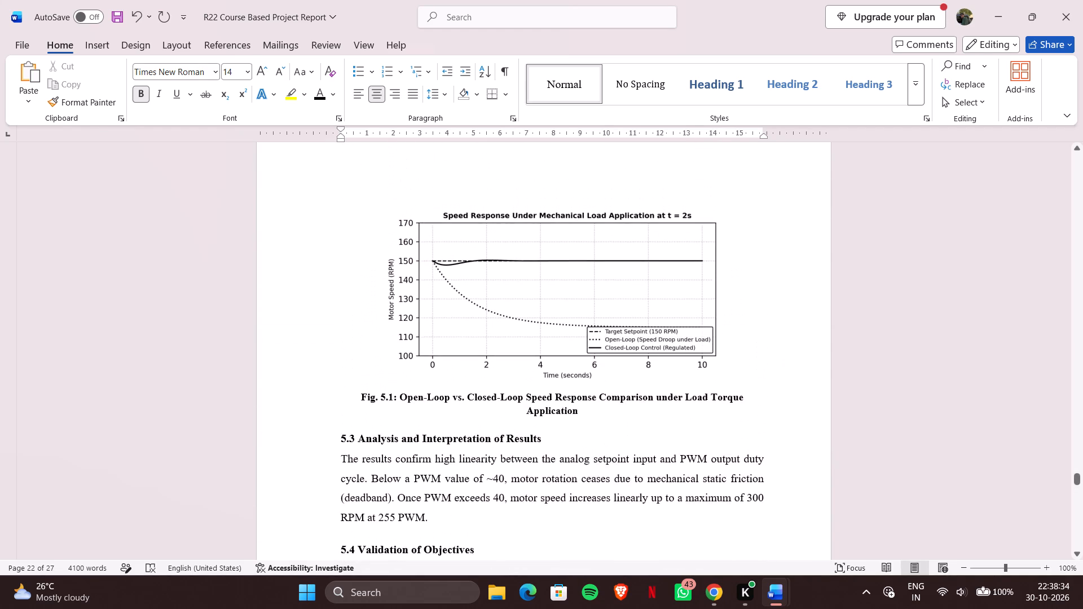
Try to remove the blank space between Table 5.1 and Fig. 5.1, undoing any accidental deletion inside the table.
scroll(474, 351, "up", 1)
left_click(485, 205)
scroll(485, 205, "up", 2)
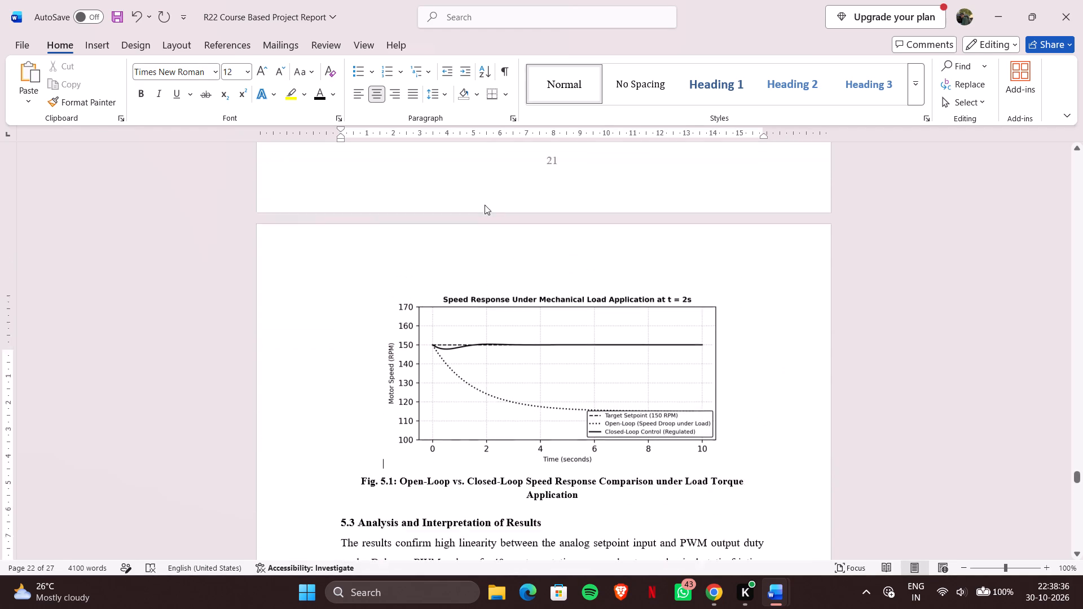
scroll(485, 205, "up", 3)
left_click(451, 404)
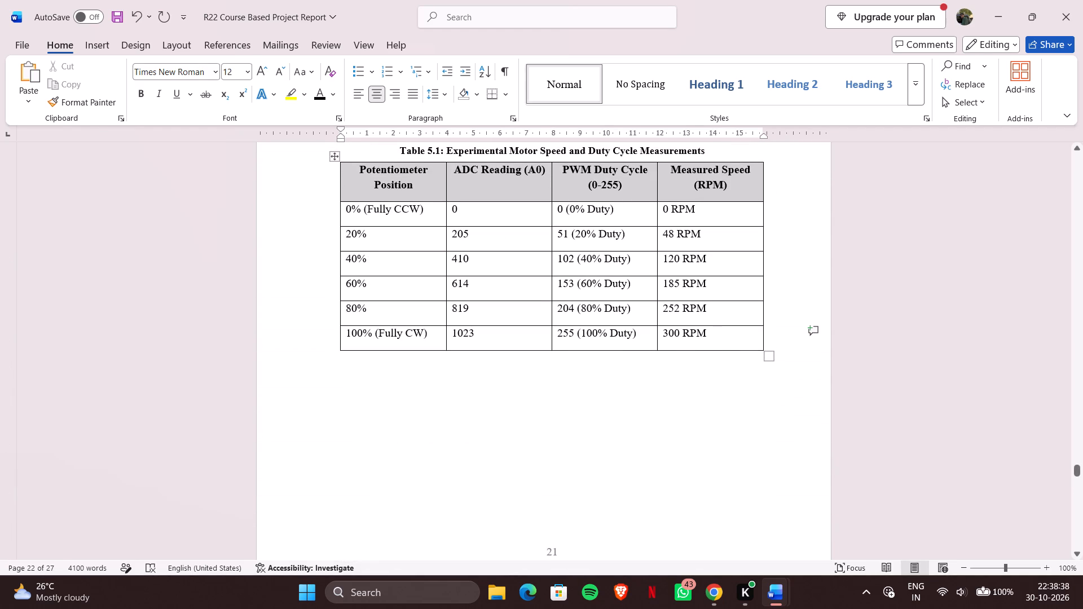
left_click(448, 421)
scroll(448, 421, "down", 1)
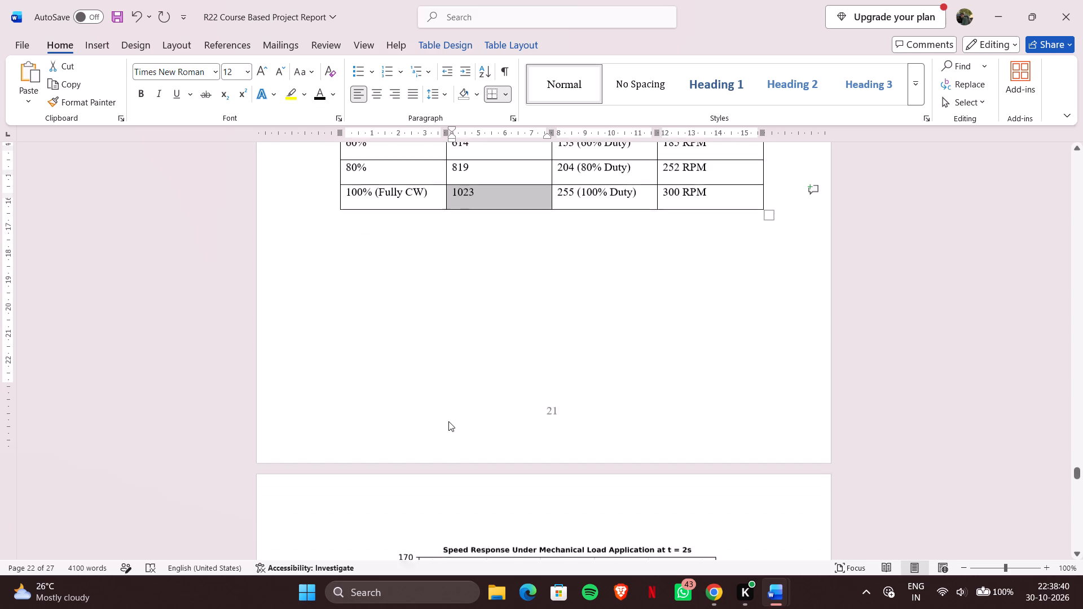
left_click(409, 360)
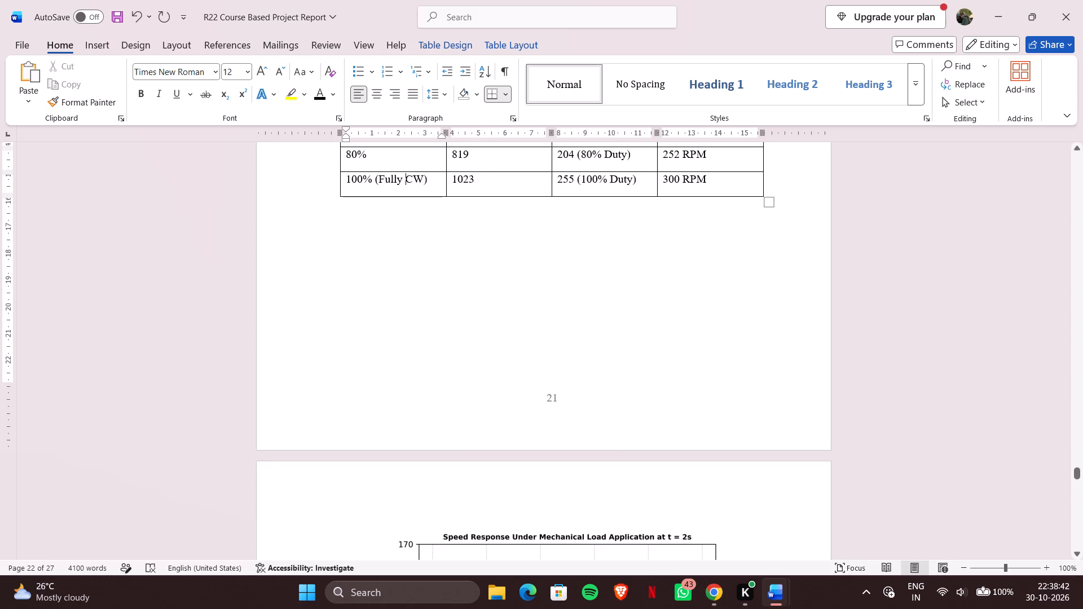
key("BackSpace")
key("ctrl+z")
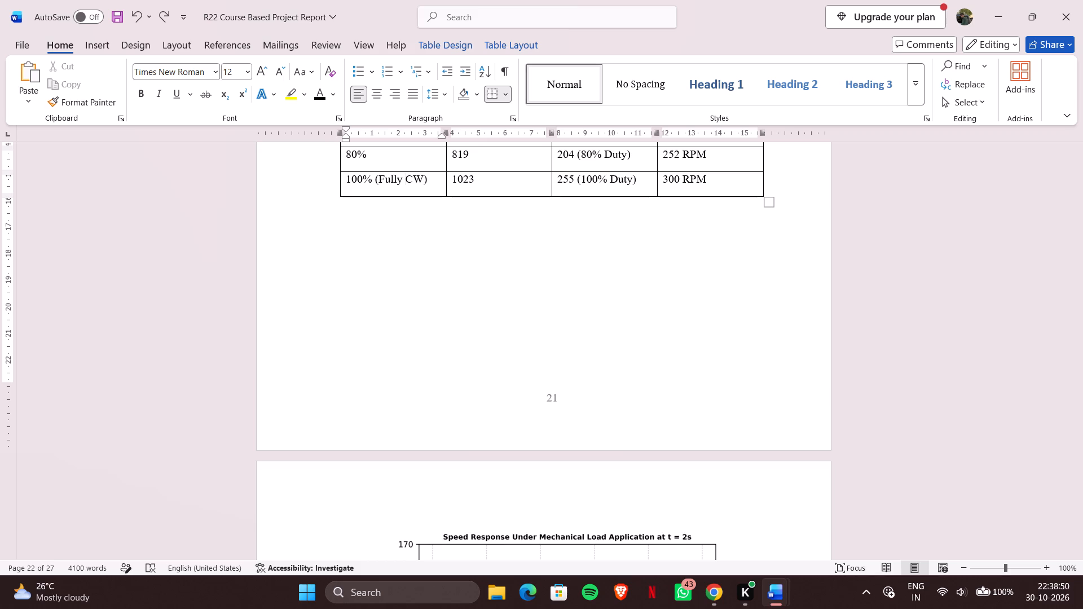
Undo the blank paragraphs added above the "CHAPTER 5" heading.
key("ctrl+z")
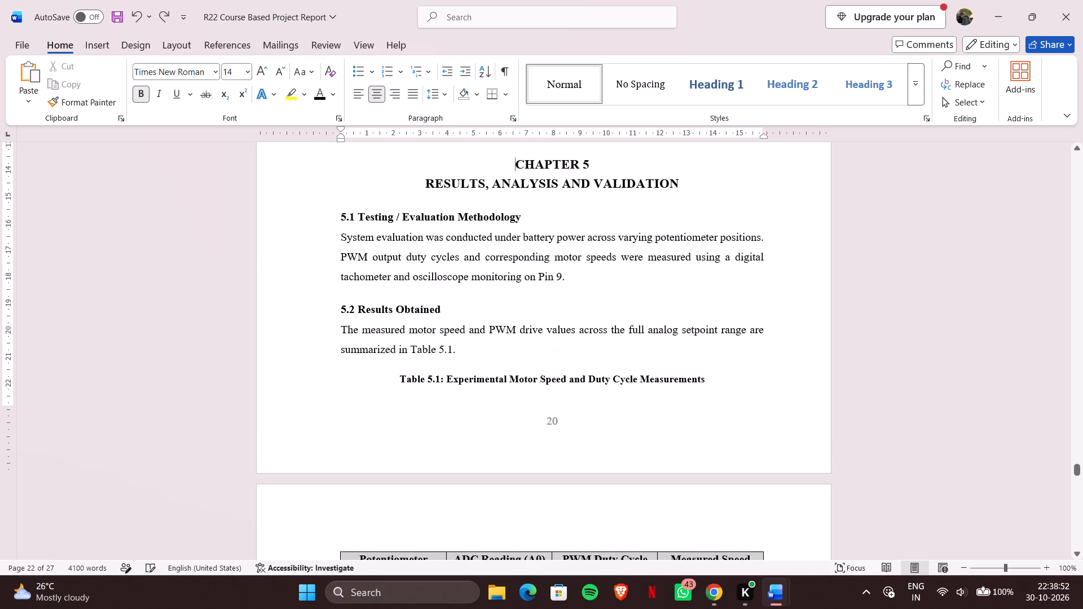
Add nine blank paragraphs above the "CHAPTER 5" heading so the chapter starts on a new page.
scroll(409, 360, "up", 2)
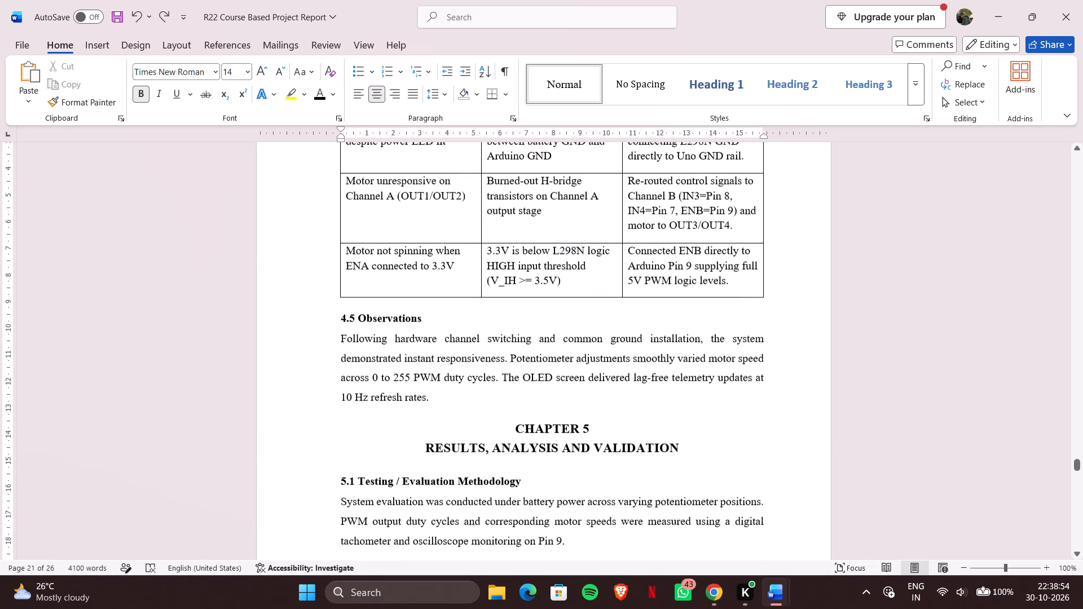
key("Return")
key("Return")
key("Return")
key("Return")
key("Return")
key("Return")
key("Return")
key("Return")
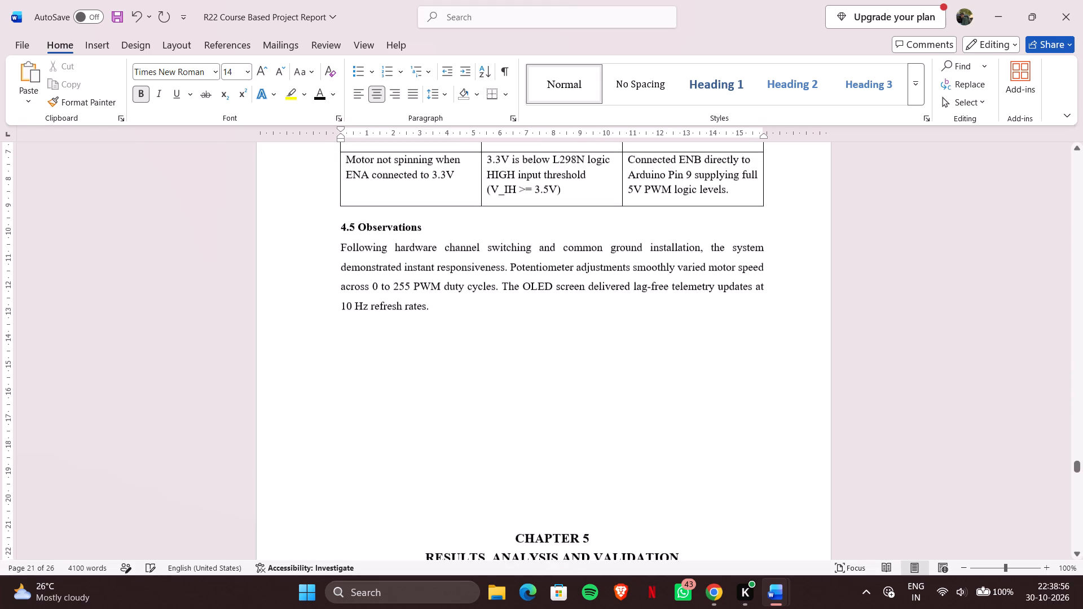
key("Return")
scroll(409, 360, "down", 3)
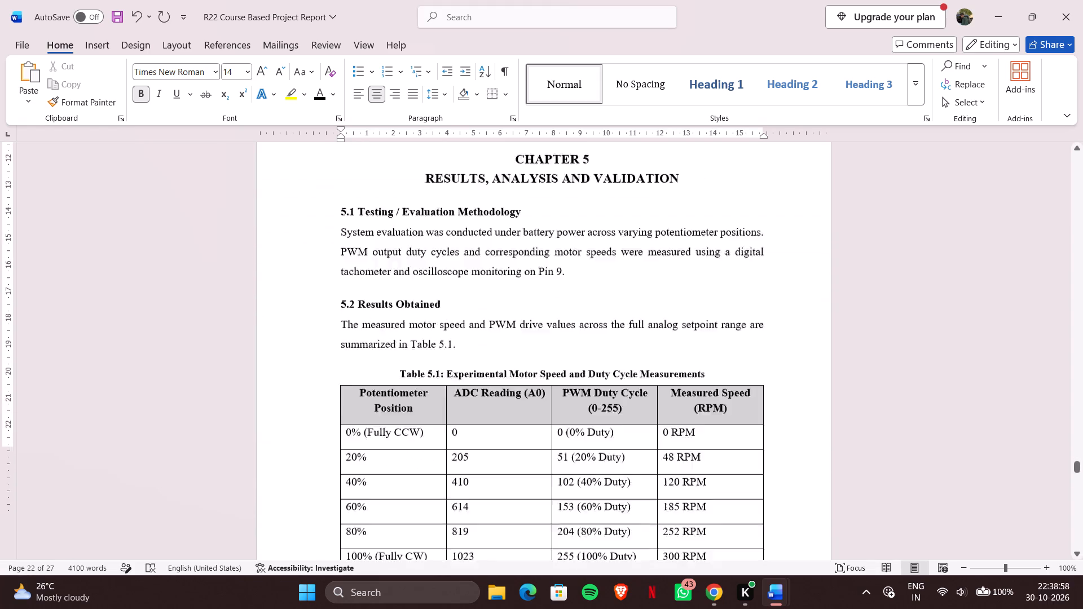
scroll(409, 360, "up", 1)
scroll(409, 360, "down", 1)
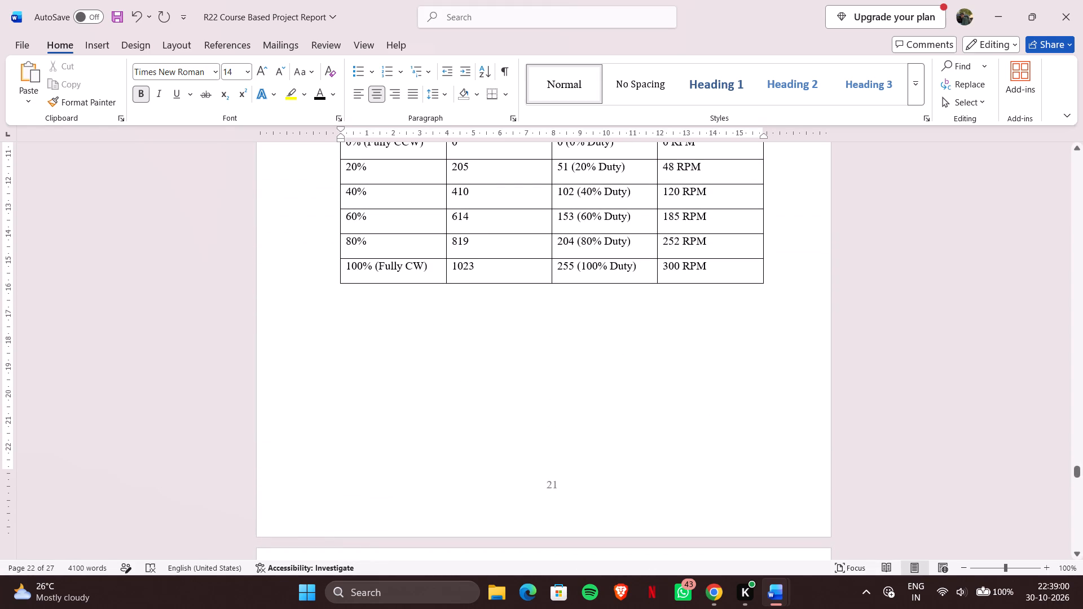
Shrink the Fig. 5.1 speed response graph proportionally until it and its caption fit on the page below Table 5.1.
scroll(409, 360, "down", 2)
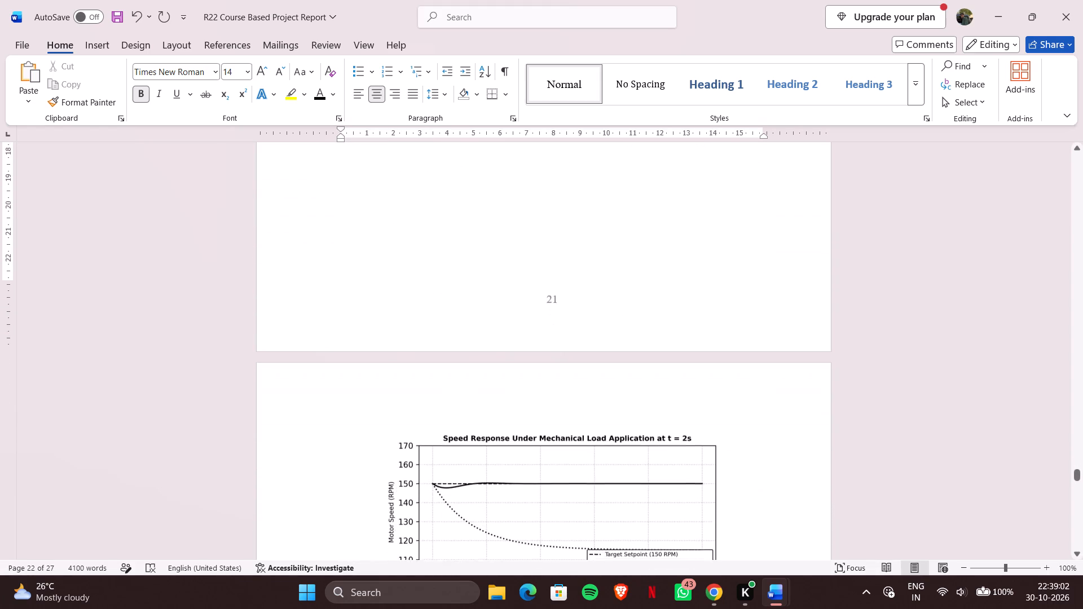
scroll(409, 360, "down", 2)
scroll(409, 360, "up", 4)
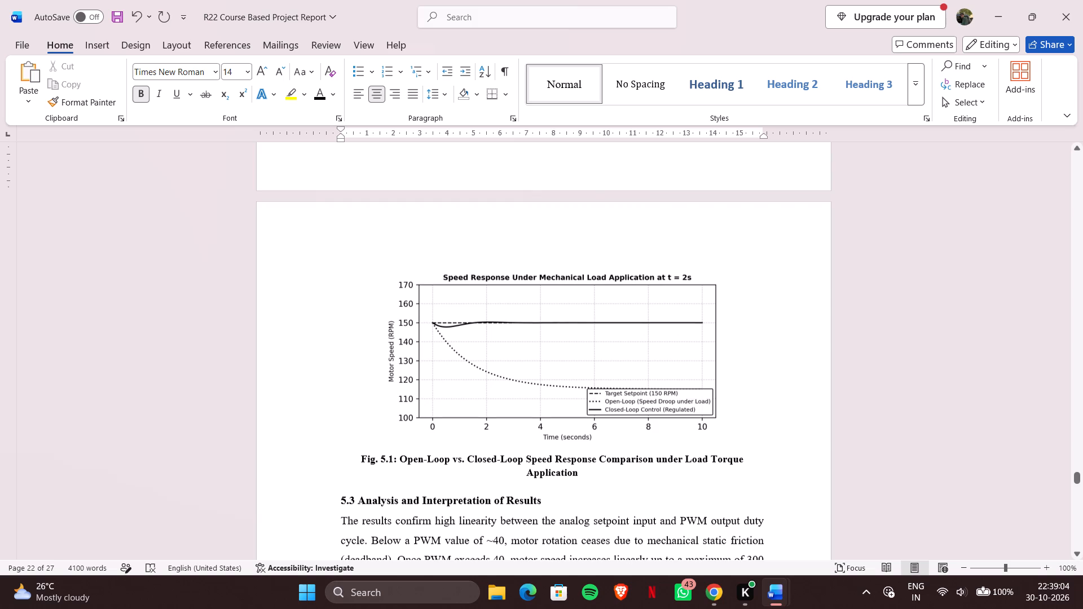
left_click(459, 334)
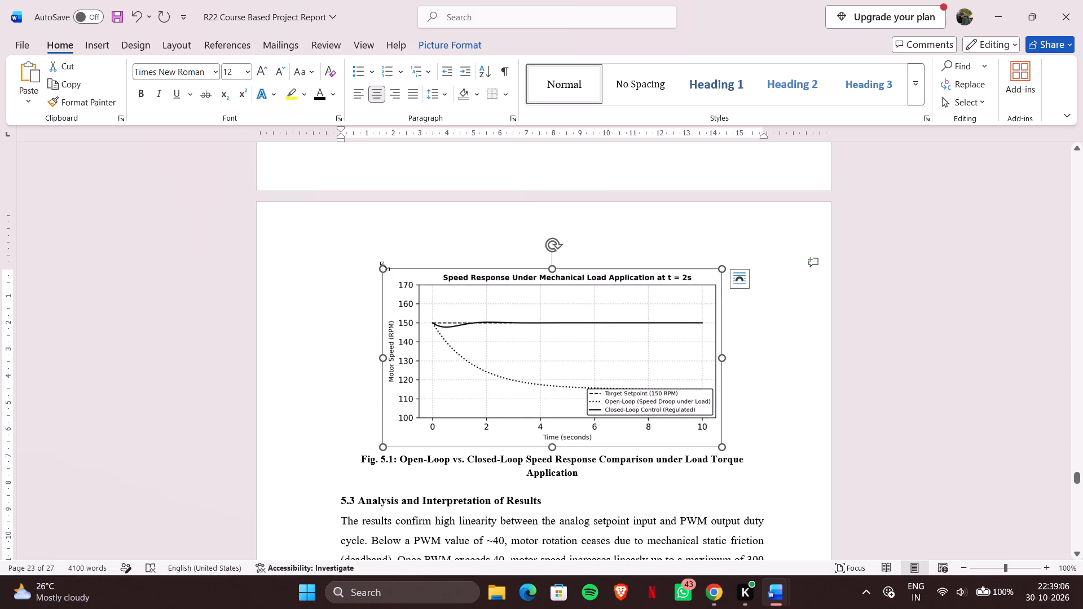
left_click_drag(384, 270, 398, 275)
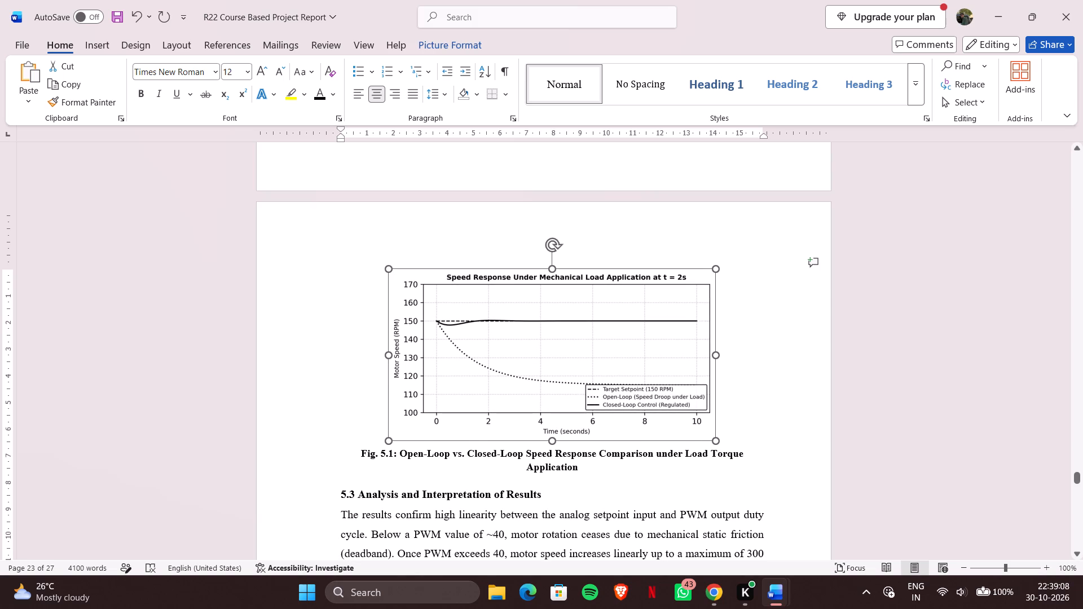
left_click_drag(398, 275, 406, 280)
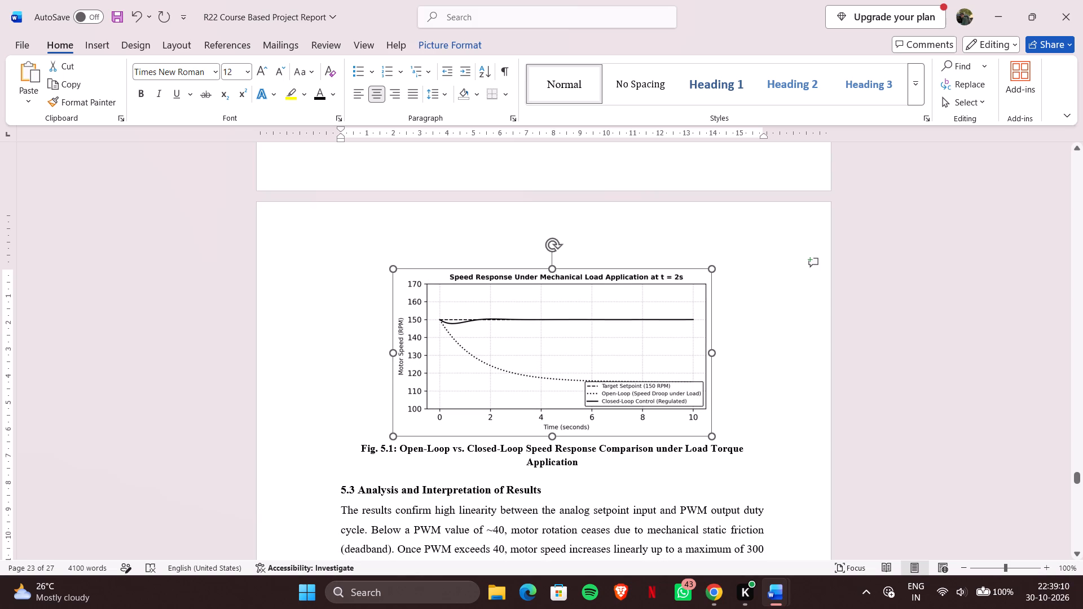
left_click_drag(406, 280, 455, 298)
scroll(409, 341, "right", 1)
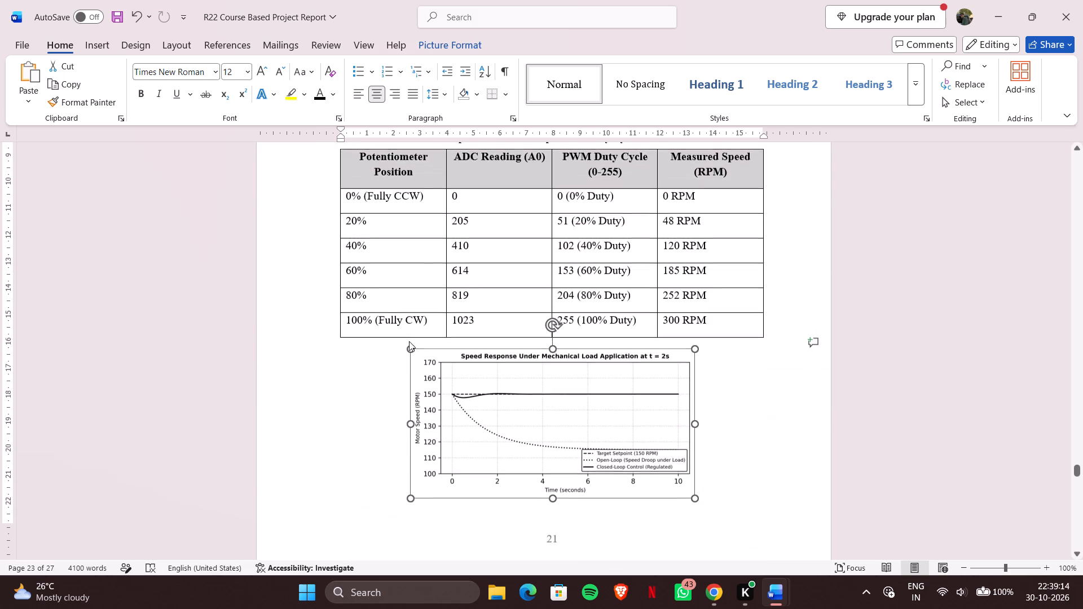
scroll(409, 341, "right", 1)
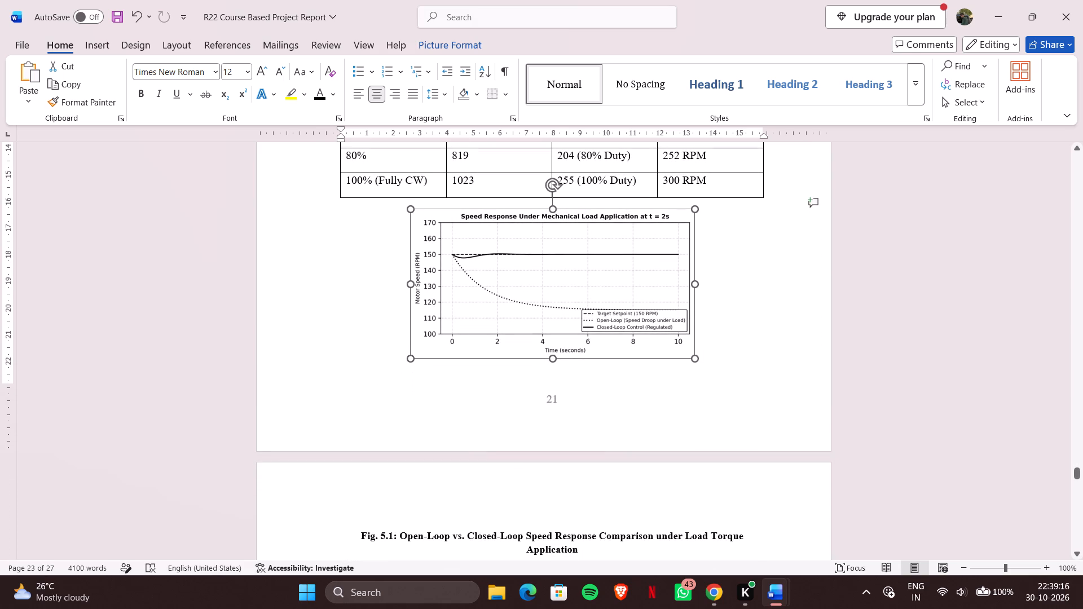
left_click_drag(409, 208, 430, 222)
left_click(388, 242)
Add two blank paragraphs above the "CHAPTER 6" heading so the chapter starts on a new page.
scroll(388, 242, "down", 2)
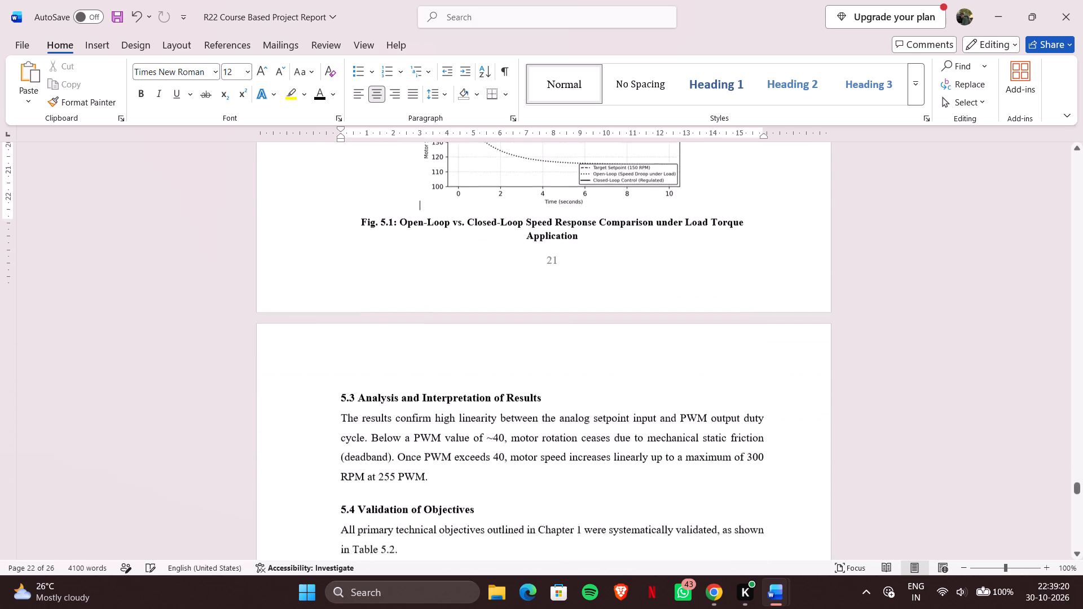
scroll(388, 242, "down", 5)
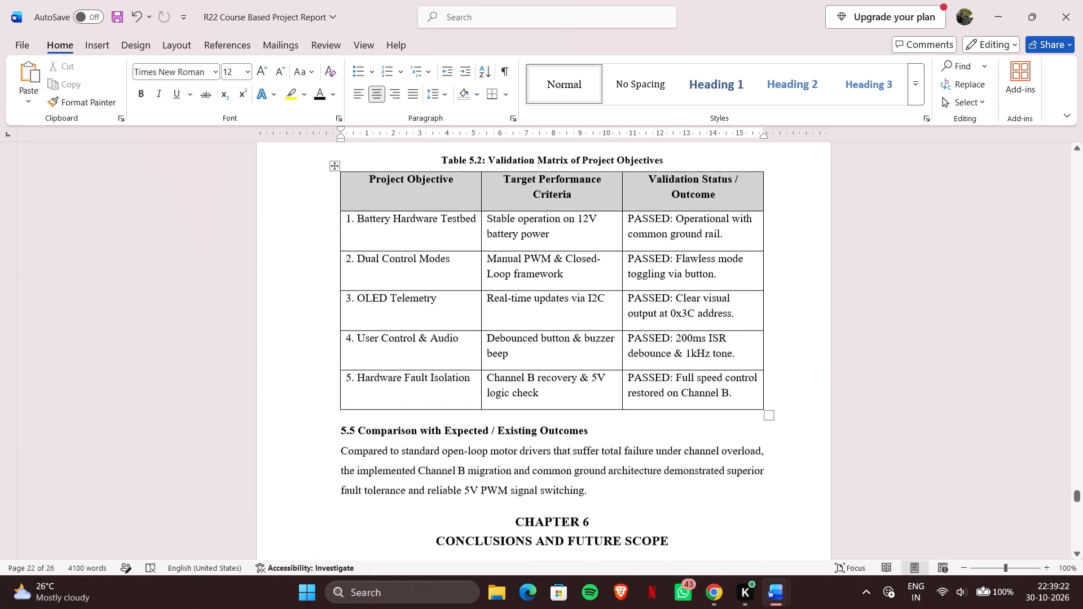
scroll(388, 242, "down", 1)
left_click(501, 411)
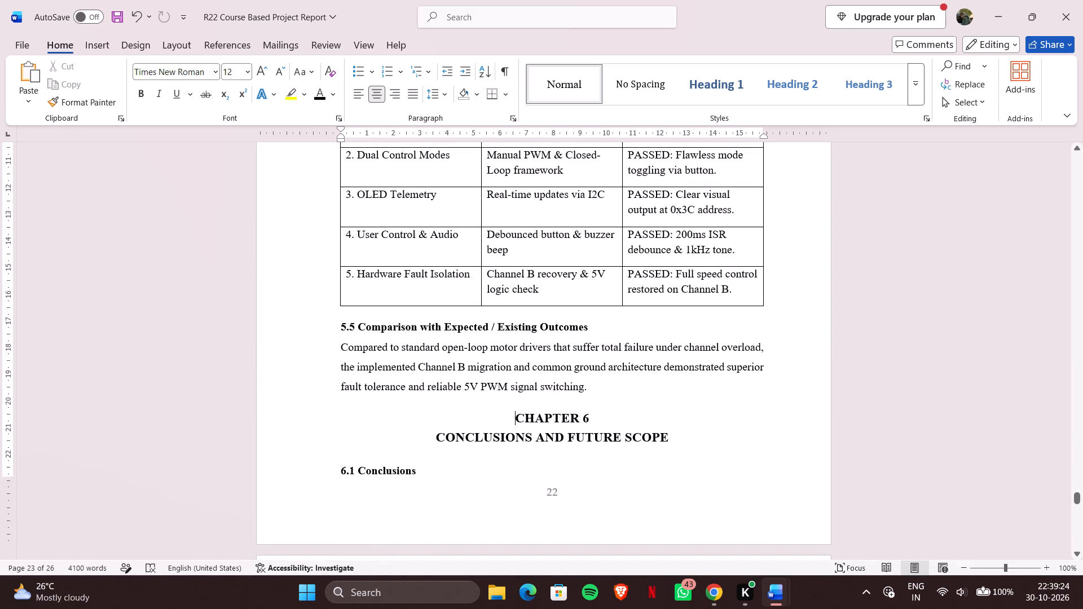
key("Return")
key("Return")
key("Return")
key("BackSpace")
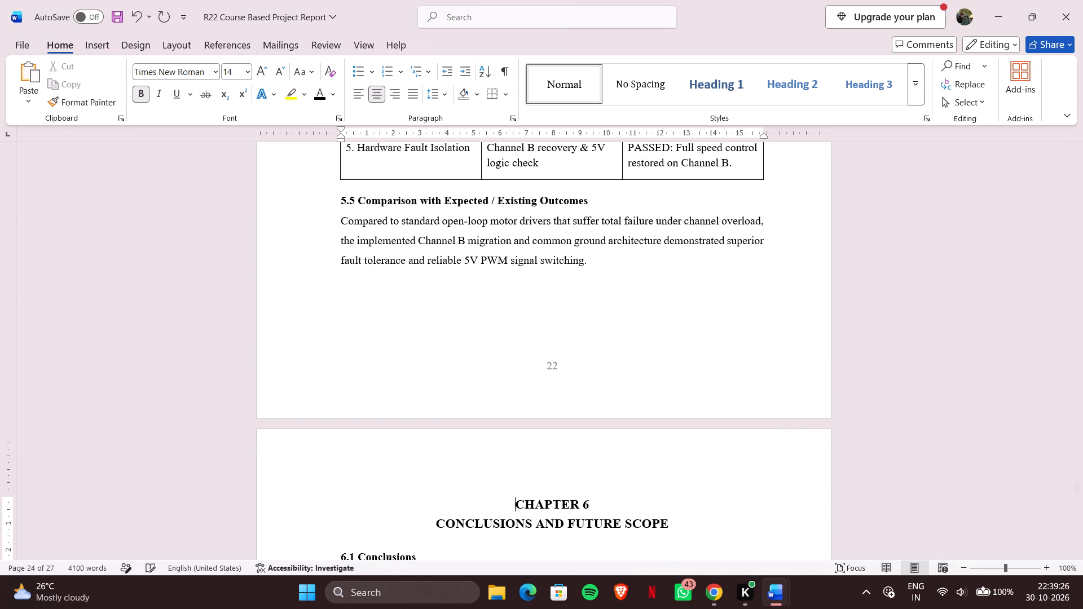
key("BackSpace")
key("Return")
scroll(501, 411, "down", 1)
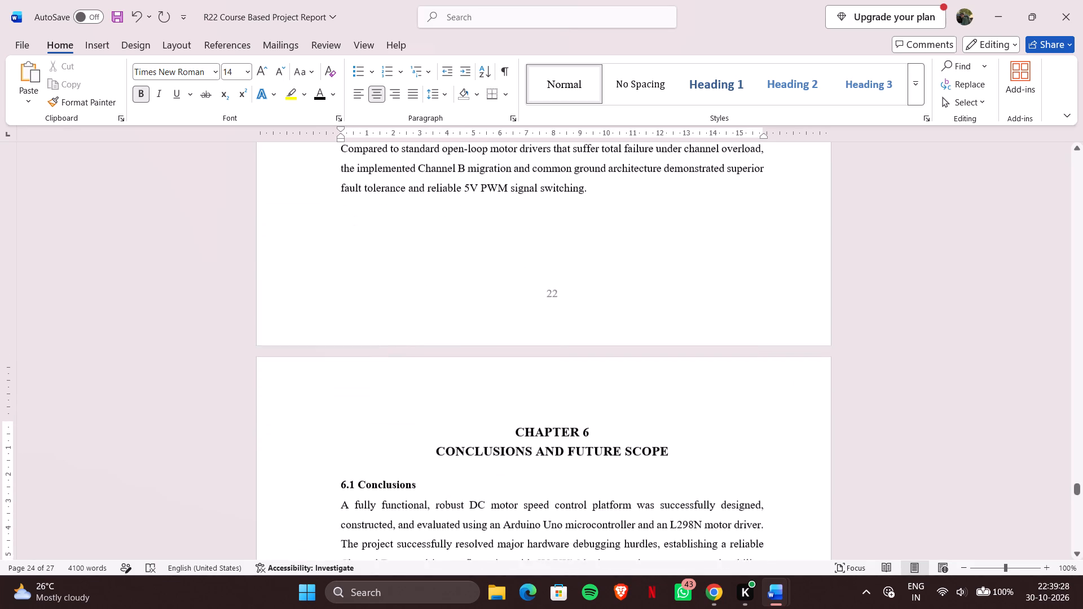
Add five blank paragraphs above the "REFERENCES" heading so the section starts on a new page.
scroll(501, 411, "down", 1)
scroll(501, 411, "up", 2)
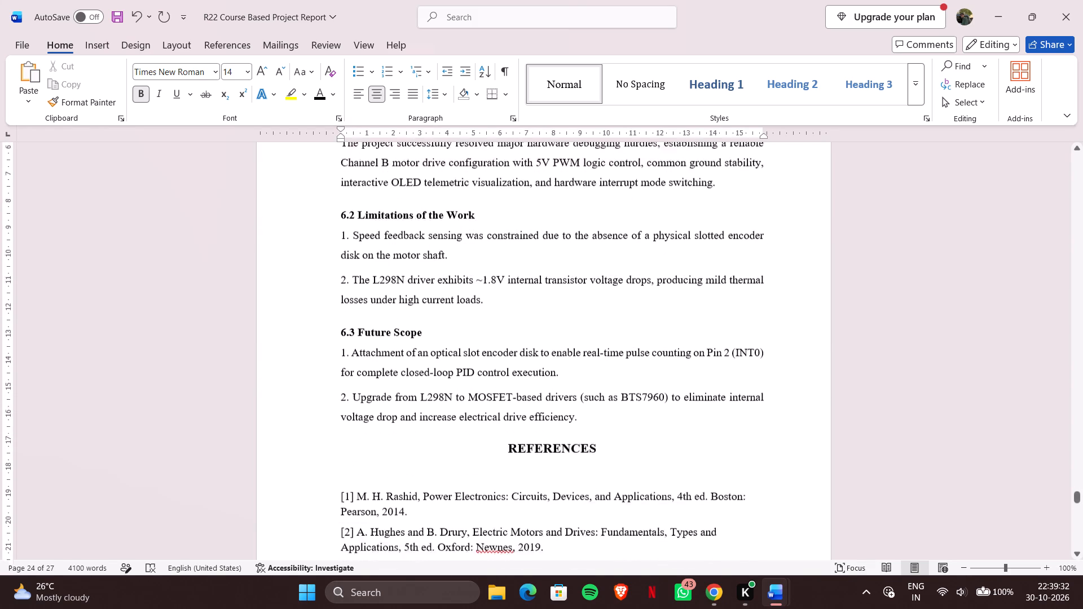
left_click(506, 392)
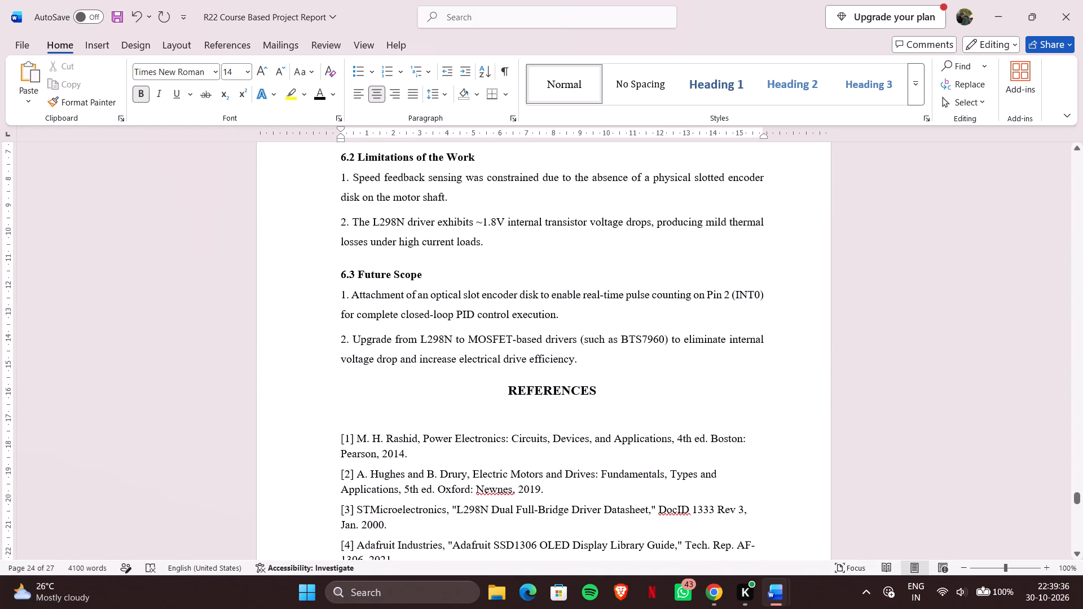
key("Return")
key("Return")
key("Return")
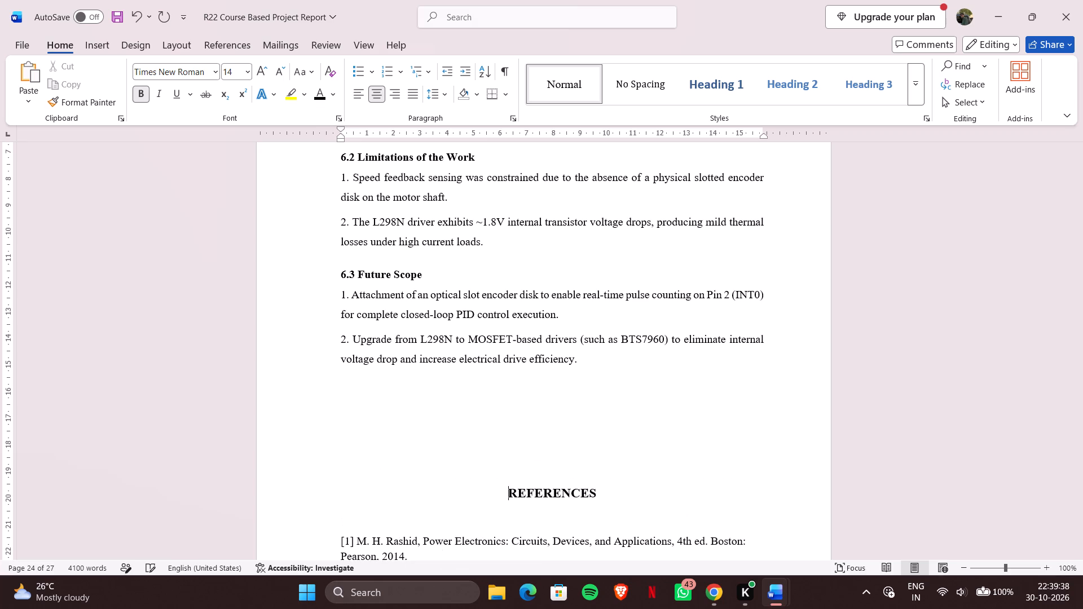
key("Return")
key("Return")
Widen the "Member Name & Reg. No." column slightly in the Appendix A team contribution table.
scroll(506, 392, "down", 1)
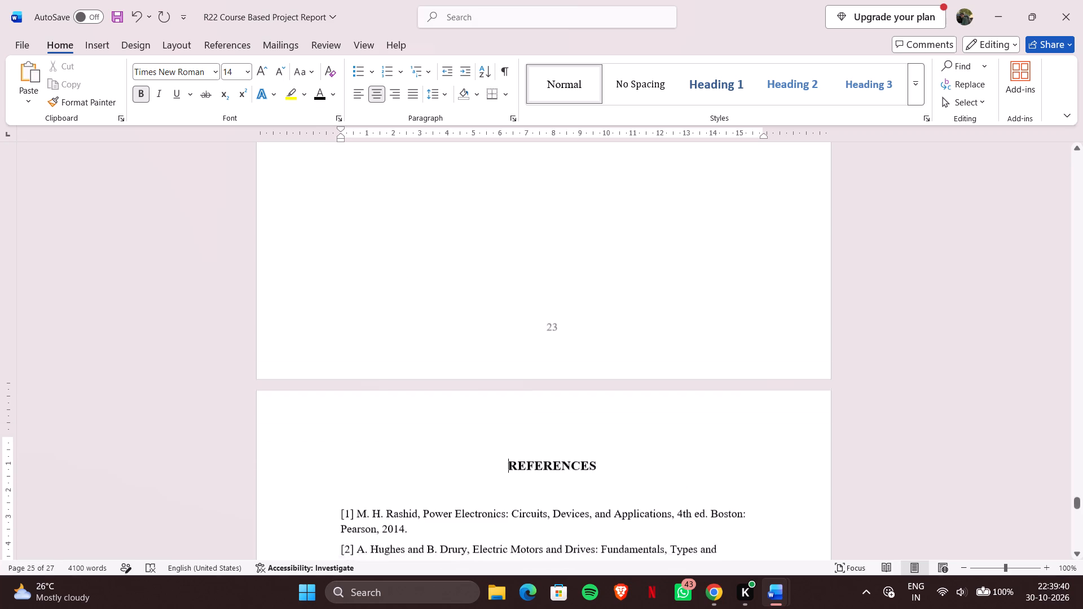
scroll(506, 392, "down", 3)
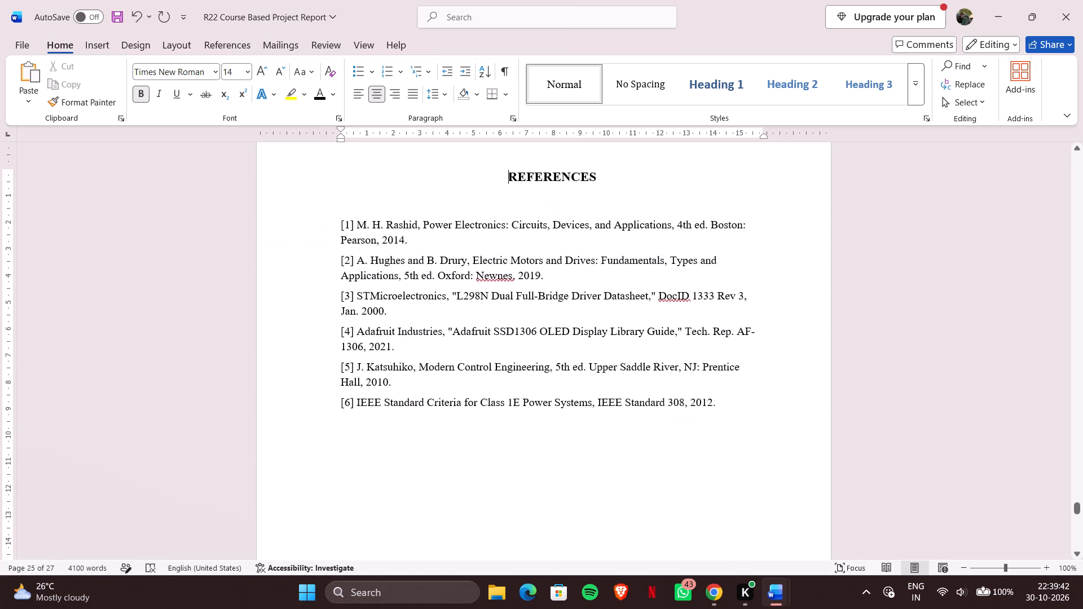
scroll(506, 392, "down", 2)
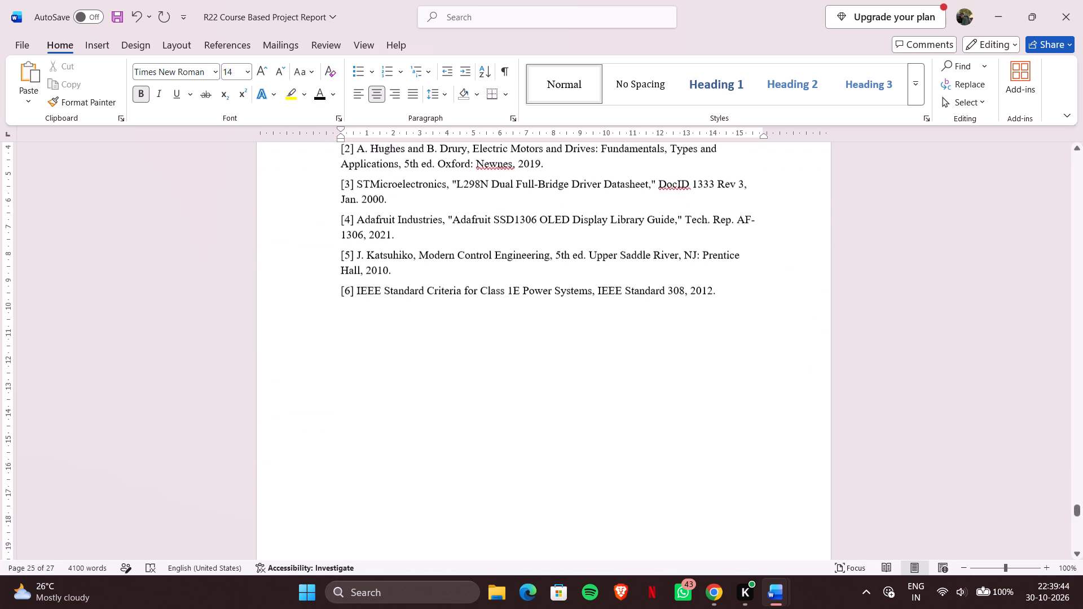
scroll(506, 392, "down", 4)
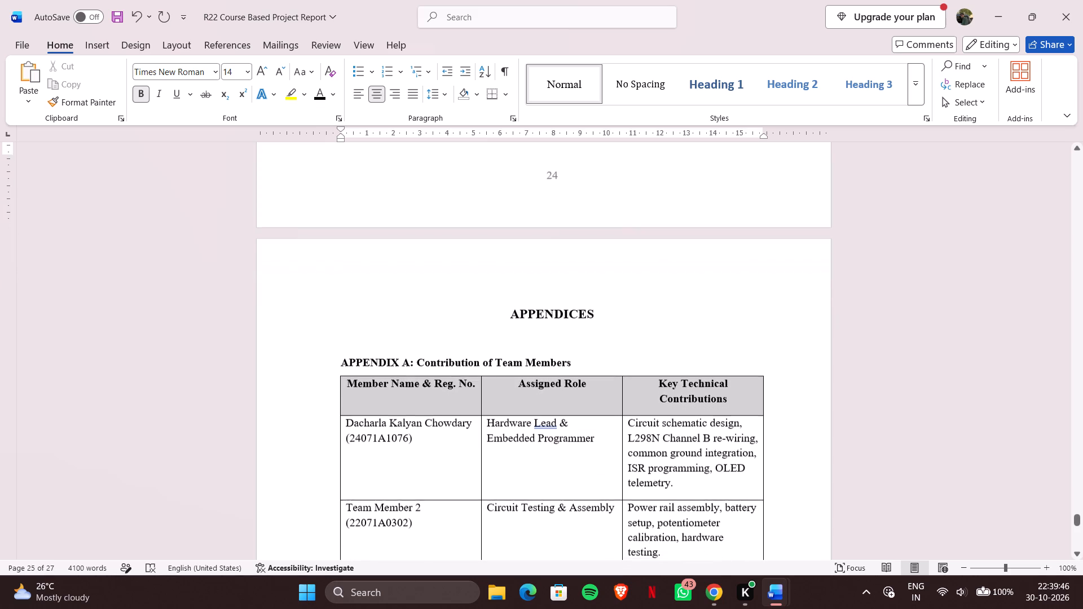
scroll(506, 392, "down", 2)
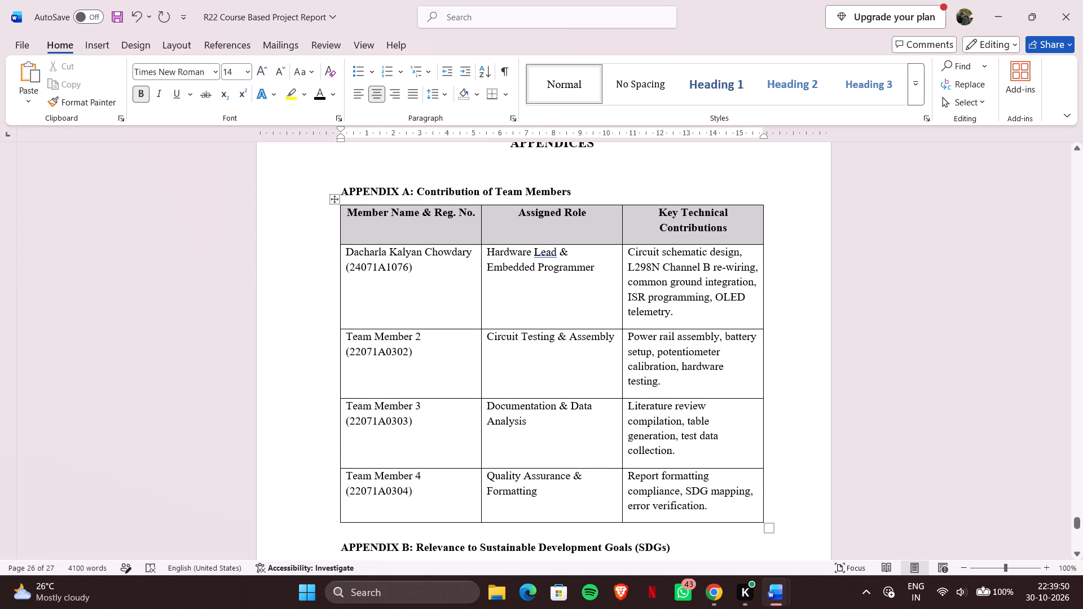
left_click(474, 253)
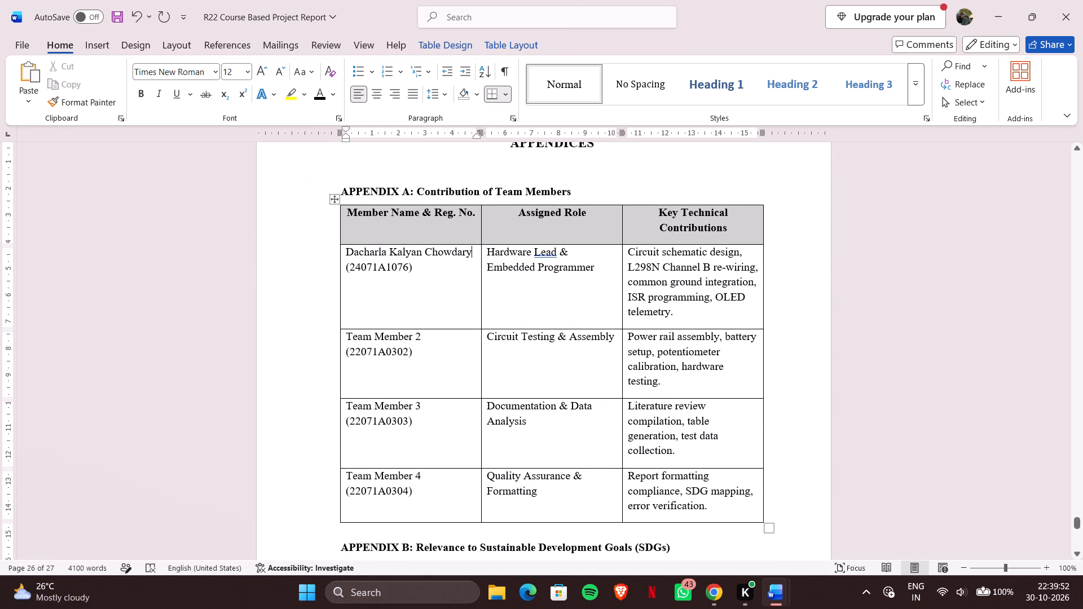
left_click_drag(481, 255, 491, 257)
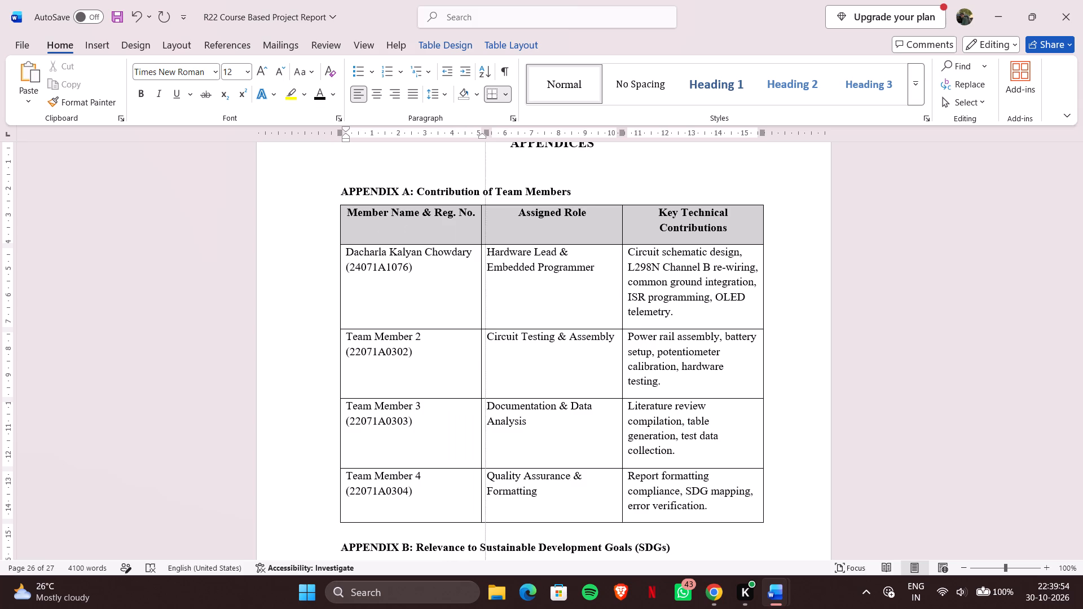
left_click_drag(491, 257, 496, 257)
Shorten the first team member's name in Appendix A to a dotted initial directly followed by the given name.
left_click_drag(474, 258, 444, 258)
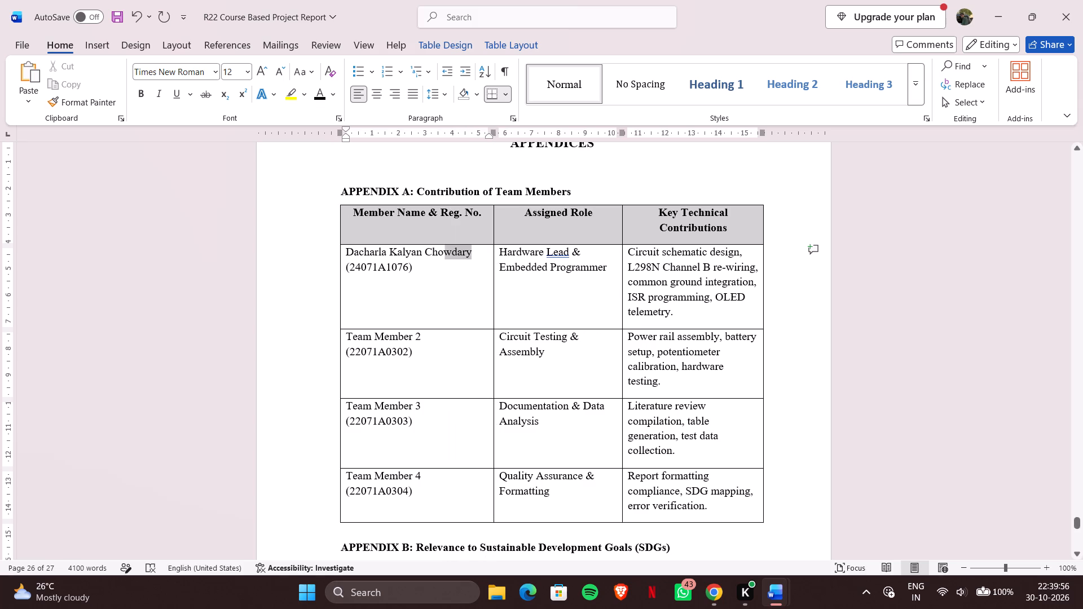
left_click_drag(444, 258, 424, 257)
key("BackSpace")
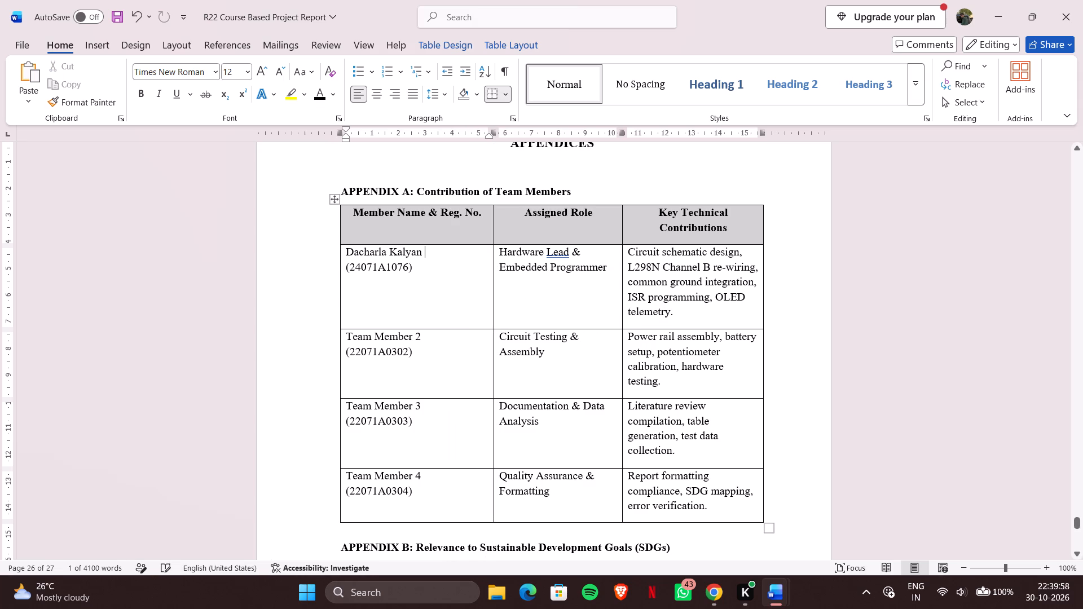
left_click_drag(388, 253, 373, 253)
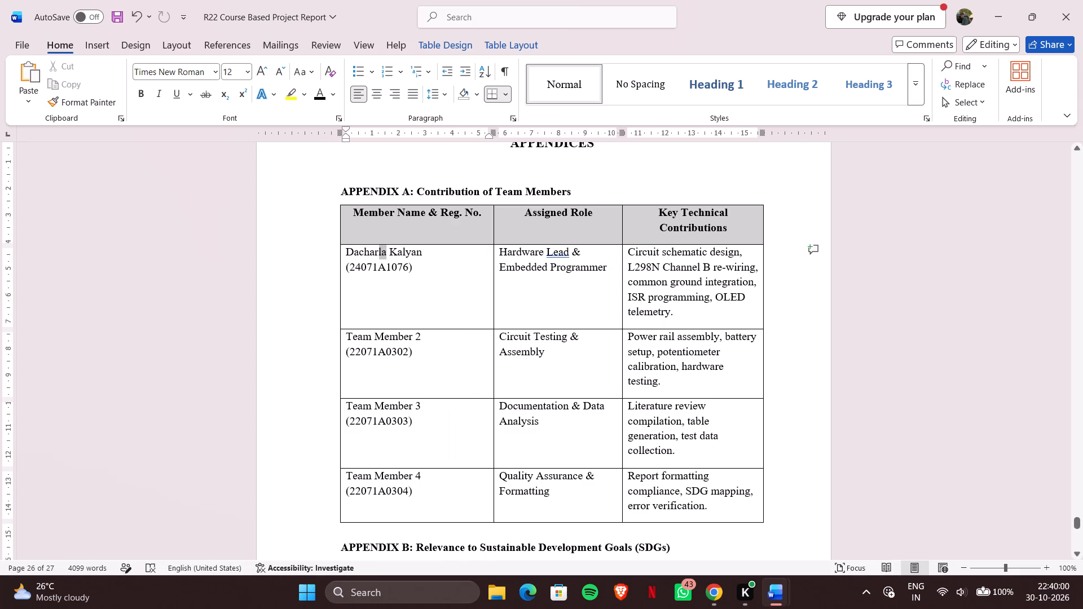
left_click_drag(373, 253, 354, 255)
key("BackSpace")
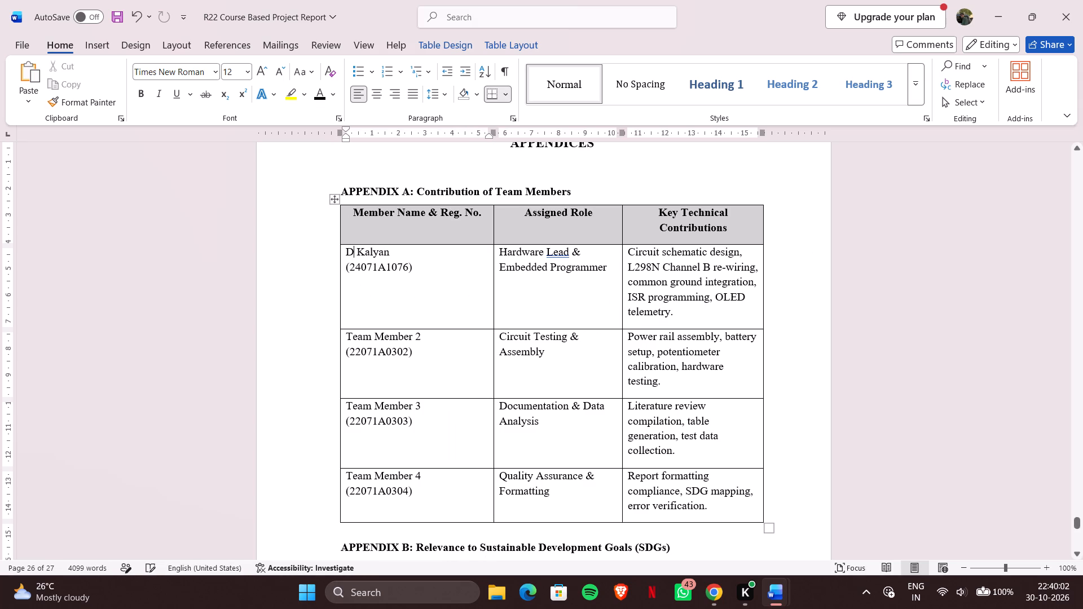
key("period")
key("Right")
key("BackSpace")
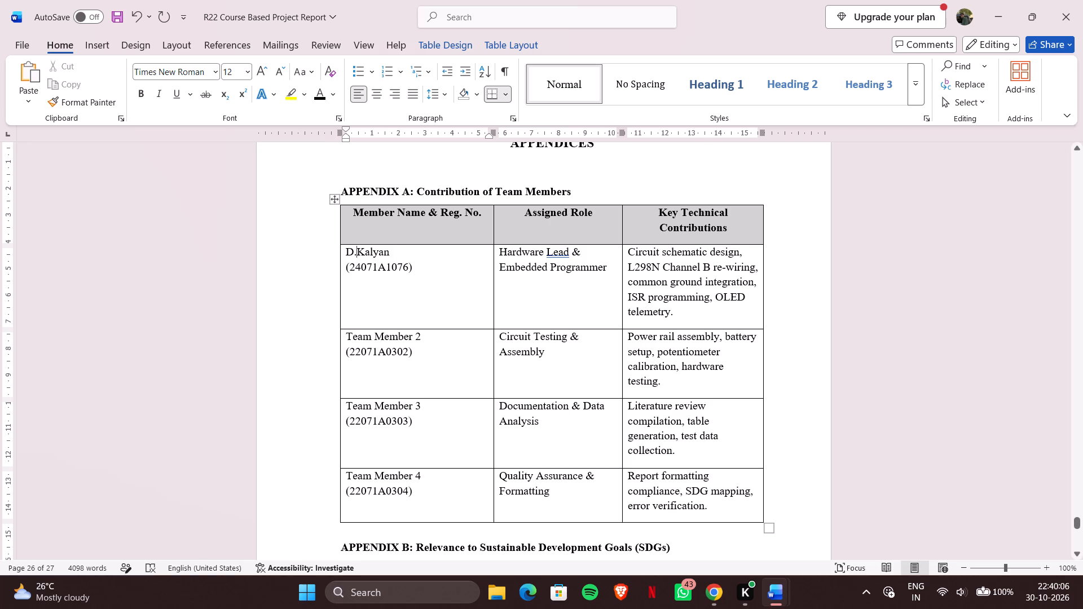
Replace the "Team Member 2" placeholder in the Appendix A table with the second member's initial and given name.
left_click_drag(426, 335, 370, 335)
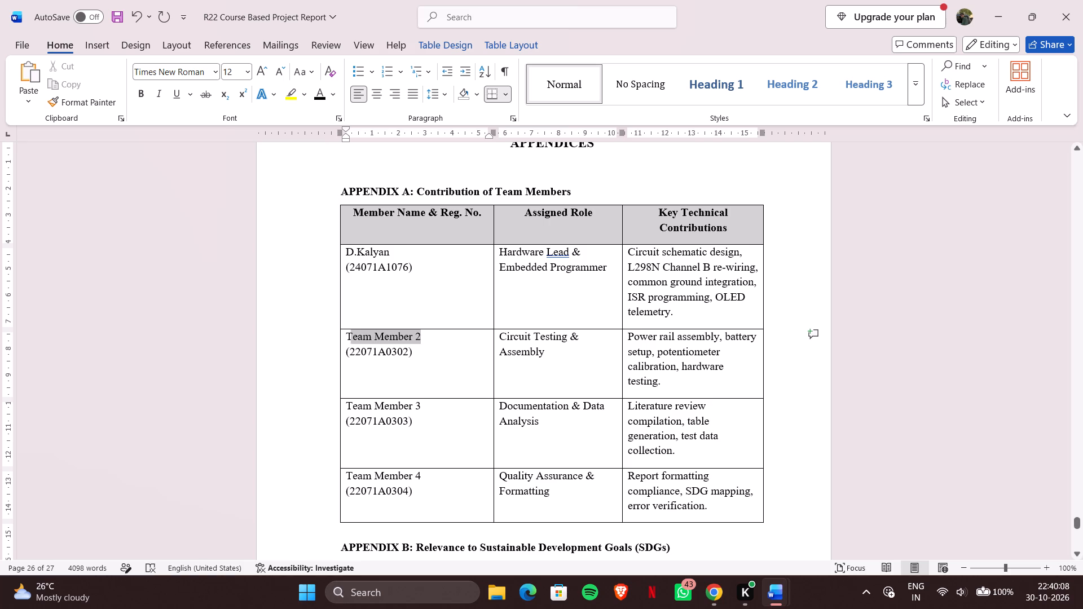
left_click_drag(370, 335, 356, 335)
key("BackSpace")
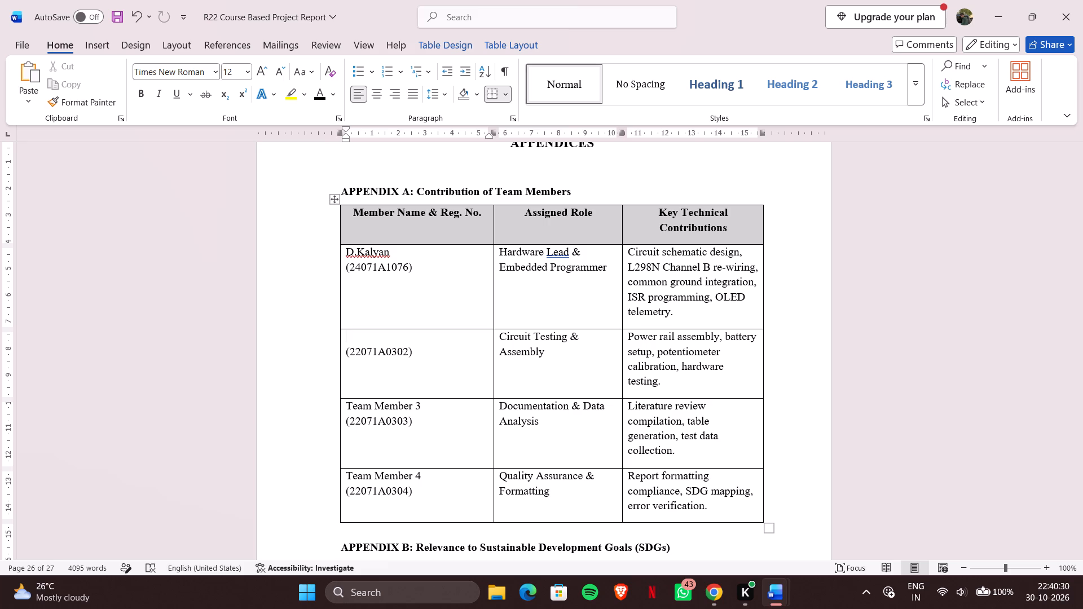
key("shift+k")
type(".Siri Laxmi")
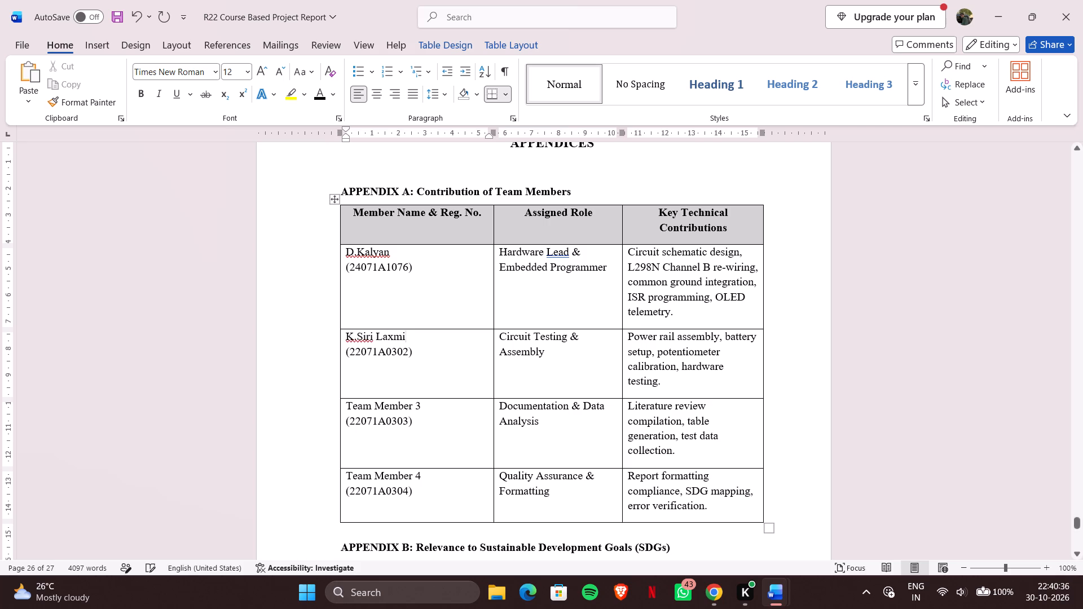
Replace the "Team Member 3" placeholder in the Appendix A table with the third member's name, correcting its capitalization.
left_click(425, 408)
key("BackSpace")
key("BackSpace")
key("BackSpace")
key("BackSpace")
key("BackSpace")
key("BackSpace")
key("BackSpace")
key("BackSpace")
key("BackSpace")
key("BackSpace")
key("BackSpace")
key("BackSpace")
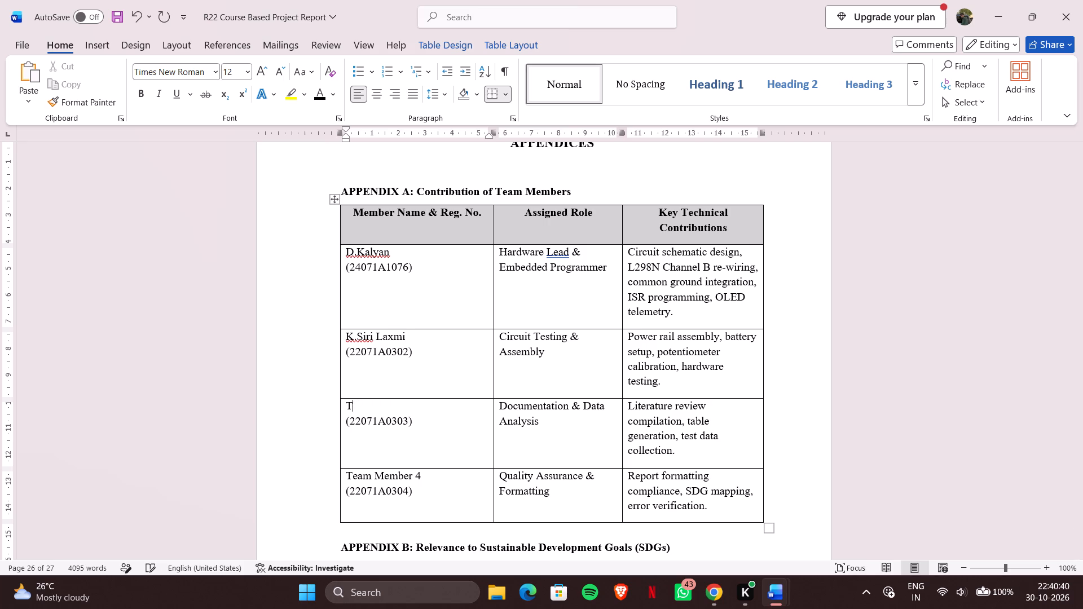
key("BackSpace")
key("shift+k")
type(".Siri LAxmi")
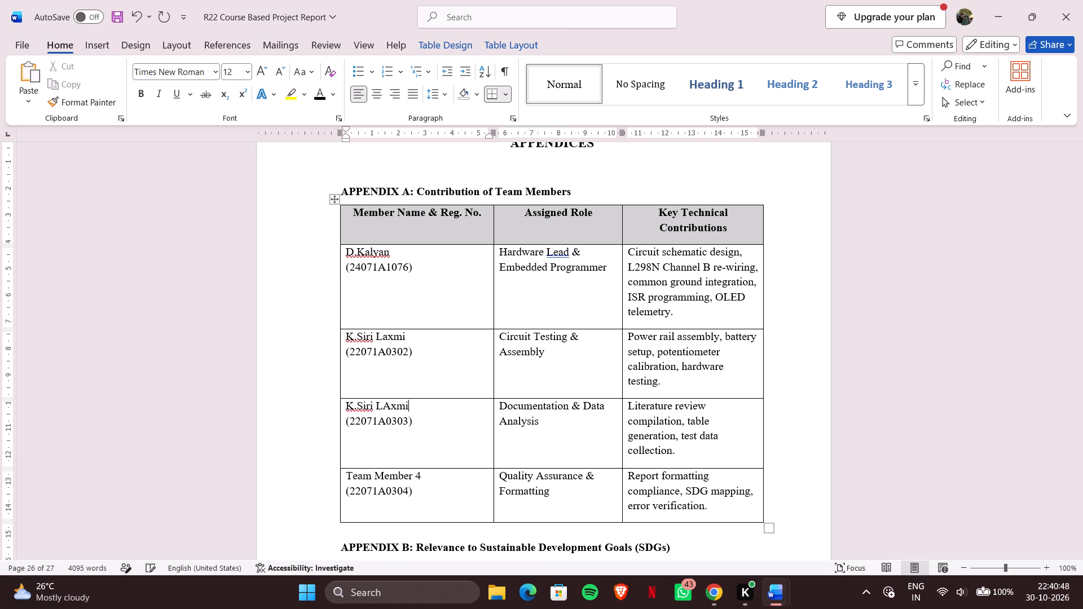
left_click(389, 407)
key("BackSpace")
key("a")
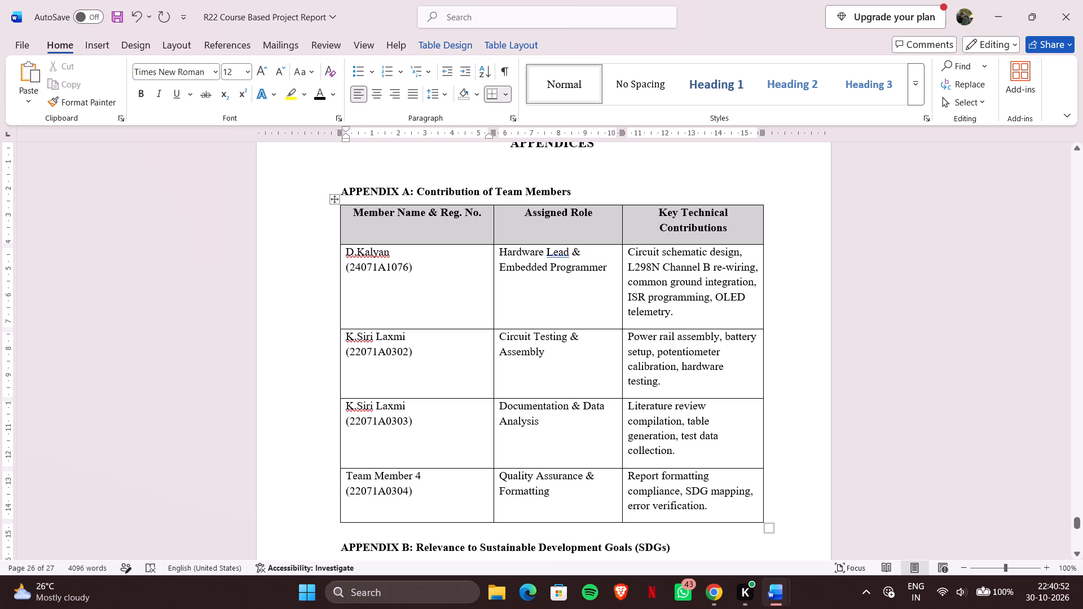
Replace the "Team Member 4" placeholder in the Appendix A table with the fourth member's initial and given name.
left_click(439, 479)
key("BackSpace")
key("BackSpace")
key("BackSpace")
key("BackSpace")
key("BackSpace")
key("BackSpace")
key("BackSpace")
key("BackSpace")
key("BackSpace")
key("BackSpace")
key("BackSpace")
key("BackSpace")
key("BackSpace")
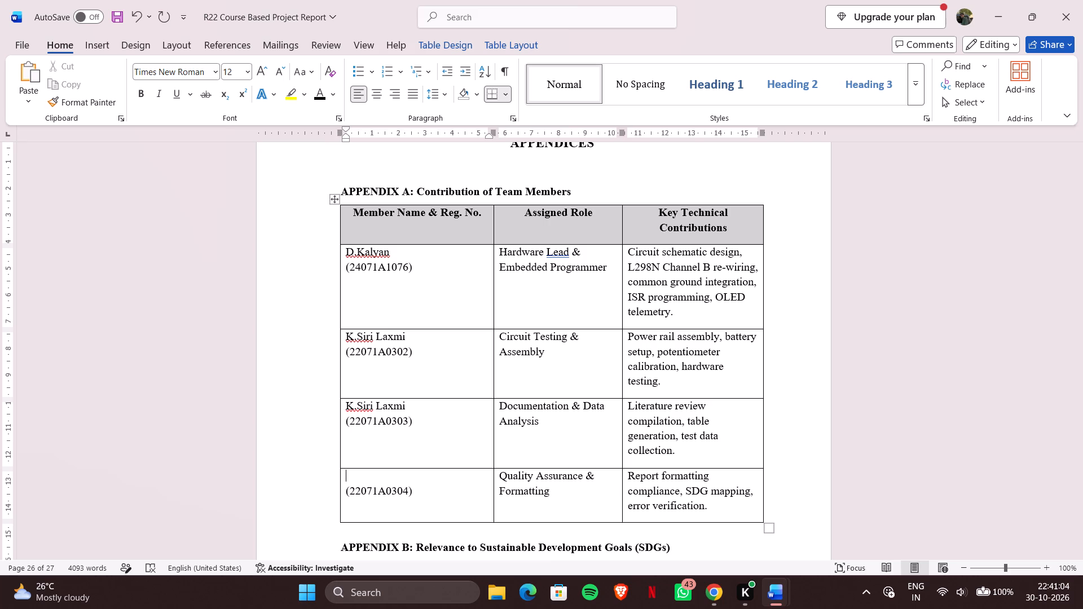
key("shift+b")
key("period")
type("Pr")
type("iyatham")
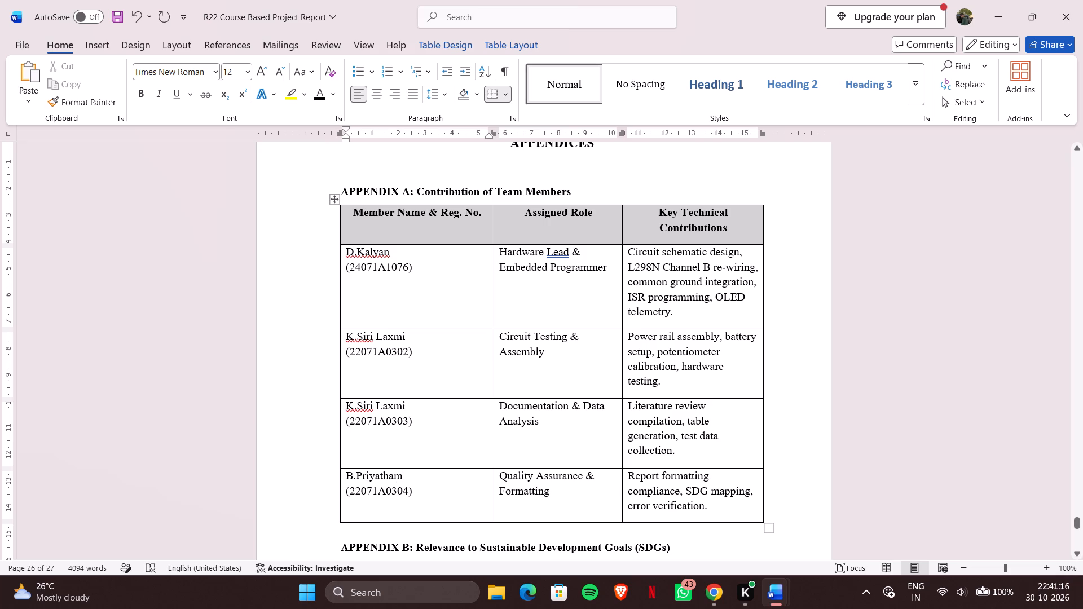
Correct the last four digits and the year prefix of the second team member's registration number in Appendix A.
left_click(407, 354)
key("BackSpace")
key("BackSpace")
key("BackSpace")
key("BackSpace")
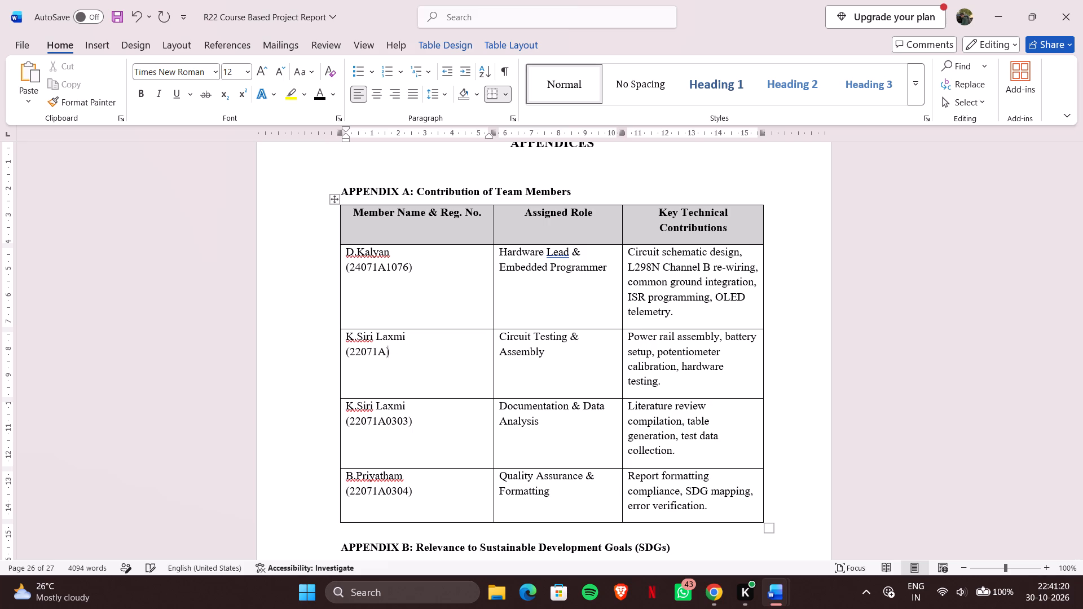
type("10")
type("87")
left_click(359, 355)
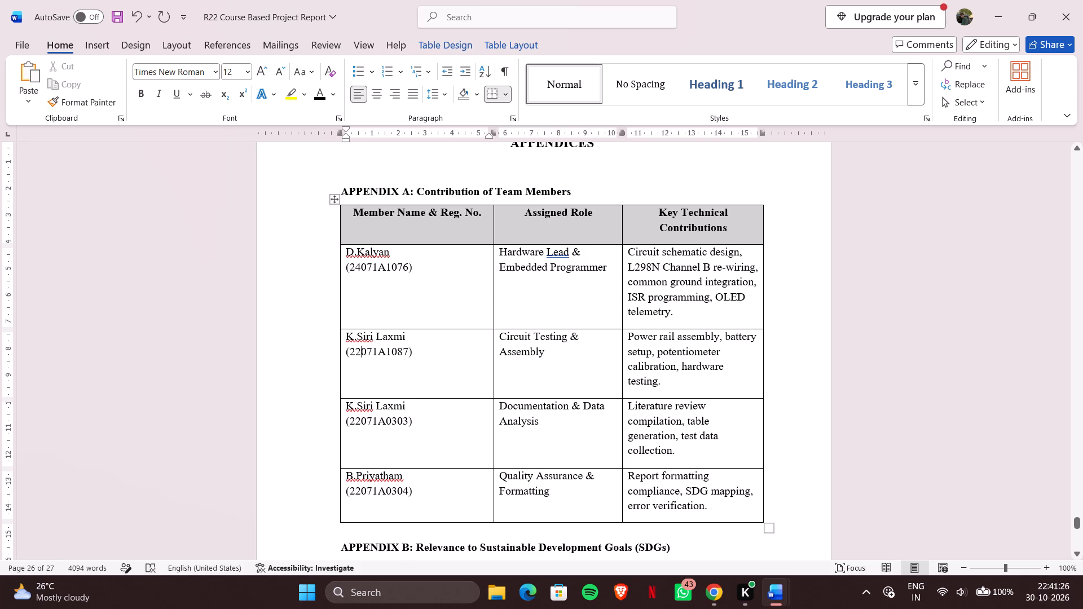
key("BackSpace")
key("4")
Replace the last four digits of the third team member's registration number in Appendix A and go to its year prefix.
left_click(408, 423)
key("BackSpace")
key("BackSpace")
key("BackSpace")
key("BackSpace")
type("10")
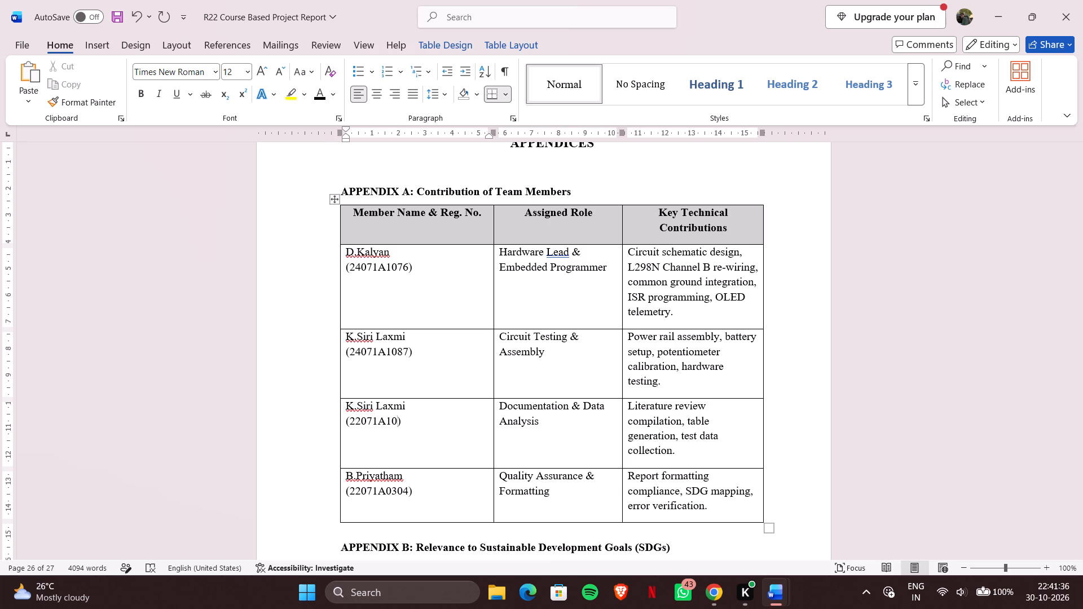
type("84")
left_click(362, 421)
Change the year prefix of the third team member's registration number in Appendix A to 24.
key("BackSpace")
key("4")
Replace the last four digits of the fourth team member's registration number in the Appendix A table.
left_click(411, 491)
key("Left")
key("BackSpace")
key("BackSpace")
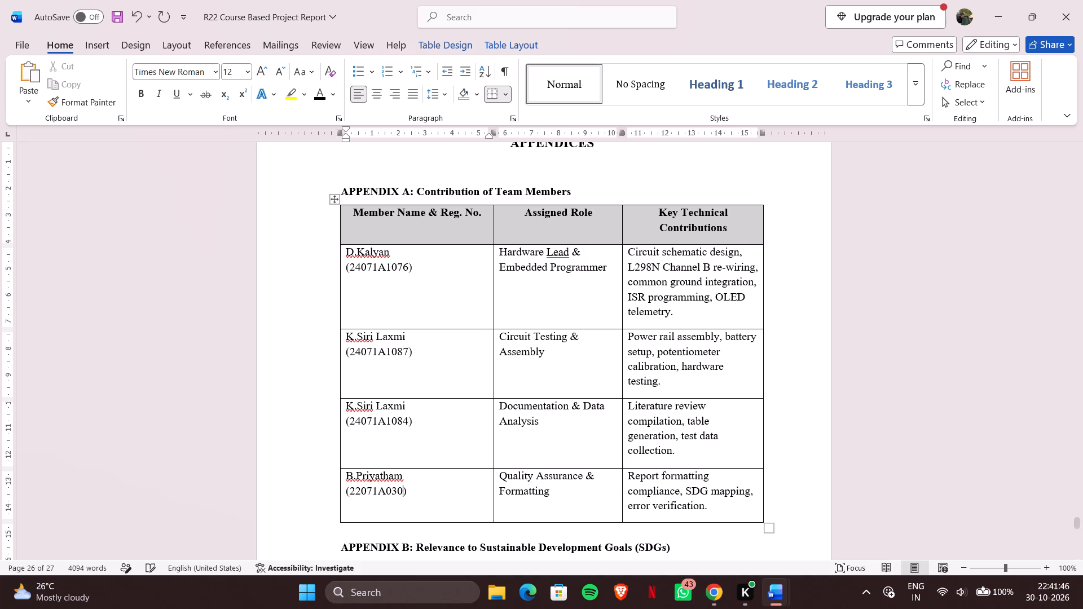
key("BackSpace")
key("BackSpace")
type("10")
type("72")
Change the year prefix of the fourth team member's registration number in Appendix A to 24.
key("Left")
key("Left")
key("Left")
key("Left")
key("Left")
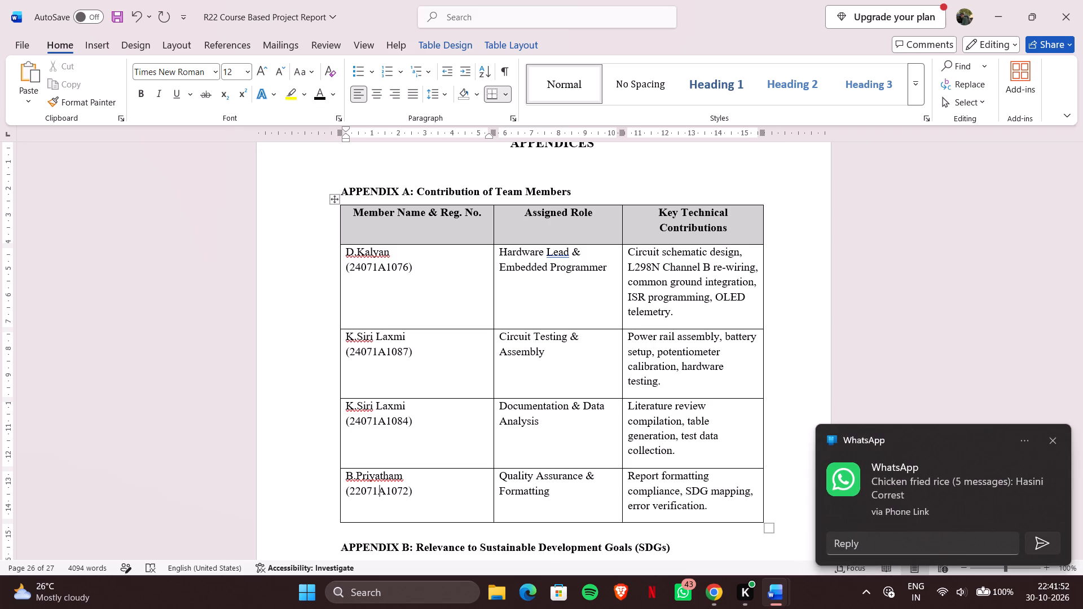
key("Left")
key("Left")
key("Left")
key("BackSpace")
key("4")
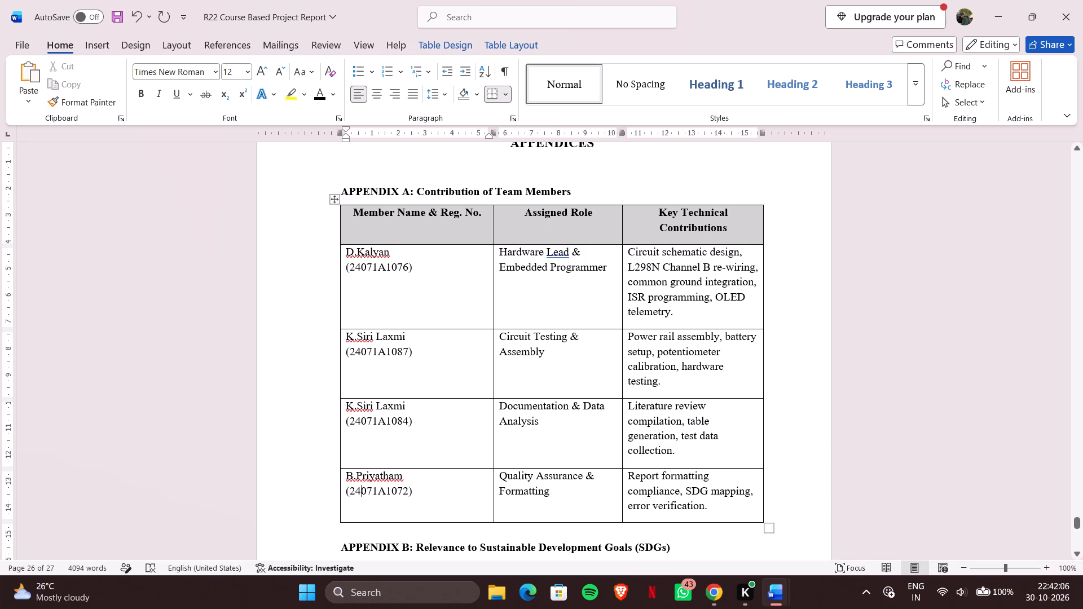
Show the formatting marks with the cursor on the blank line above the SDG 9 heading in Appendix B.
scroll(473, 497, "down", 1)
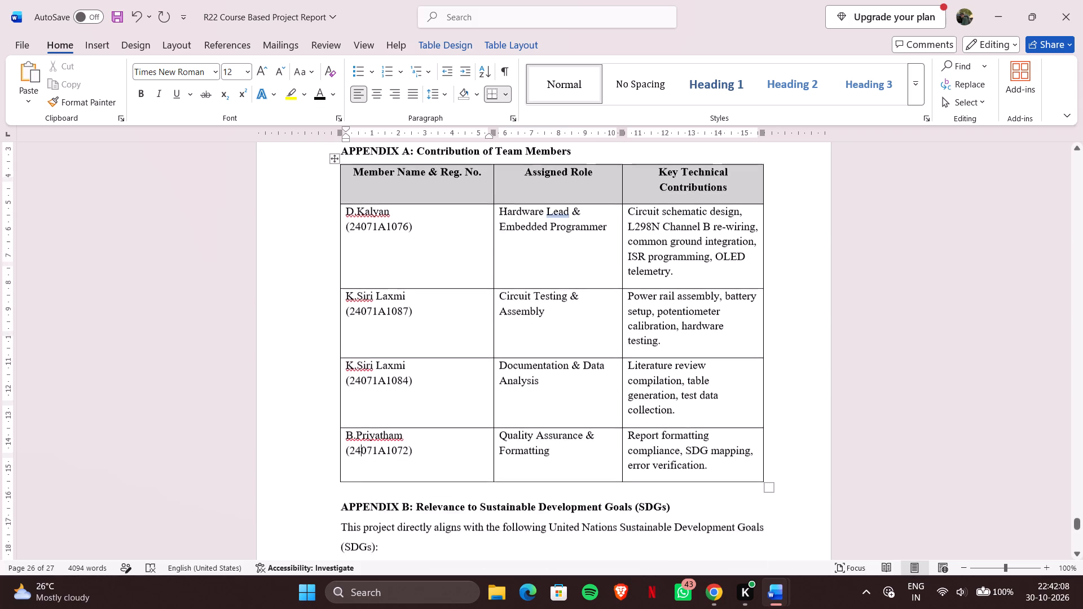
scroll(473, 497, "down", 1)
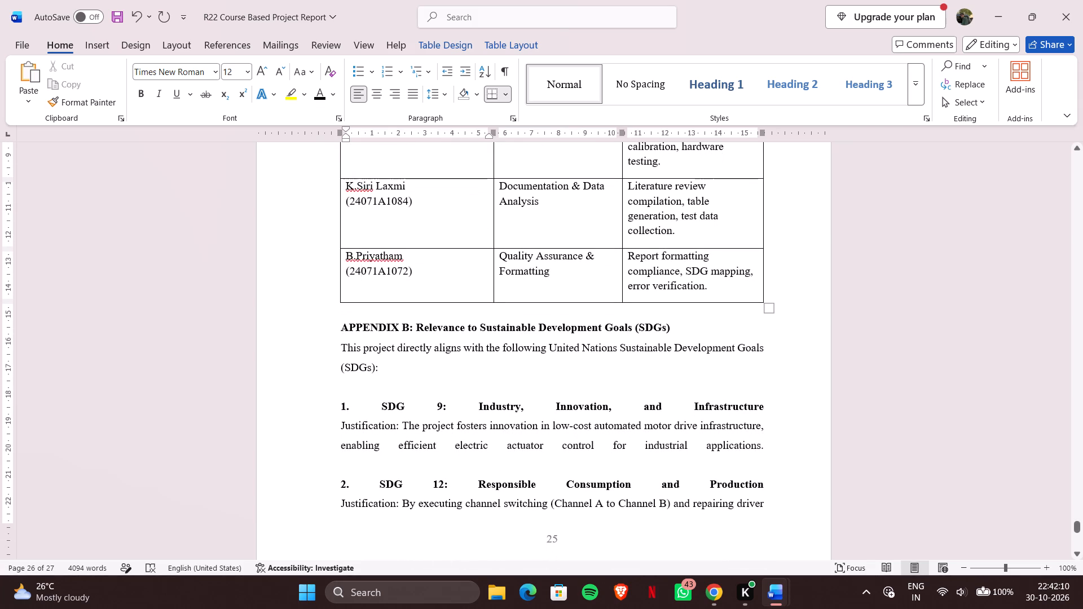
left_click(451, 384)
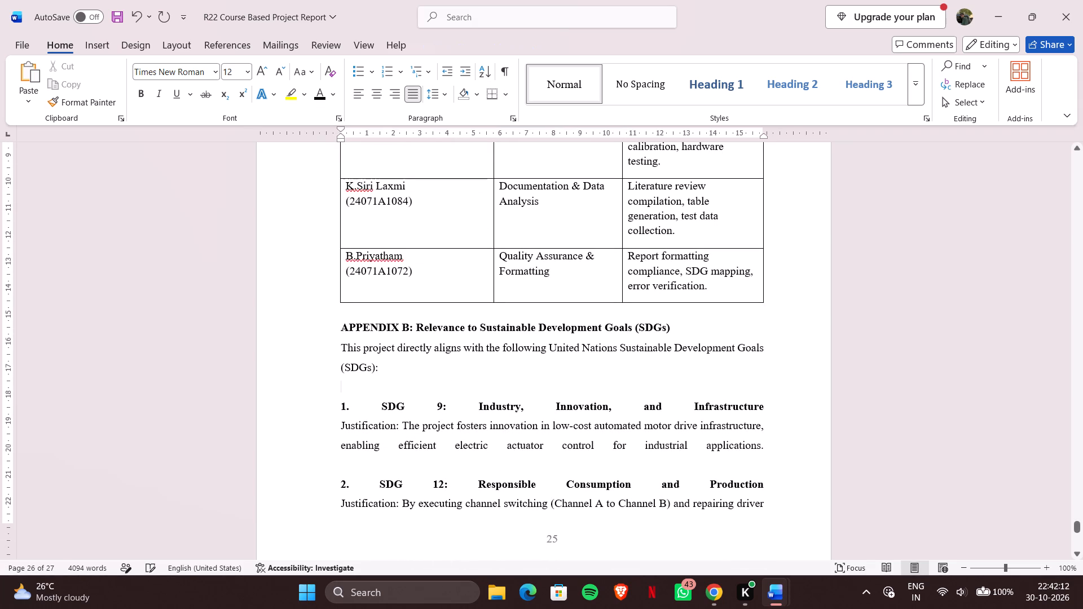
left_click(510, 69)
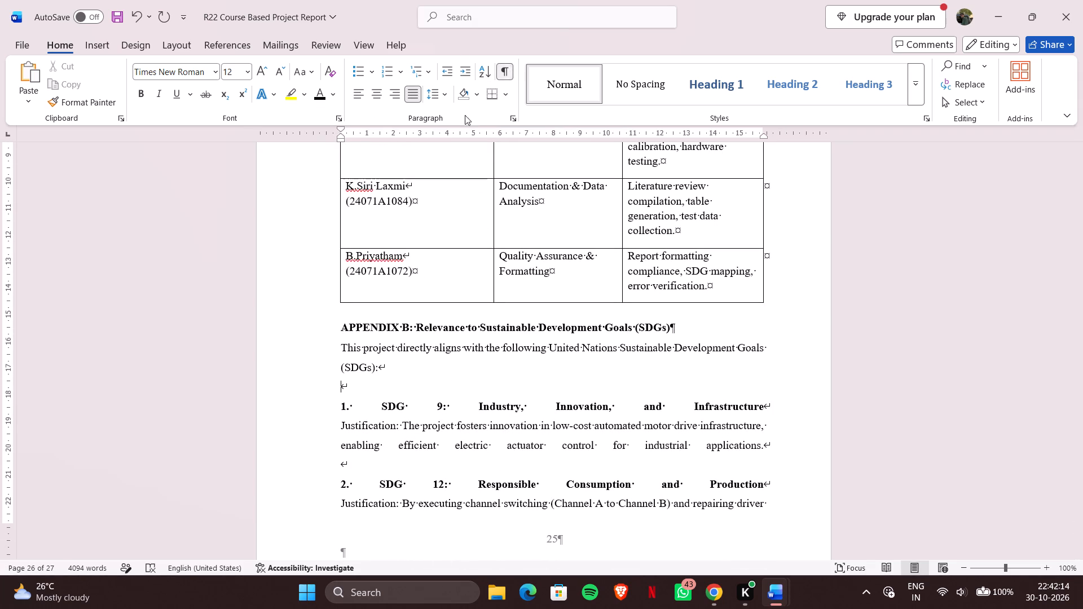
Replace the colon and space after "SDG 9" in the Appendix B heading with a single space.
left_click(475, 407)
key("BackSpace")
key("BackSpace")
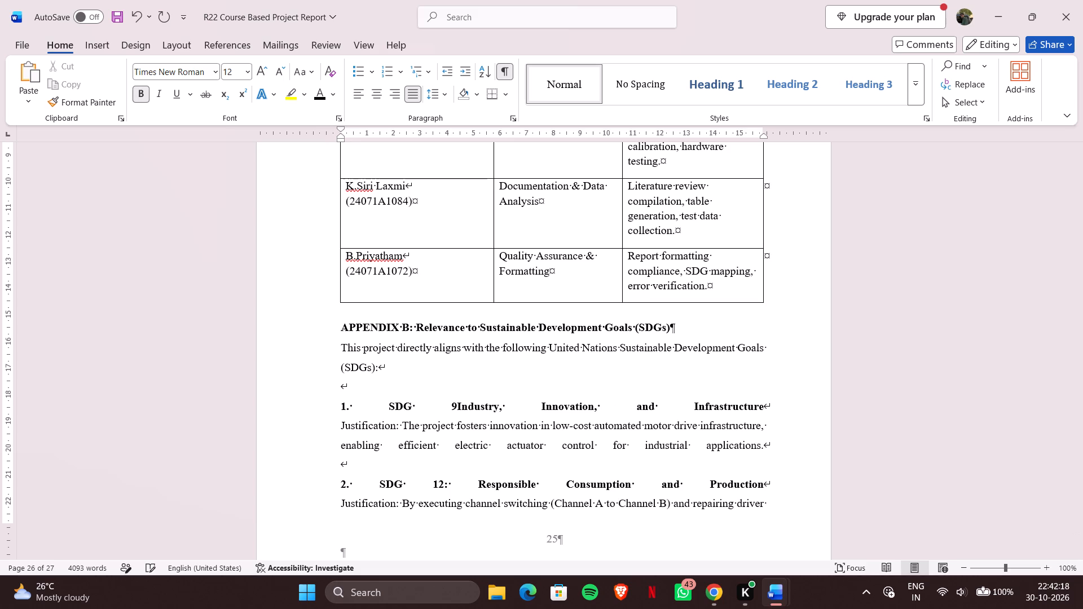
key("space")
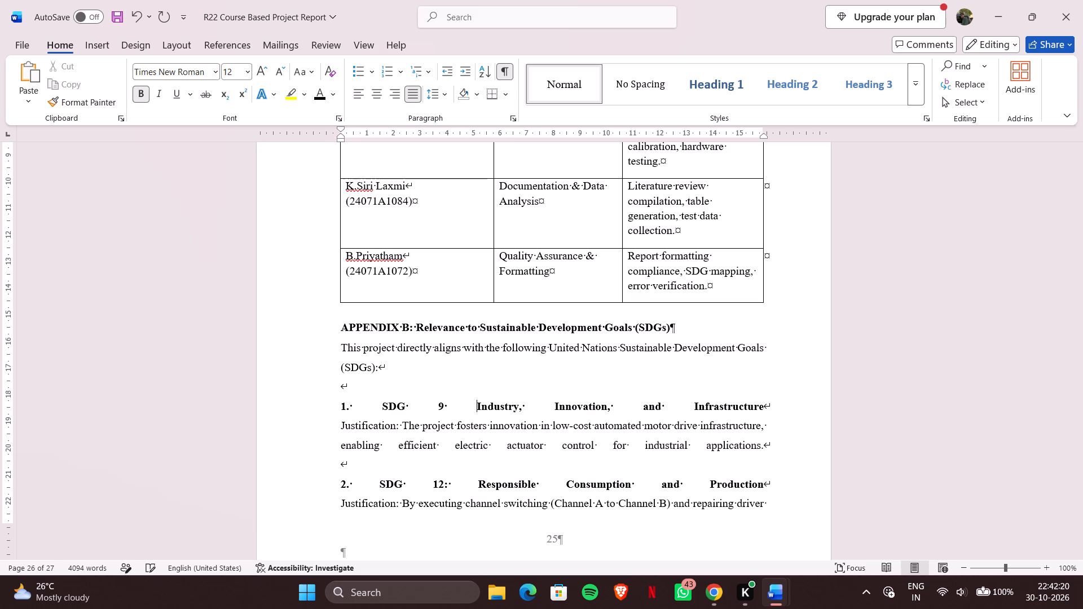
Remove the comma after "Industry" in the SDG 9 title of Appendix B, keeping a single space before "Innovation".
key("Right")
key("Right")
key("Right")
key("Right")
key("Right")
key("Right")
key("Right")
key("Right")
key("Right")
key("Right")
key("BackSpace")
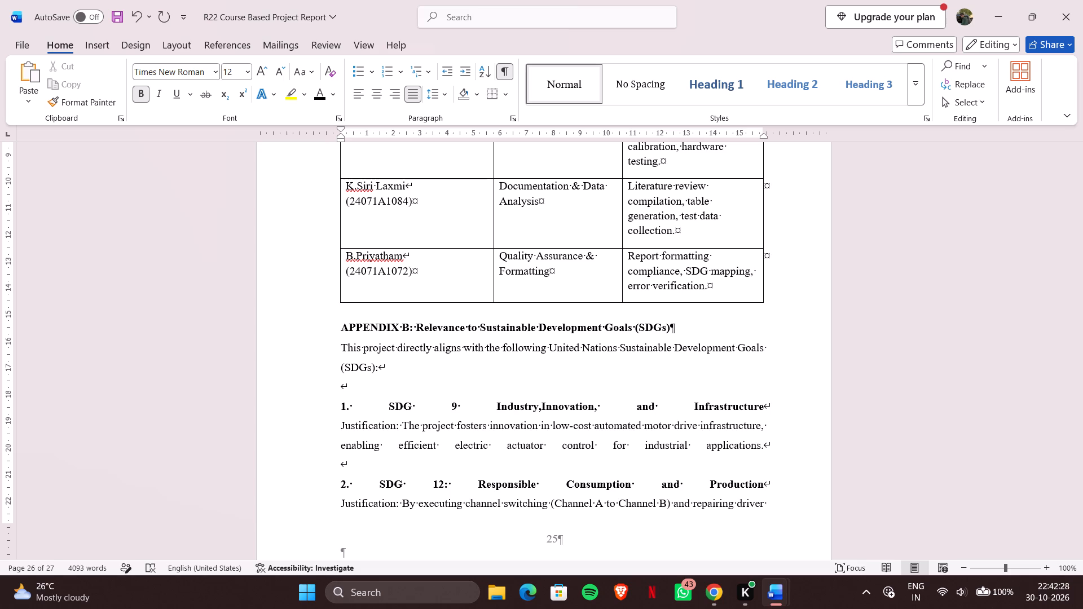
key("BackSpace")
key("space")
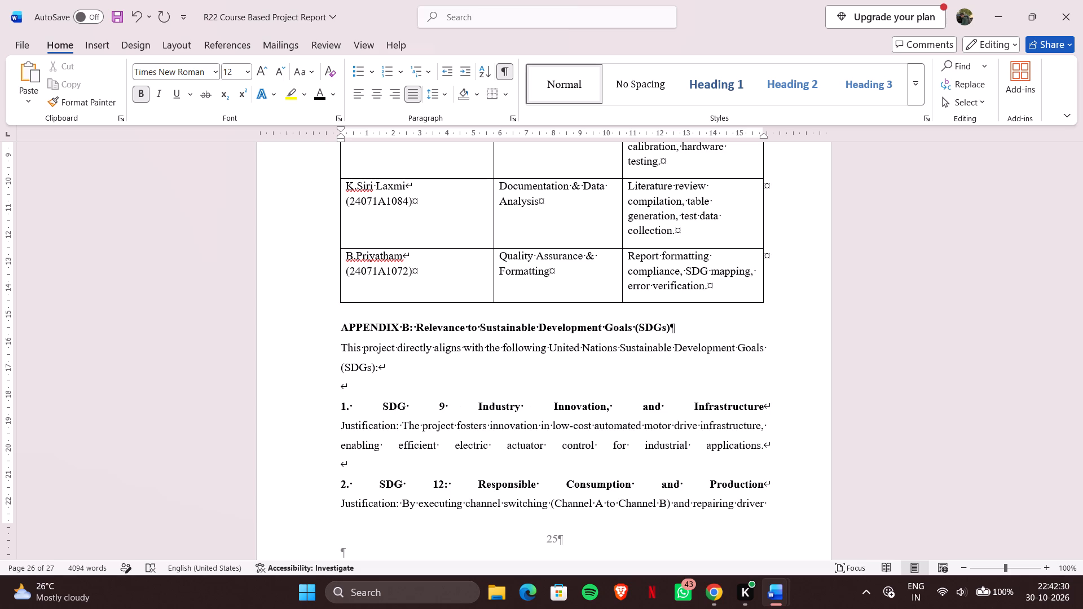
Retype the single spaces before "and" and before "Infrastructure" in the SDG 9 title of Appendix B.
key("Right")
key("Right")
key("Right")
key("Right")
key("Right")
key("Right")
key("Right")
key("Right")
key("Right")
key("Right")
key("Right")
key("Right")
key("BackSpace")
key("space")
key("Right")
key("Right")
key("Right")
key("Right")
key("BackSpace")
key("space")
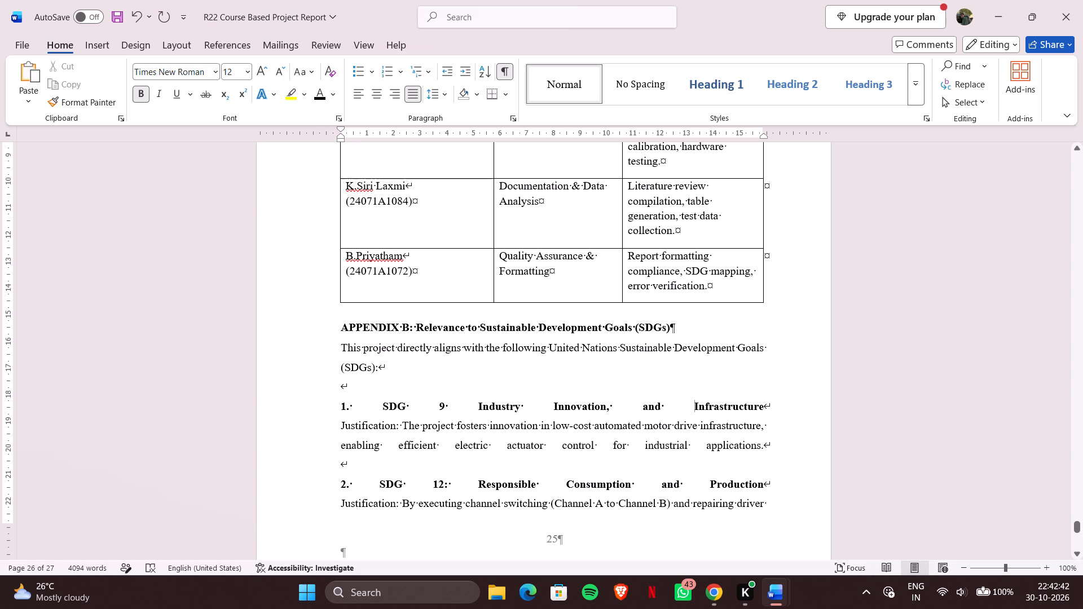
Replace the line break after "Infrastructure" in the SDG 9 title with a comma, joining the title to its justification.
left_click_drag(772, 408, 763, 408)
left_click_drag(763, 408, 773, 408)
key("BackSpace")
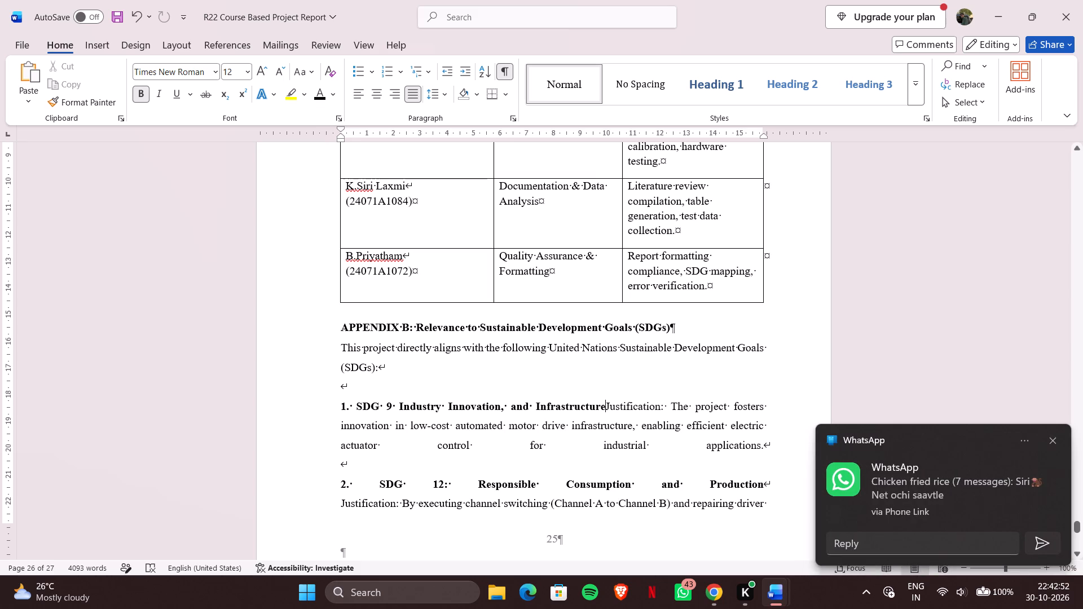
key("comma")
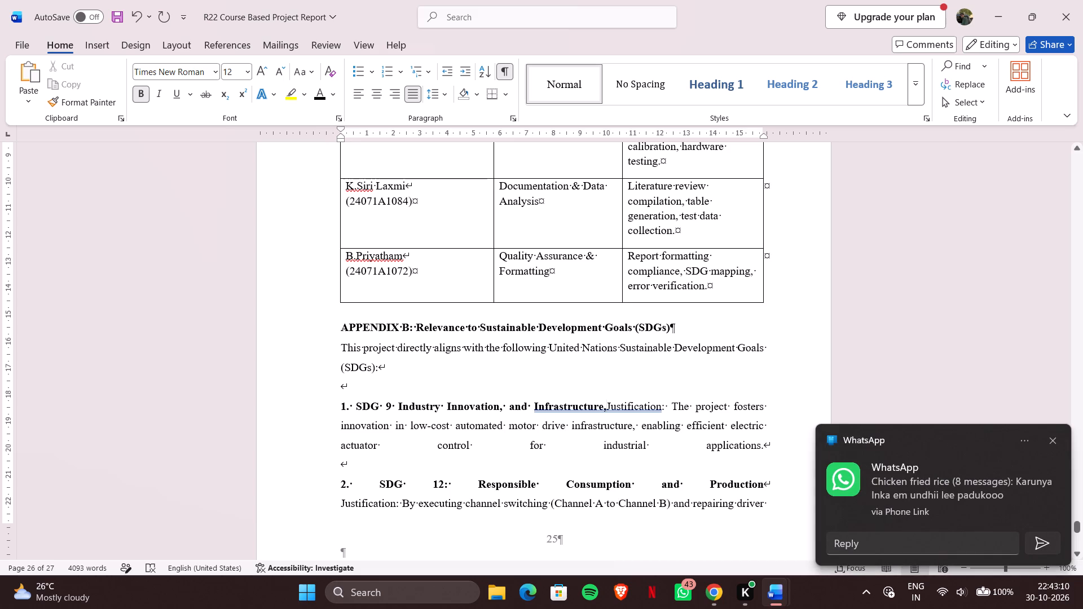
Remove the line break after "Production" in the SDG 12 title so its justification runs on the same line.
left_click_drag(764, 486, 777, 485)
key("BackSpace")
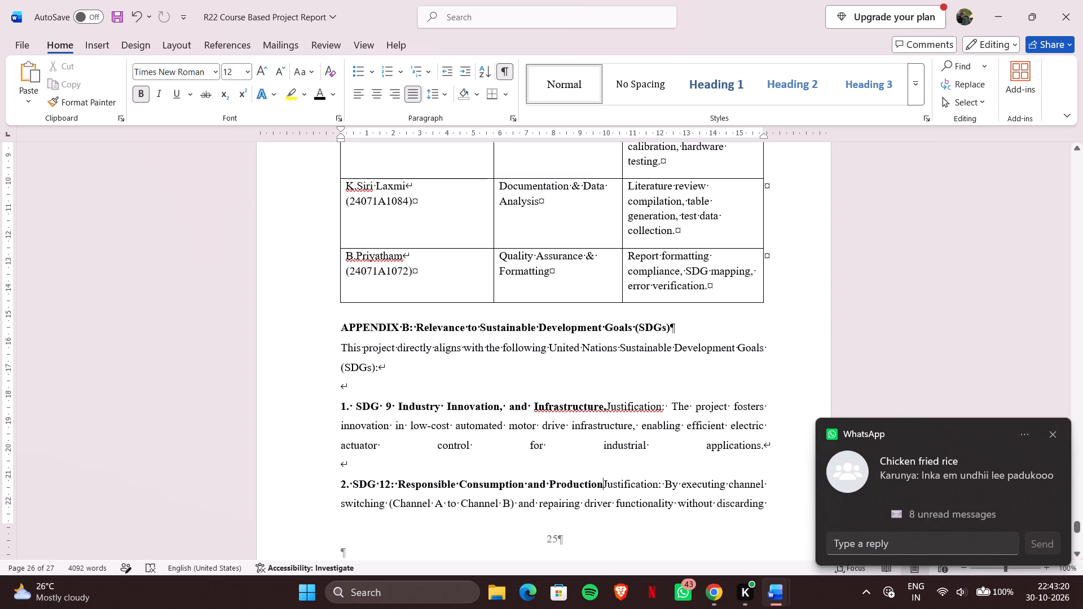
Delete the blank line between the SDG 9 justification and the SDG 12 title.
left_click_drag(353, 464, 327, 461)
left_click_drag(327, 461, 360, 464)
key("BackSpace")
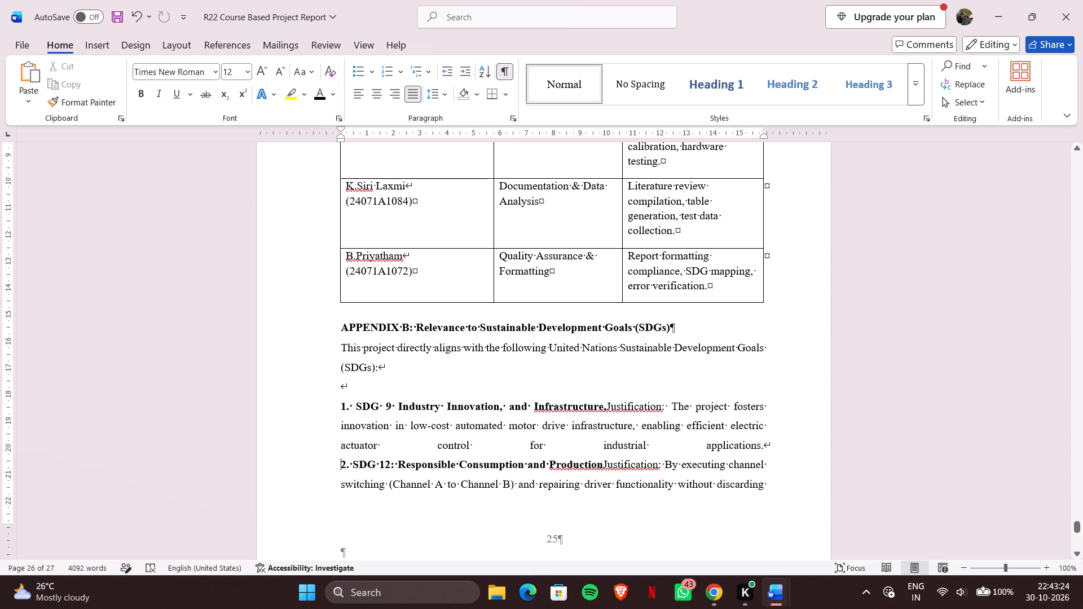
Replace the period and line break after "industrial applications" in the SDG 9 justification with a paragraph break before the SDG 12 title.
left_click_drag(762, 444, 784, 444)
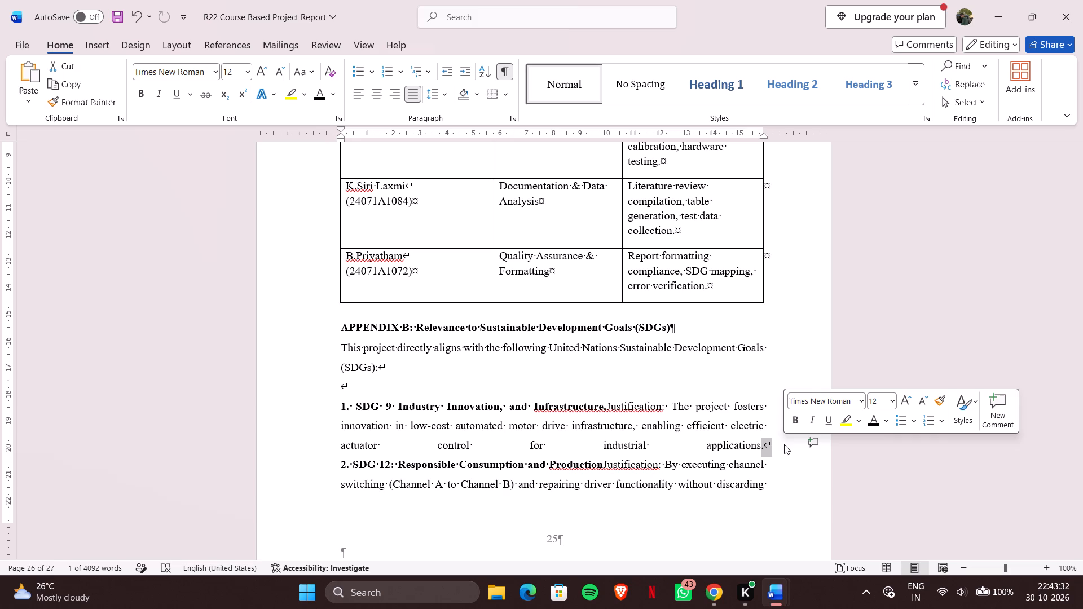
key("BackSpace")
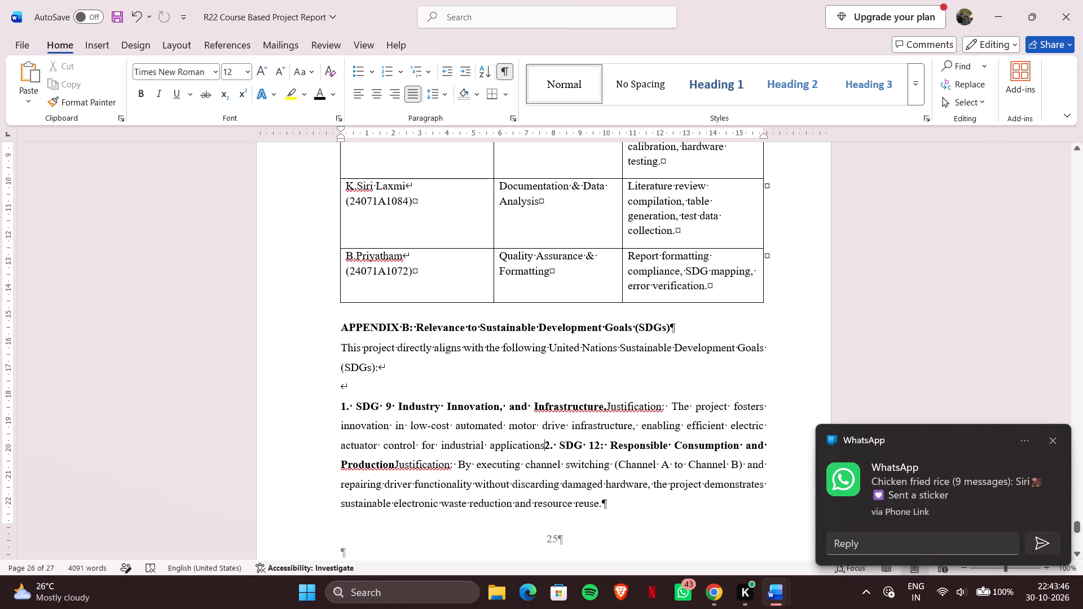
key("Return")
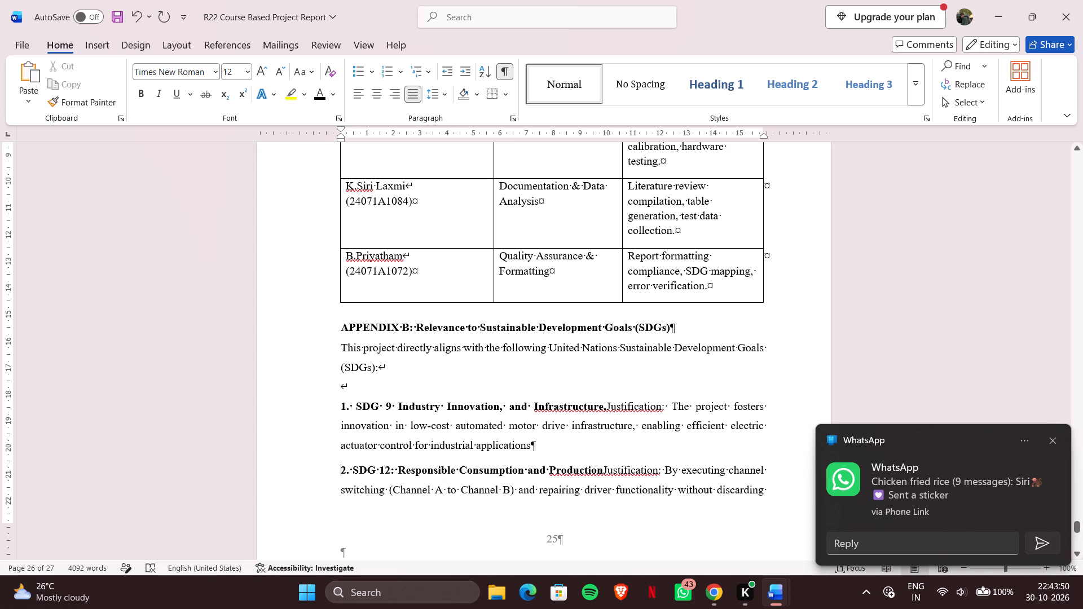
Insert a space between "Production" and "Justification" in the SDG 12 item.
left_click(604, 470)
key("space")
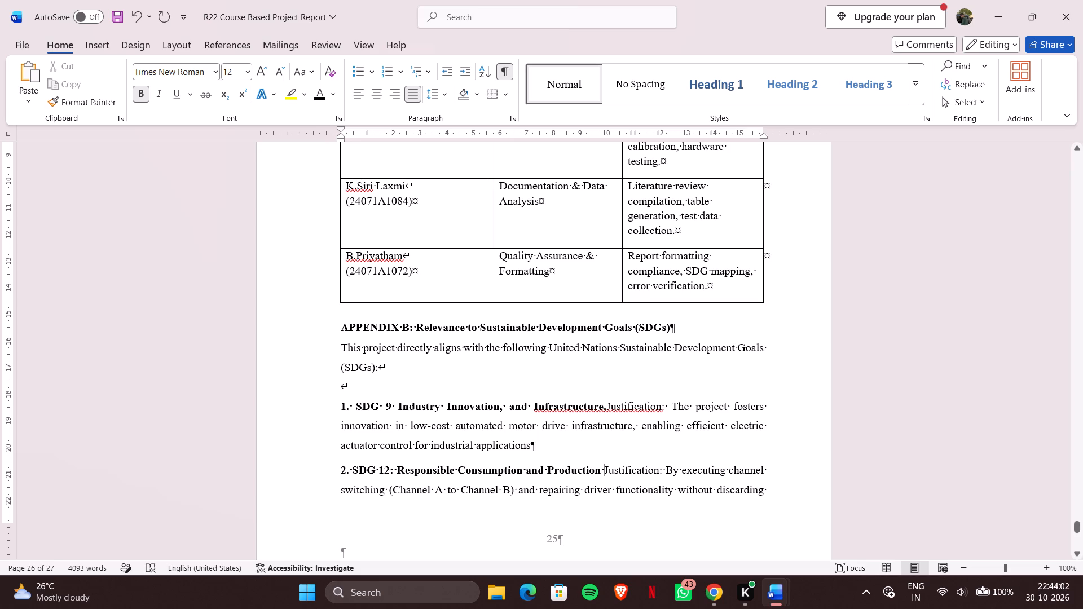
Delete the blank line between the "APPENDICES" heading and the "APPENDIX A" heading.
scroll(427, 396, "down", 2)
scroll(427, 396, "up", 2)
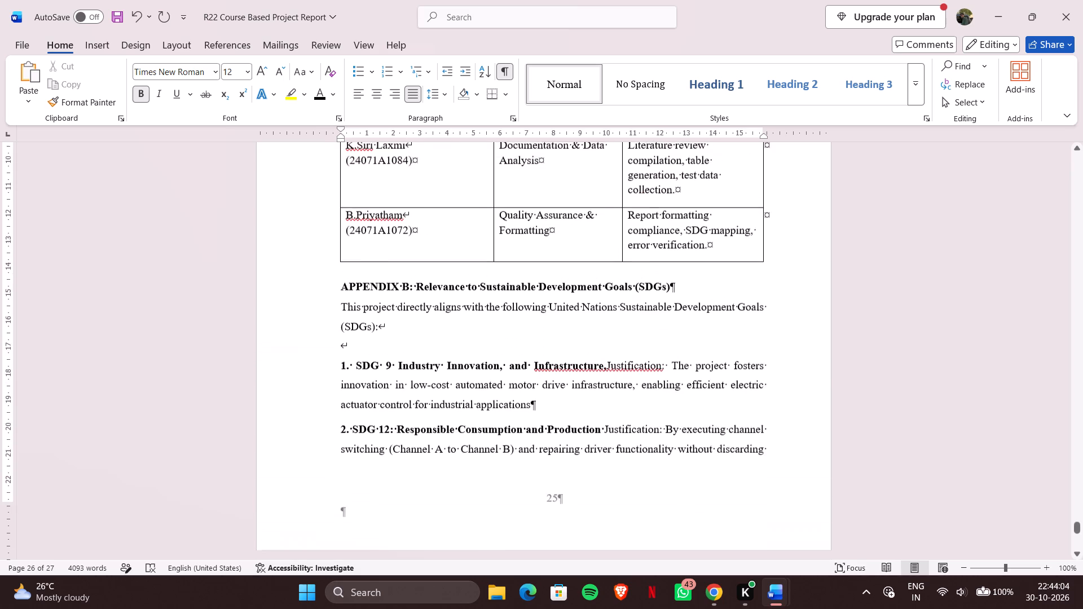
scroll(427, 396, "up", 4)
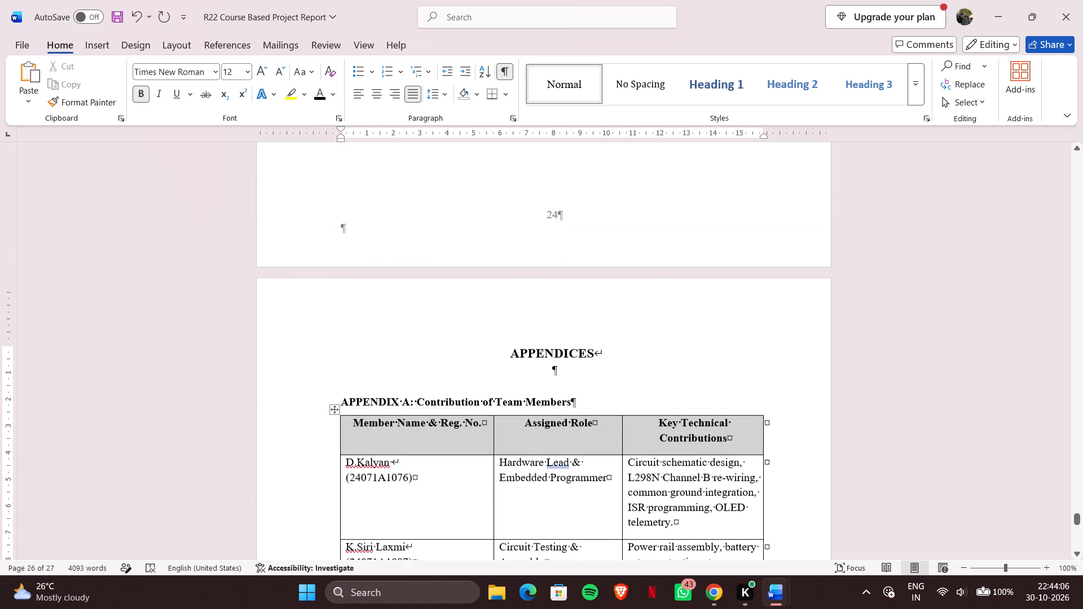
scroll(427, 396, "up", 1)
left_click(435, 390)
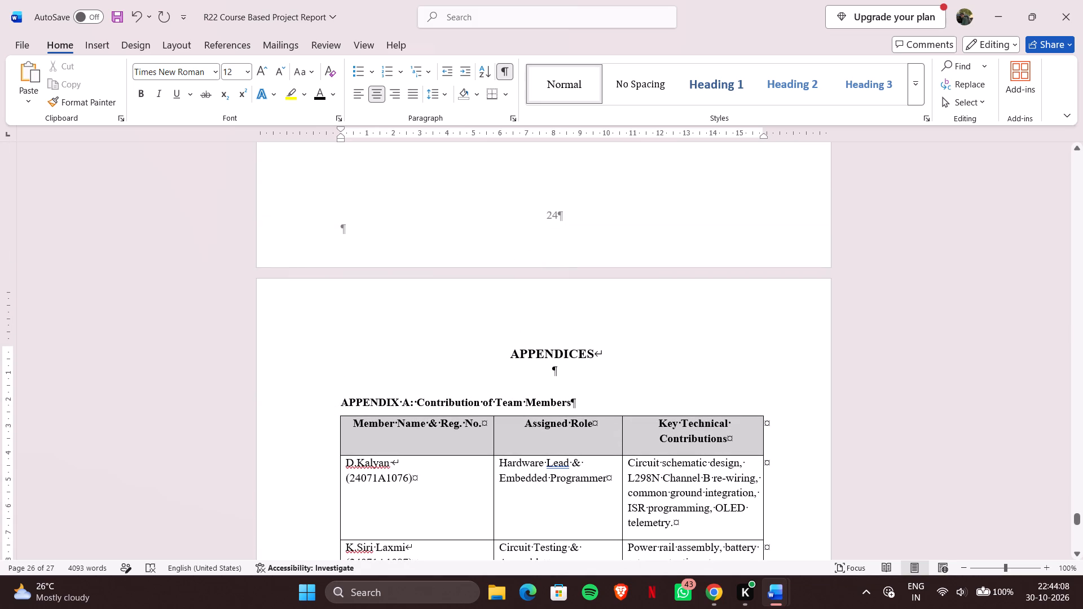
key("BackSpace")
Delete the empty Heading 1 paragraph after the SDG 12 text to remove the blank last page.
scroll(435, 390, "down", 4)
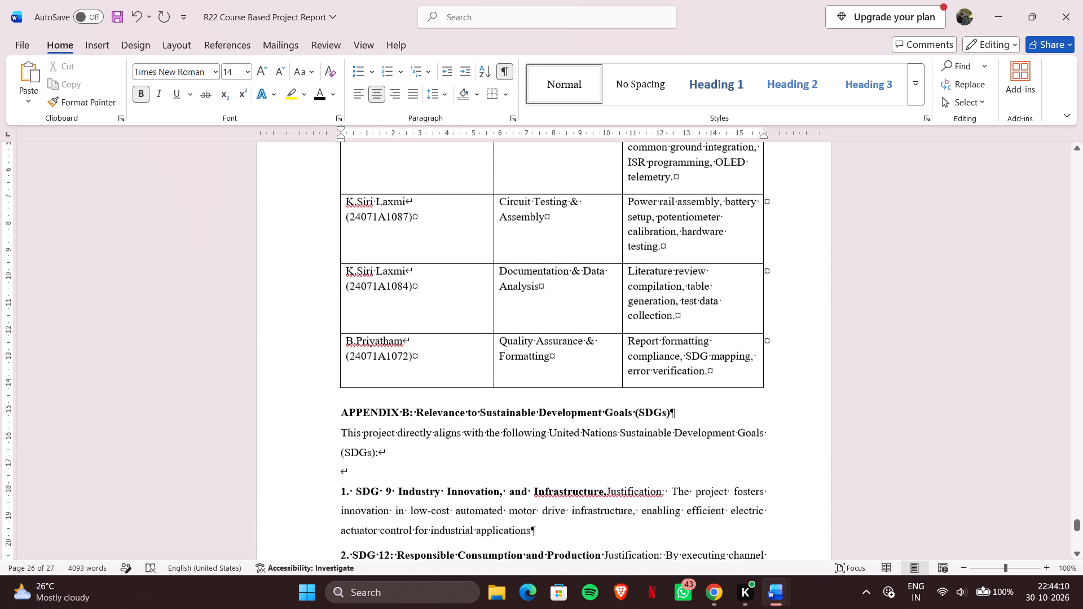
scroll(435, 390, "down", 4)
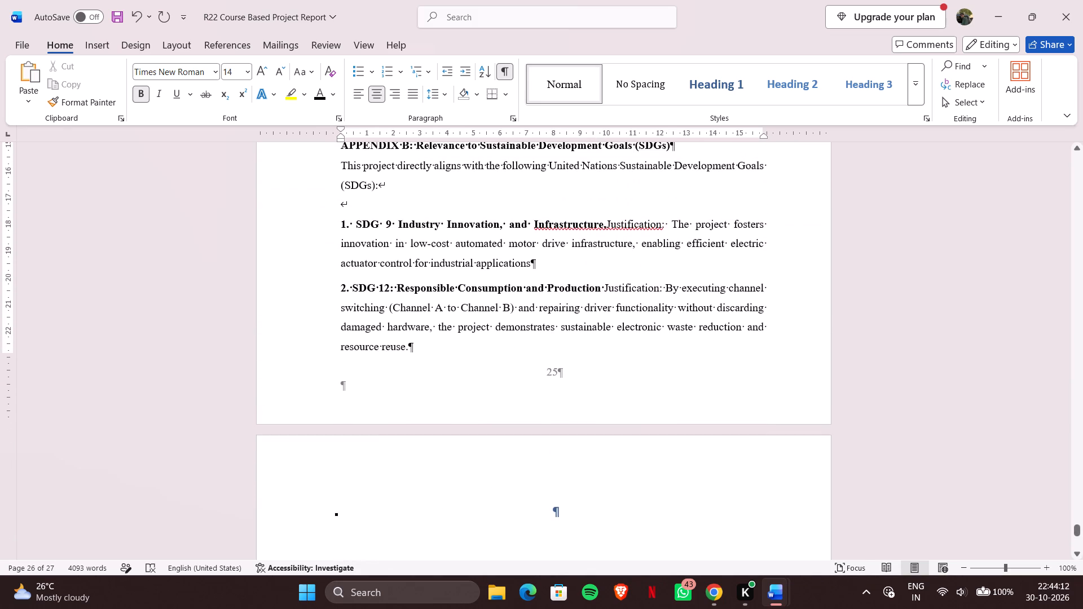
scroll(435, 390, "down", 1)
left_click(343, 492)
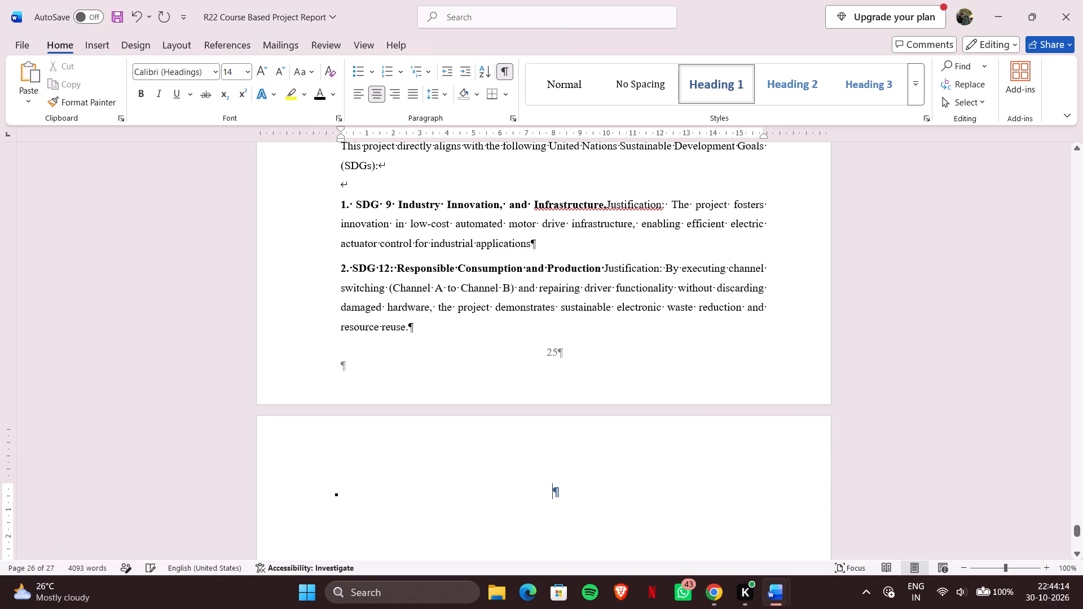
key("BackSpace")
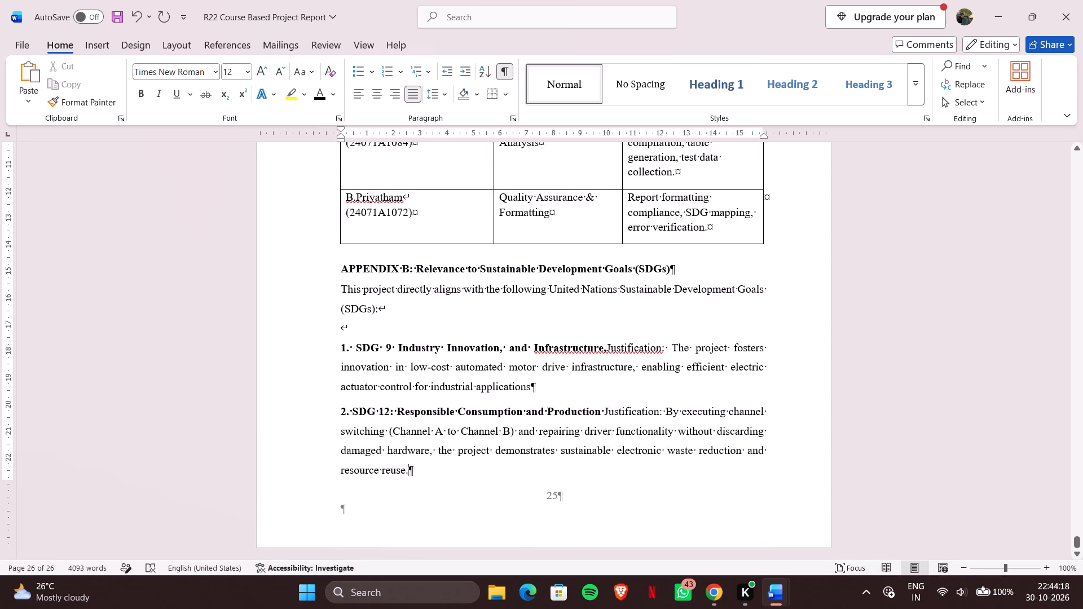
Save the report document.
left_click(614, 323)
key("ctrl+s")
key("ctrl+s")
key("ctrl+s")
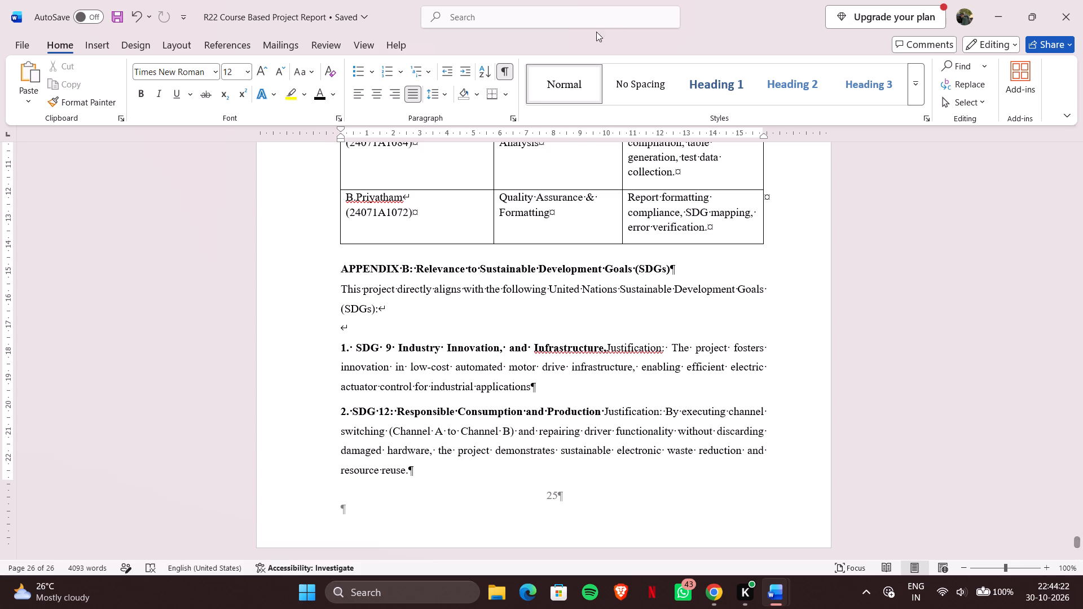
Hide the paragraph marks and other formatting symbols in the report.
left_click(506, 65)
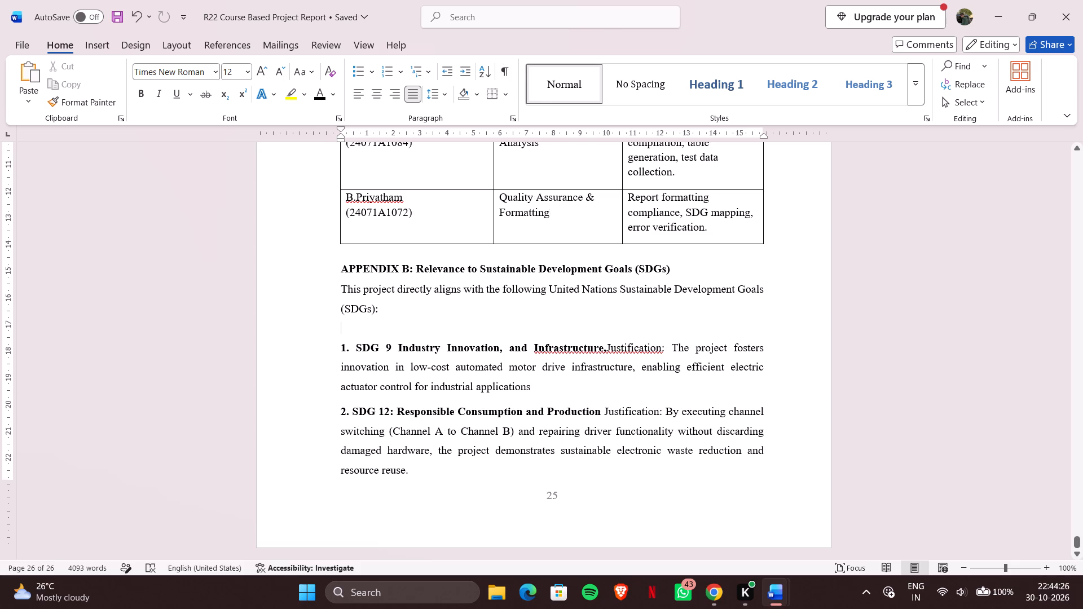
Review the report's pages backwards from Appendix B through the references and Chapters 6 and 5 to section 4.5 Observations.
scroll(597, 284, "up", 3)
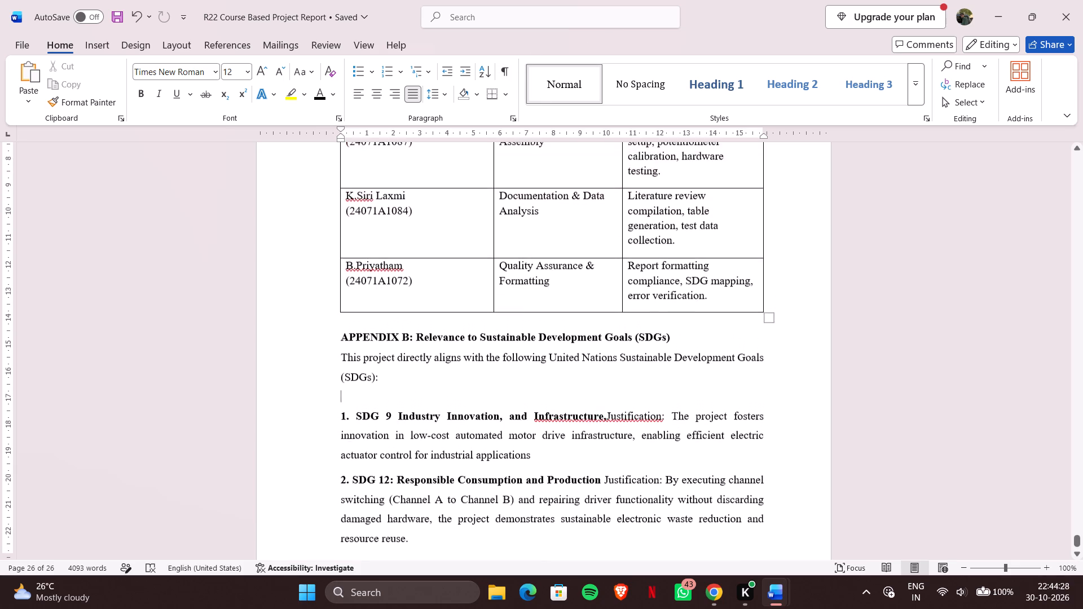
scroll(597, 284, "up", 7)
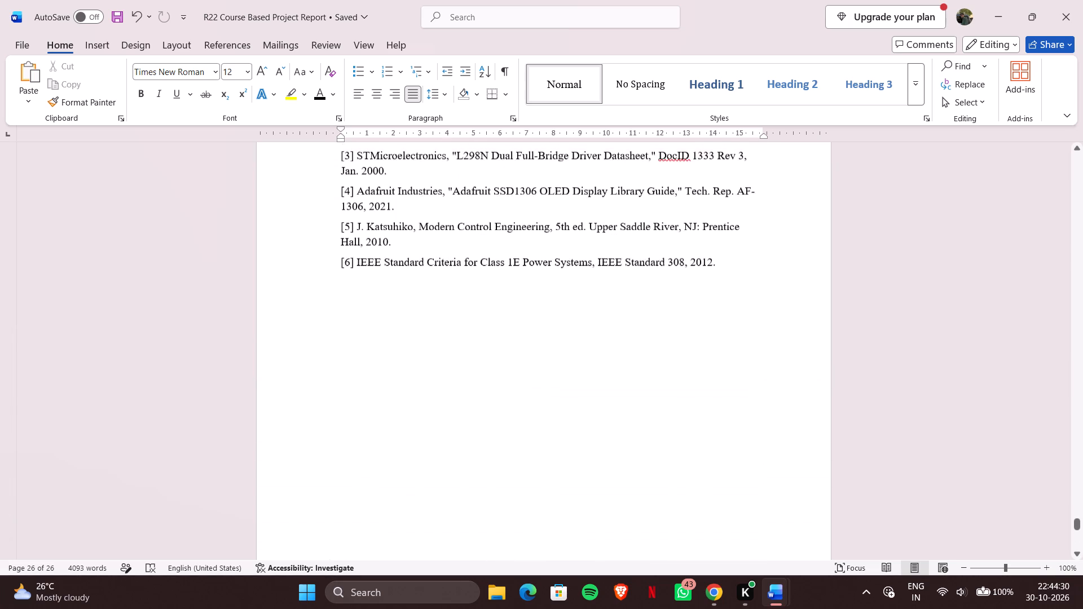
scroll(597, 284, "up", 3)
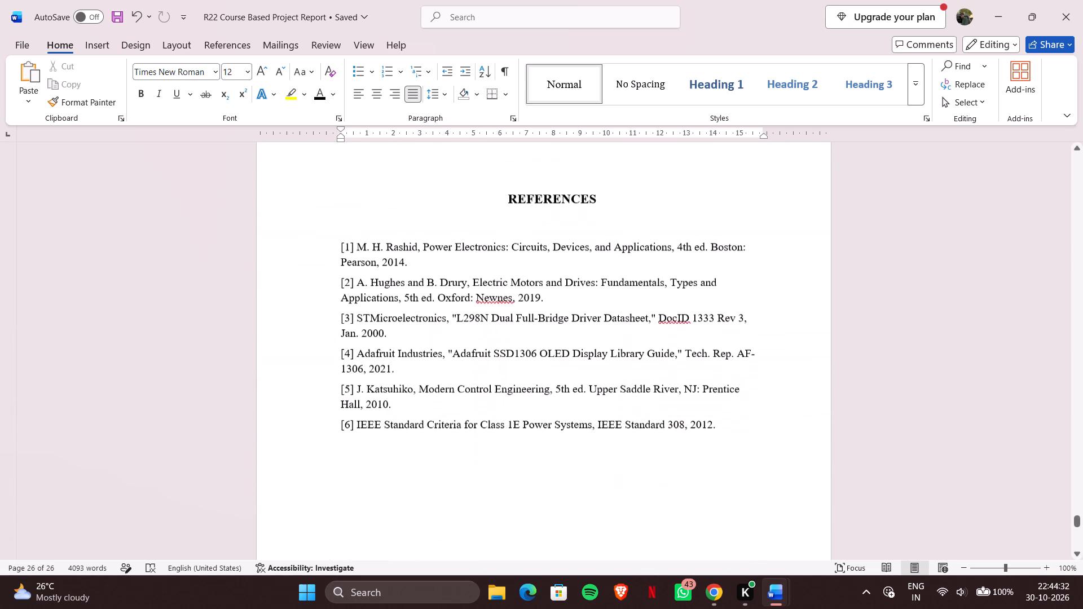
scroll(597, 284, "up", 3)
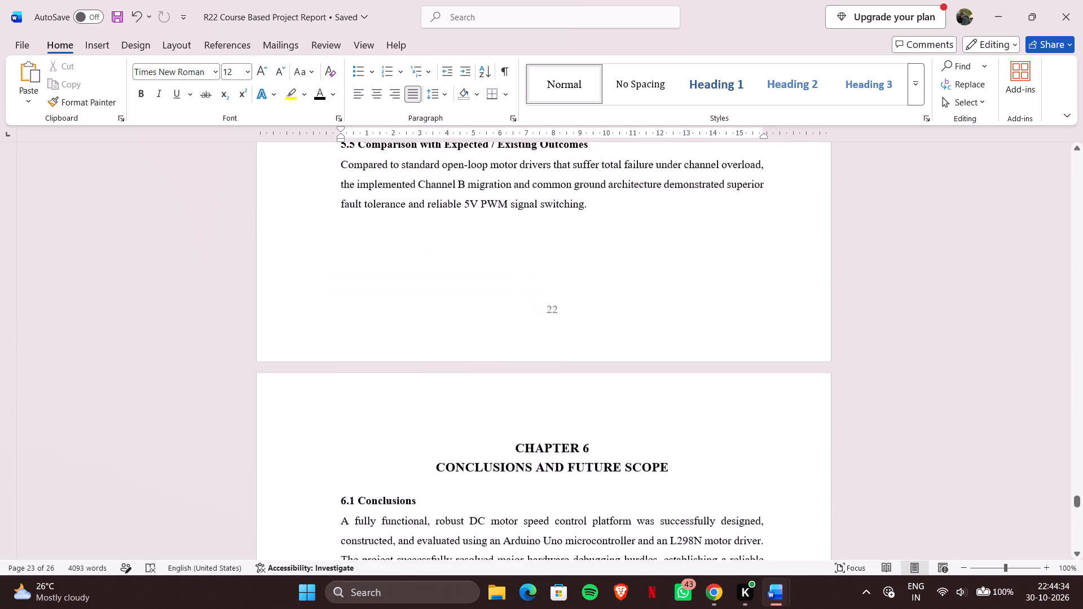
scroll(597, 284, "up", 6)
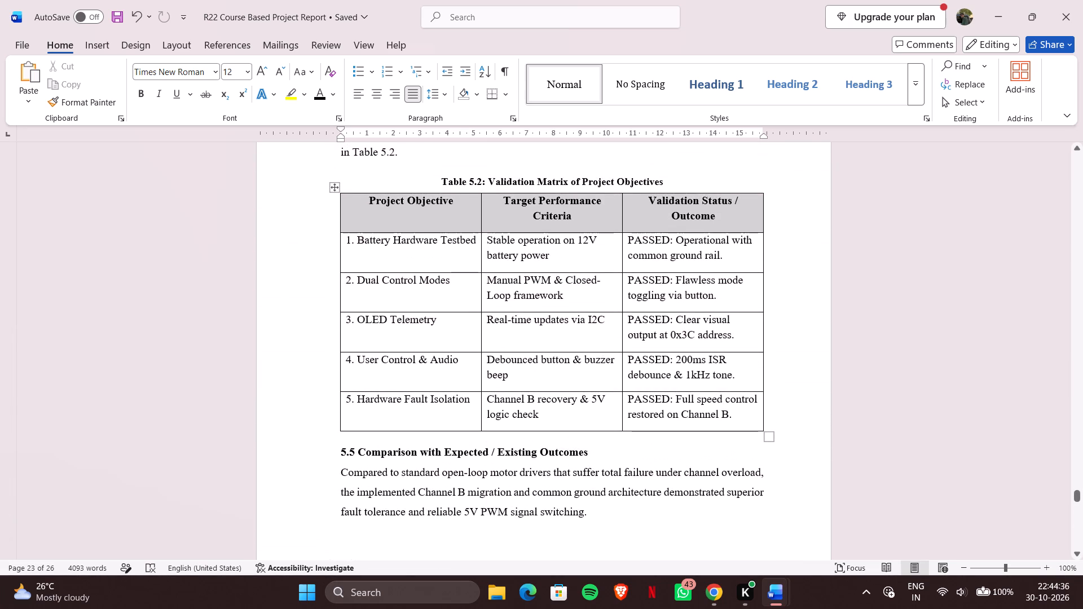
scroll(597, 284, "up", 4)
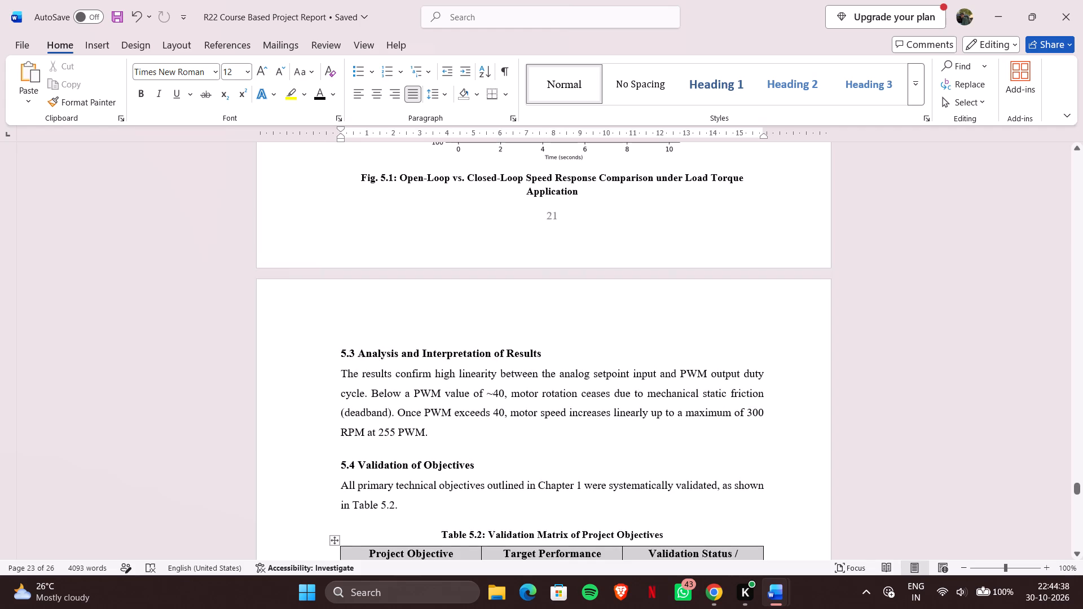
scroll(597, 284, "up", 4)
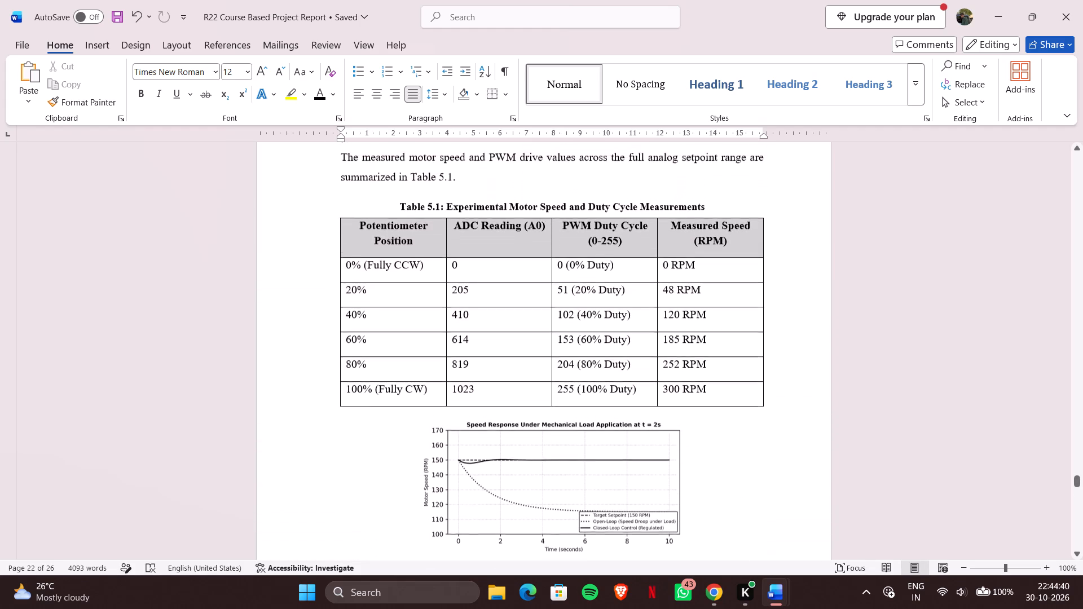
scroll(597, 284, "up", 1)
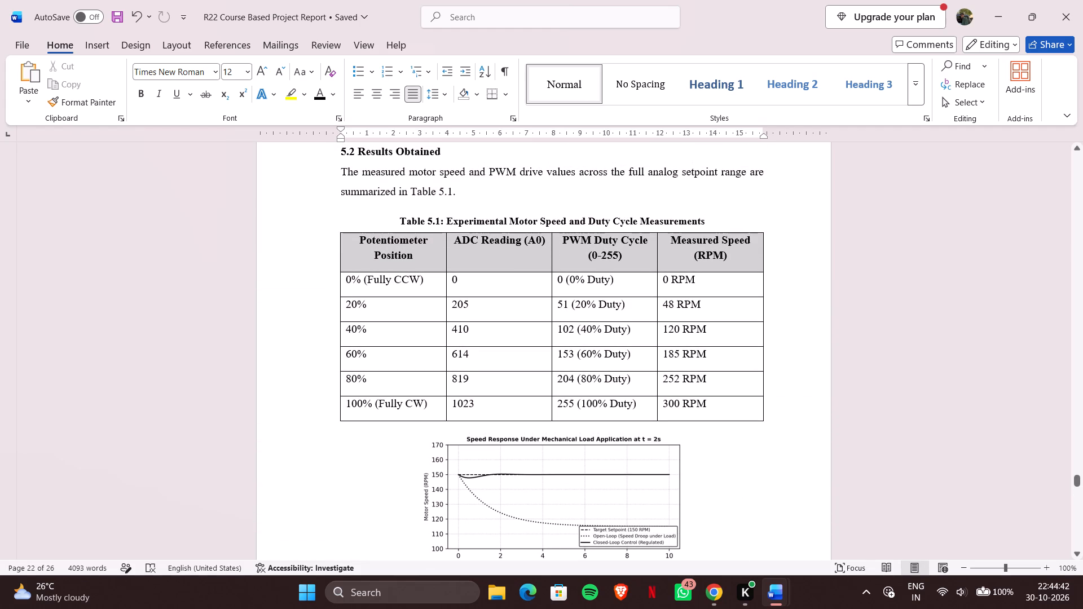
scroll(597, 284, "up", 5)
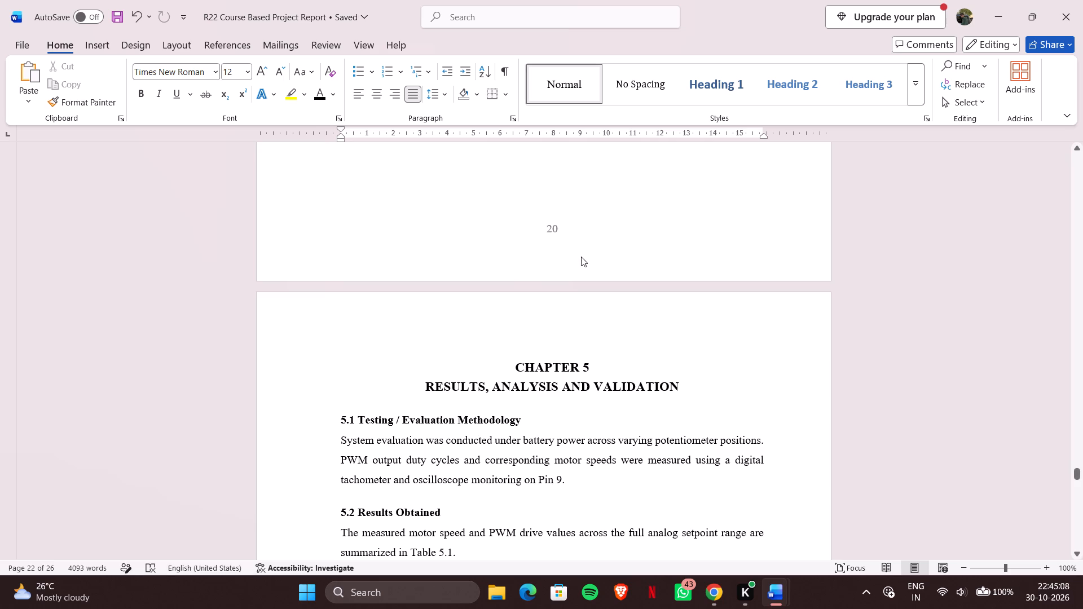
scroll(576, 257, "up", 4)
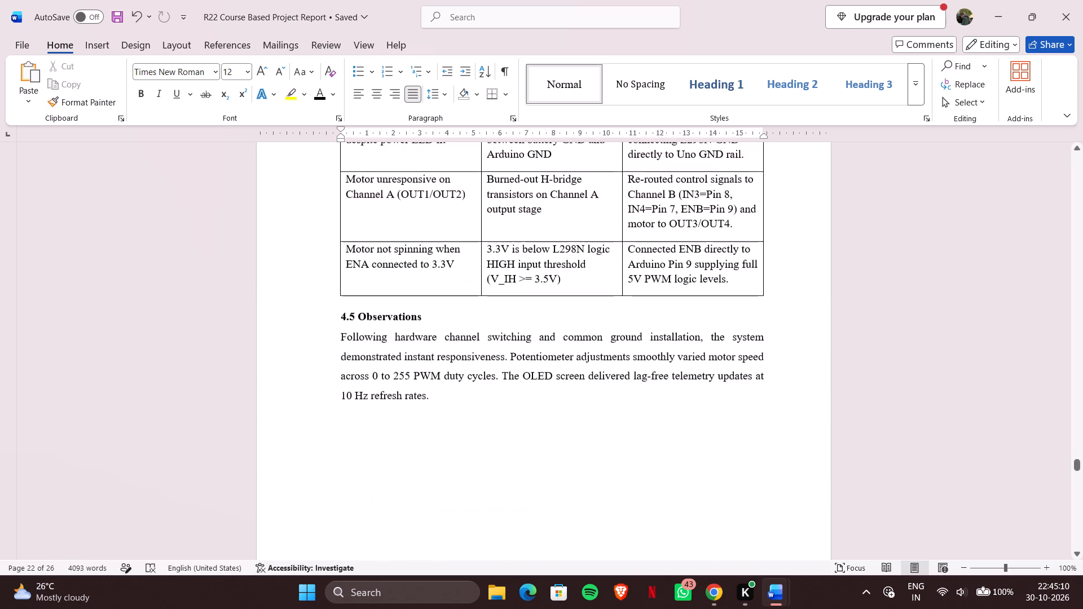
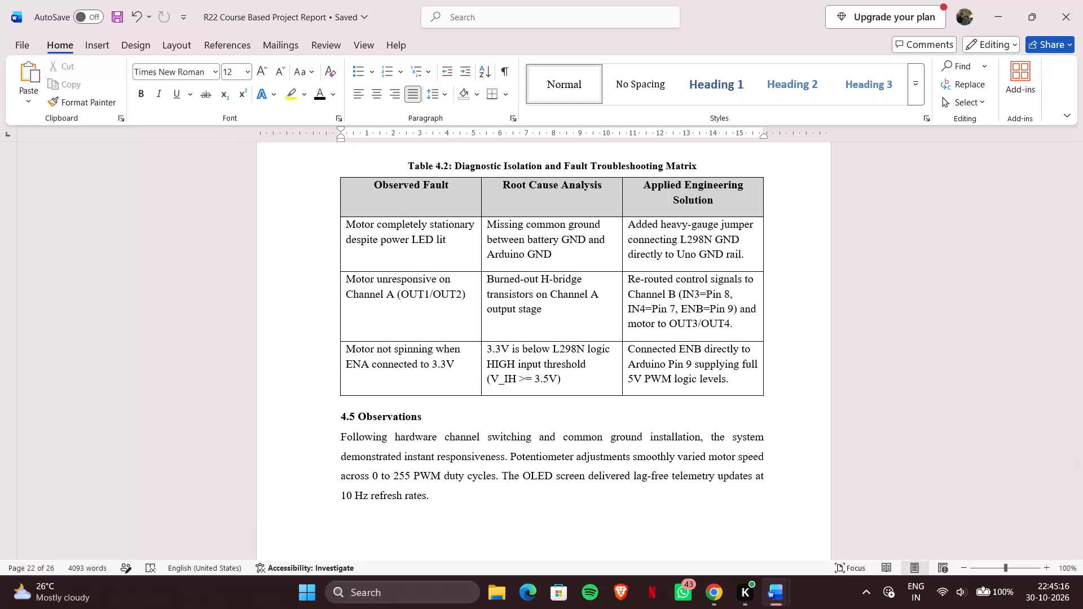
Place the cursor below the project title on the cover page and bring up the page number options.
scroll(576, 257, "up", 3)
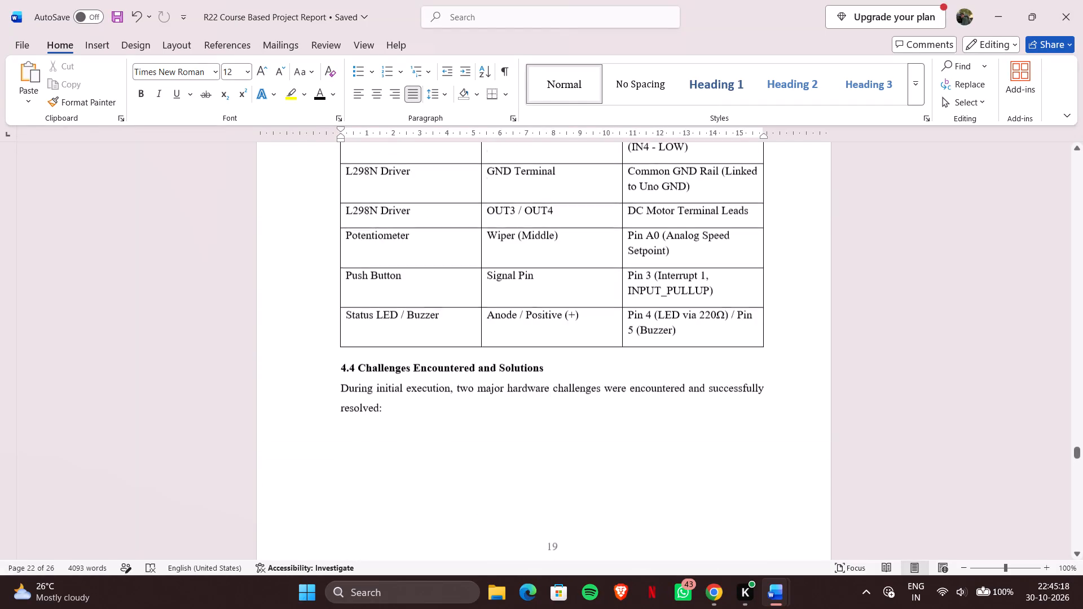
scroll(576, 257, "up", 19)
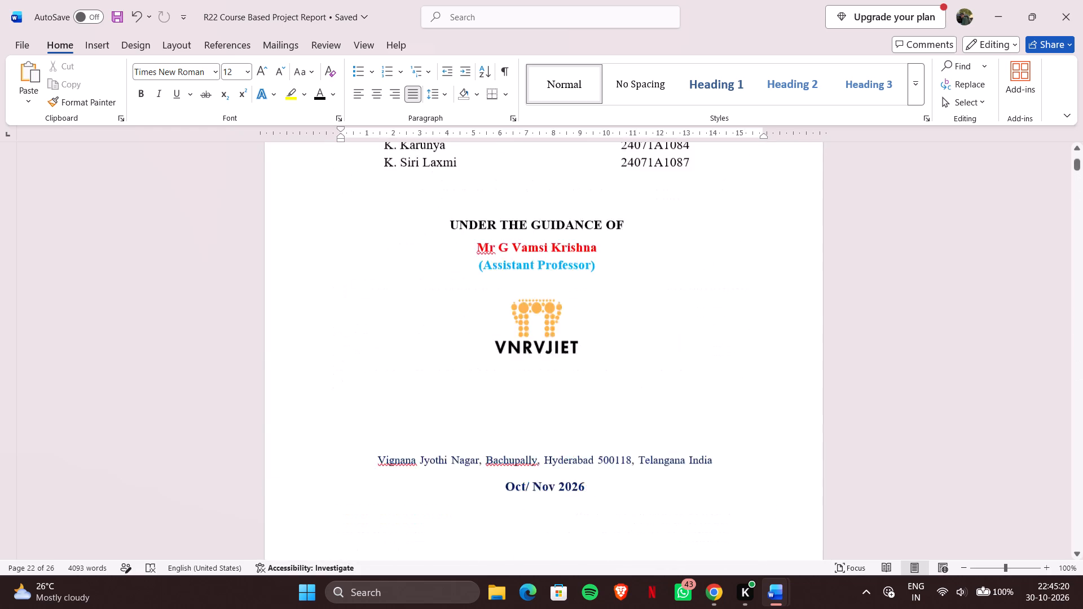
scroll(576, 257, "up", 4)
left_click(636, 264)
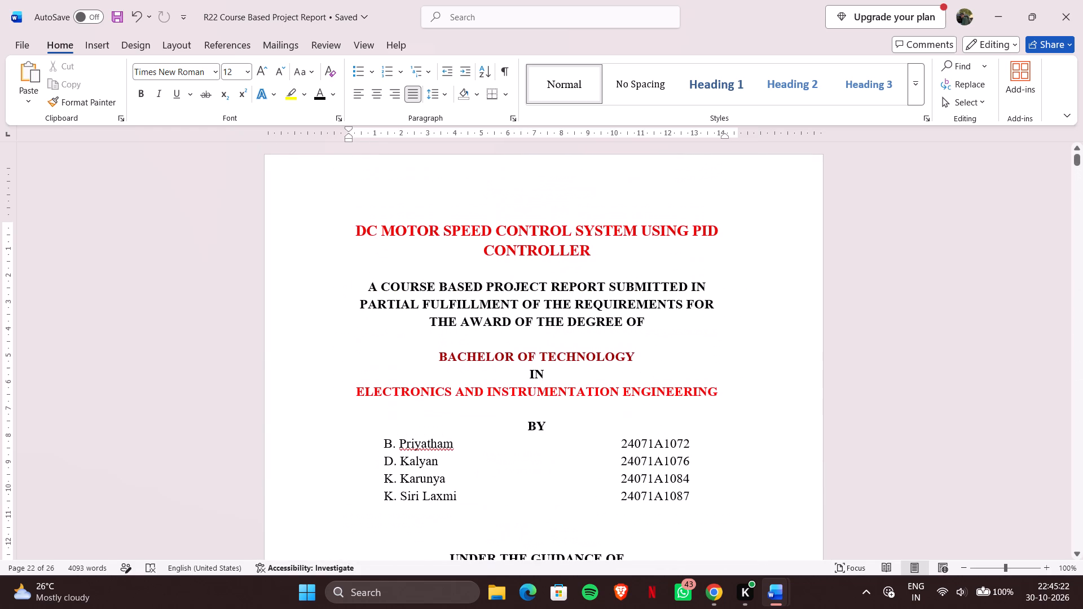
left_click(96, 44)
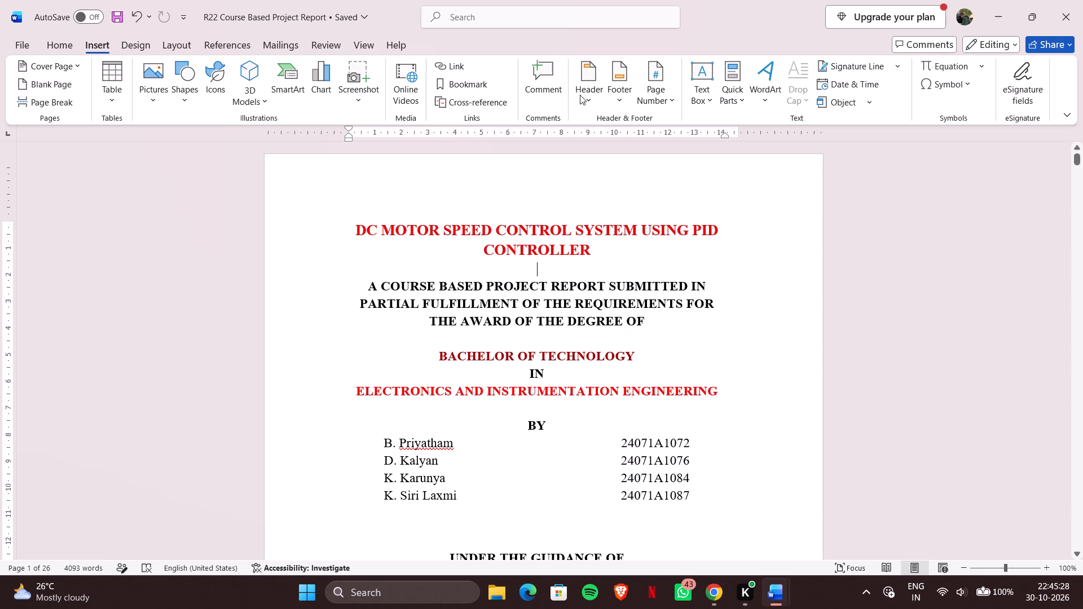
left_click(662, 98)
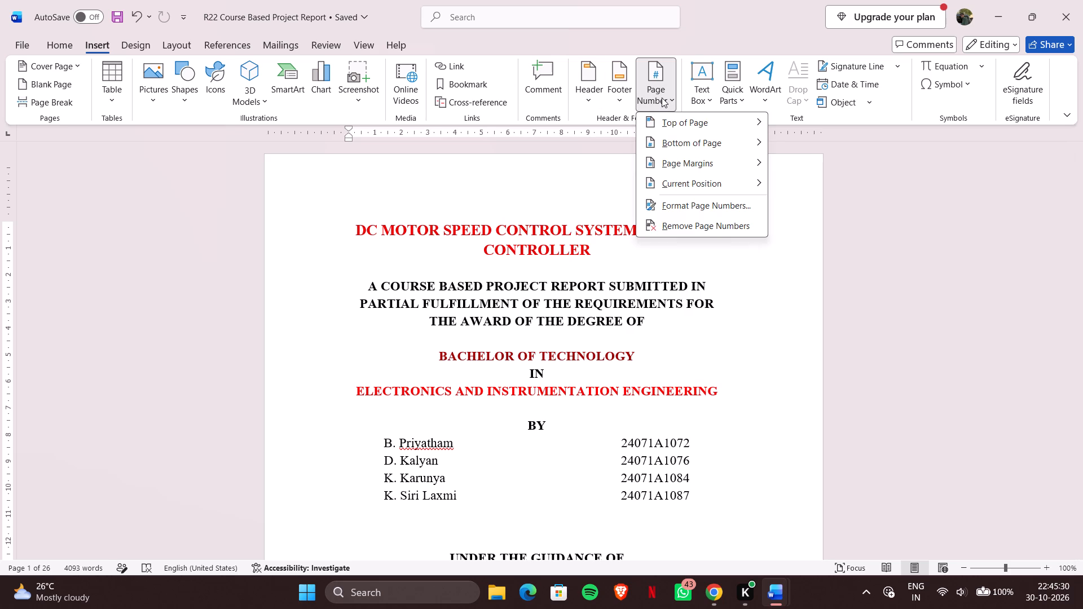
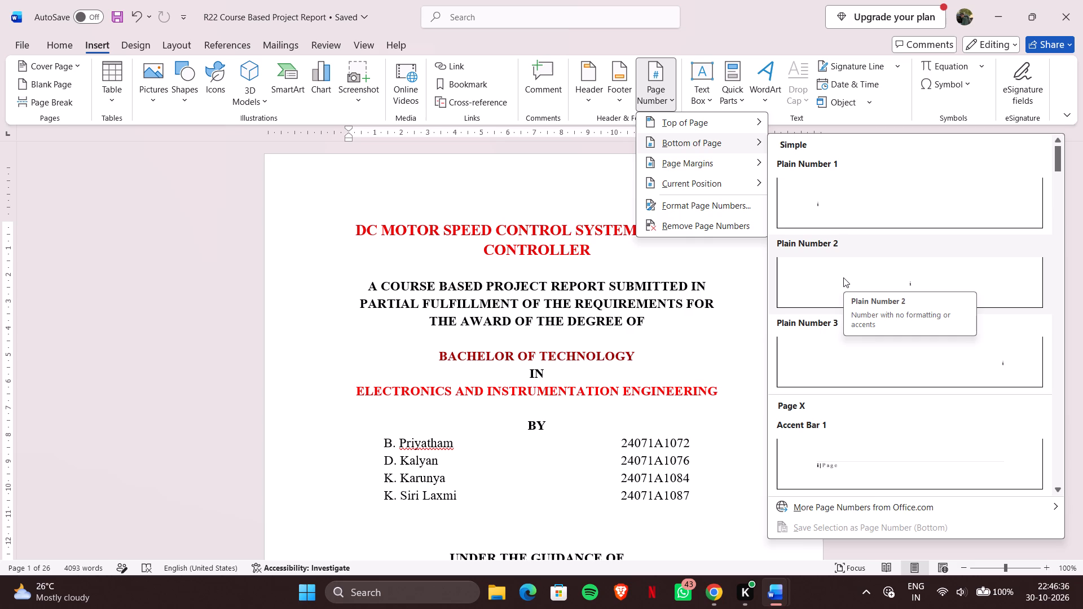
Insert the Plain Number 2 page number at the bottom of the page.
left_click(921, 276)
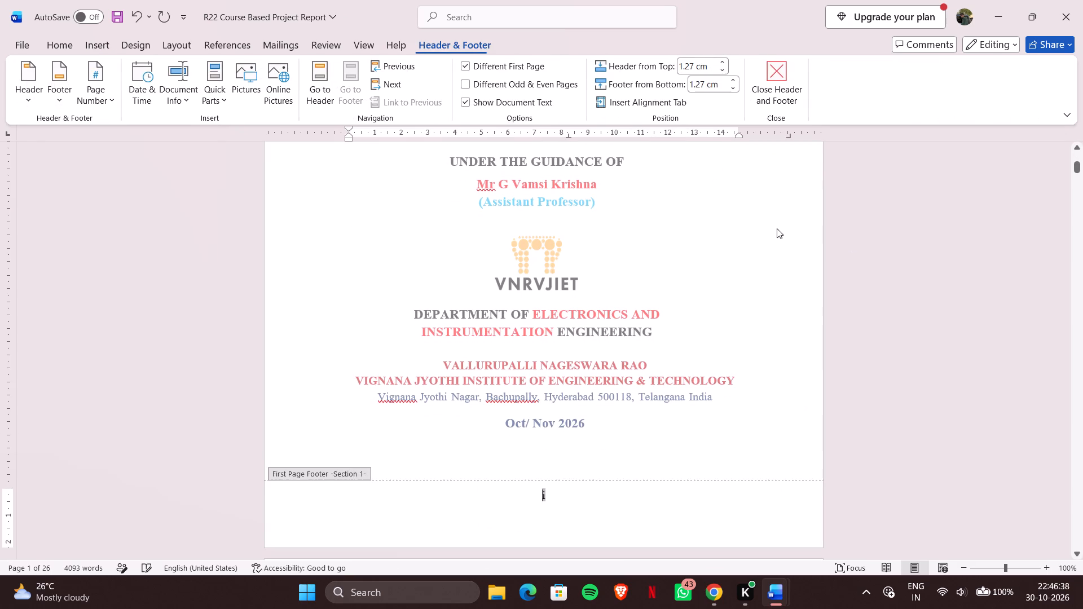
Leave footer editing and place the cursor in the cover page's body text below the date.
left_click(893, 384)
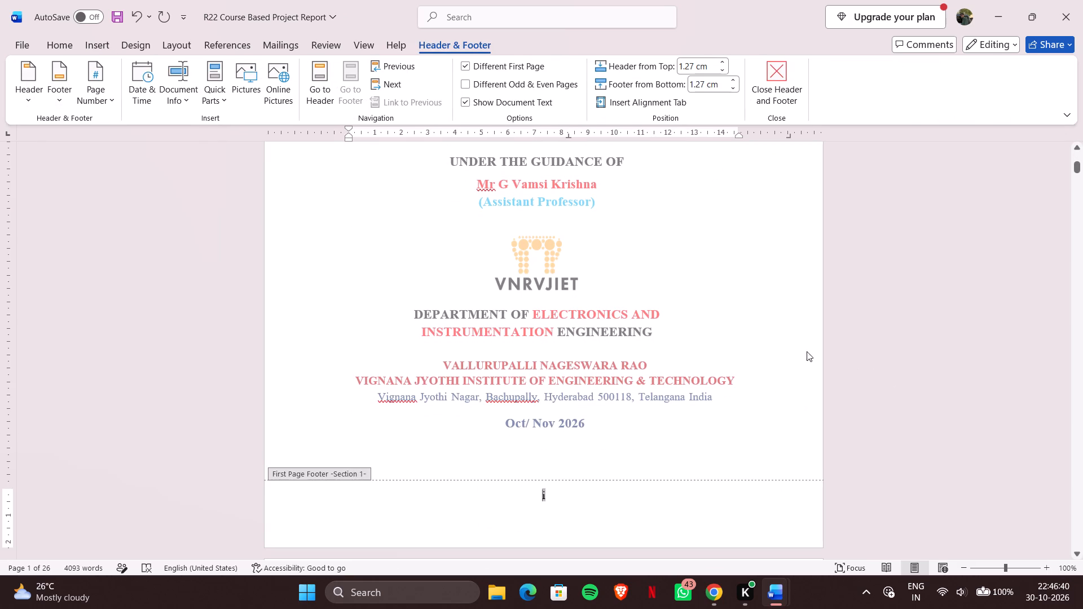
left_click(739, 342)
left_click(935, 402)
left_click(890, 415)
double_click(890, 415)
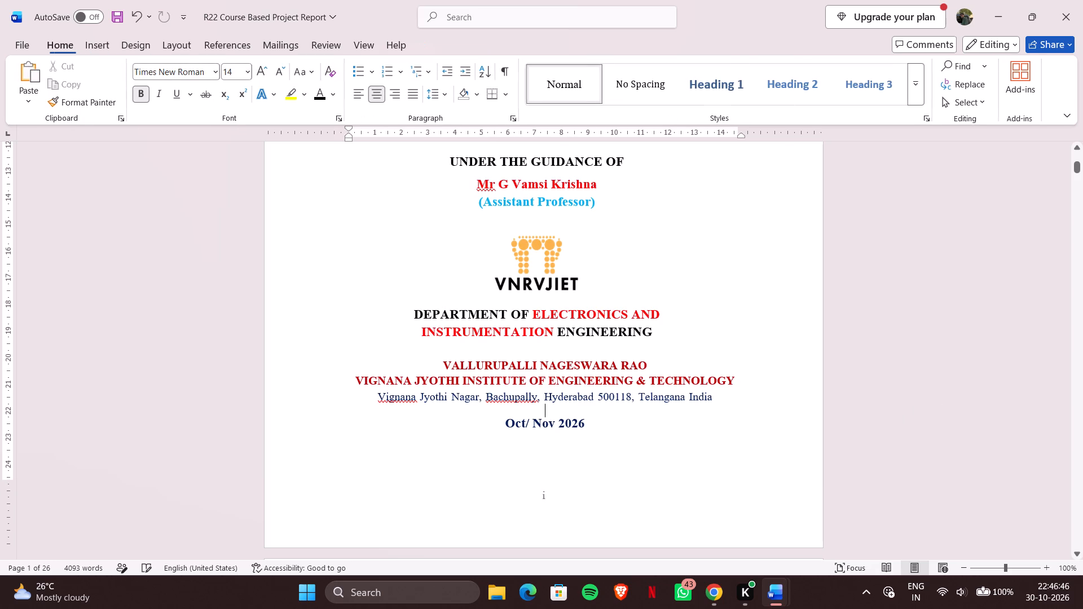
left_click(604, 480)
Check the footer page numbers on the front pages, from the cover and signature pages through the declaration and abstract.
scroll(604, 480, "down", 2)
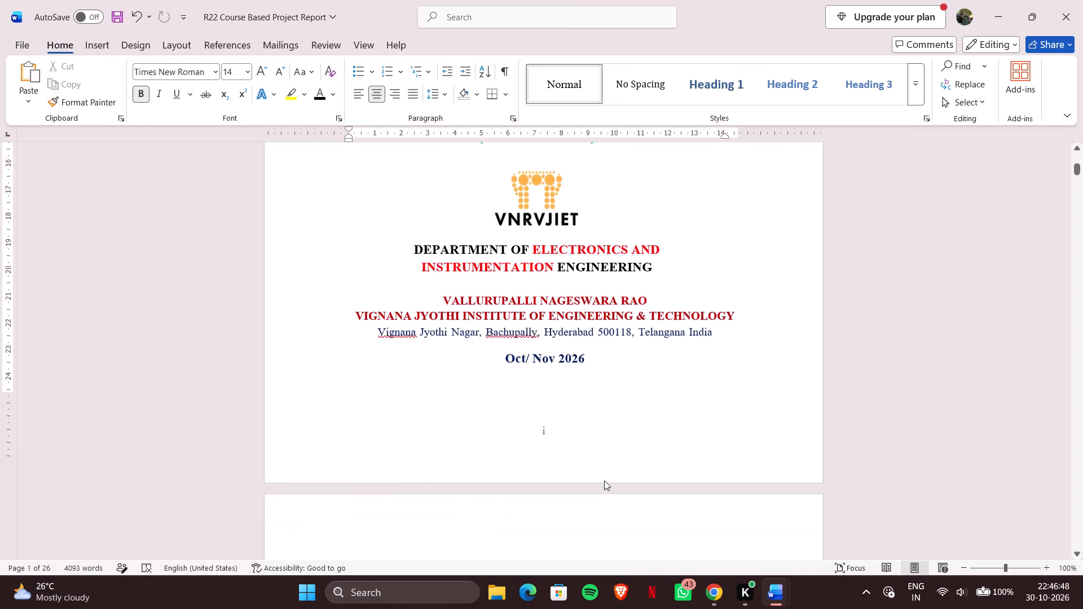
scroll(604, 480, "down", 4)
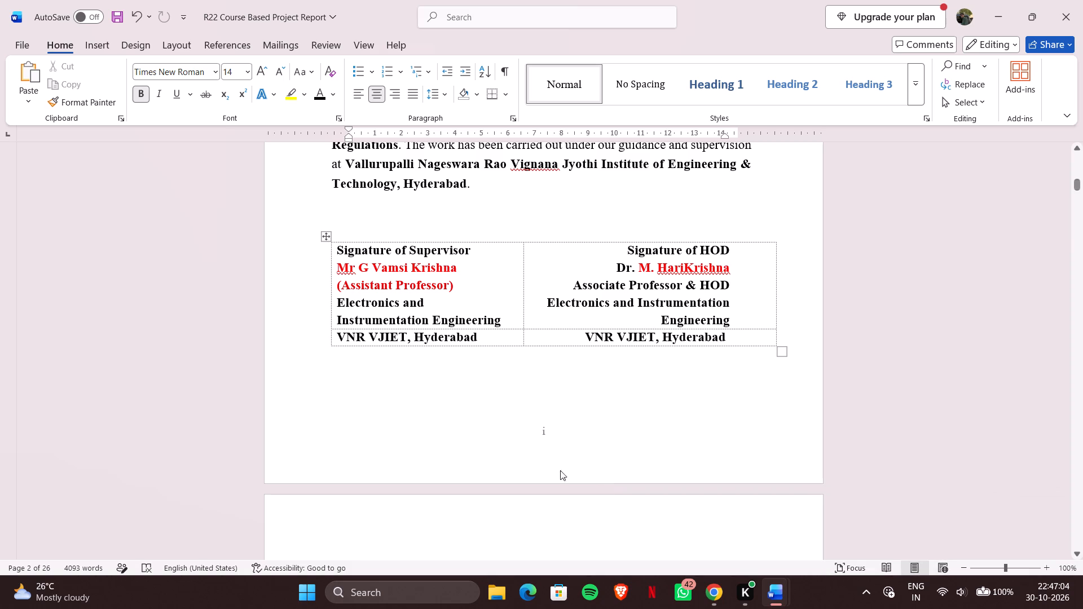
scroll(612, 407, "down", 1)
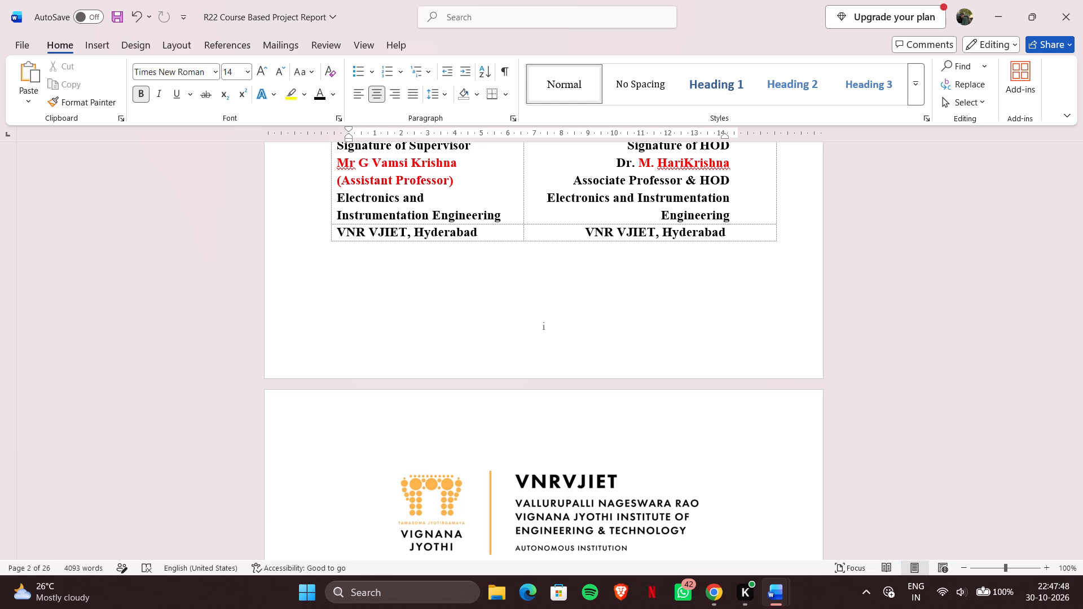
scroll(681, 303, "down", 1)
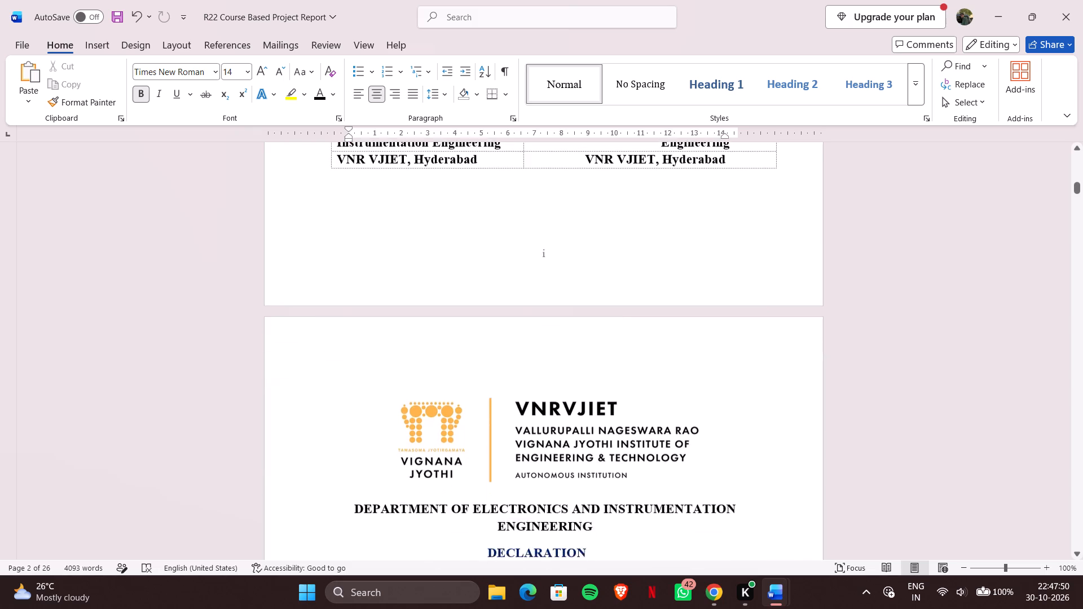
scroll(681, 303, "down", 2)
scroll(681, 303, "up", 2)
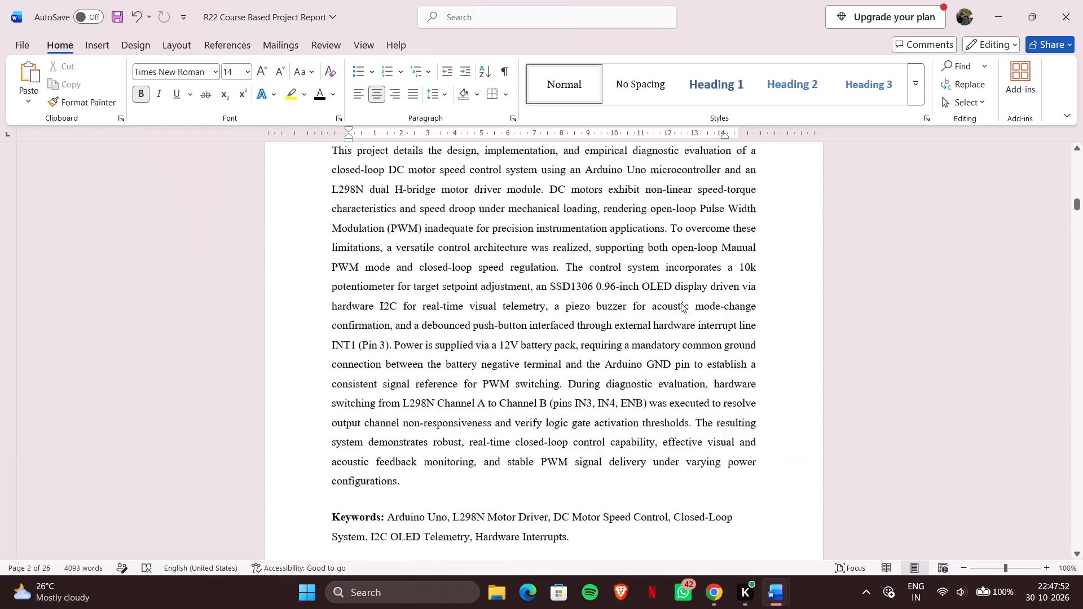
scroll(681, 303, "up", 7)
scroll(681, 303, "down", 3)
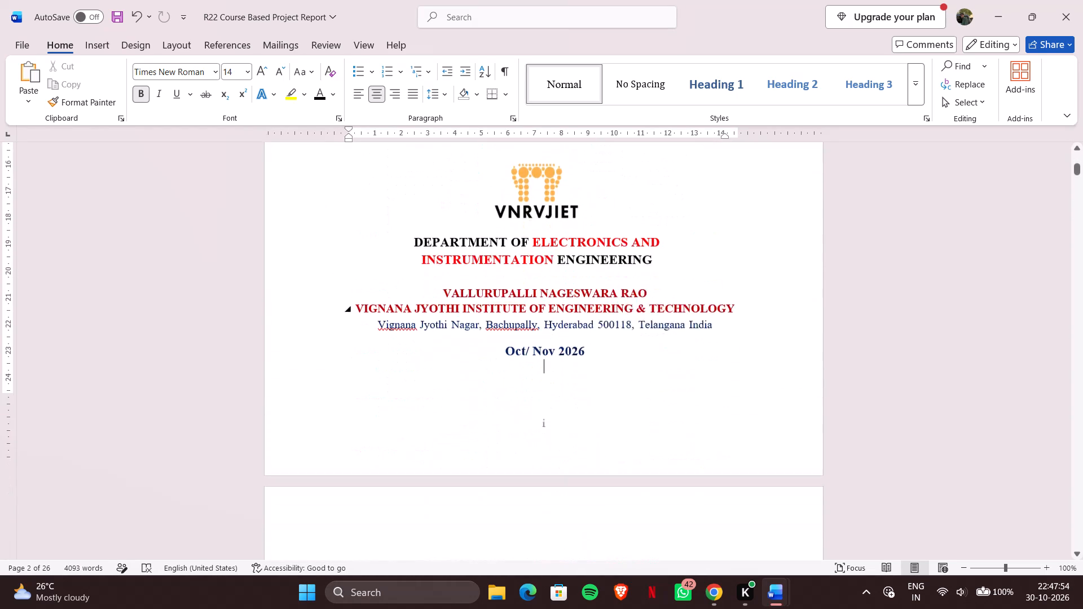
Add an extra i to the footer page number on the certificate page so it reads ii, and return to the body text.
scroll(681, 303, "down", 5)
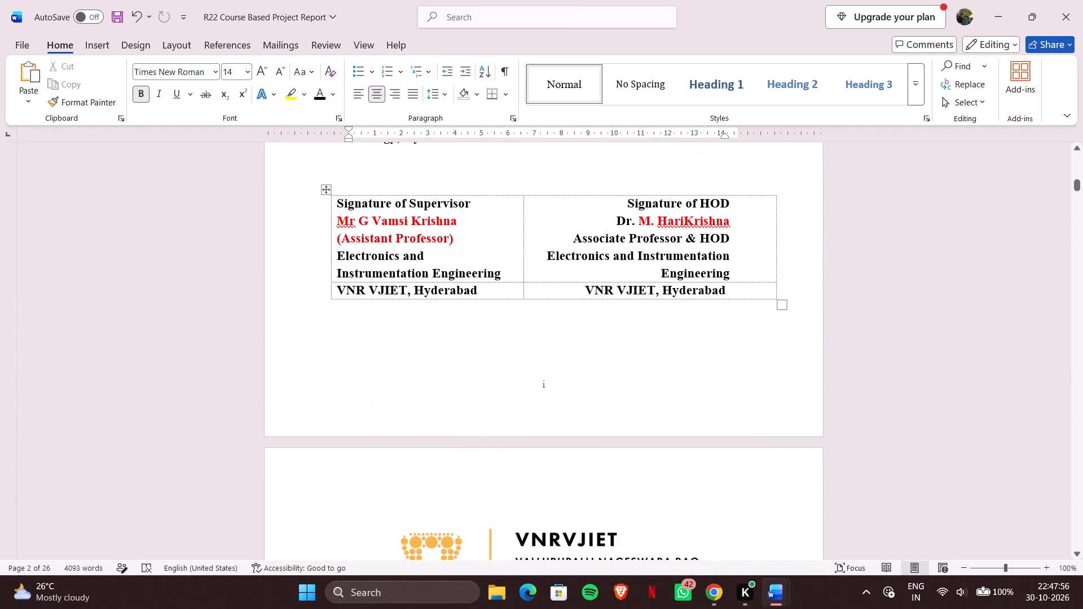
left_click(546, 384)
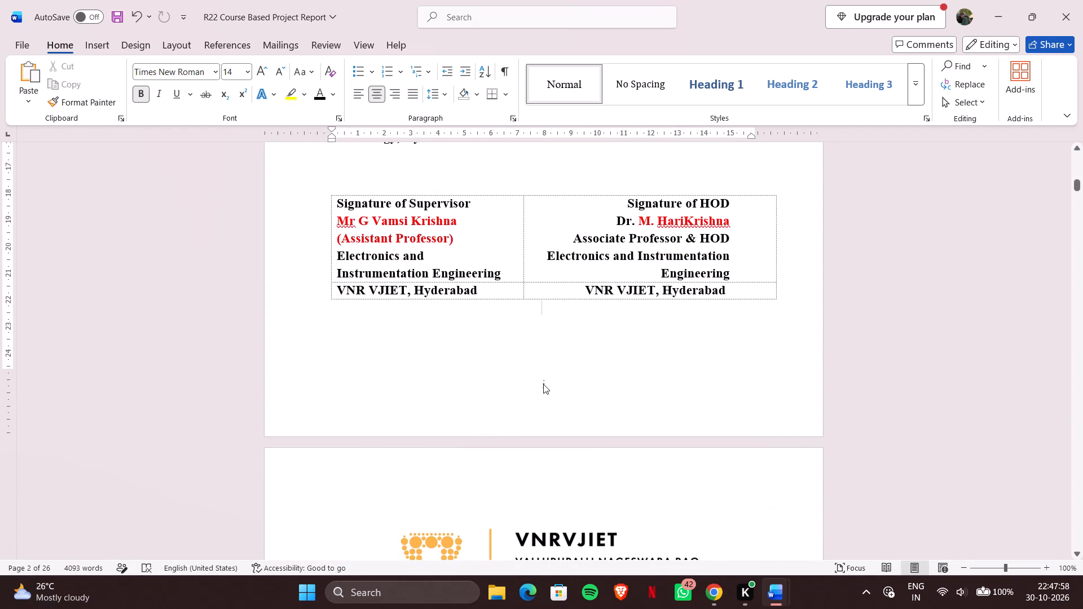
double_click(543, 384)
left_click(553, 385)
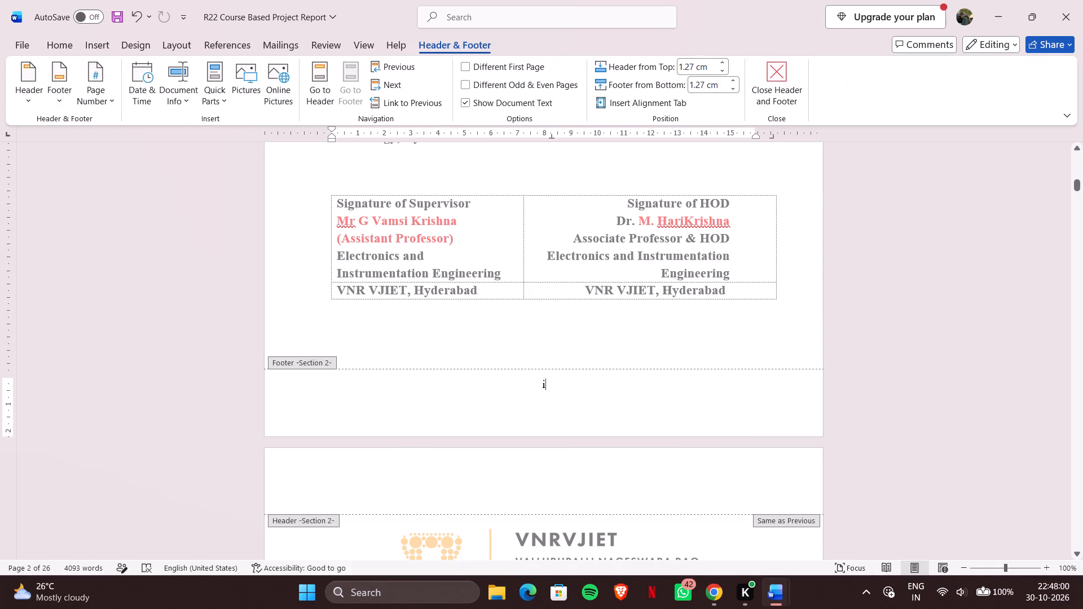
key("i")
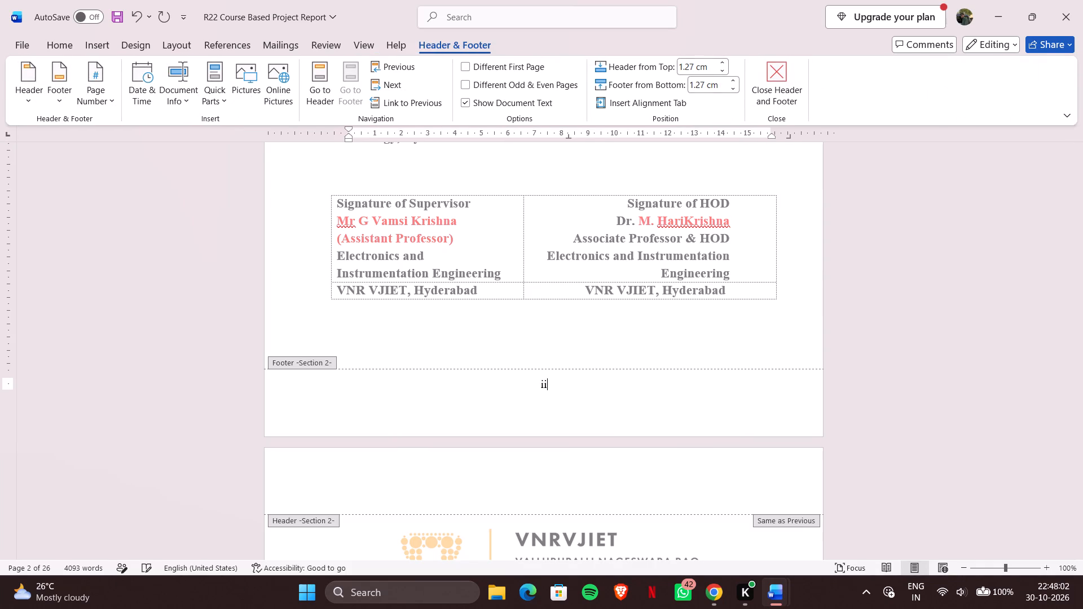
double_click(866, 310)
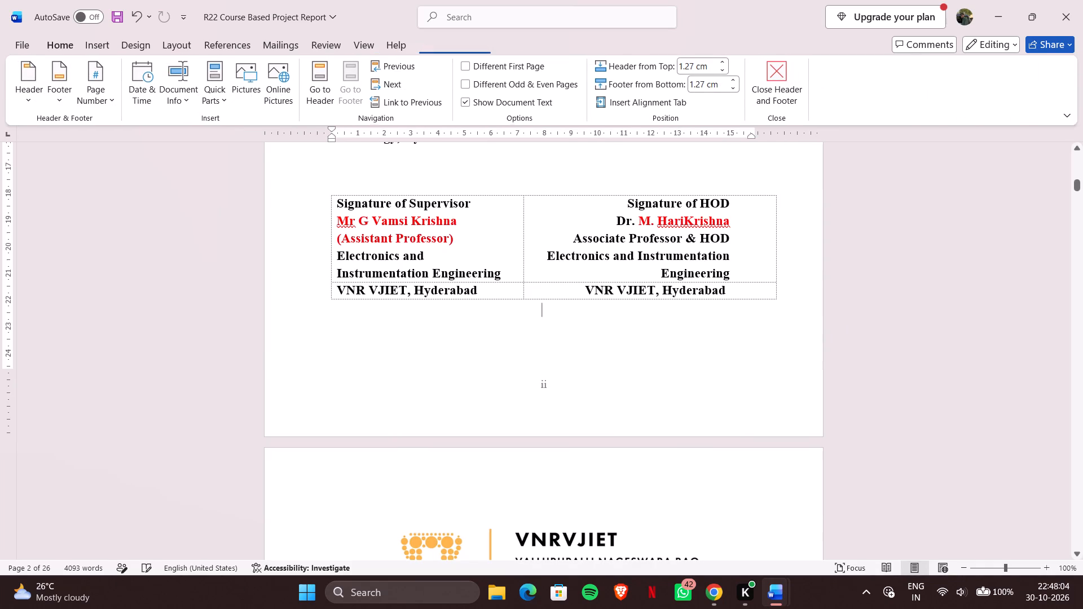
Examine the footer page numbers on the declaration and abstract pages, up to the table of contents.
scroll(866, 310, "down", 8)
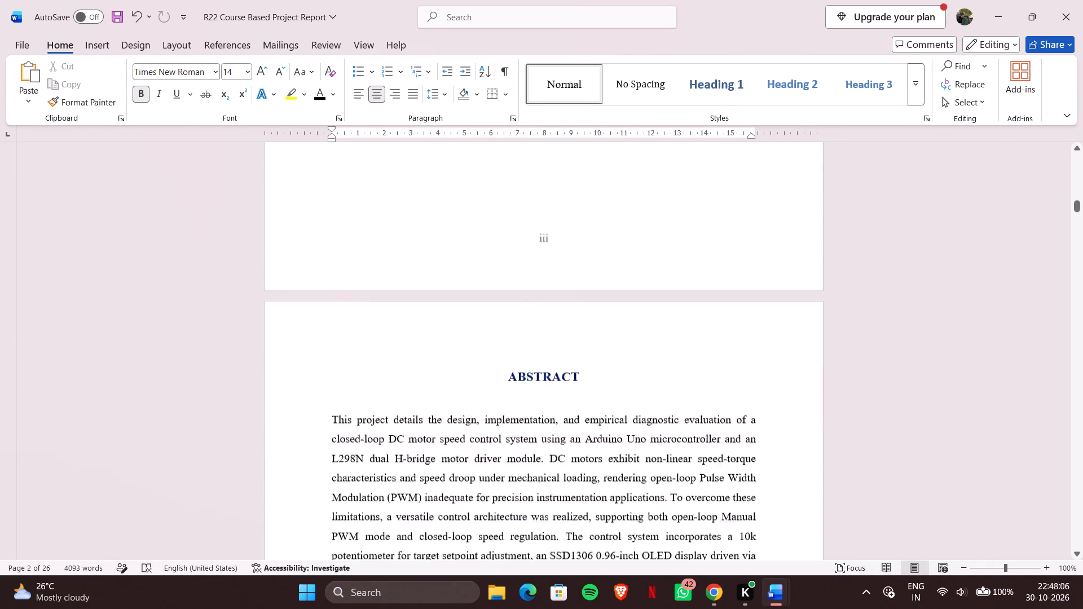
scroll(866, 310, "down", 4)
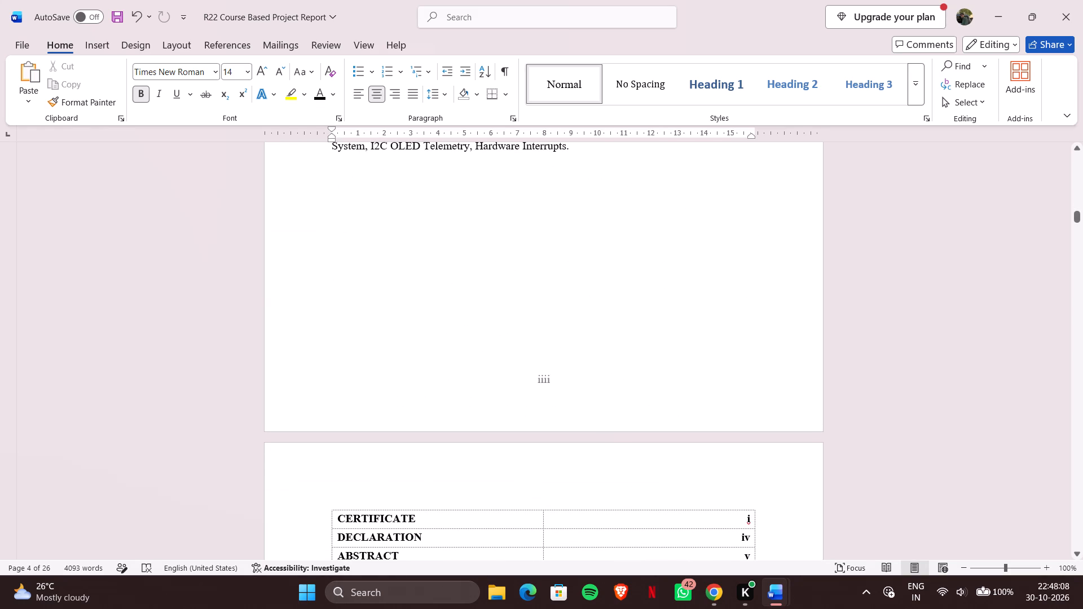
scroll(866, 310, "up", 3)
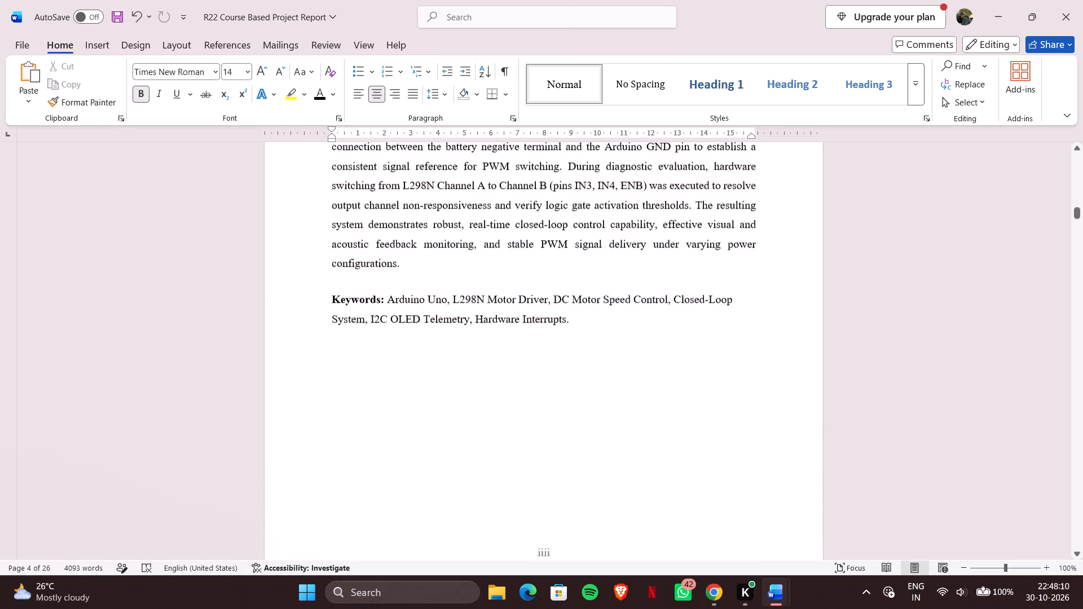
scroll(866, 310, "up", 6)
scroll(866, 310, "down", 1)
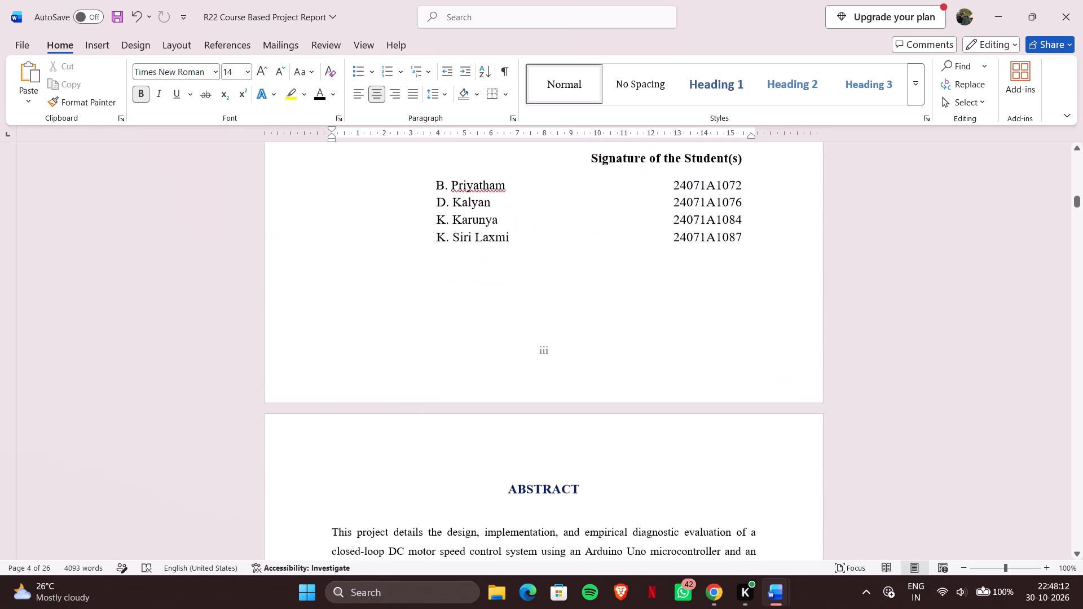
scroll(866, 310, "down", 2)
scroll(866, 310, "up", 1)
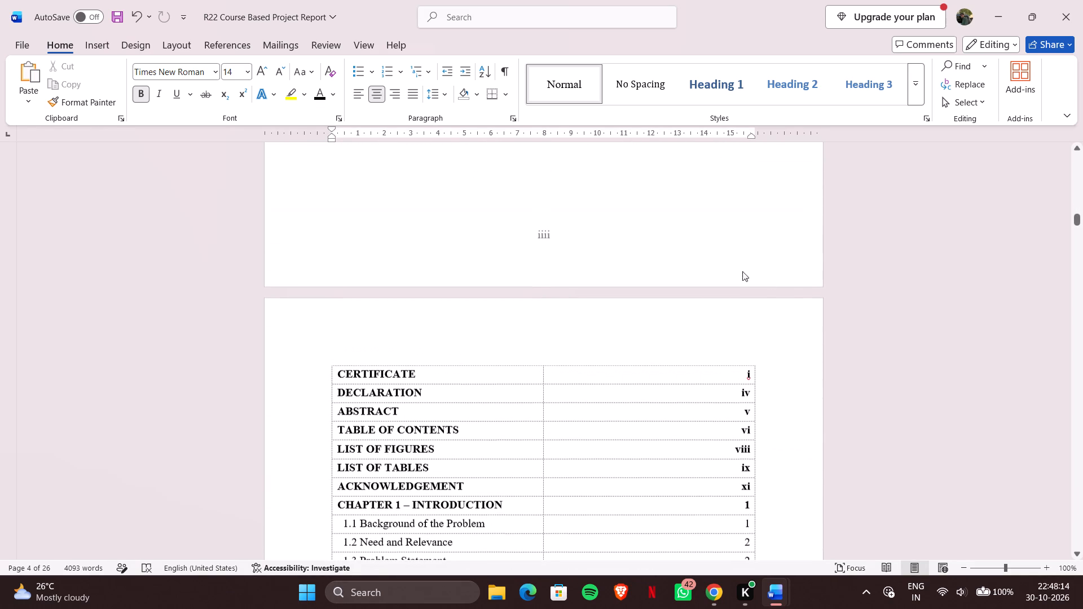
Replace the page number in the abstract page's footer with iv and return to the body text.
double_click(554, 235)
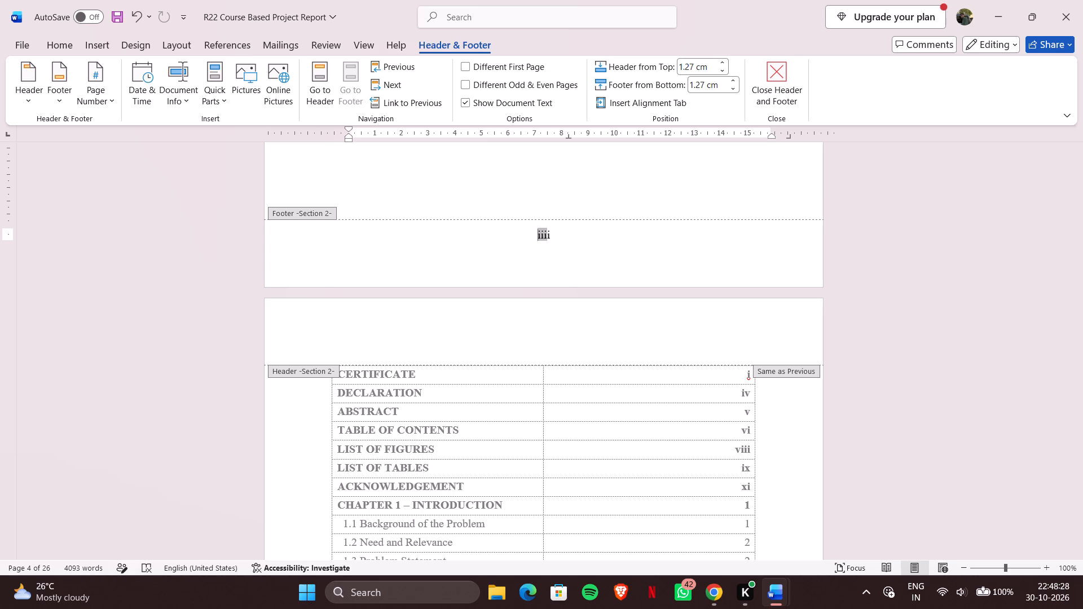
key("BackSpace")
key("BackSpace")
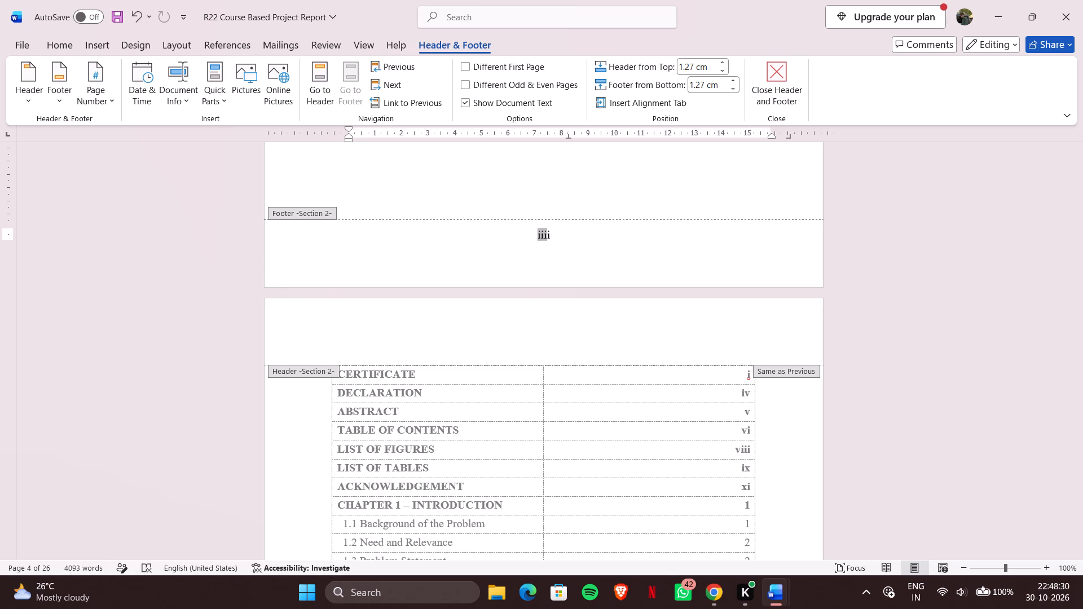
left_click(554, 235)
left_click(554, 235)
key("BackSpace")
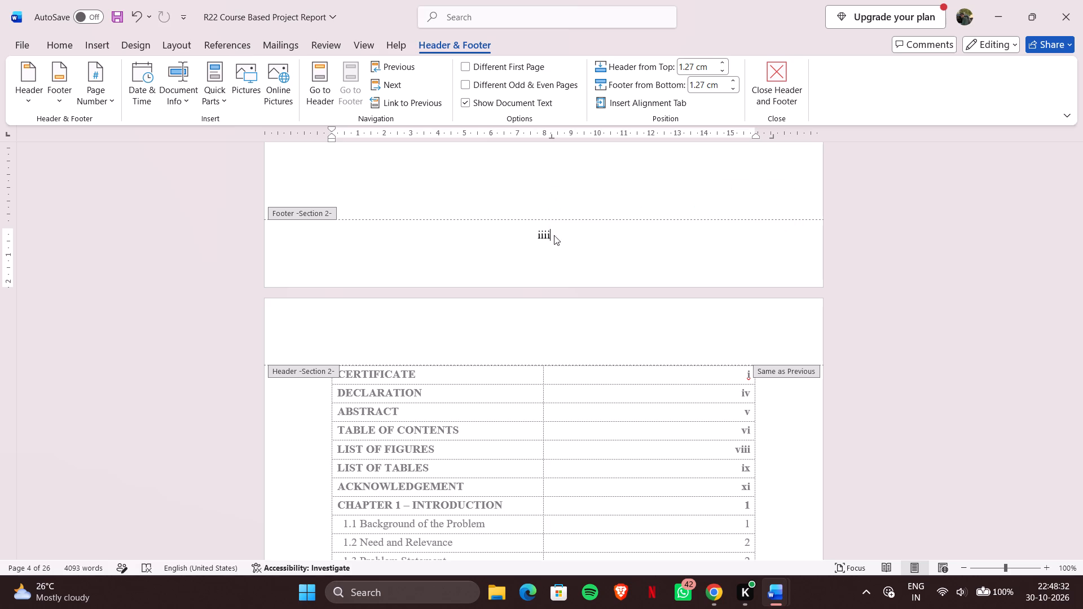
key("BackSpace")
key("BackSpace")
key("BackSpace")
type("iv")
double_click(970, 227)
Insert the Plain Number 2 page number again at the bottom of the page for the front-matter section containing the abstract.
scroll(906, 264, "up", 3)
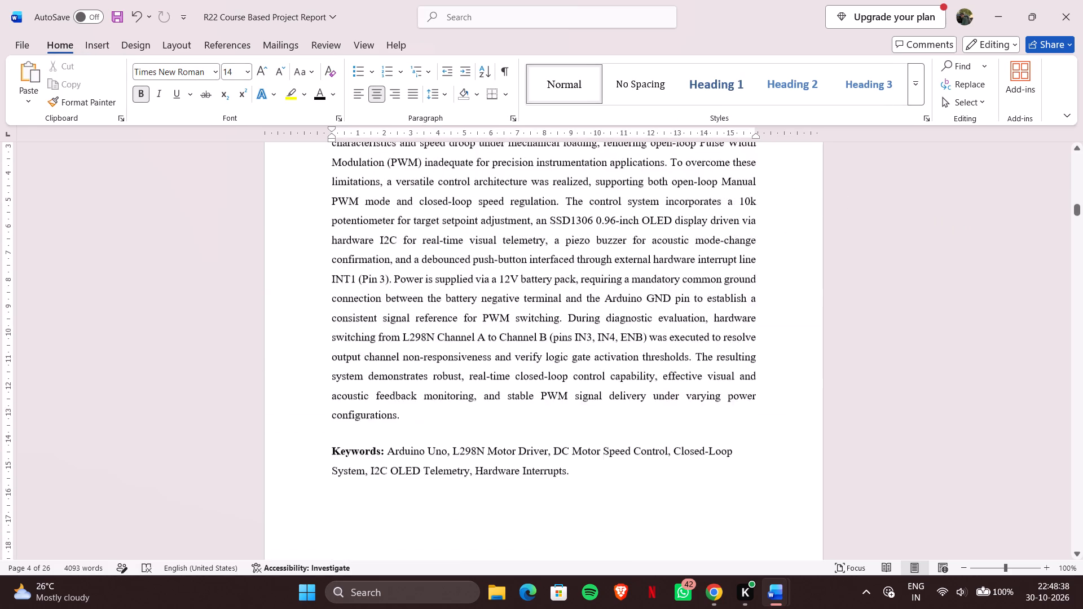
scroll(906, 264, "up", 4)
scroll(906, 264, "down", 1)
scroll(906, 264, "up", 1)
scroll(906, 264, "down", 1)
scroll(906, 264, "up", 4)
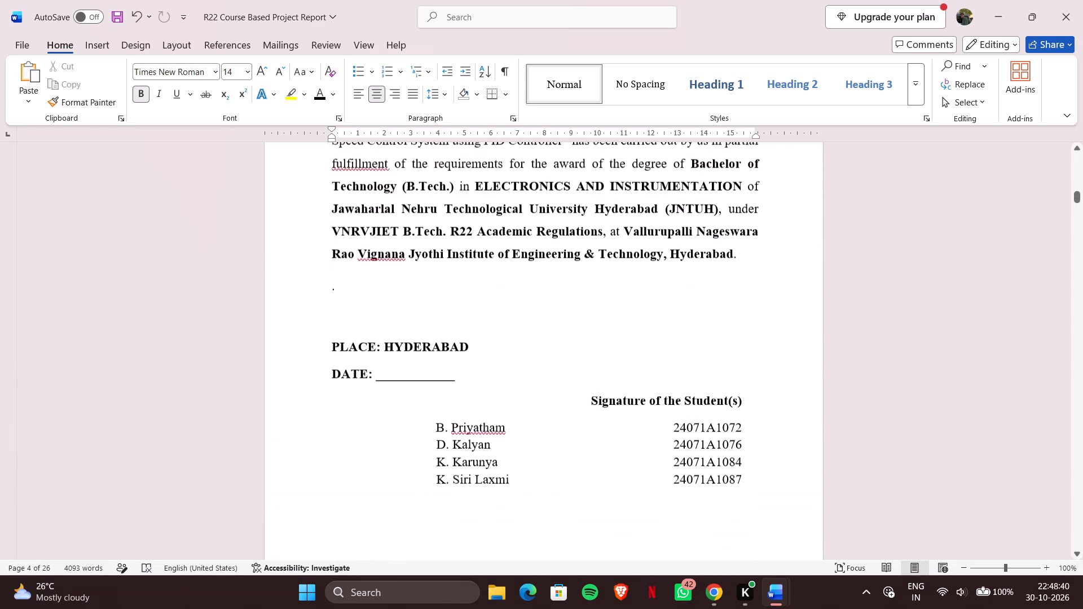
scroll(906, 264, "up", 7)
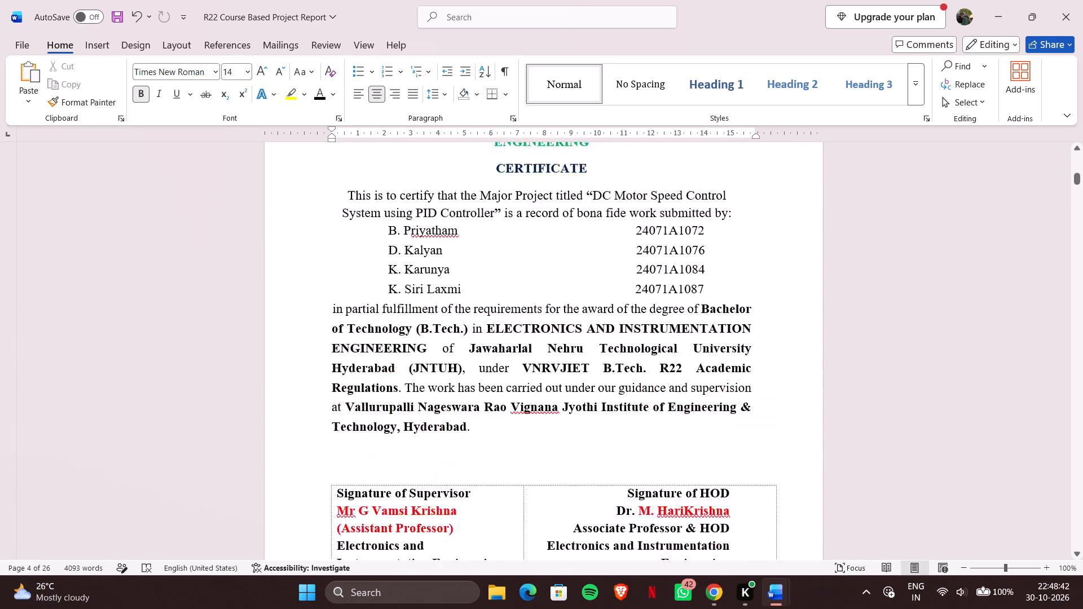
scroll(906, 264, "up", 7)
scroll(906, 264, "down", 1)
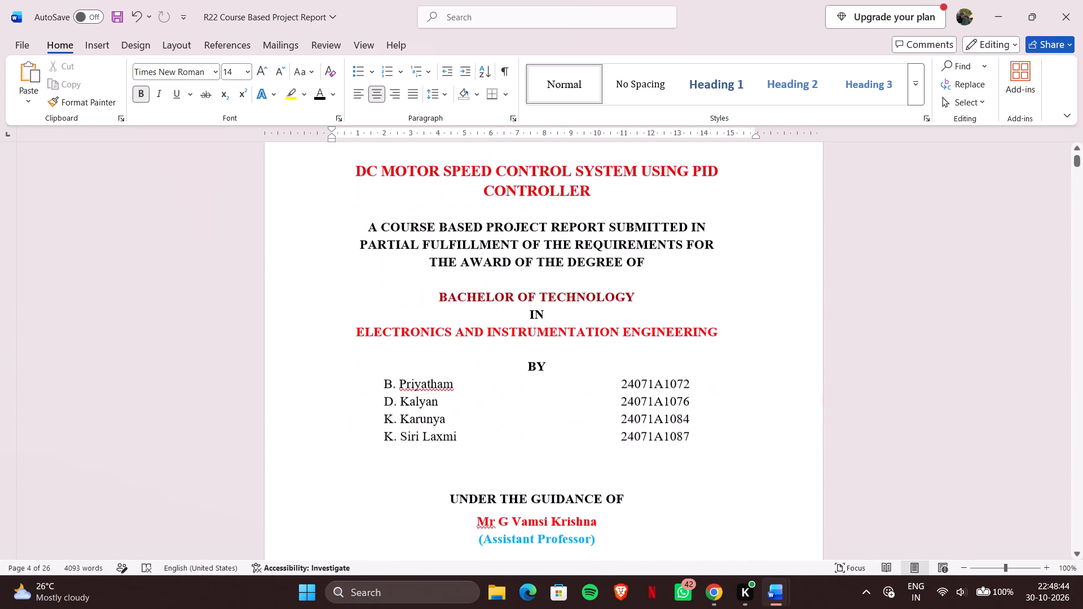
left_click(98, 51)
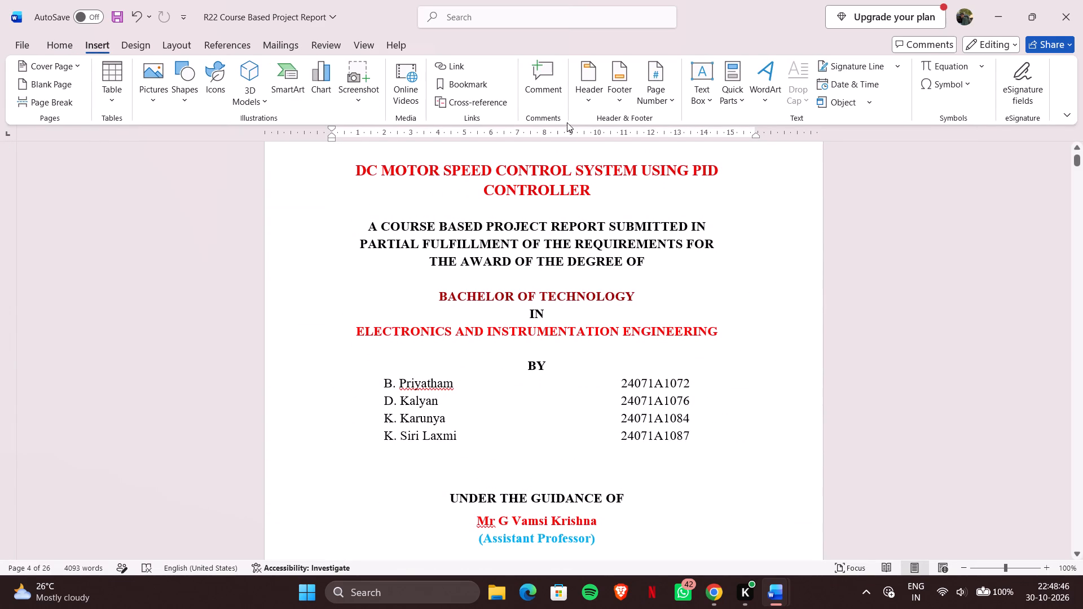
left_click(662, 99)
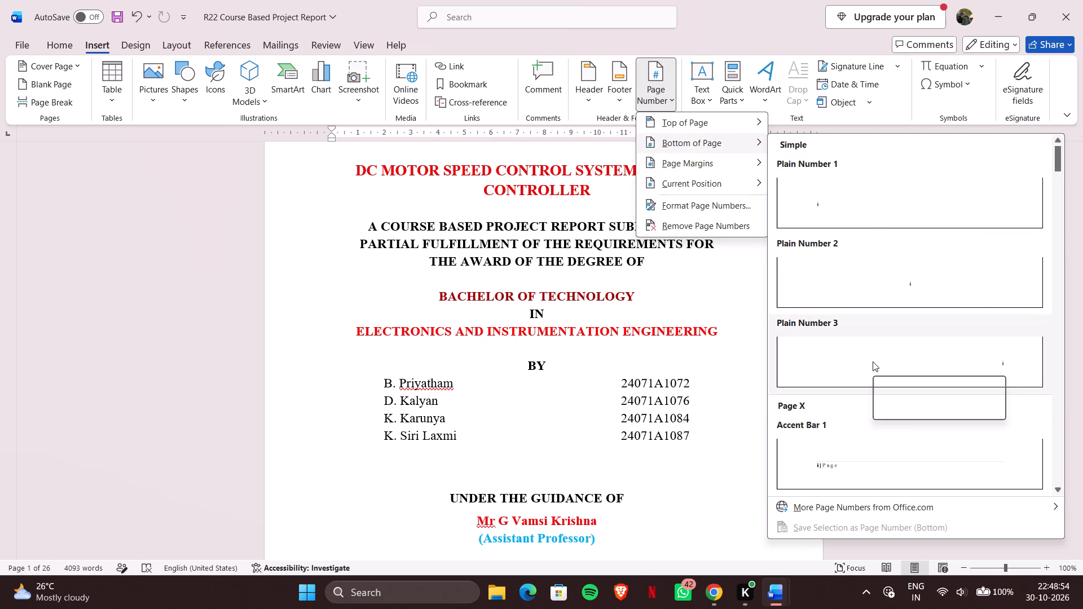
left_click(896, 288)
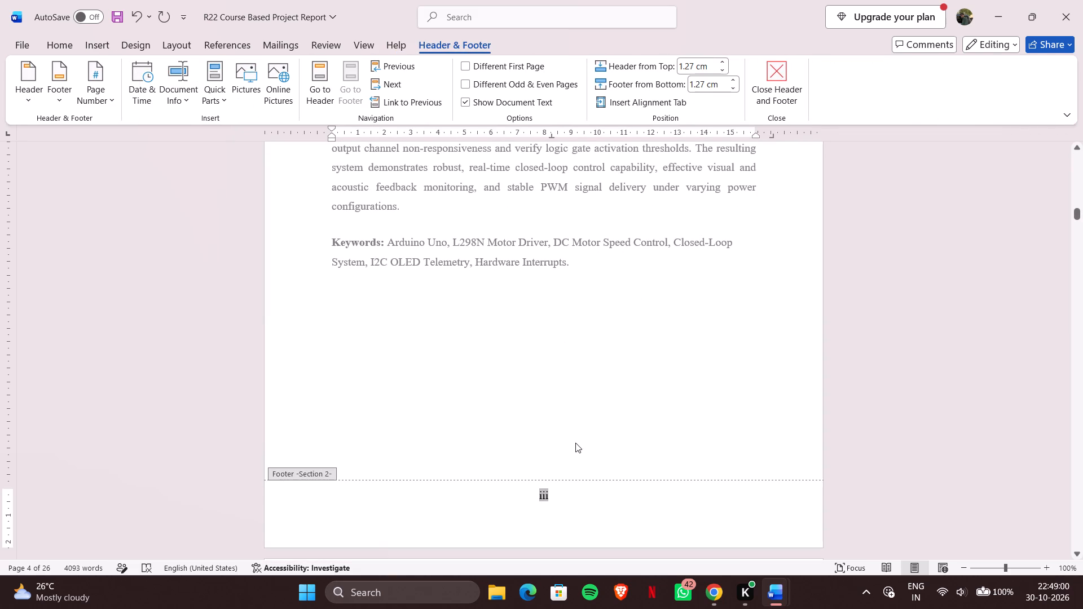
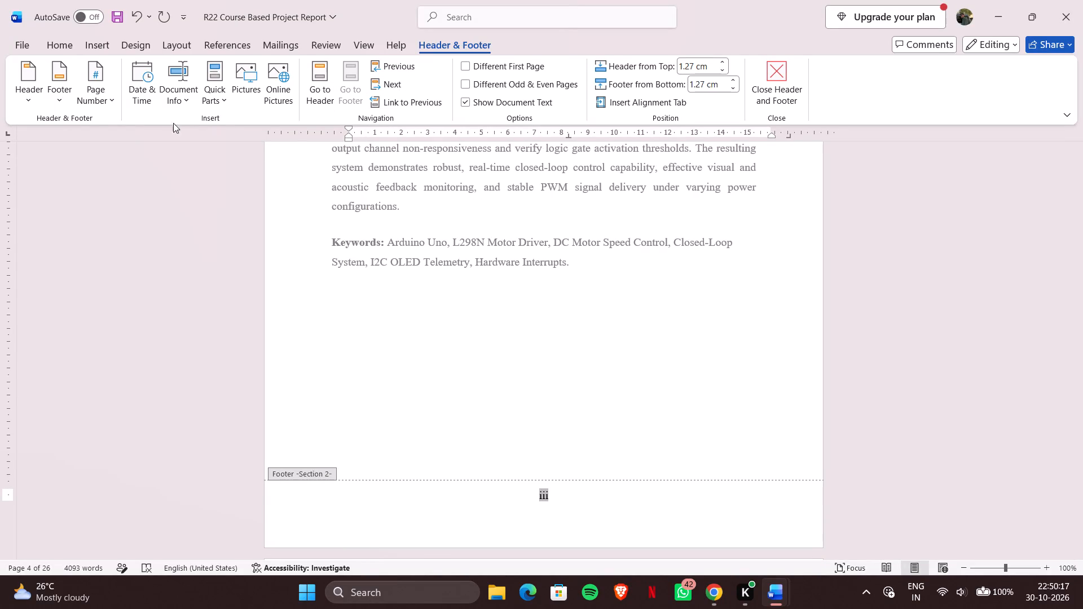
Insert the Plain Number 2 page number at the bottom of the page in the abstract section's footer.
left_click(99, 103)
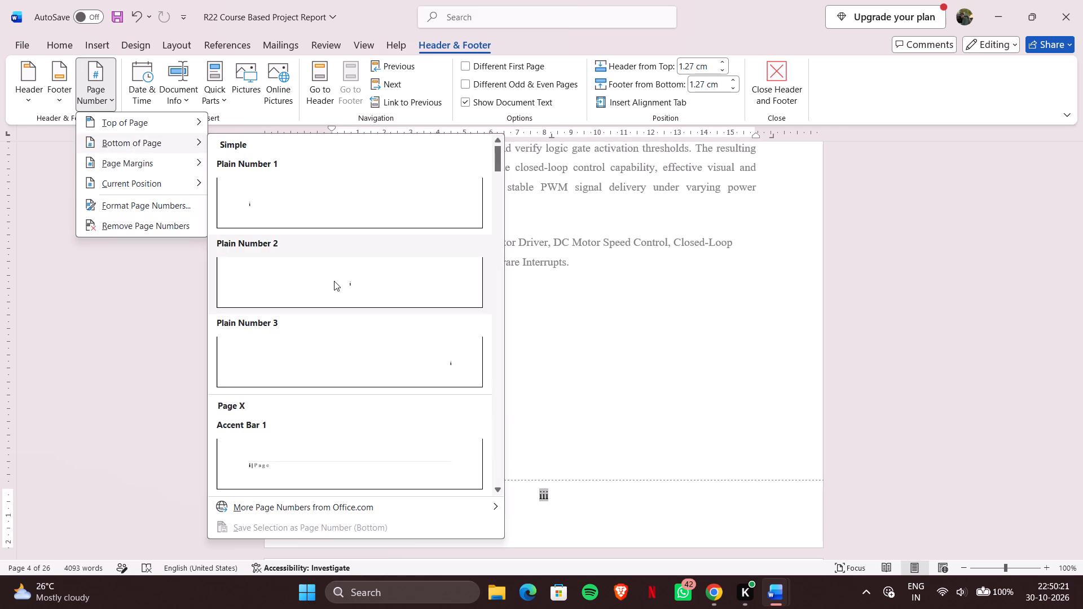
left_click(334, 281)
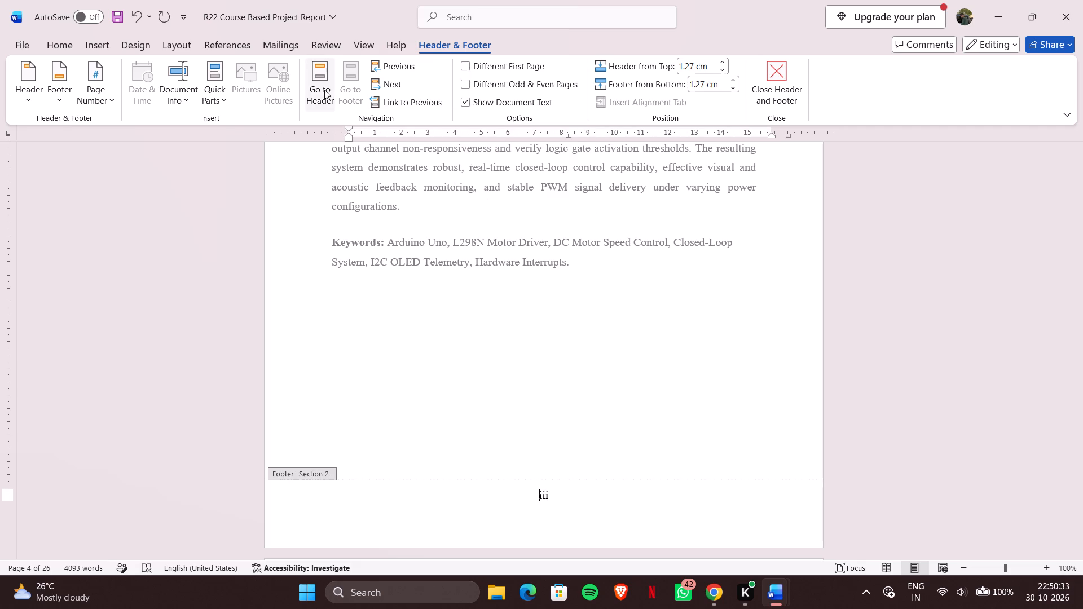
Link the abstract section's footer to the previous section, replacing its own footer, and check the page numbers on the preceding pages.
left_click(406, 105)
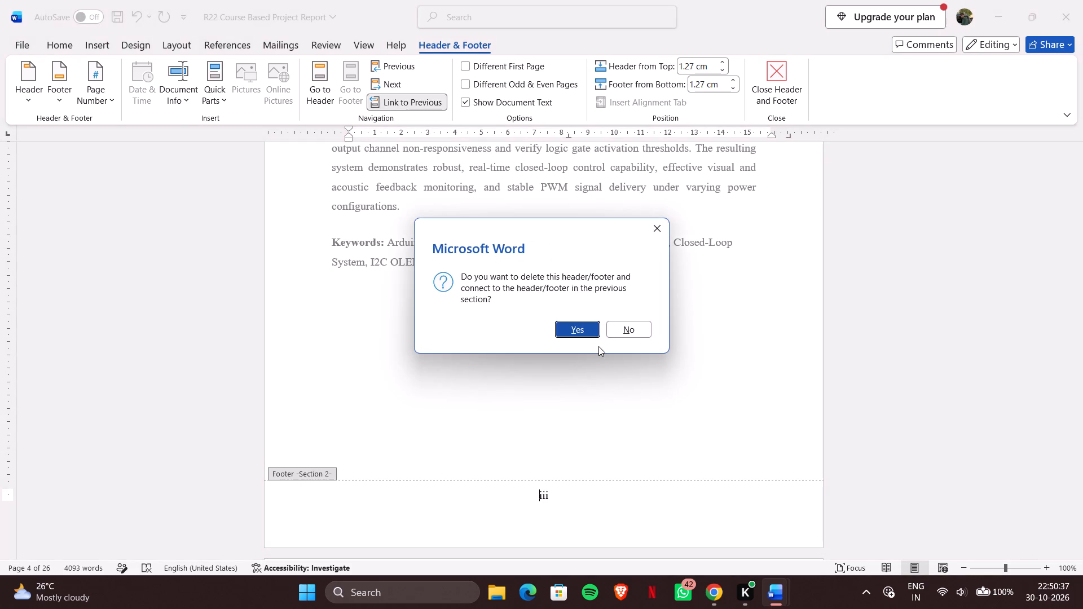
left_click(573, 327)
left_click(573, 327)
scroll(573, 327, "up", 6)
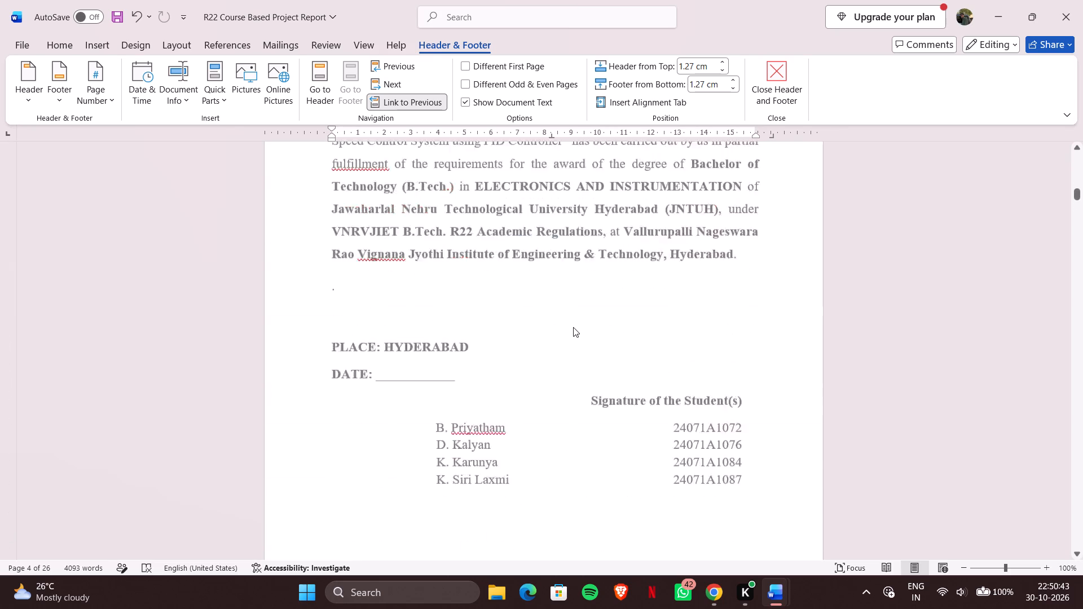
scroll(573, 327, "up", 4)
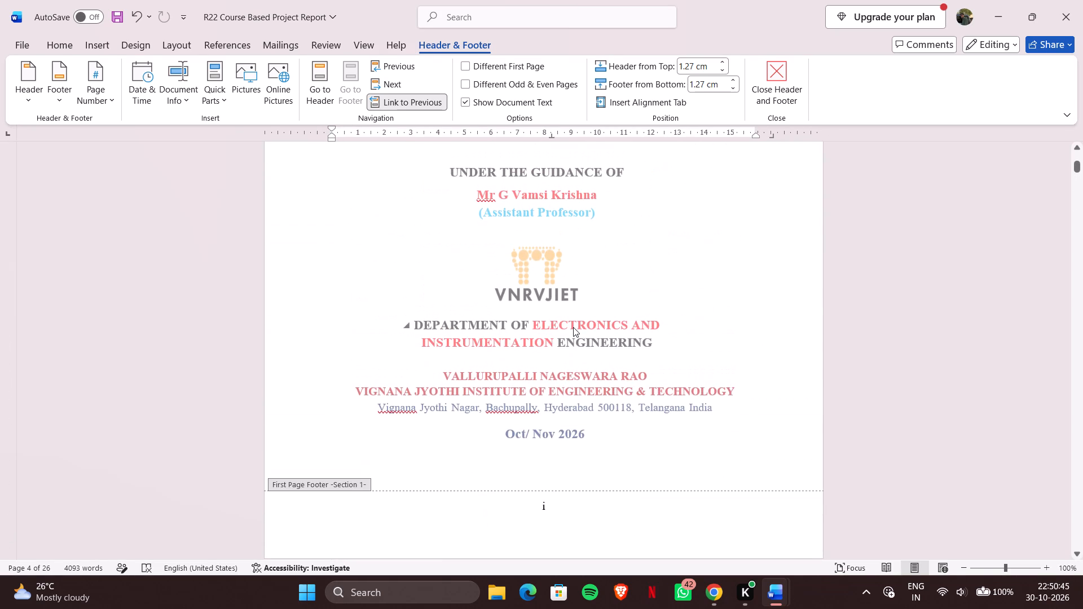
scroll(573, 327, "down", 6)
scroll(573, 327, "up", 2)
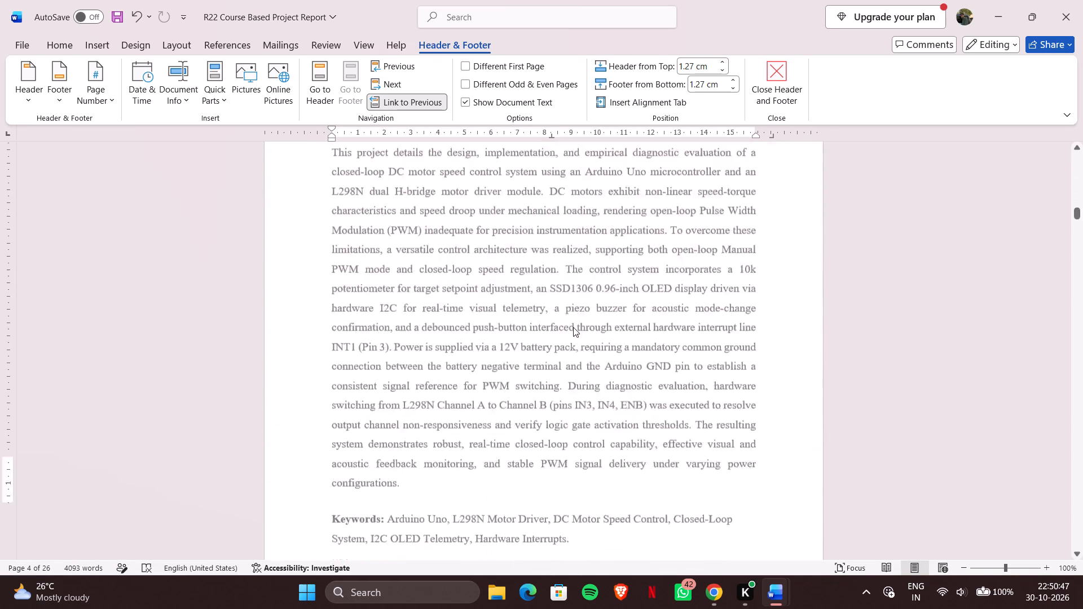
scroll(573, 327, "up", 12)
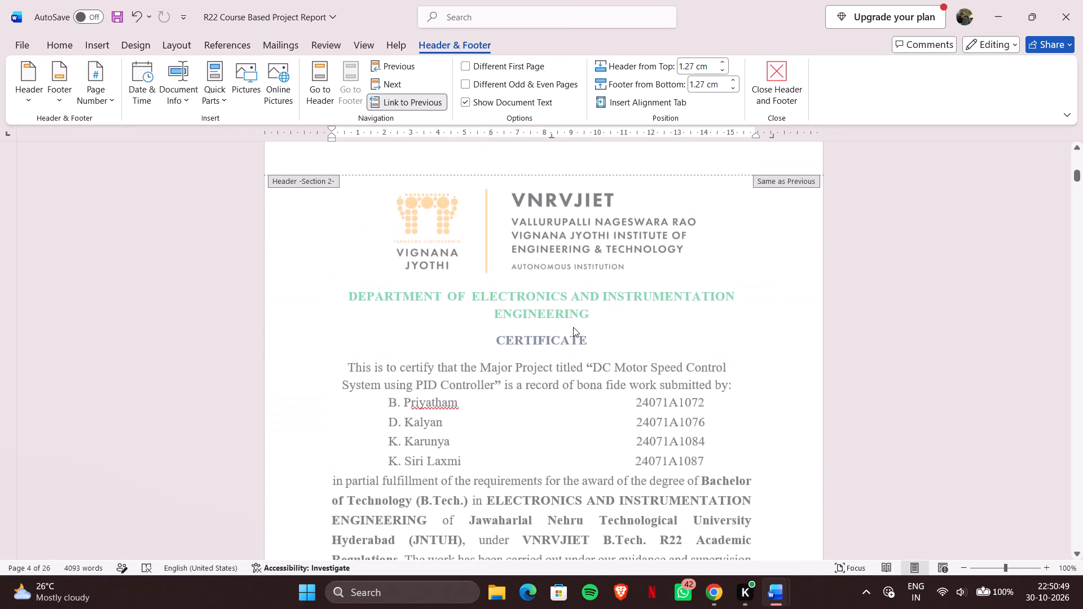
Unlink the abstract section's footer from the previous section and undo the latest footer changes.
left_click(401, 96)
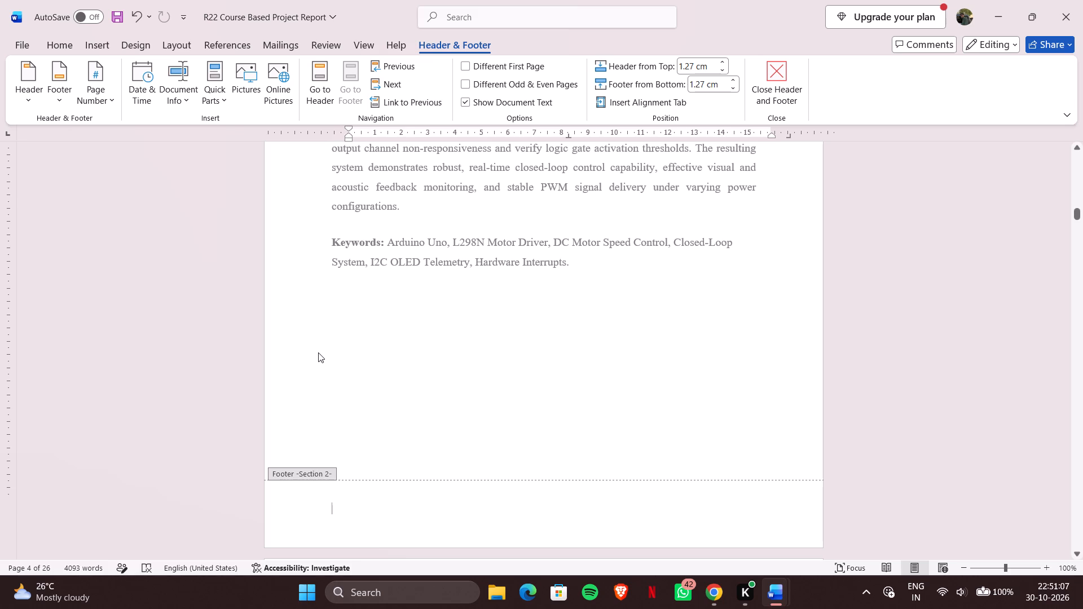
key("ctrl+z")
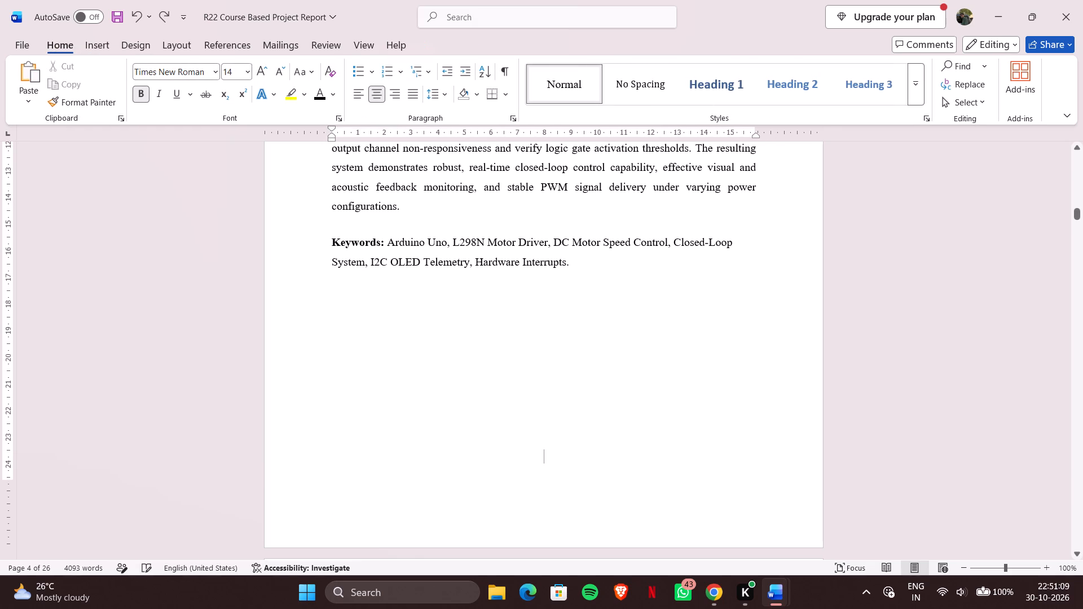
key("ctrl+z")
Go back through the front-matter pages and examine the footer page number on the certificate page.
scroll(318, 352, "up", 3)
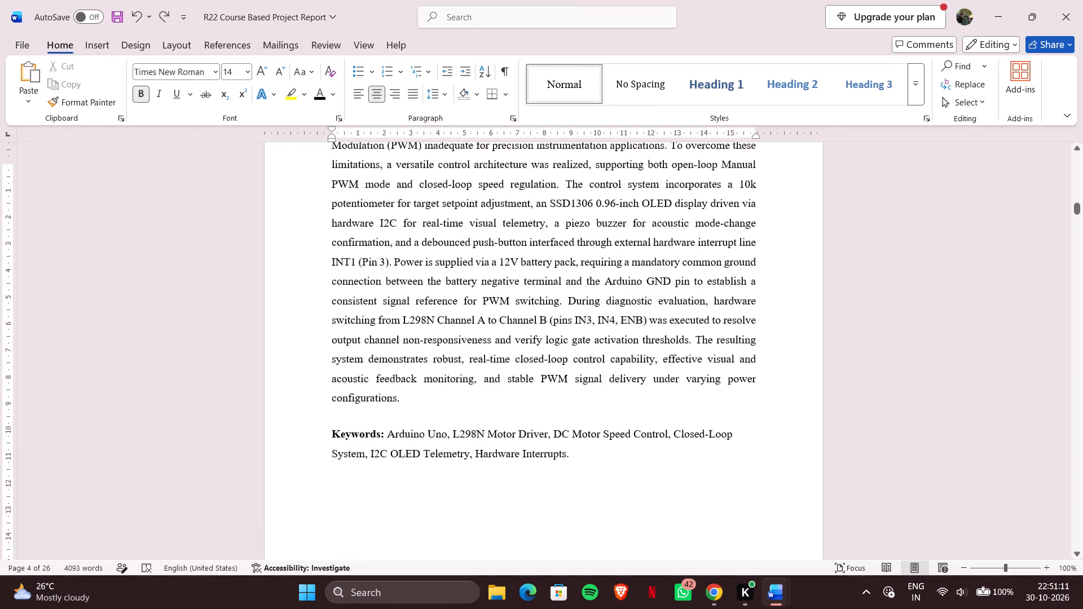
scroll(318, 352, "up", 8)
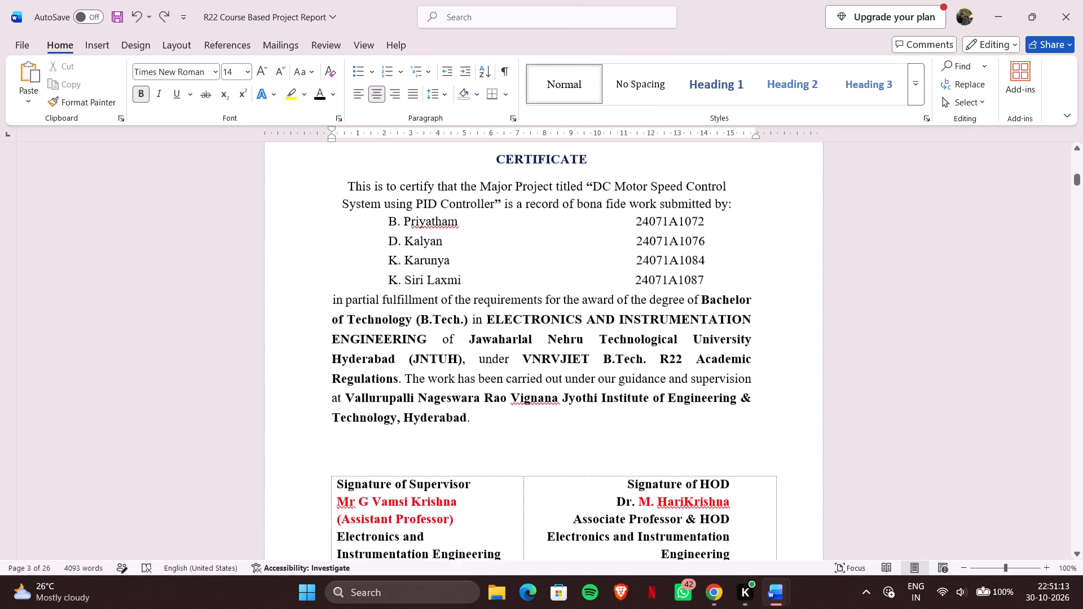
scroll(318, 352, "up", 5)
scroll(318, 352, "down", 6)
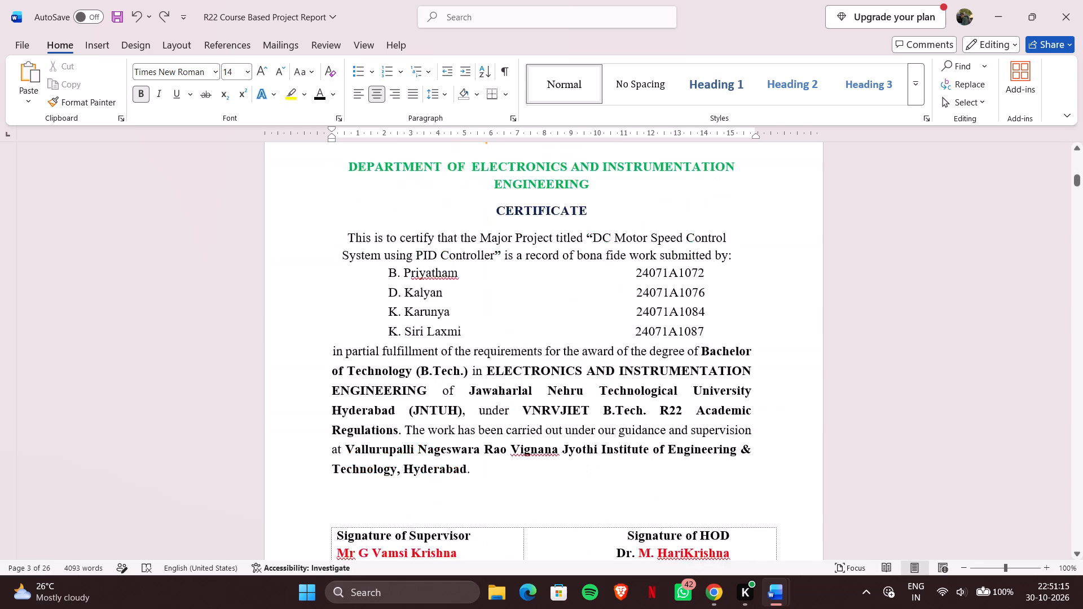
scroll(318, 352, "down", 2)
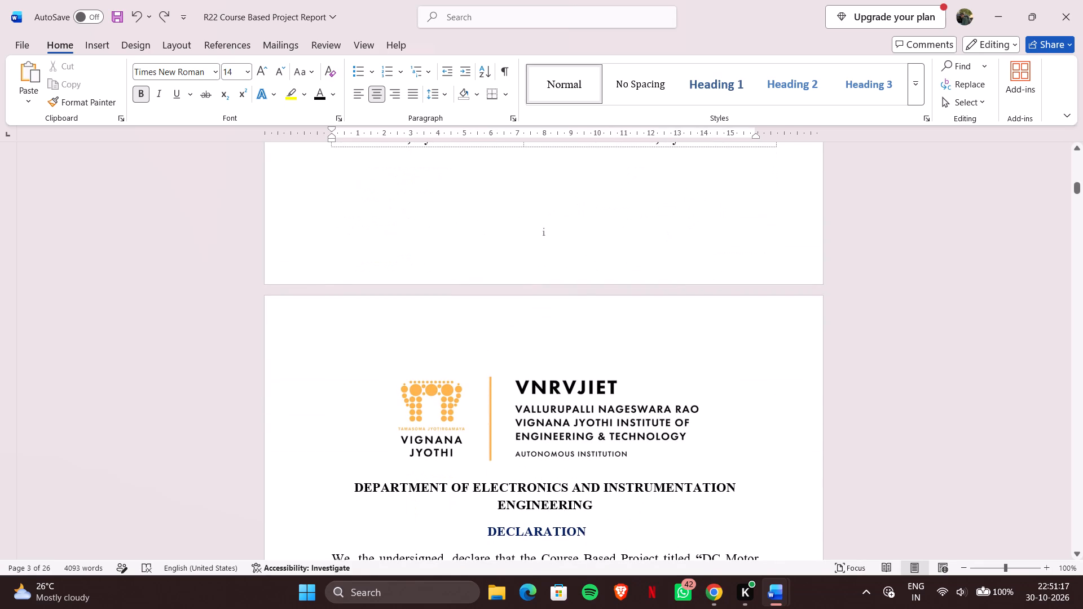
left_click(547, 236)
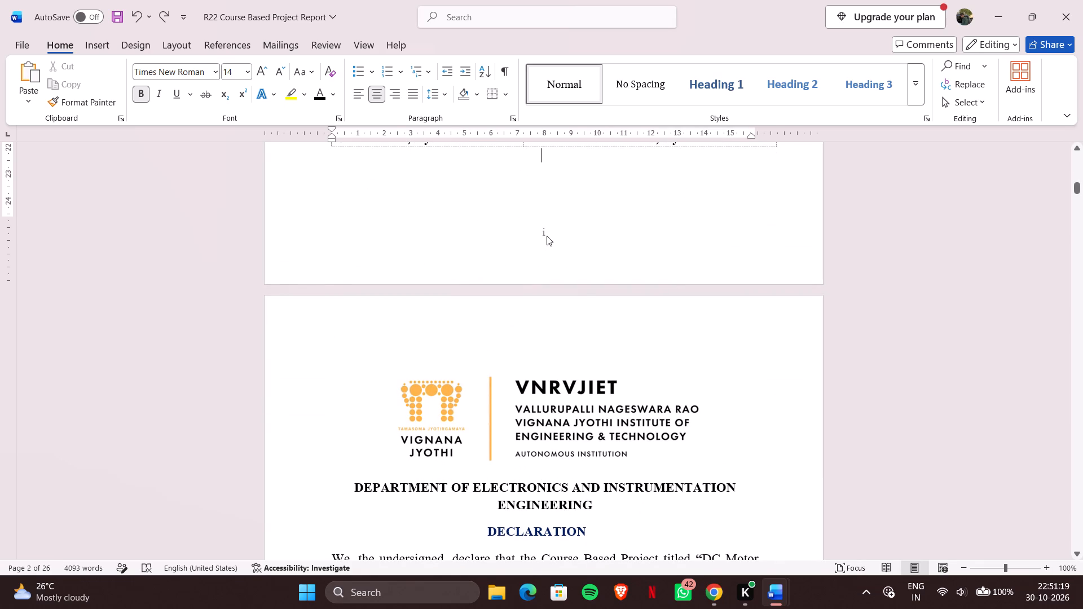
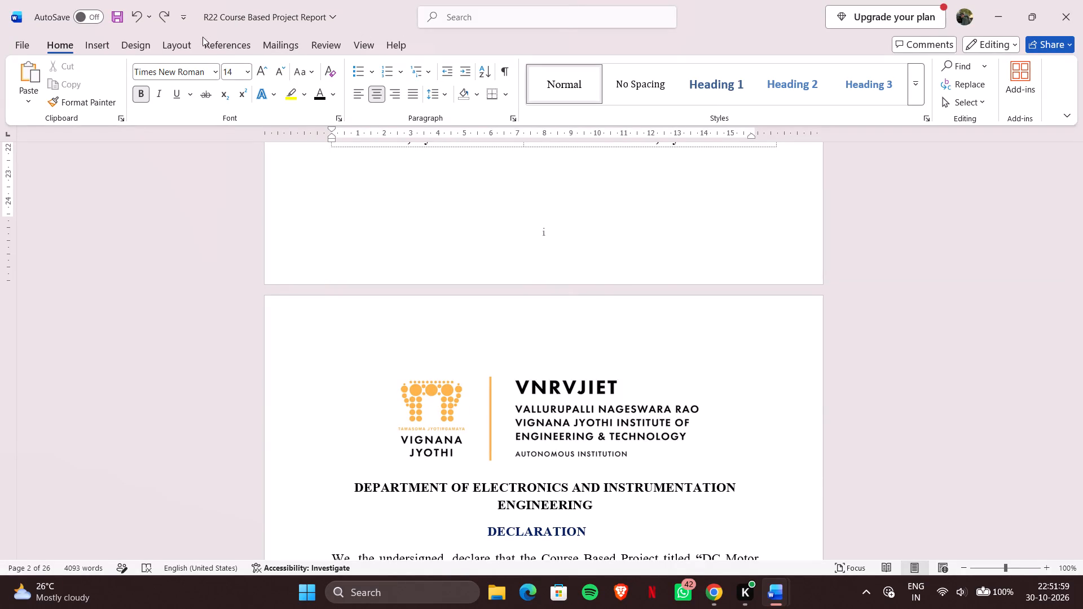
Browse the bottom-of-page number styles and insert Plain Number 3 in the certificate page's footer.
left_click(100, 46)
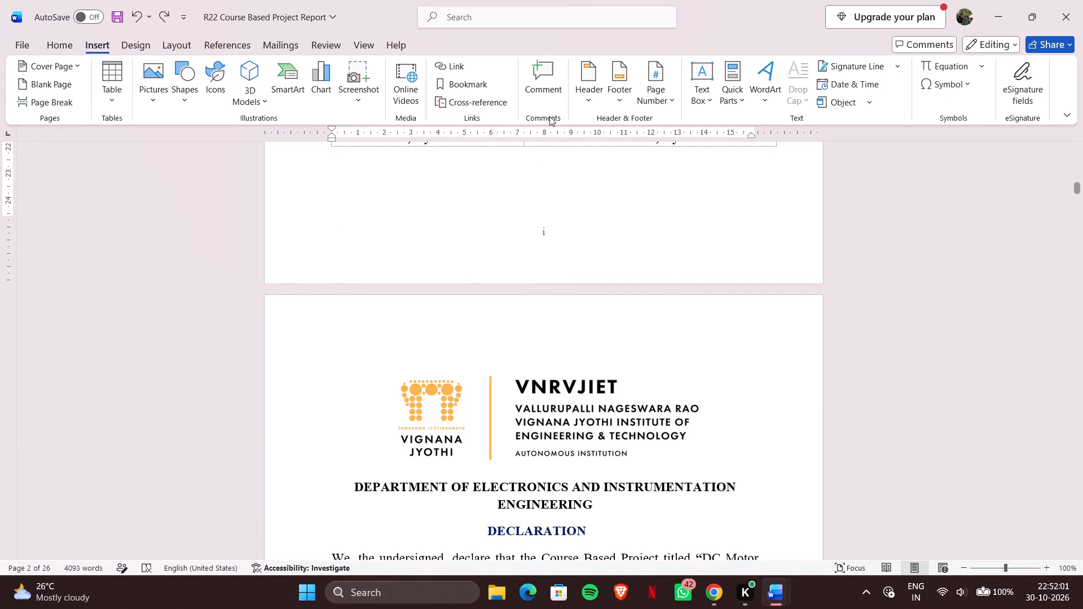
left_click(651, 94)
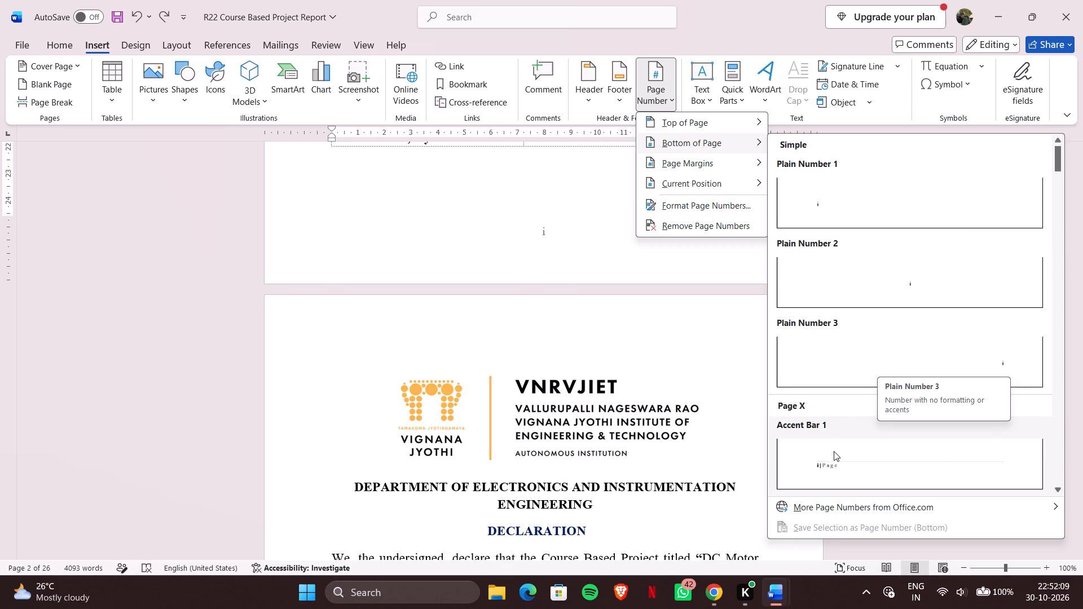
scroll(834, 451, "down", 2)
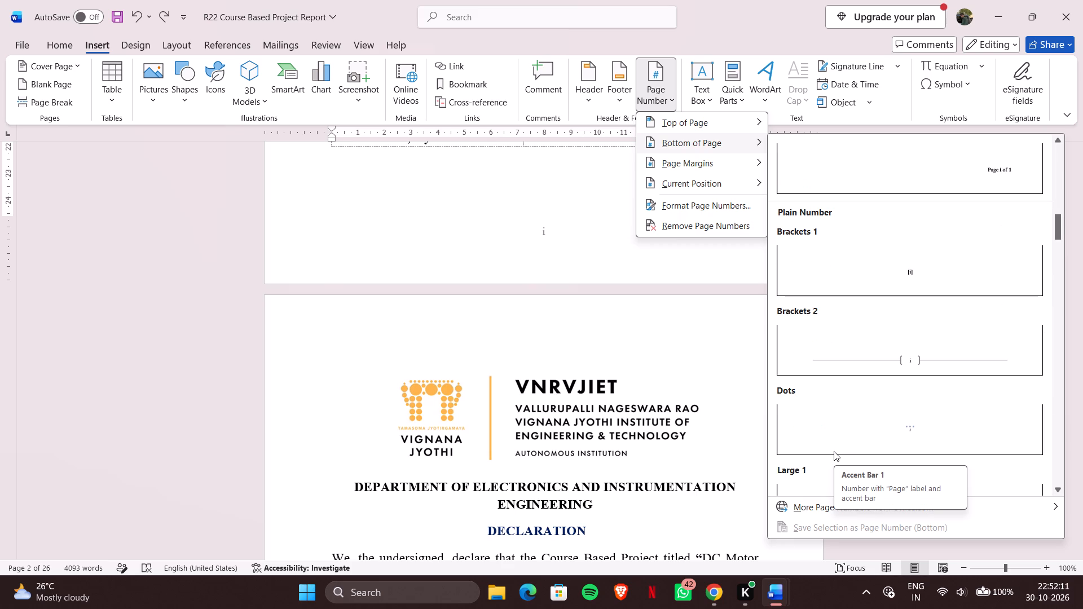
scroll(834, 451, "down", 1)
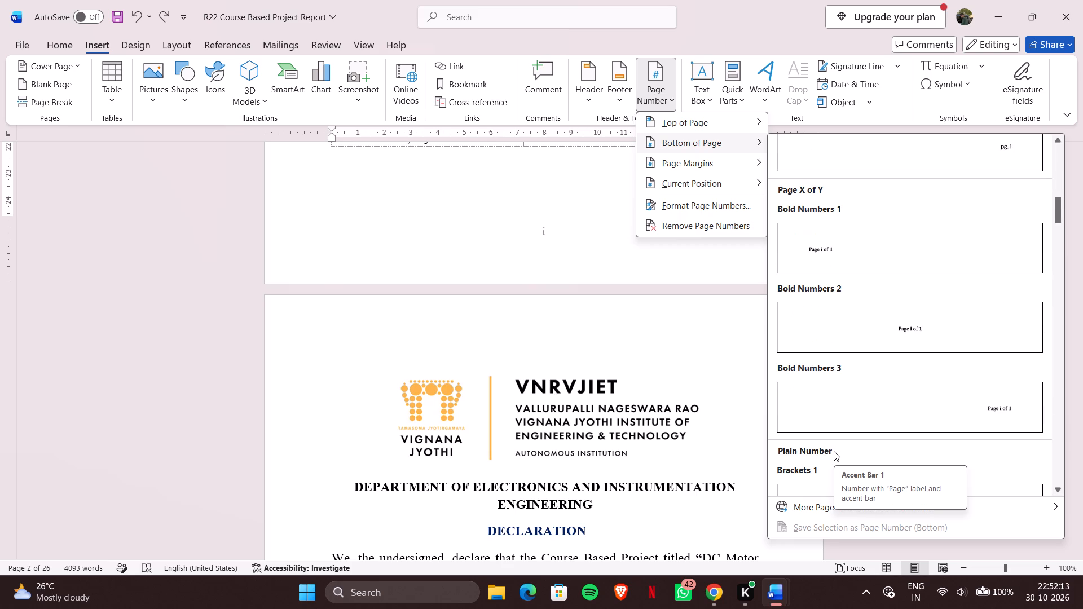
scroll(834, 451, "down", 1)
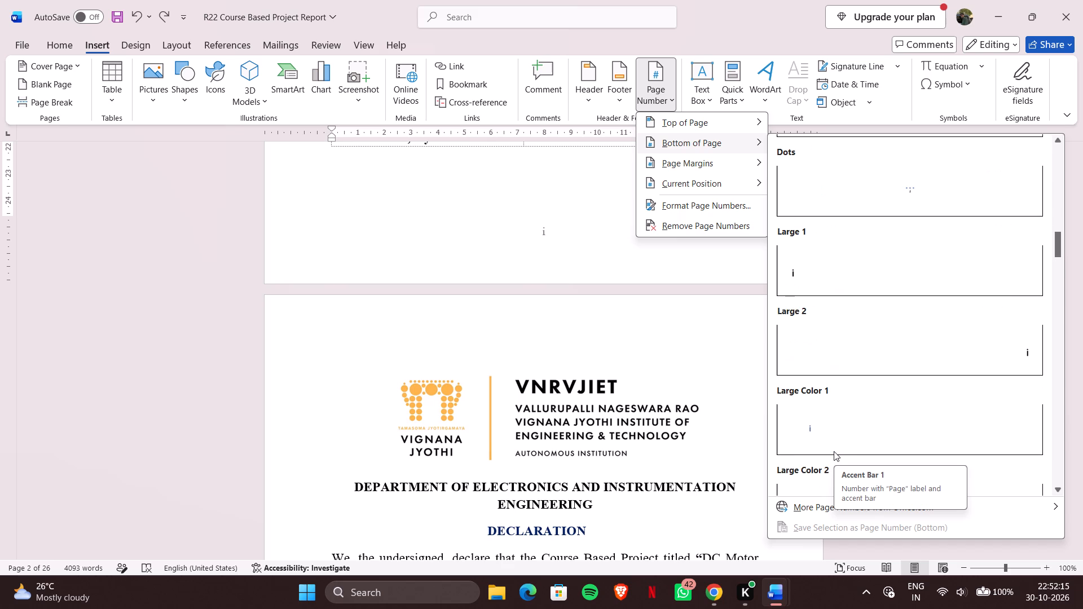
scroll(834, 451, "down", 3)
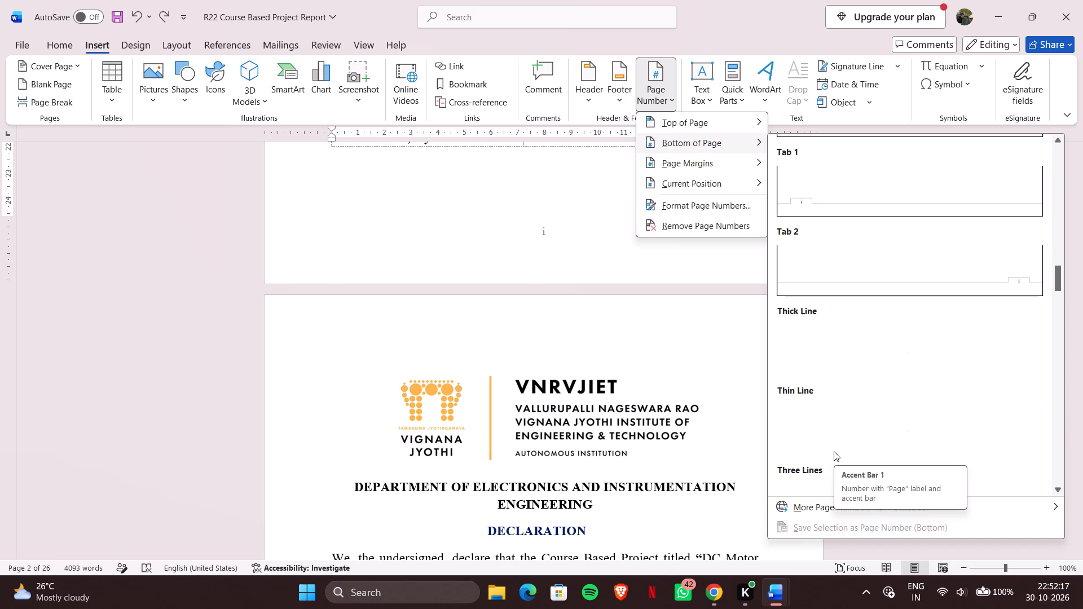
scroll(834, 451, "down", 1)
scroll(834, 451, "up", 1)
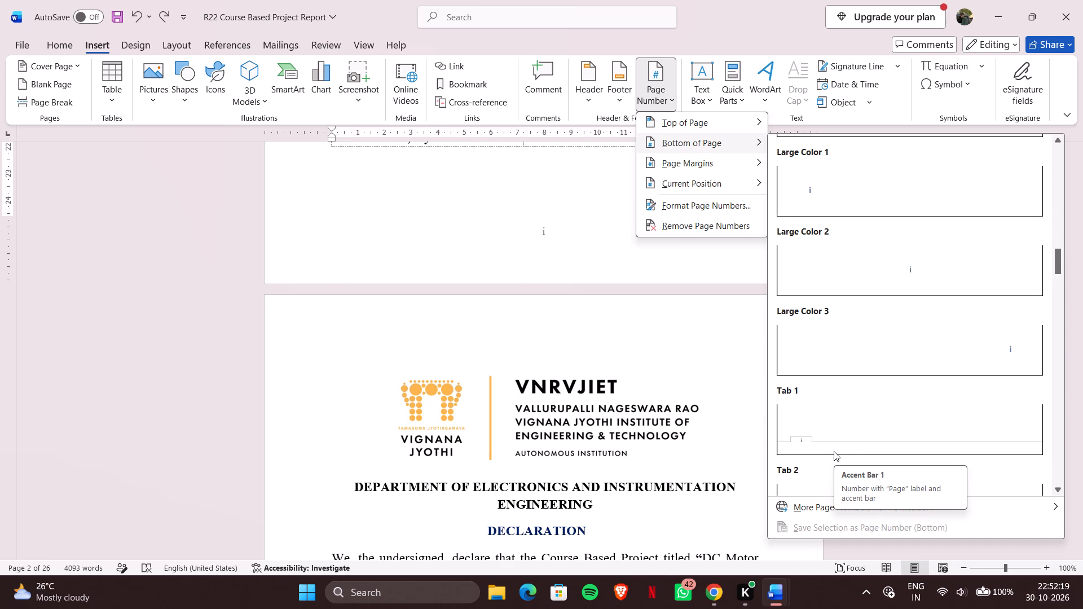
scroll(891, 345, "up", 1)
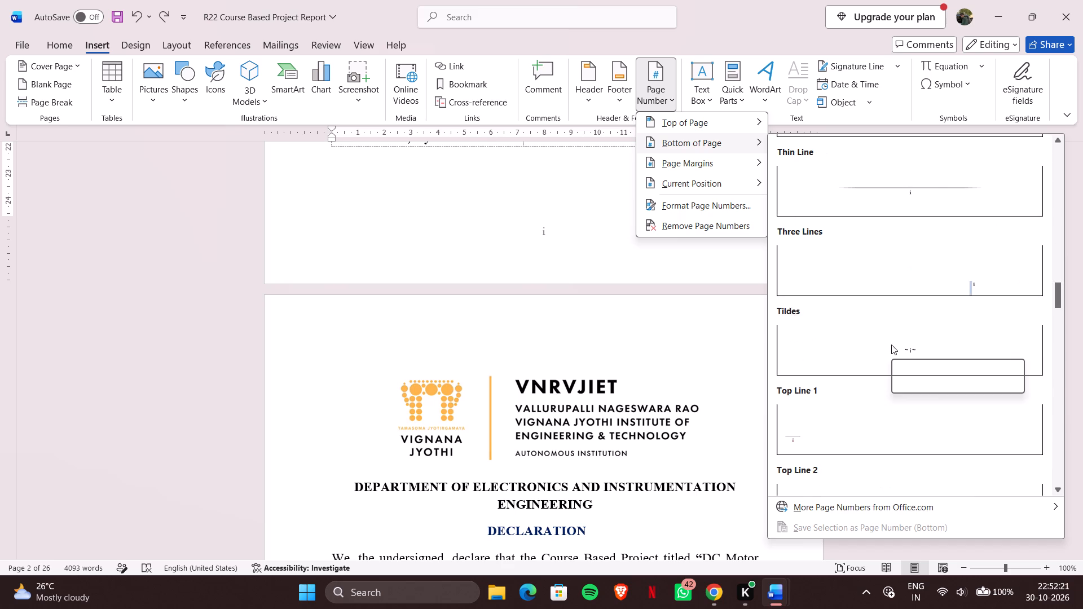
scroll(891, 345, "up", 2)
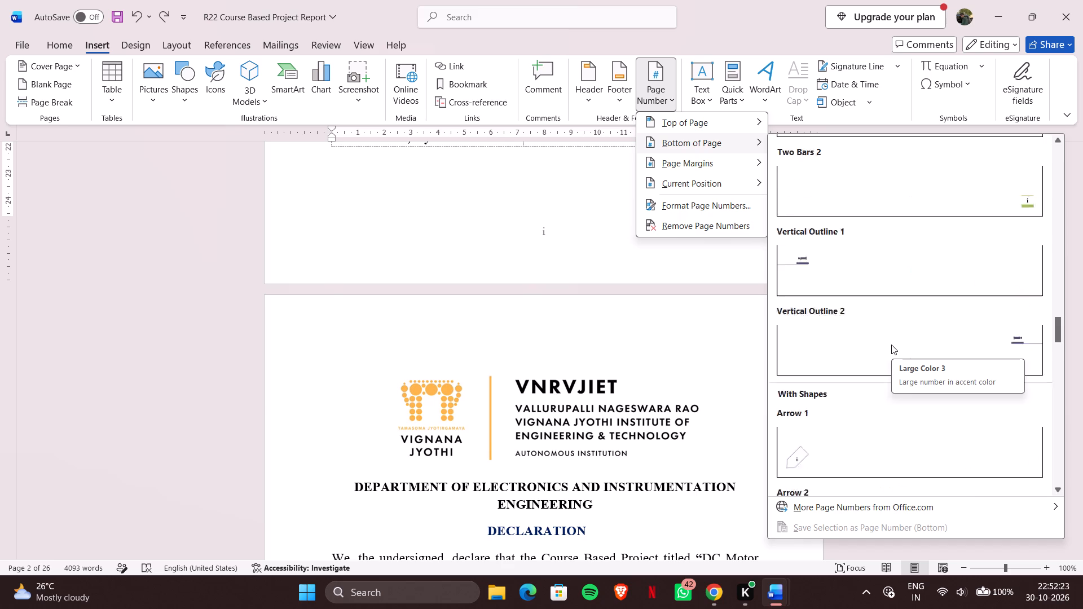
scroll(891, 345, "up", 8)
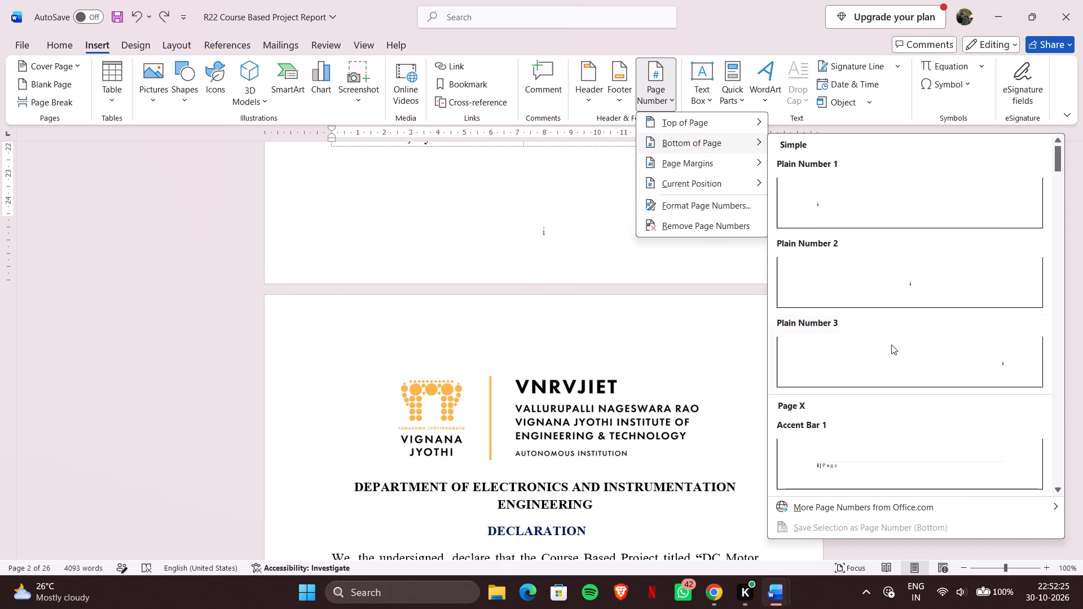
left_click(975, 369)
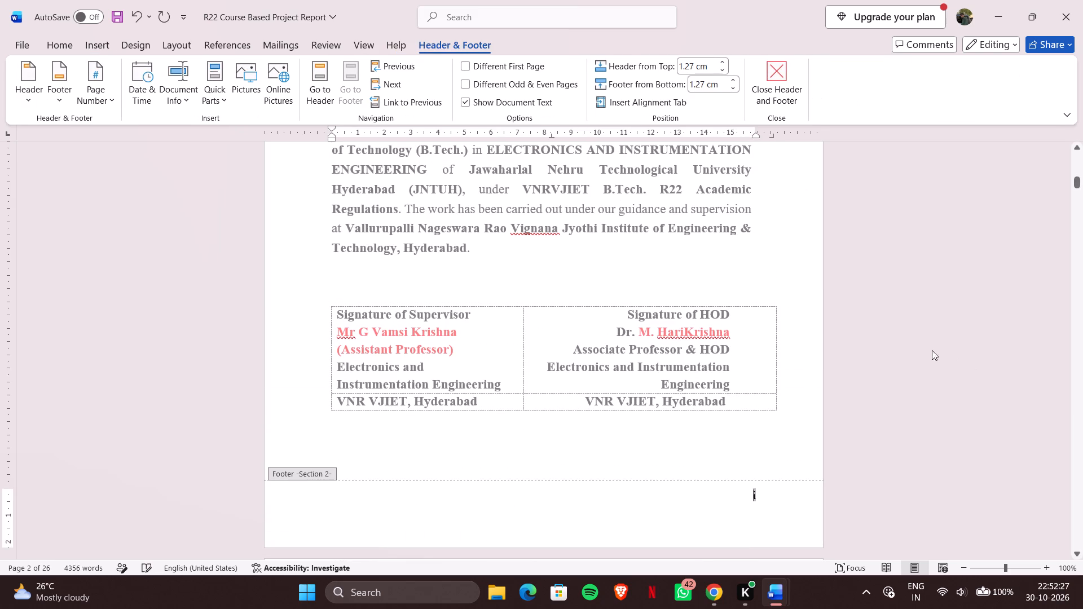
Replace the certificate section's footer with the built-in Banded footer, which has a centred page number.
left_click(314, 471)
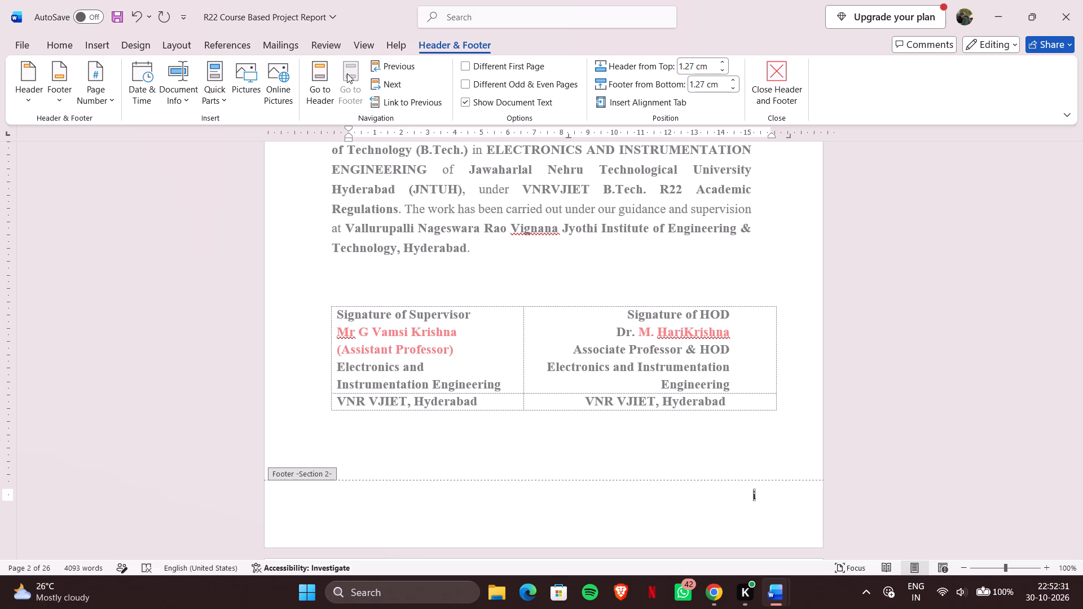
left_click(55, 99)
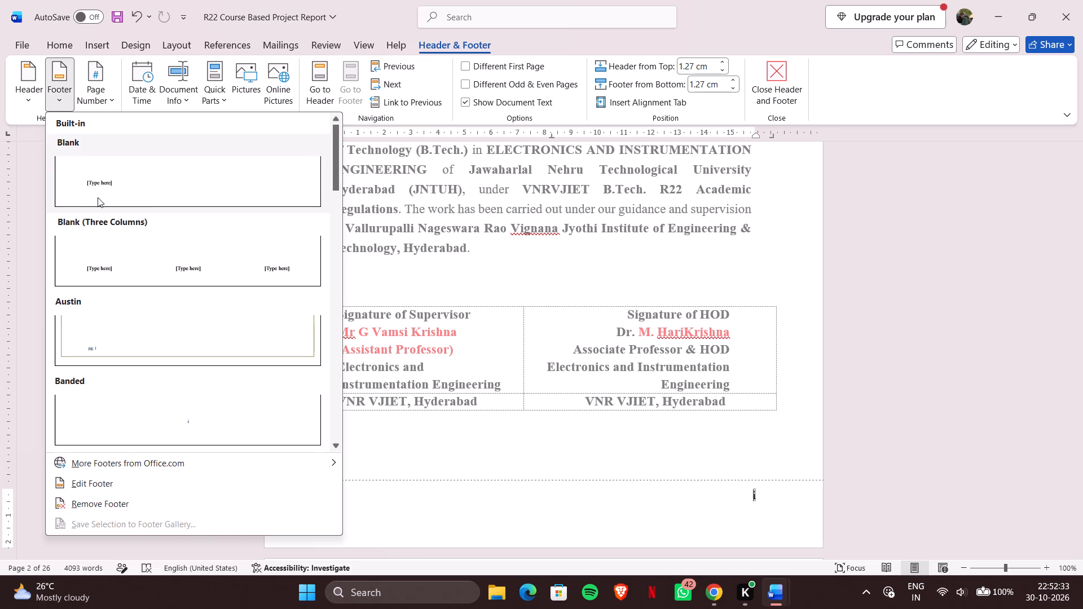
left_click(153, 422)
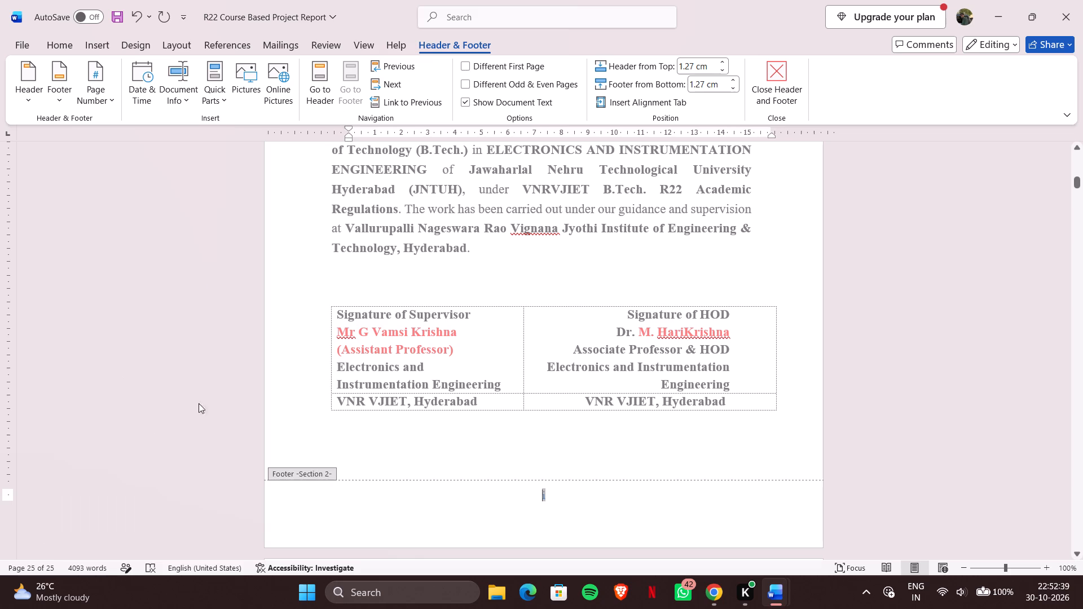
Check the footer page numbers on the cover page and the certificate page.
scroll(660, 299, "up", 7)
scroll(660, 299, "down", 1)
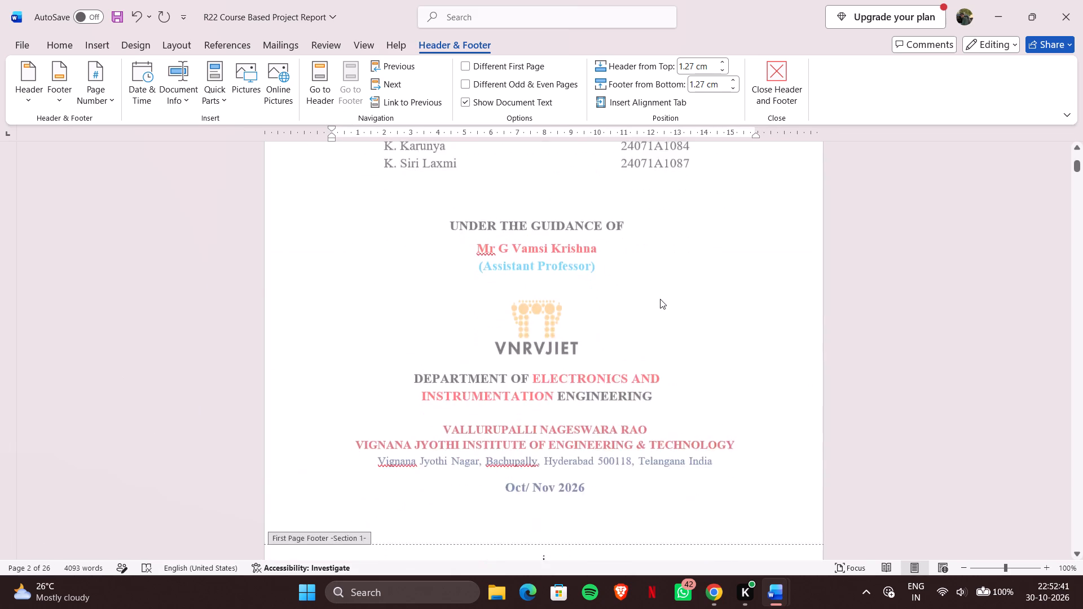
scroll(660, 299, "down", 3)
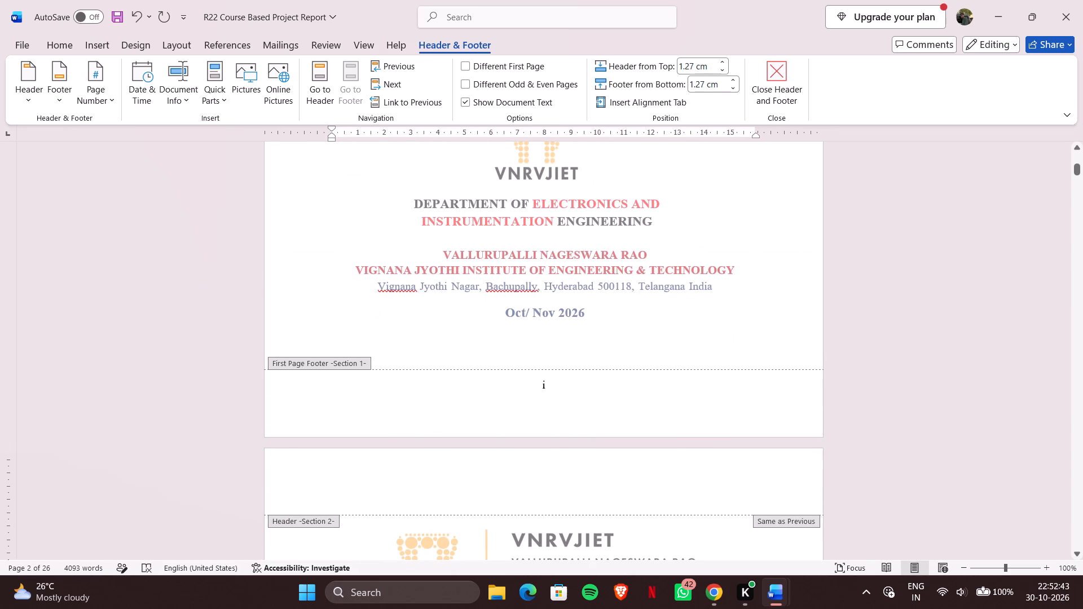
scroll(574, 398, "down", 3)
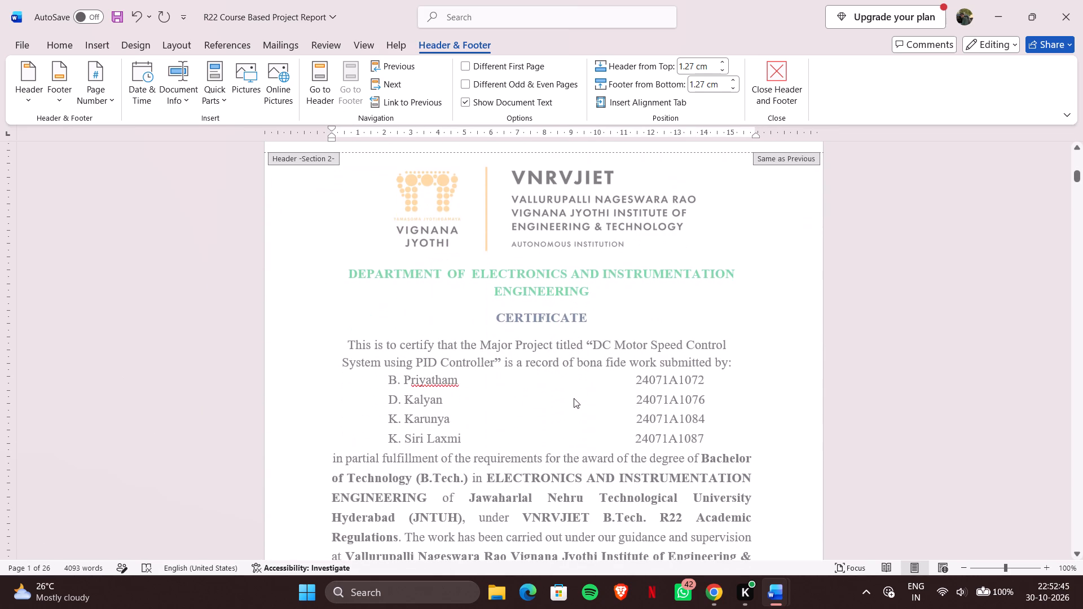
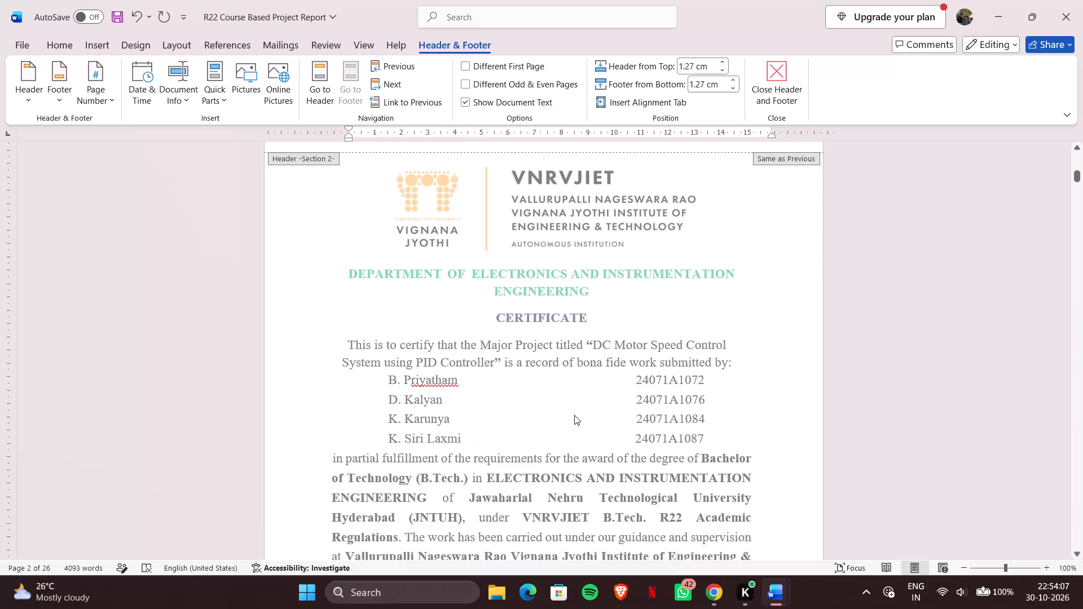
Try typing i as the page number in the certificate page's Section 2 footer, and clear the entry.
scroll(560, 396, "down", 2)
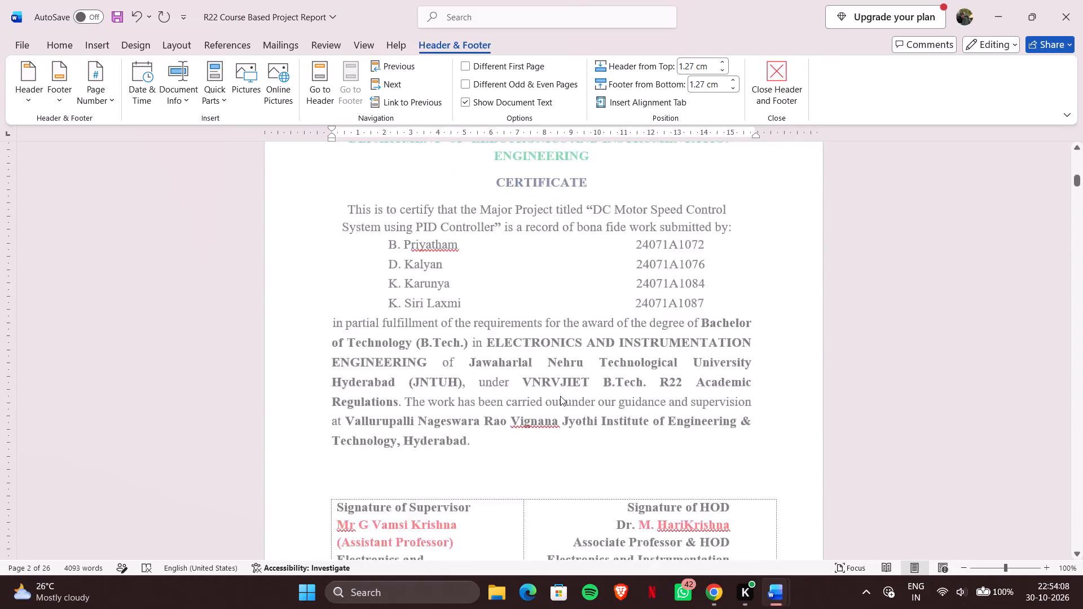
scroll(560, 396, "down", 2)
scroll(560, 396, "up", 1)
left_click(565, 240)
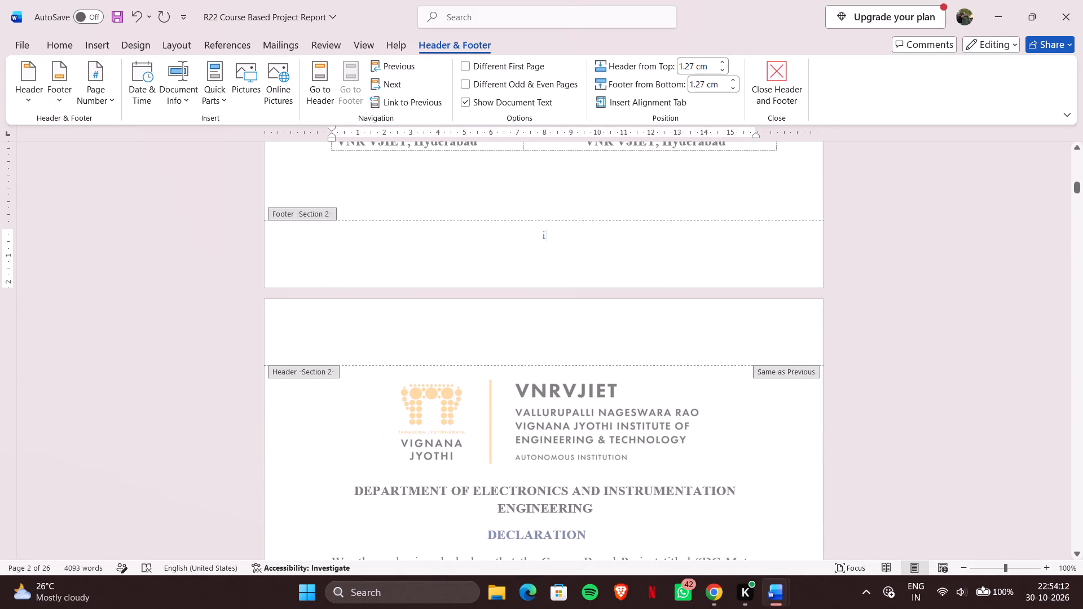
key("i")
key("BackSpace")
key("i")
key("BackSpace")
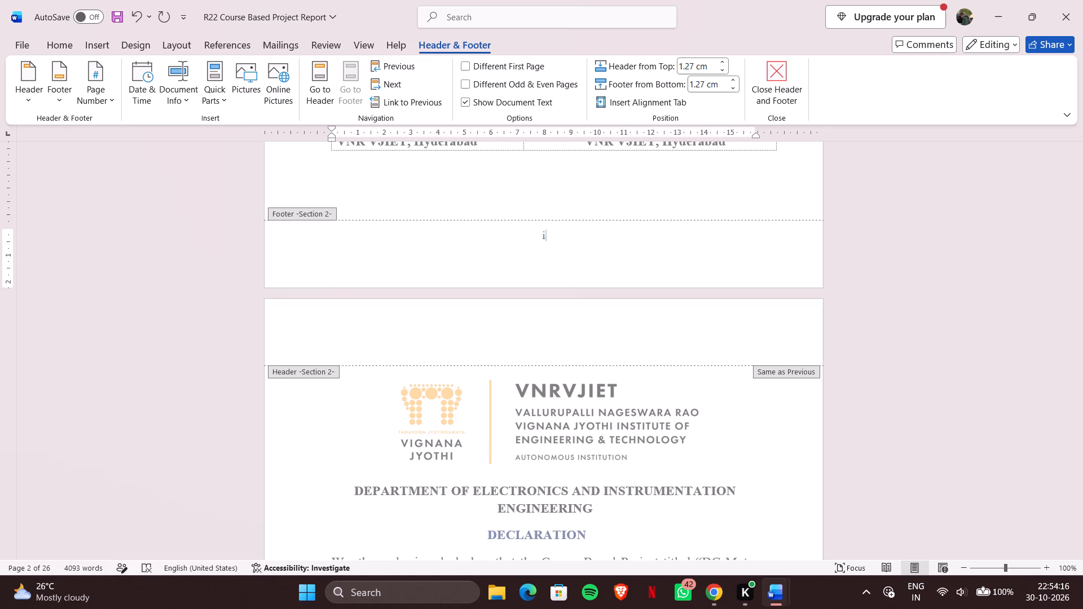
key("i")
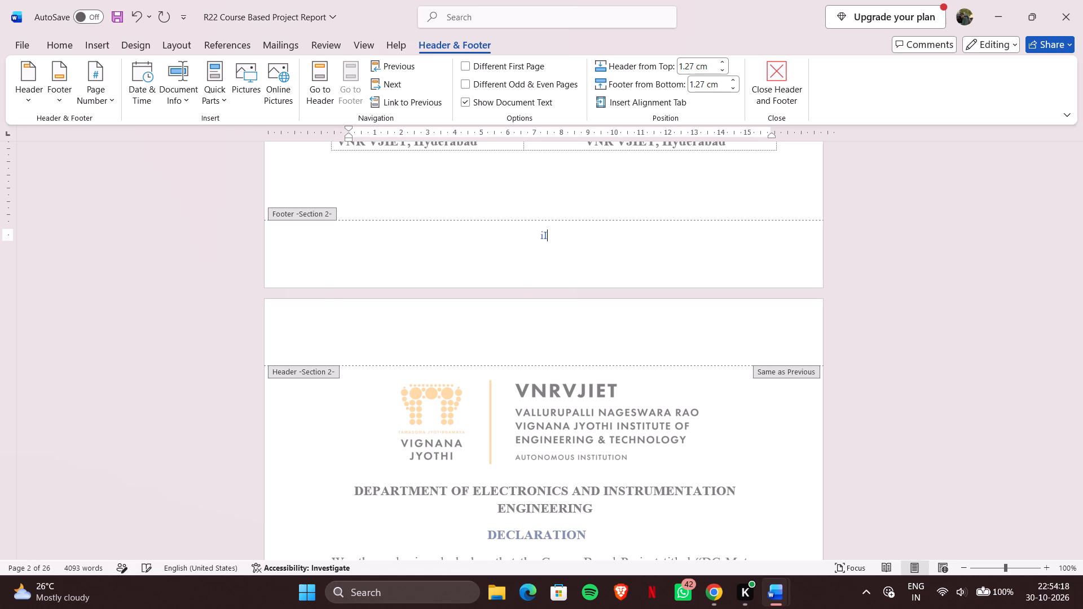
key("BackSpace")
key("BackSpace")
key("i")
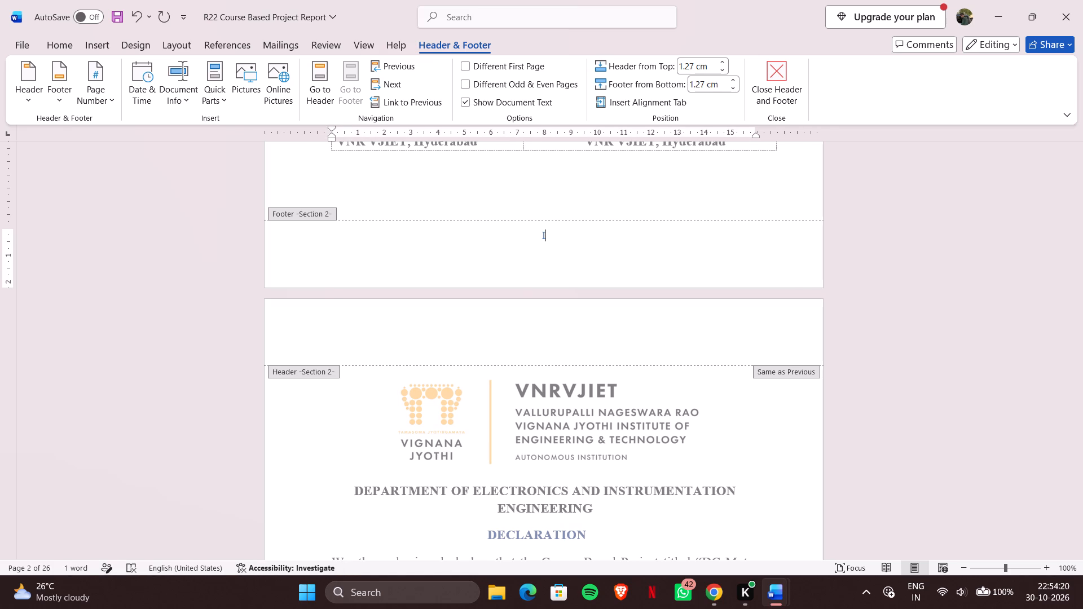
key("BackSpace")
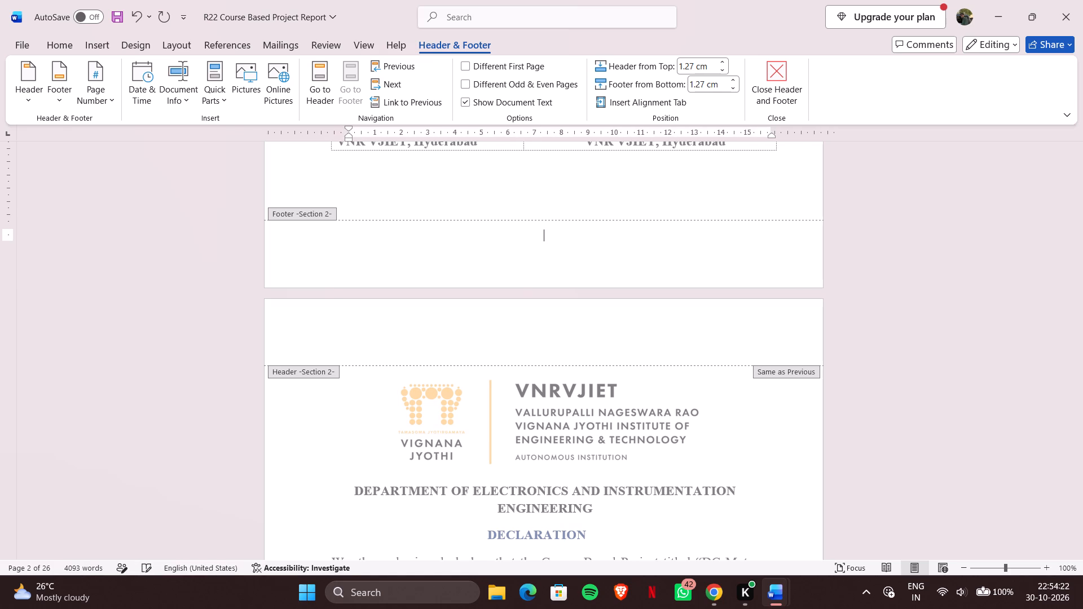
Leave footer editing and check the footer page numbers on the cover, certificate and declaration pages.
scroll(565, 240, "up", 6)
scroll(565, 240, "down", 2)
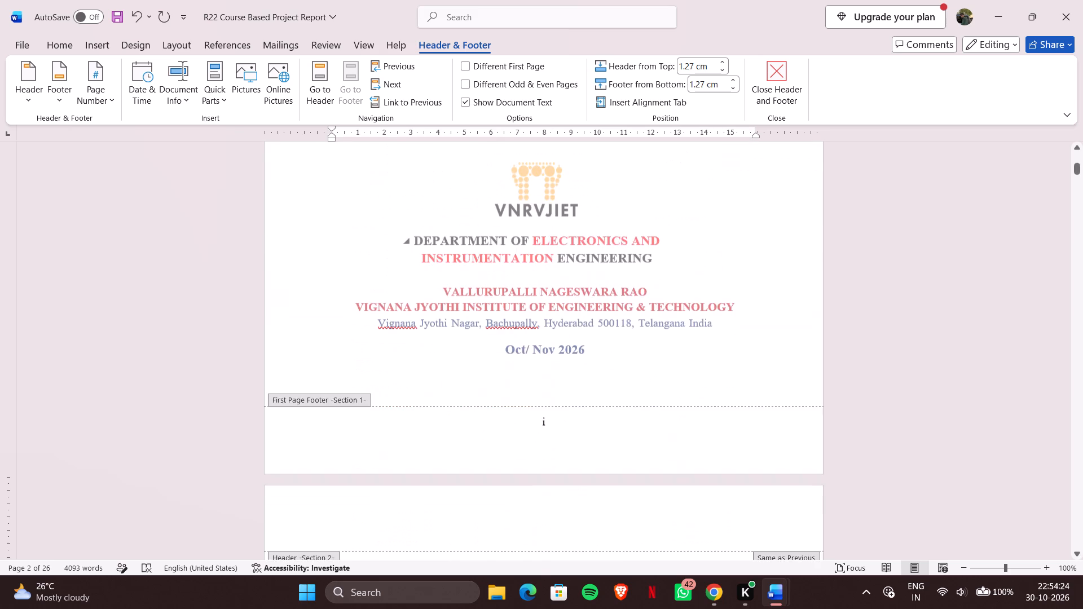
scroll(565, 240, "down", 3)
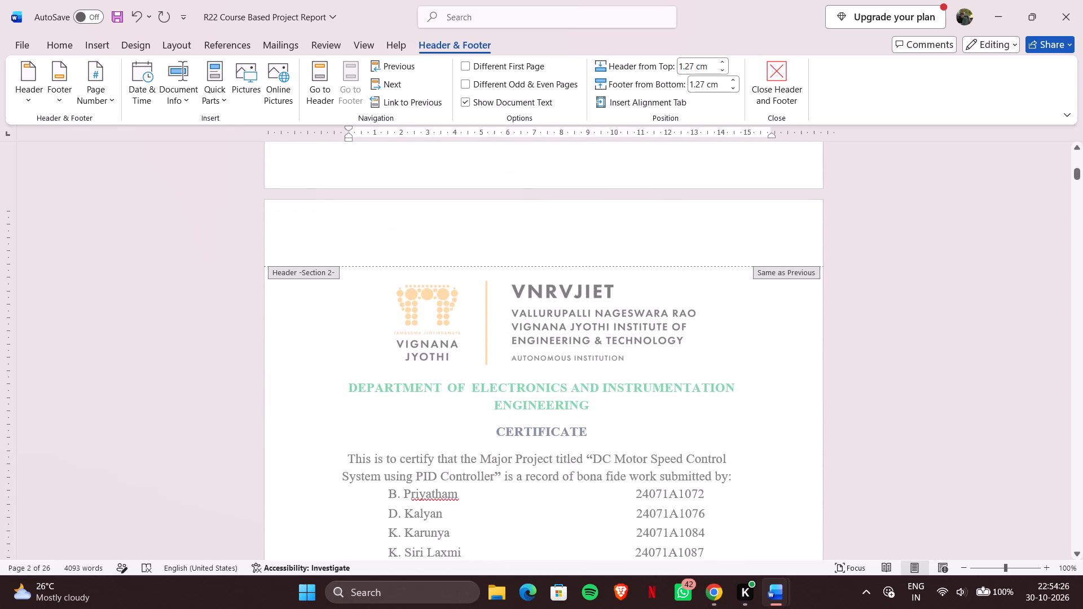
left_click(878, 144)
double_click(877, 273)
scroll(877, 273, "down", 3)
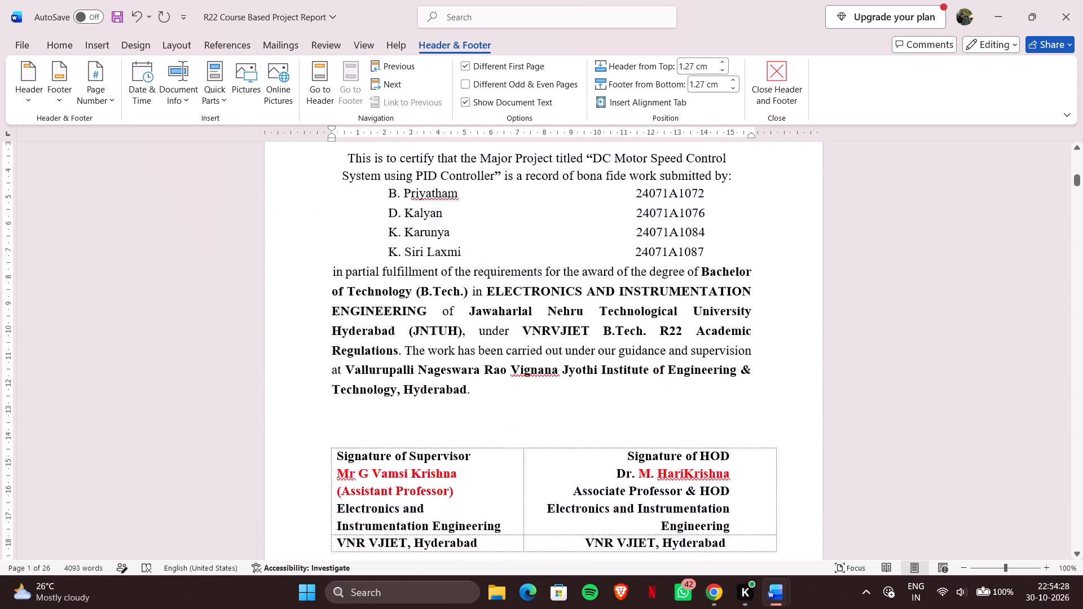
scroll(877, 273, "down", 6)
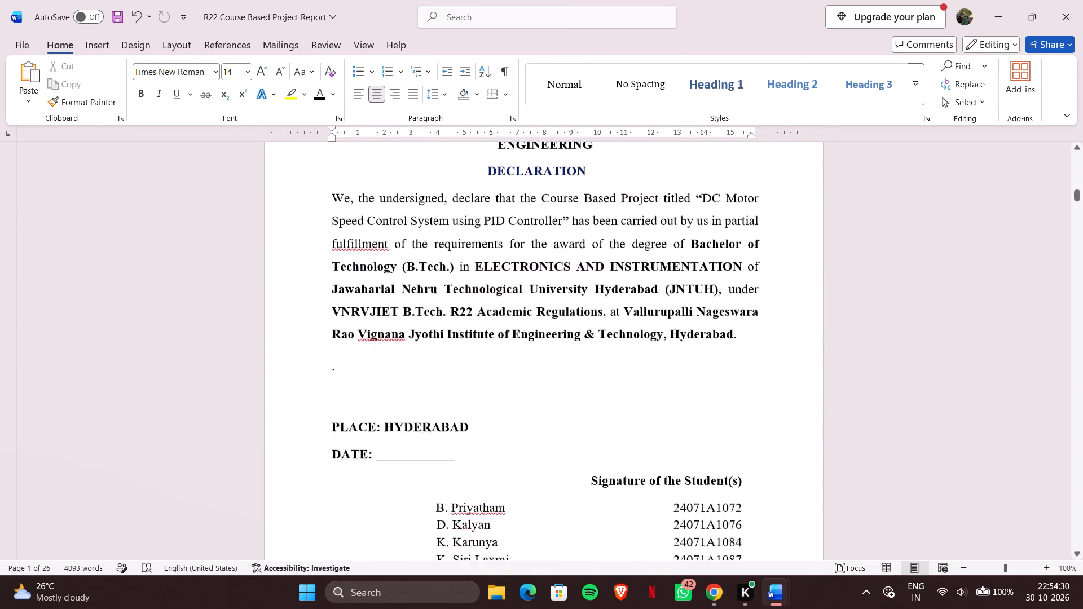
scroll(877, 273, "down", 1)
scroll(877, 273, "up", 2)
scroll(877, 273, "down", 1)
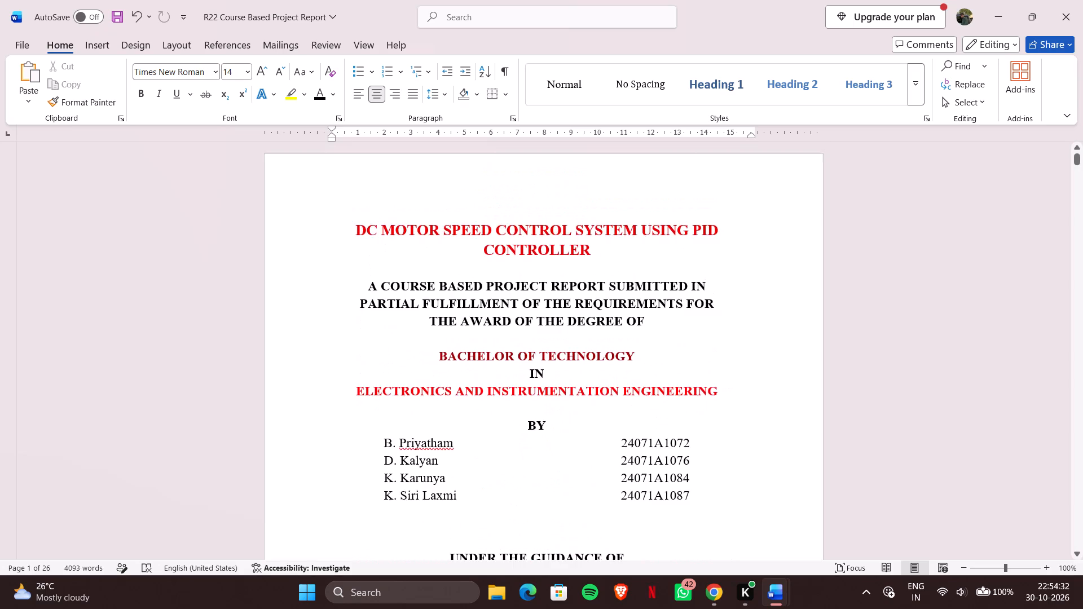
scroll(877, 273, "down", 4)
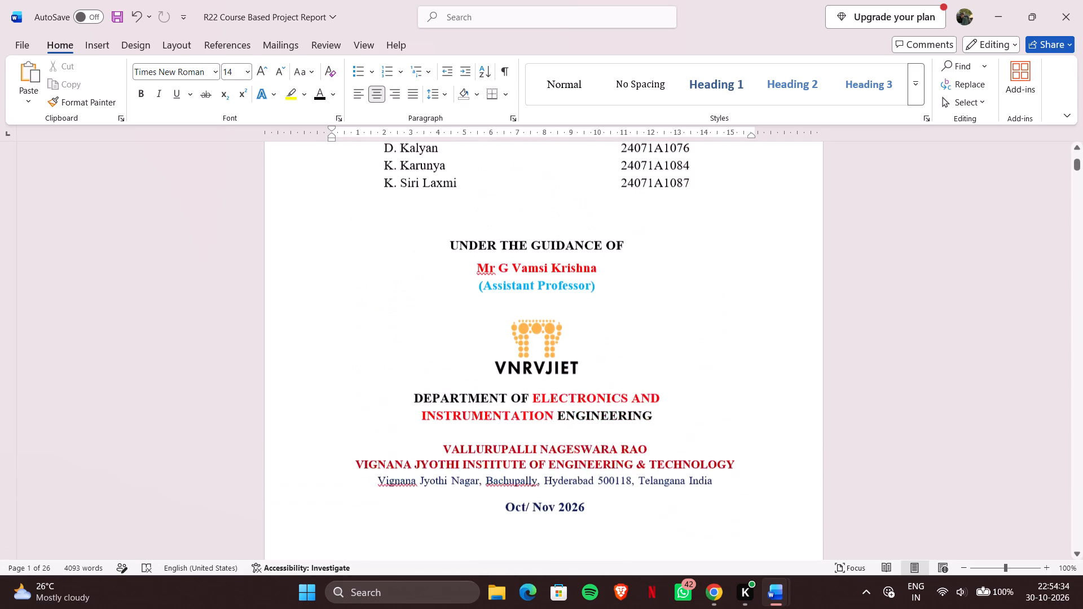
scroll(877, 273, "down", 1)
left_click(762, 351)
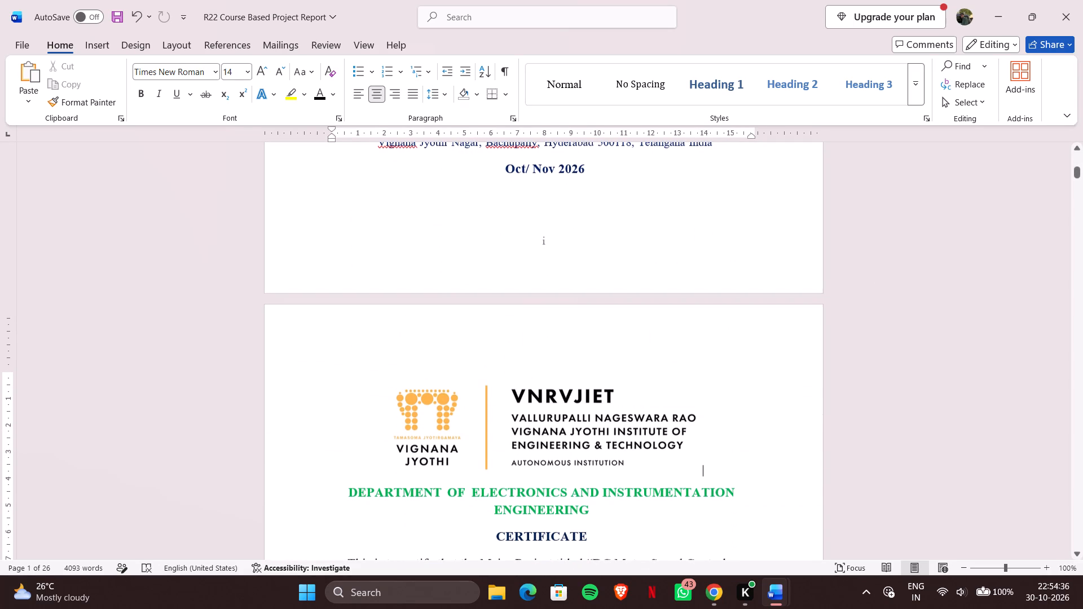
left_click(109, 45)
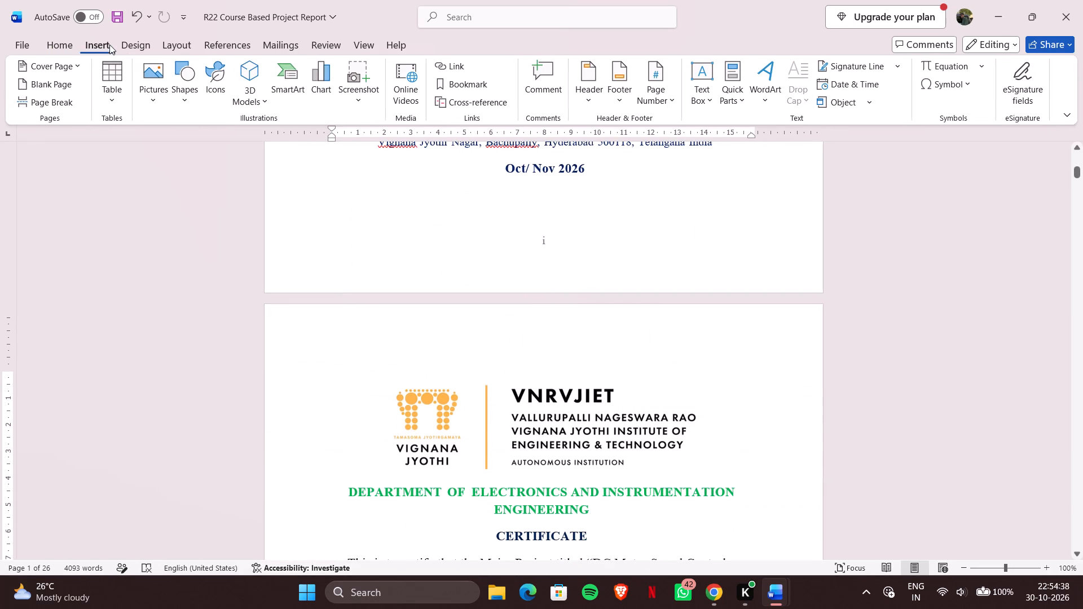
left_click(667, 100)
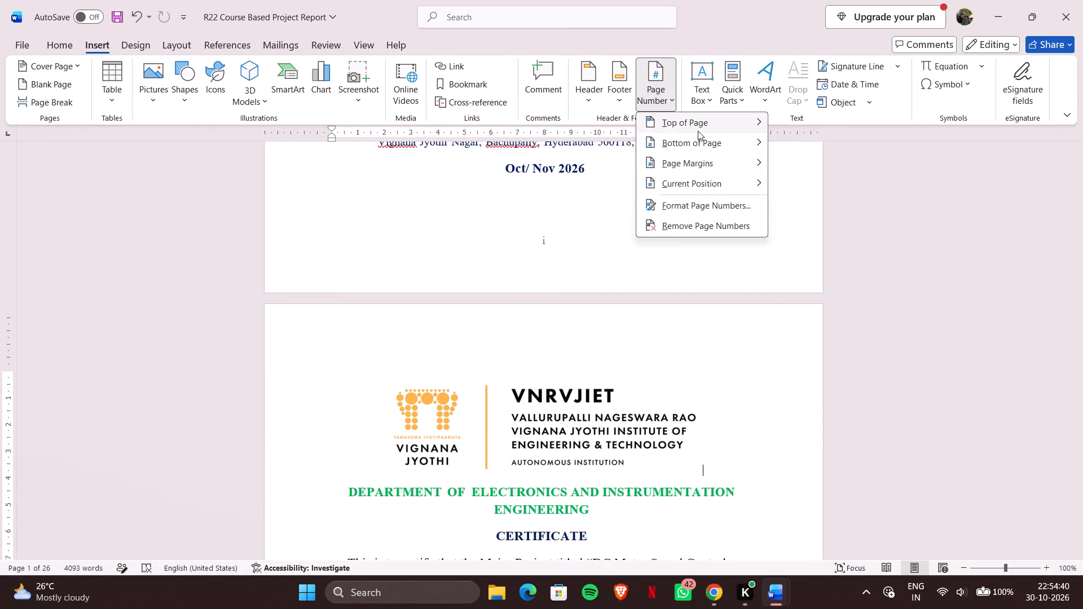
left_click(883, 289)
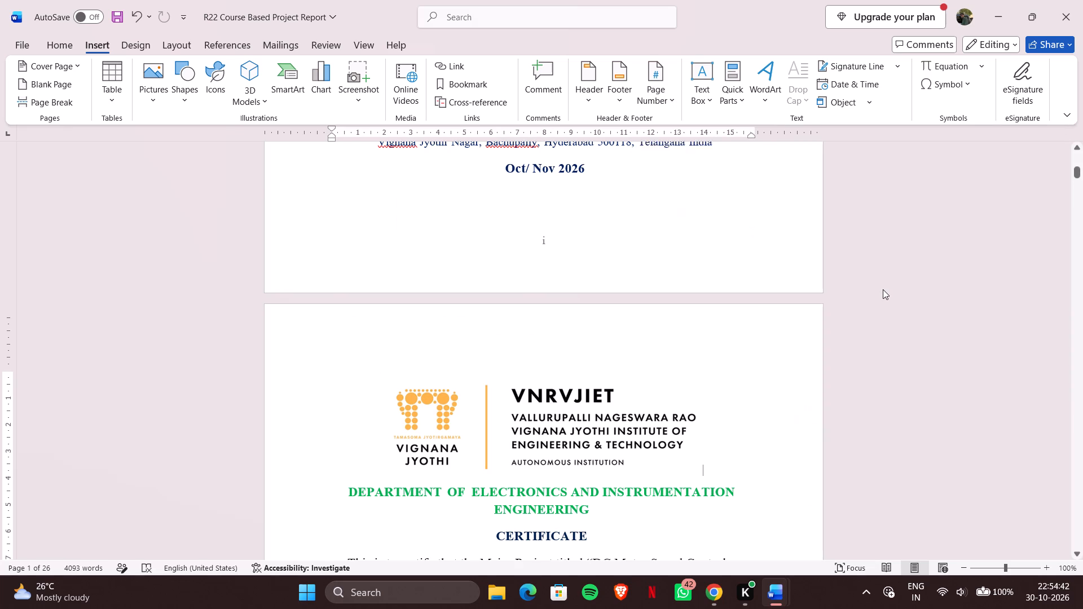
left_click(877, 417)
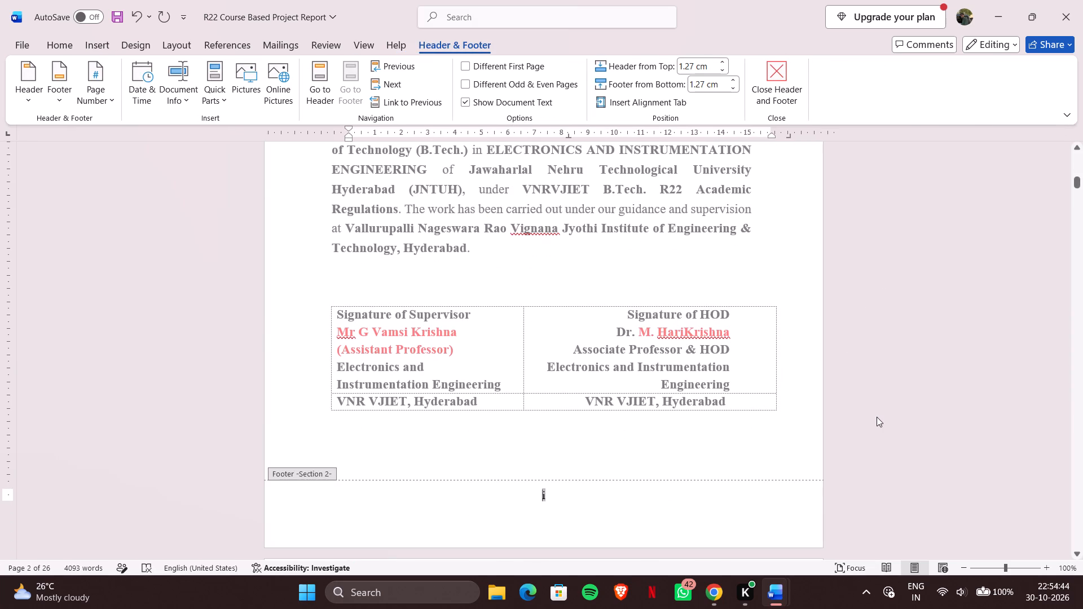
Replace the page number in the certificate page's Section 2 footer with ii and leave footer editing.
key("BackSpace")
key("BackSpace")
left_click(551, 505)
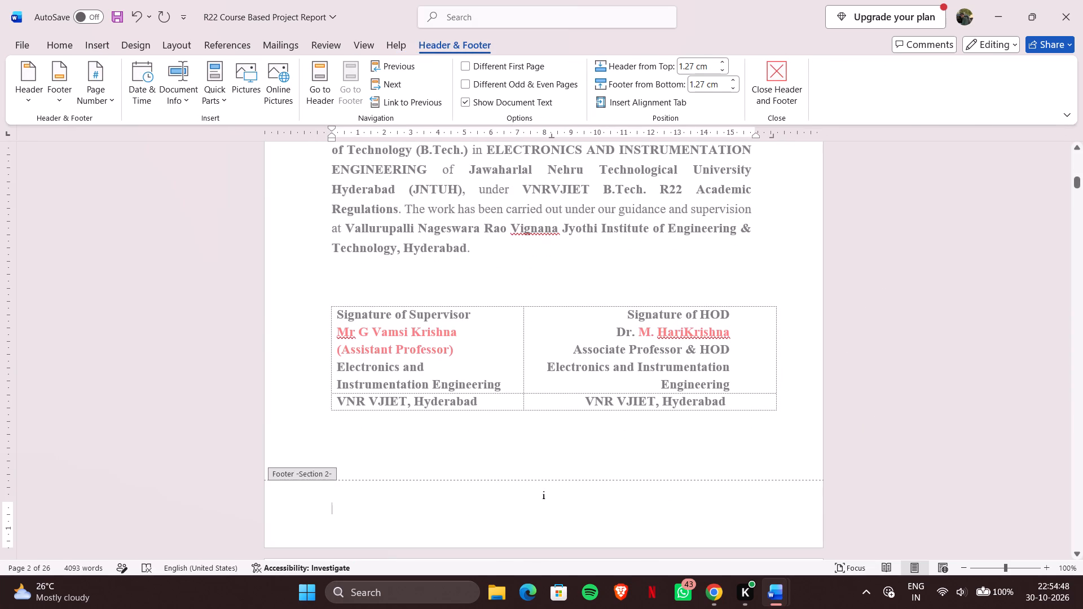
left_click(555, 496)
key("BackSpace")
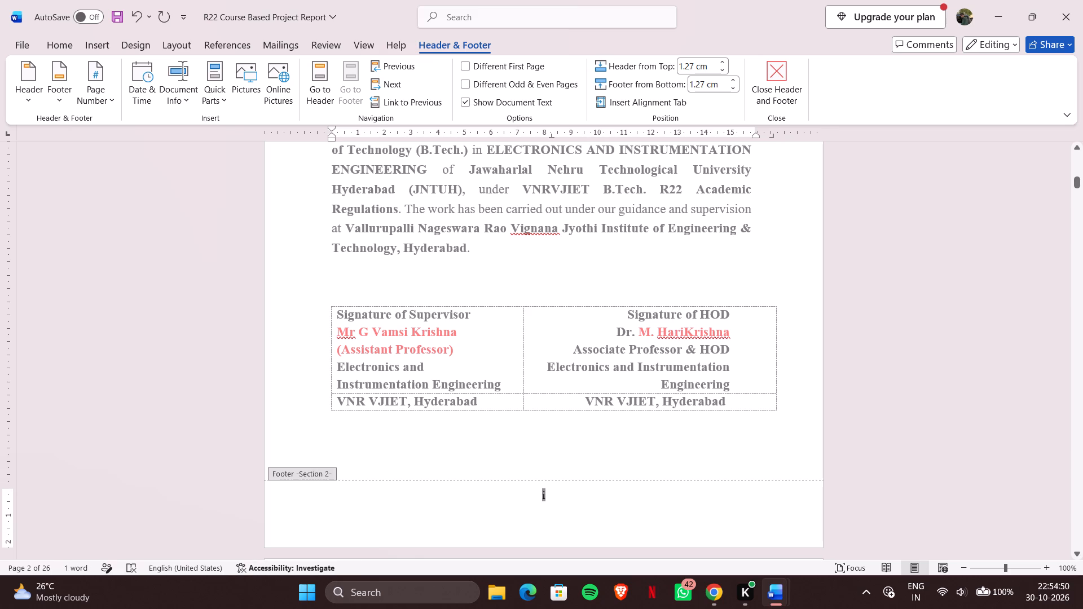
type("ii")
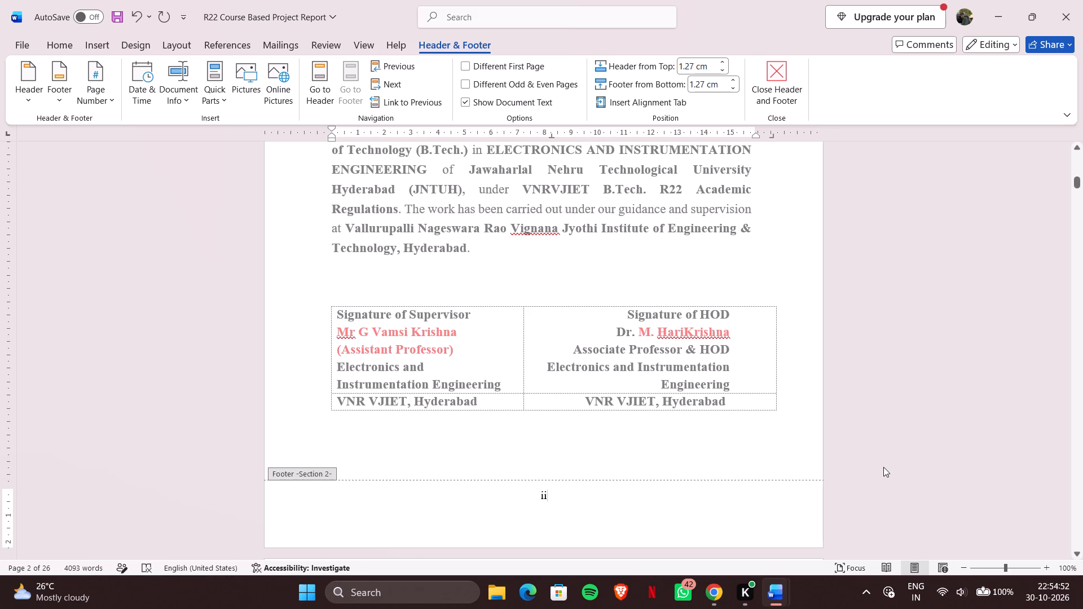
double_click(883, 467)
Check the footer page numbers from the cover page through the abstract to the contents page.
scroll(883, 467, "up", 4)
scroll(883, 467, "down", 1)
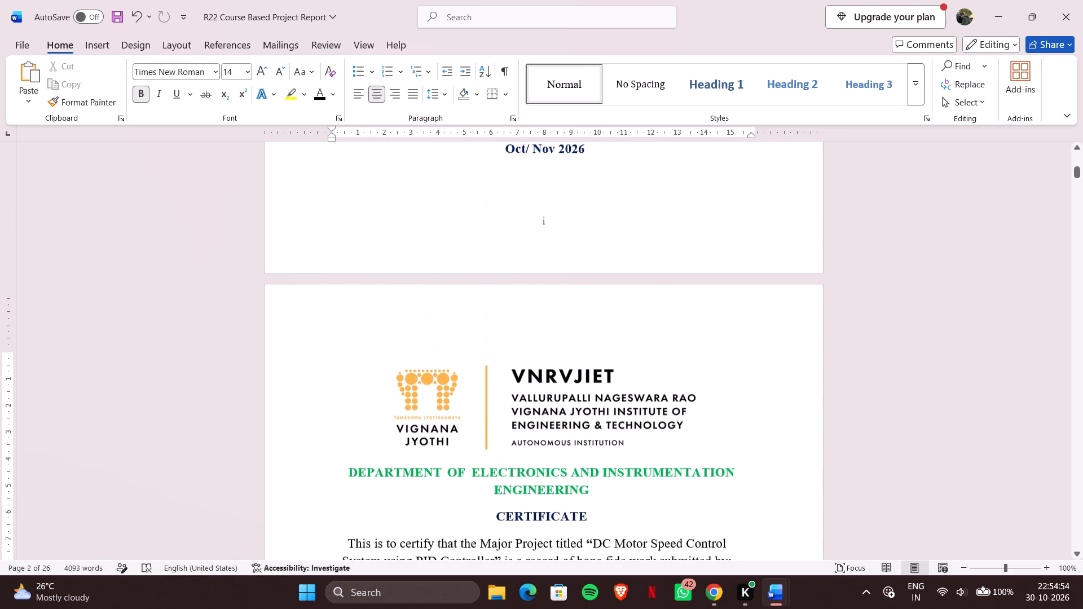
scroll(883, 467, "down", 5)
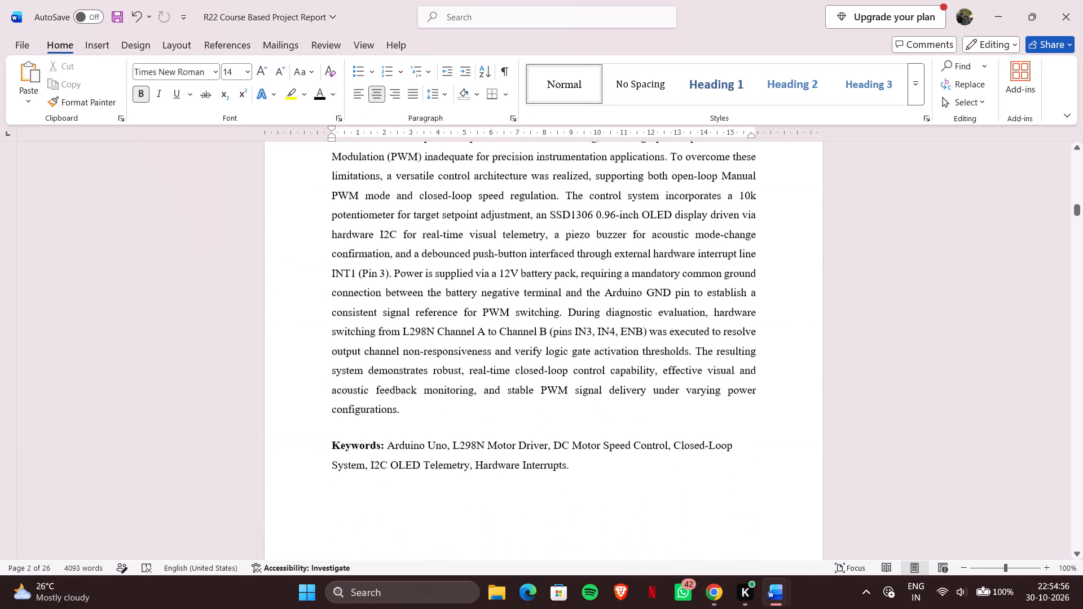
scroll(883, 467, "down", 1)
scroll(883, 467, "up", 3)
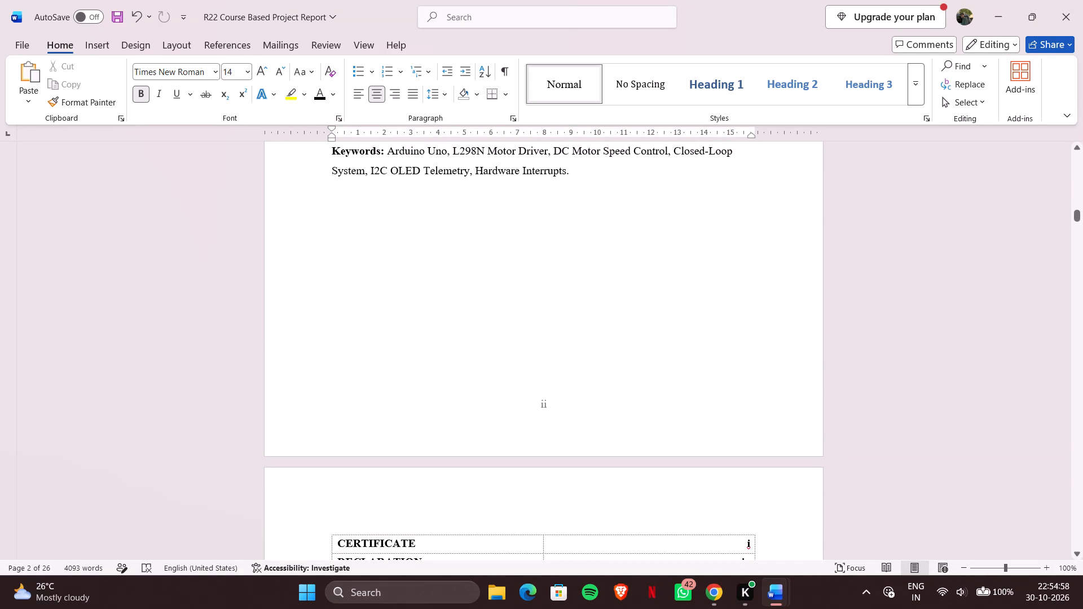
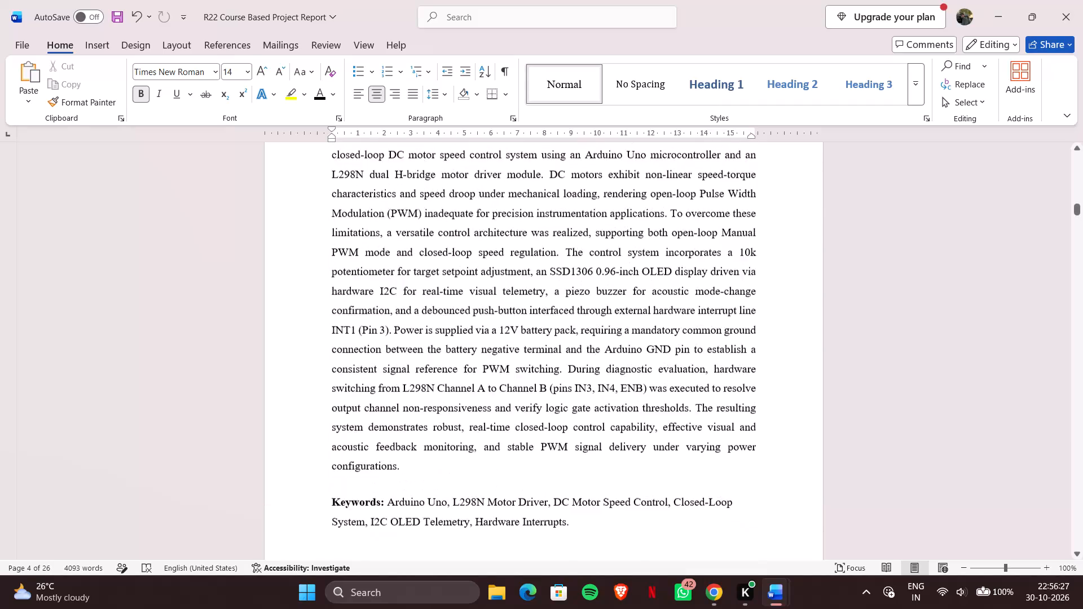
Change the page number in the abstract page's Section 2 footer to iii.
scroll(883, 467, "right", 2)
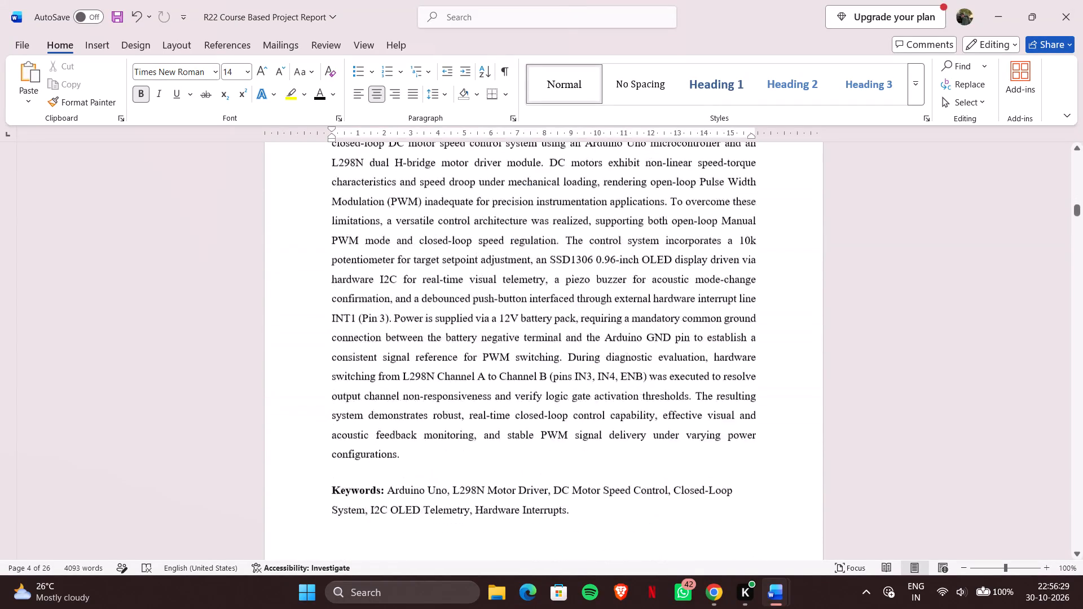
scroll(883, 467, "right", 1)
scroll(883, 467, "down", 4)
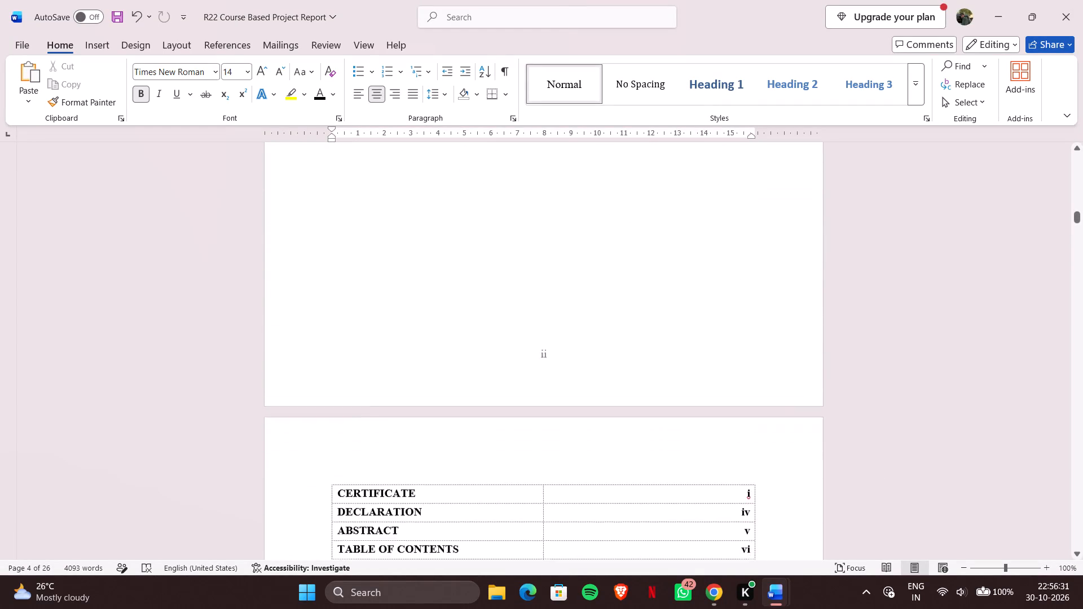
scroll(883, 467, "down", 1)
double_click(549, 352)
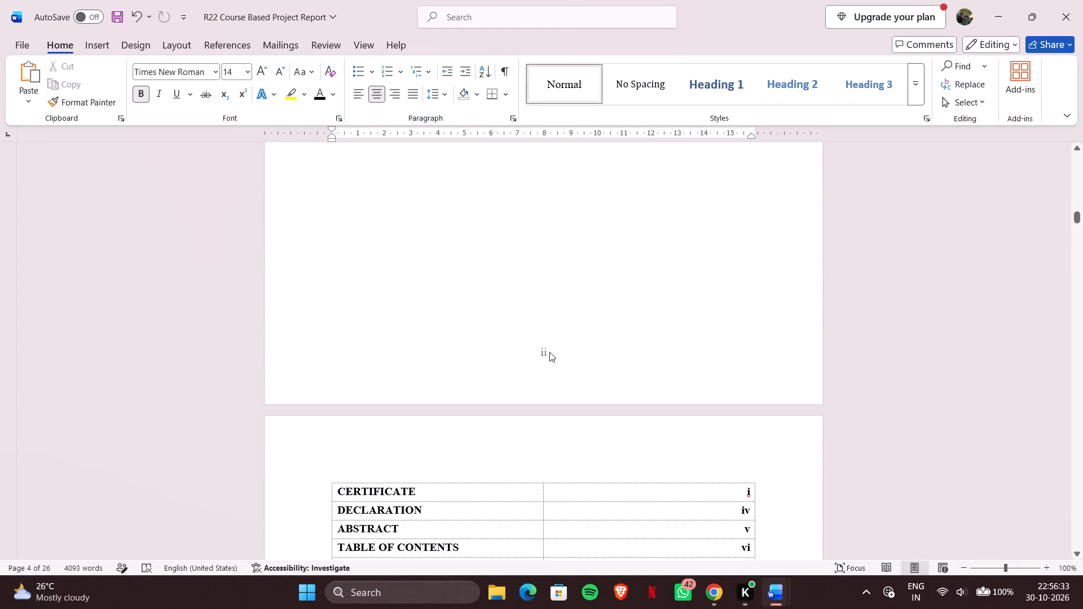
left_click(549, 352)
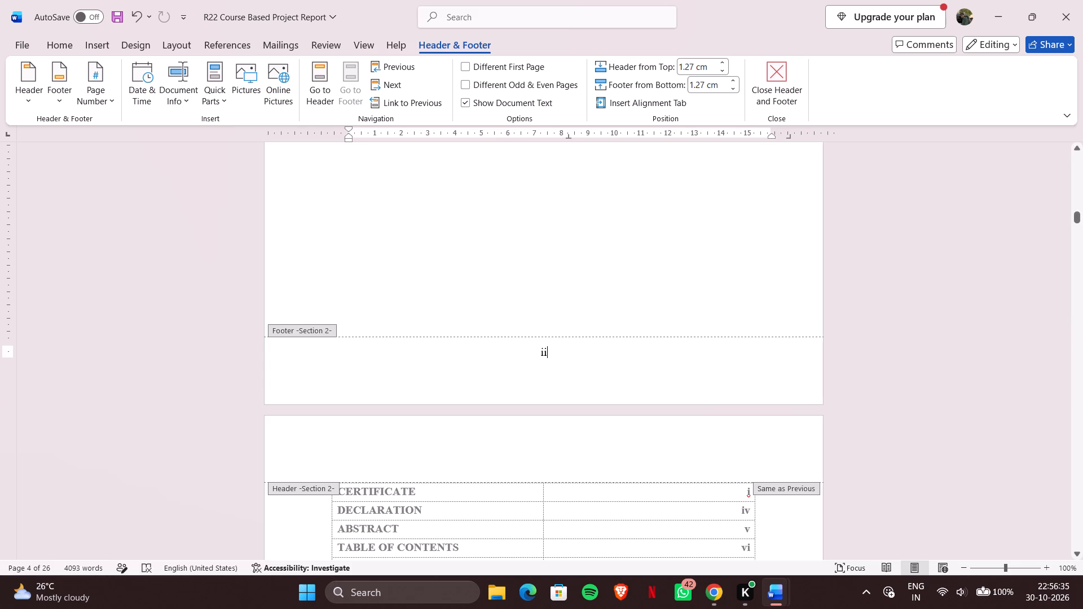
key("BackSpace")
type("ii")
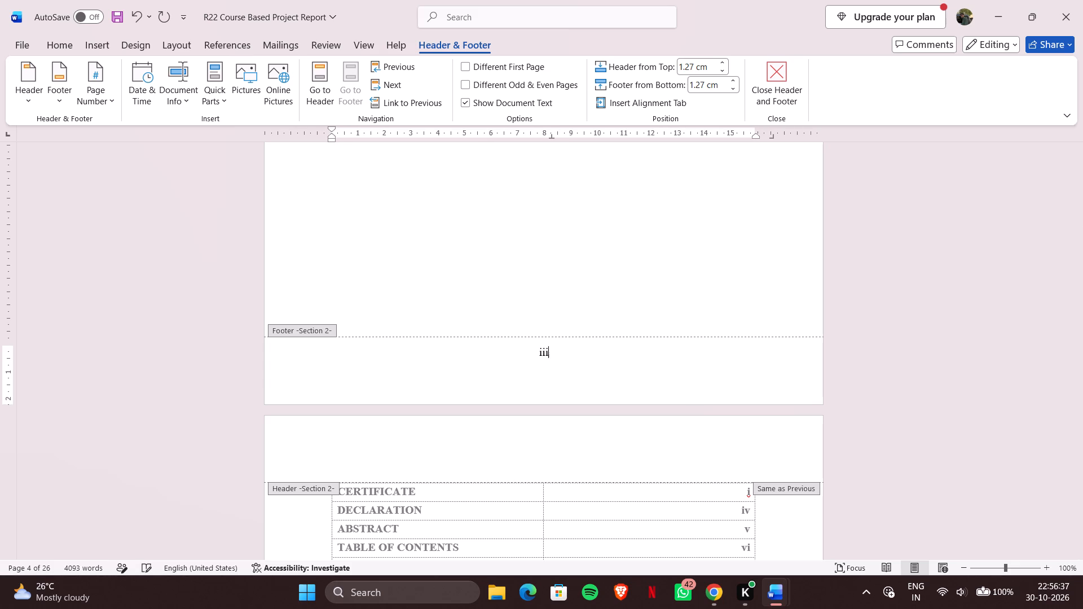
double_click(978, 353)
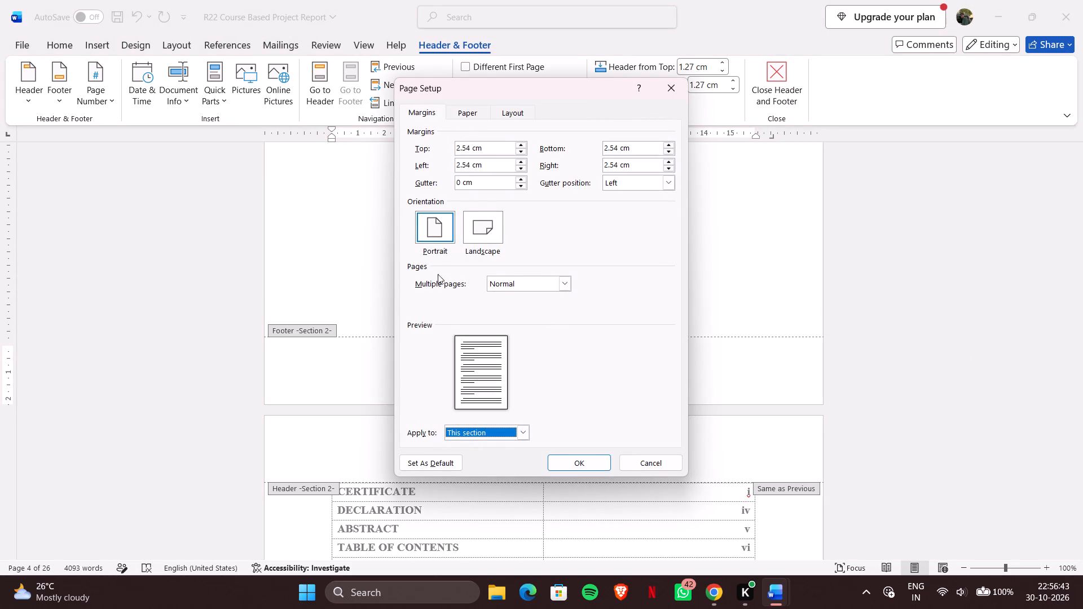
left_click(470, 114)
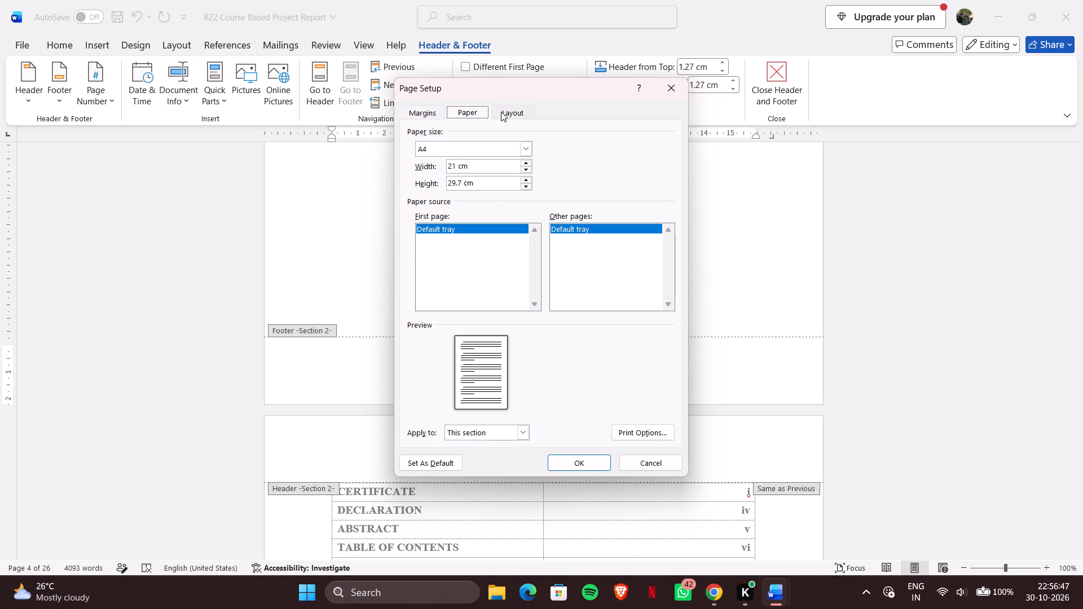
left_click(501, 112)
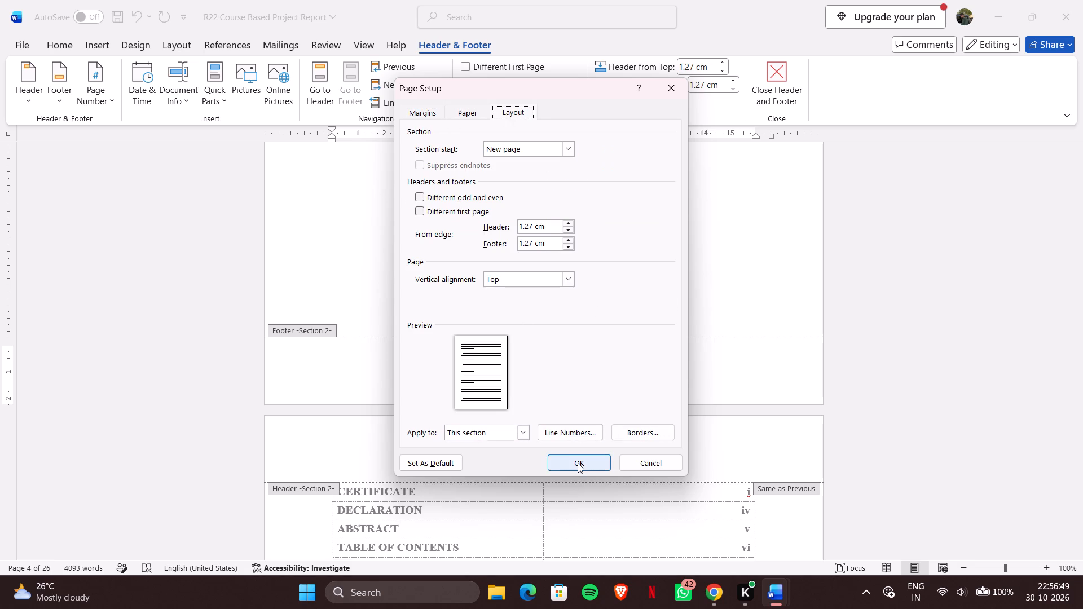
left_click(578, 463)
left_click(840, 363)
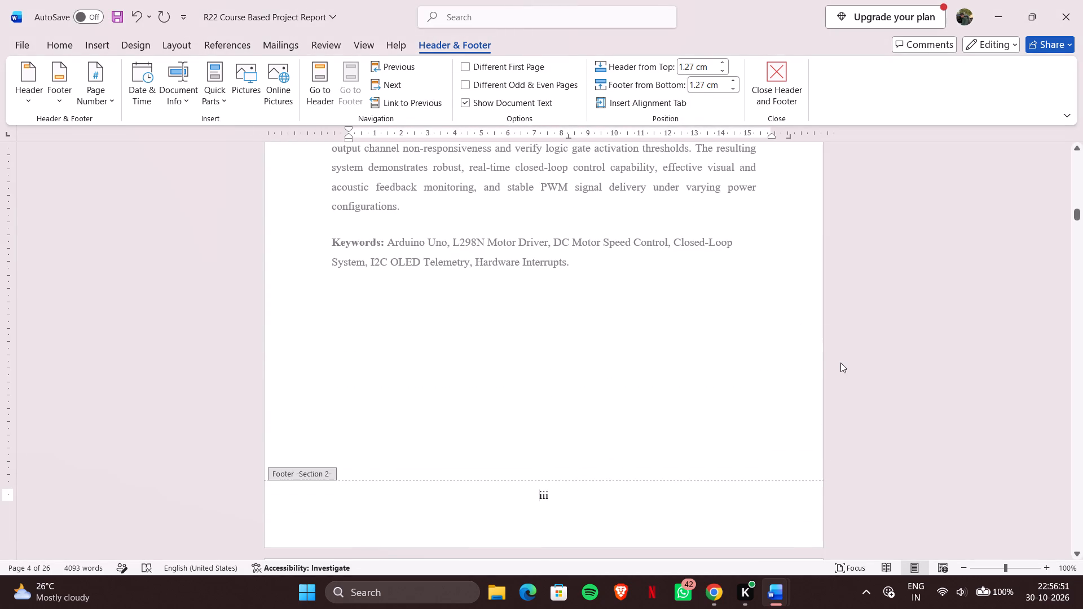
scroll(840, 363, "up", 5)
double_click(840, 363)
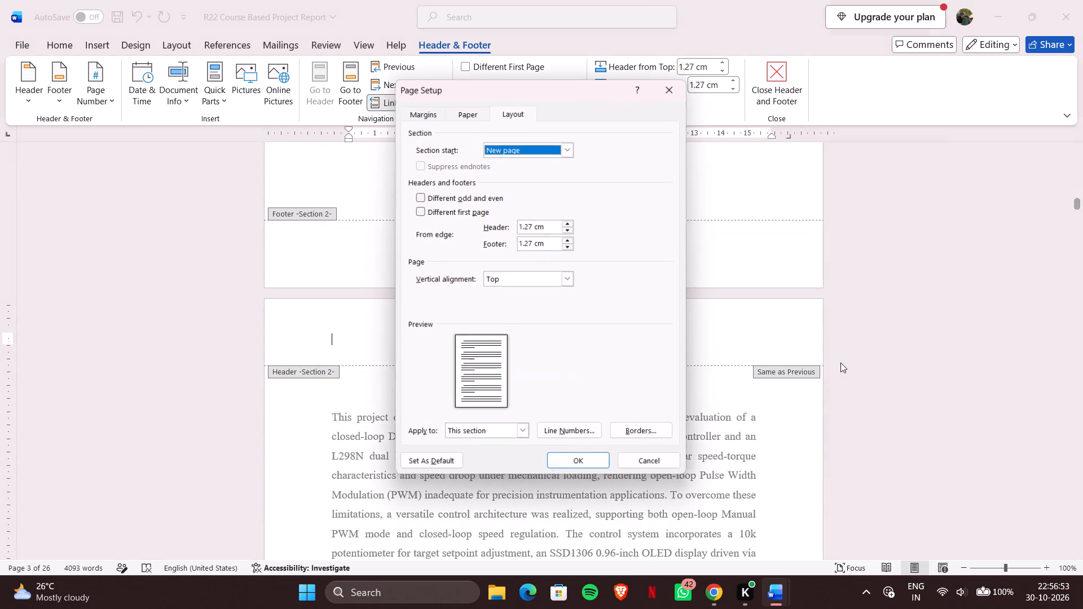
Accept the page layout settings unchanged, leave header and footer editing, and check the footer page number on the declaration page.
left_click(584, 464)
left_click(965, 371)
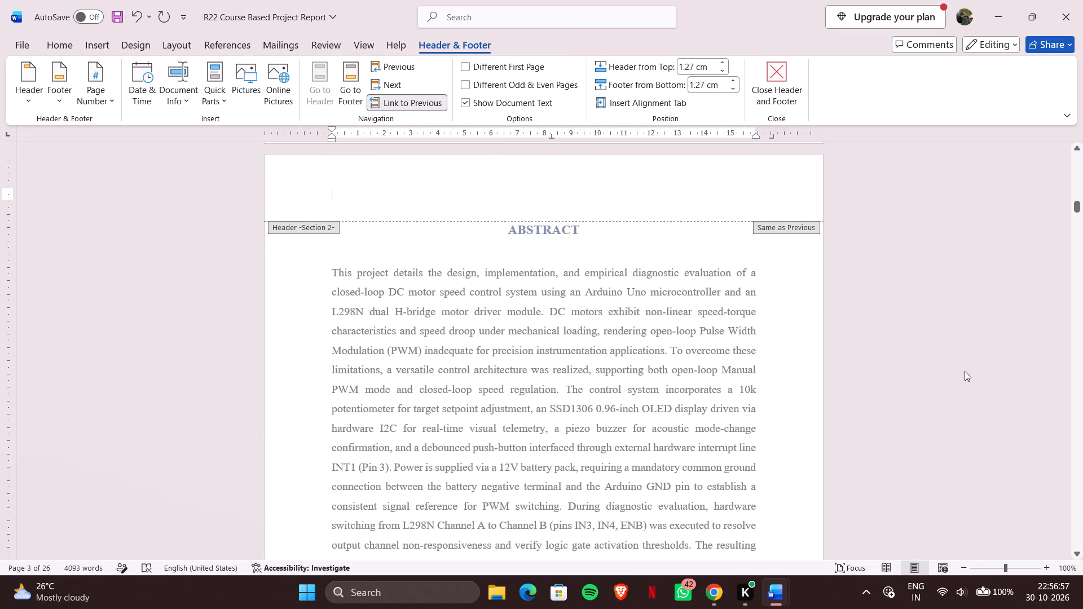
left_click(965, 371)
double_click(165, 416)
scroll(891, 272, "up", 1)
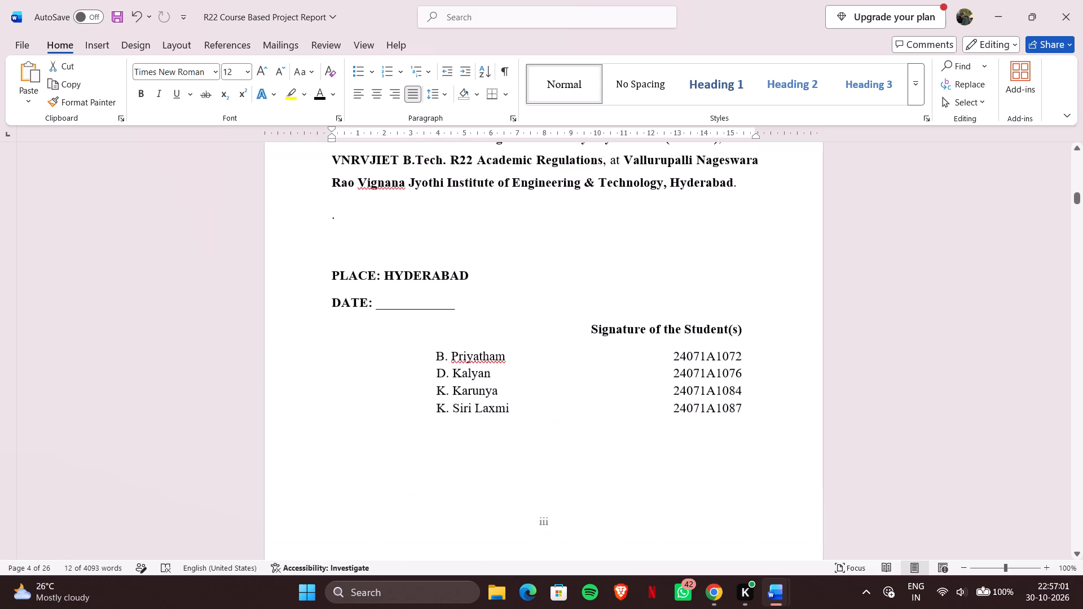
scroll(891, 272, "up", 1)
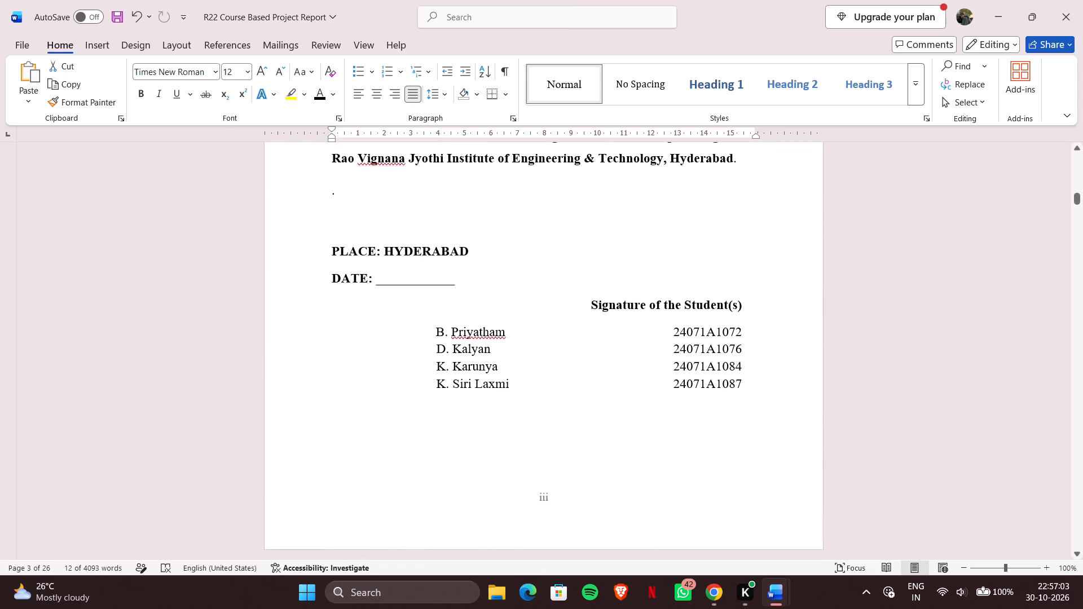
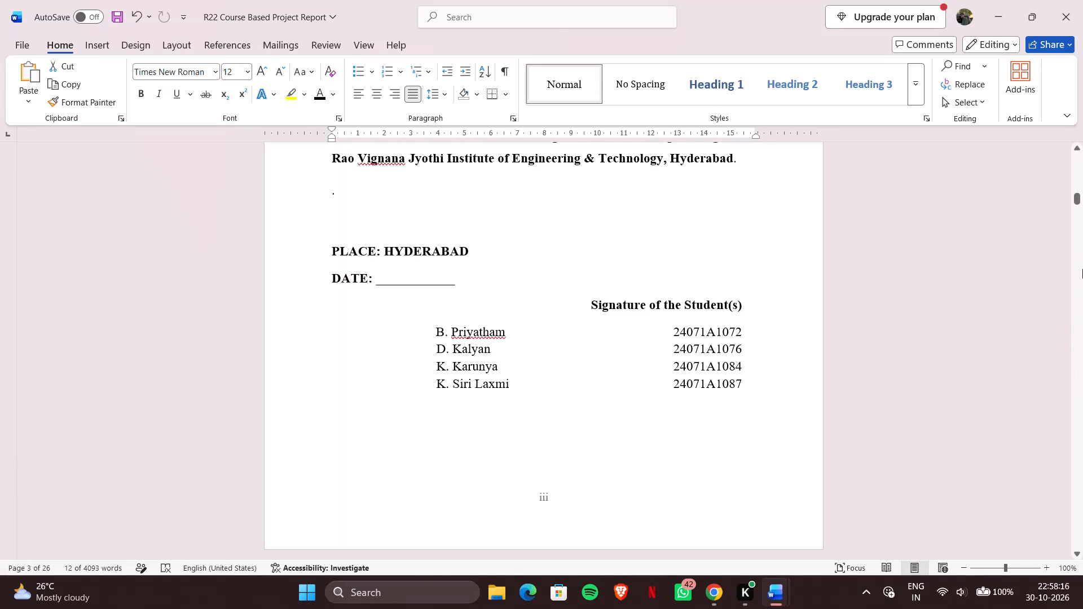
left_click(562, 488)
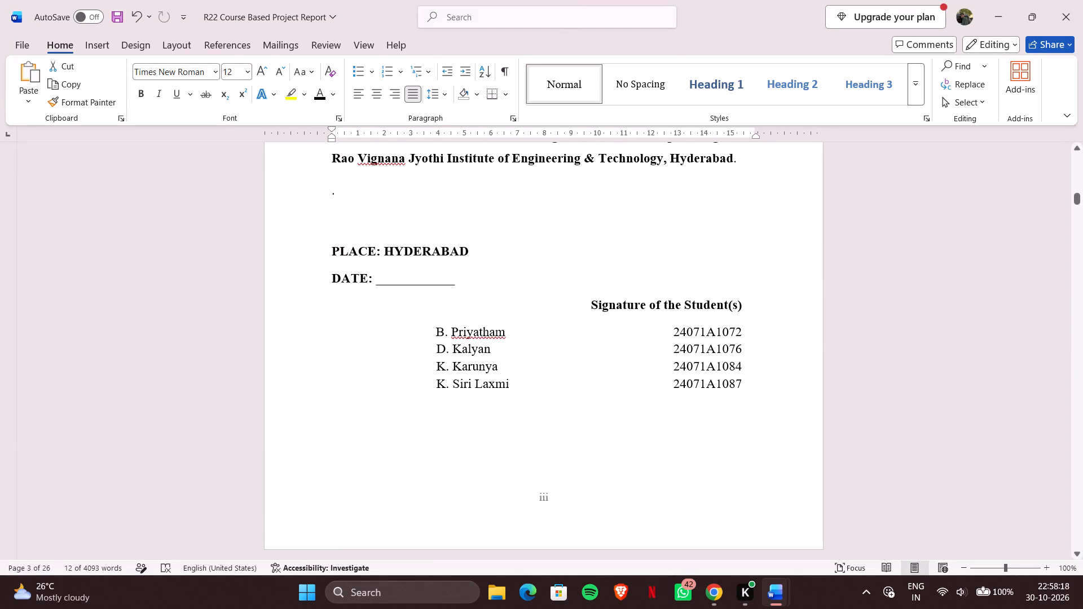